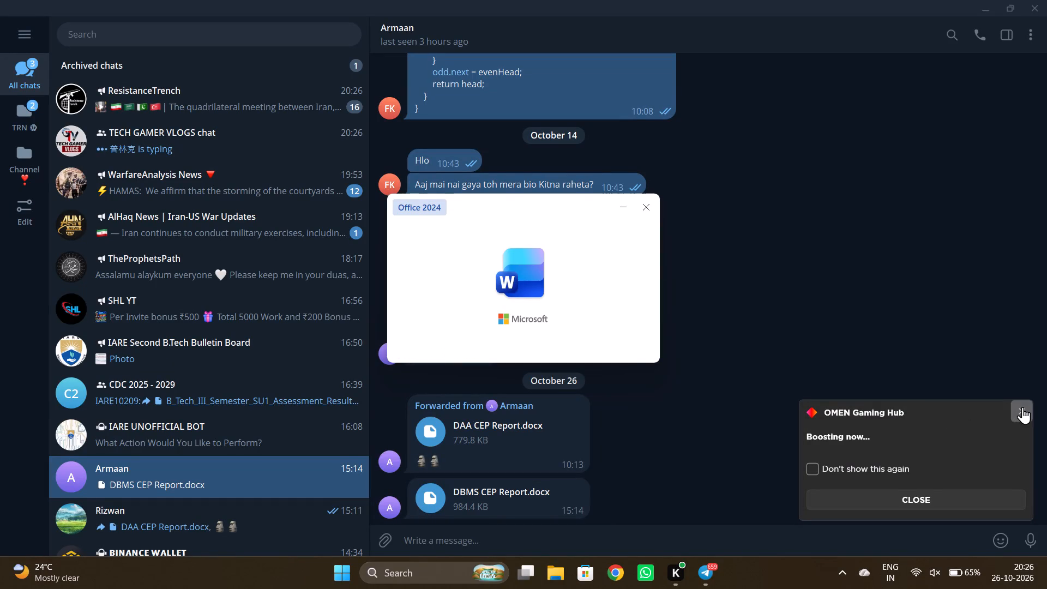
Dismiss the OMEN Gaming Hub boosting notification.
{"action": "left_click", "coordinate": [1022, 407]}
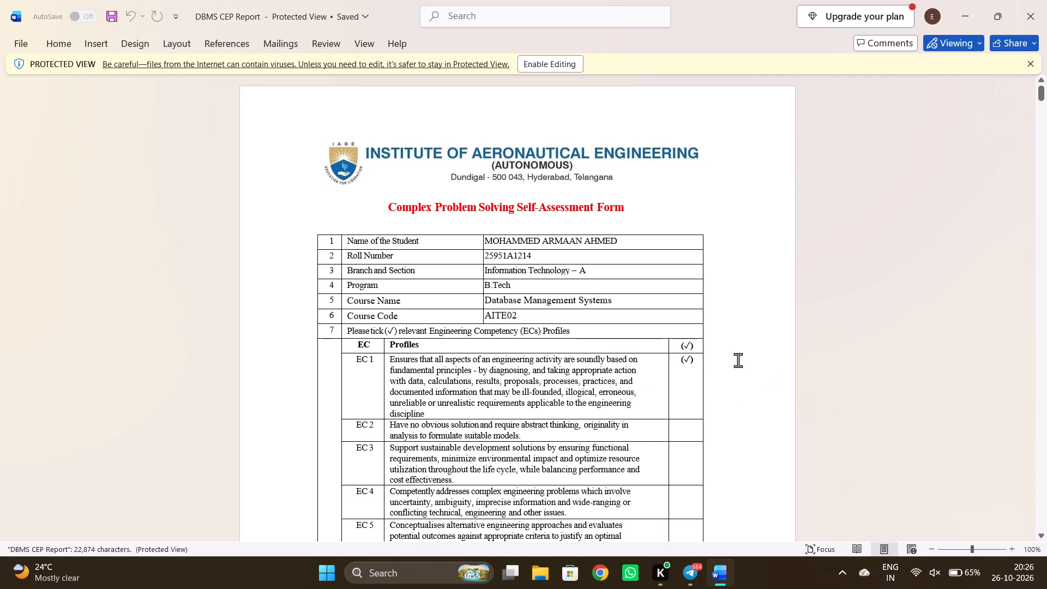
Review the DBMS CEP Report from the self-assessment form through the declaration, cover page, abstract and introduction to the project objectives.
{"action": "scroll", "coordinate": [738, 360], "scroll_direction": "down", "scroll_amount": 8}
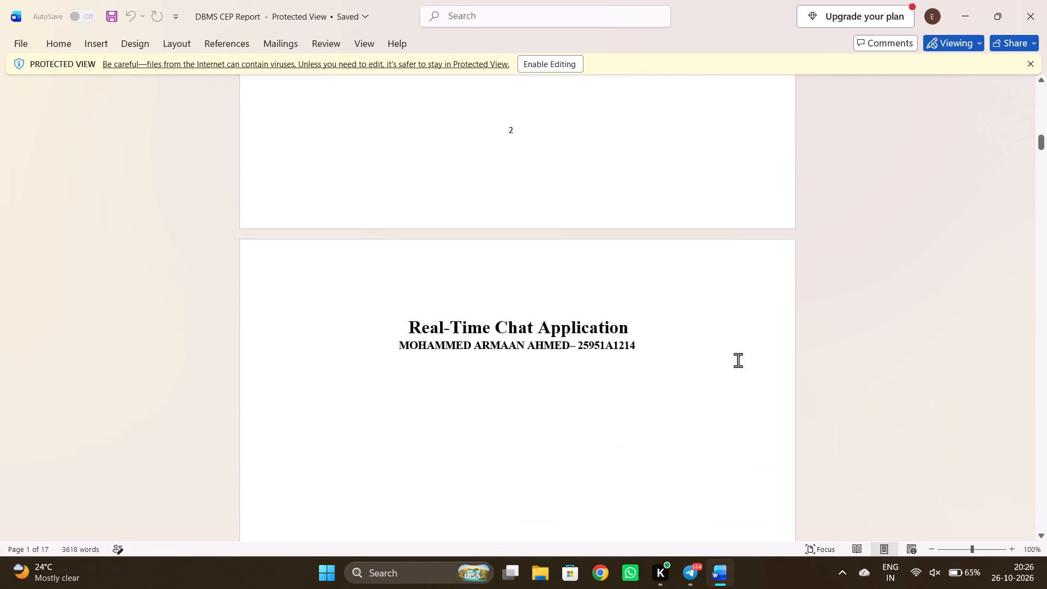
{"action": "scroll", "coordinate": [738, 360], "scroll_direction": "down", "scroll_amount": 10}
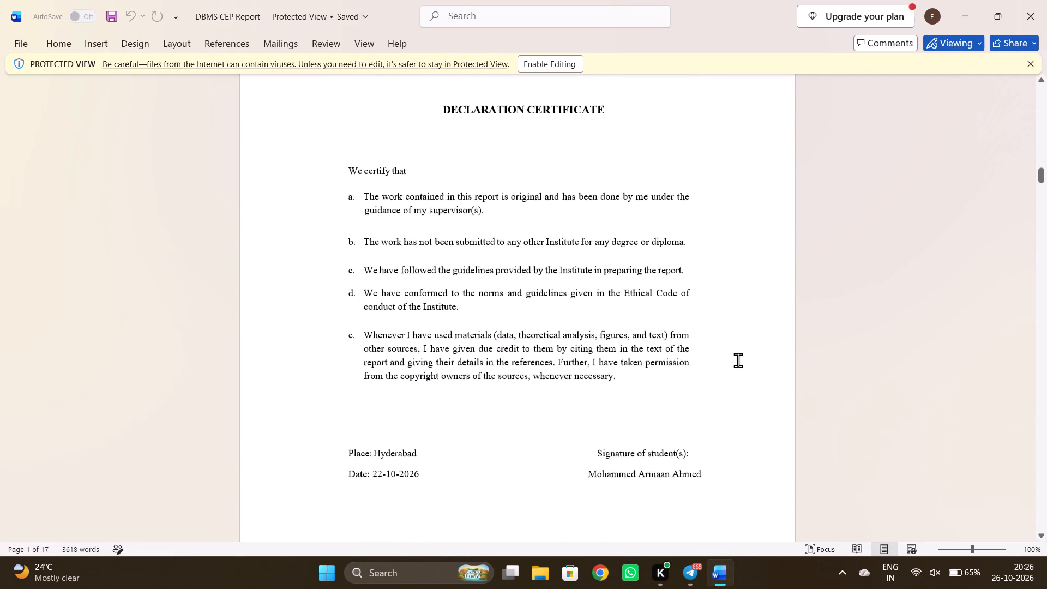
{"action": "scroll", "coordinate": [738, 360], "scroll_direction": "down", "scroll_amount": 7}
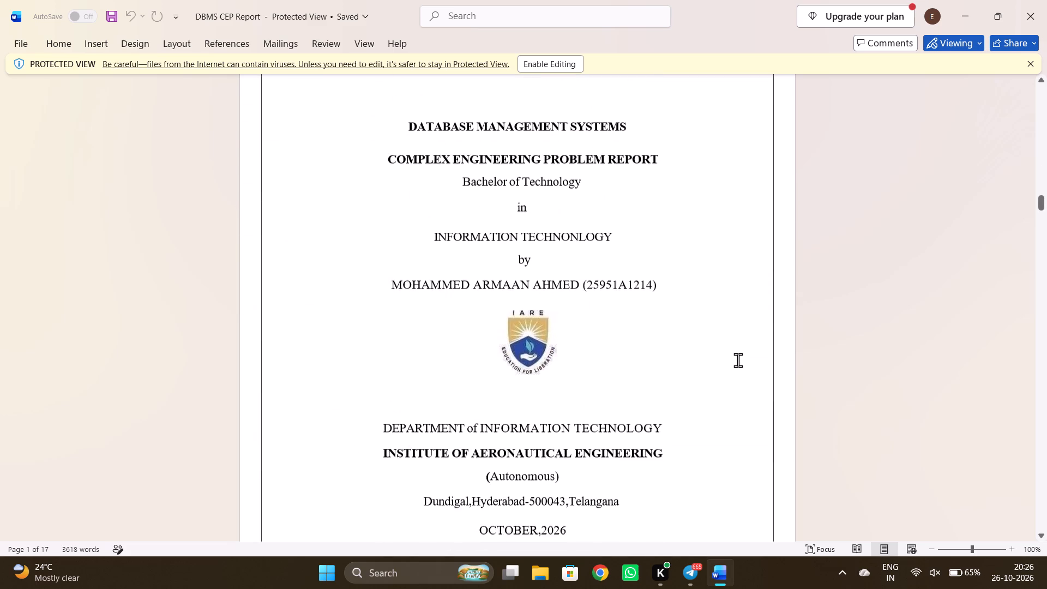
{"action": "scroll", "coordinate": [738, 360], "scroll_direction": "down", "scroll_amount": 8}
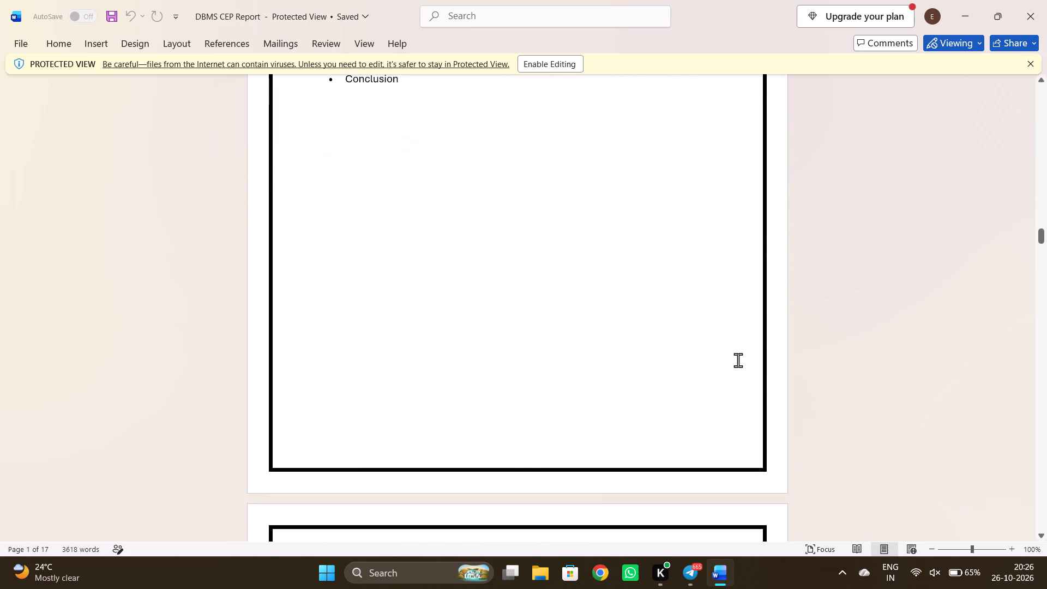
{"action": "scroll", "coordinate": [738, 360], "scroll_direction": "down", "scroll_amount": 3}
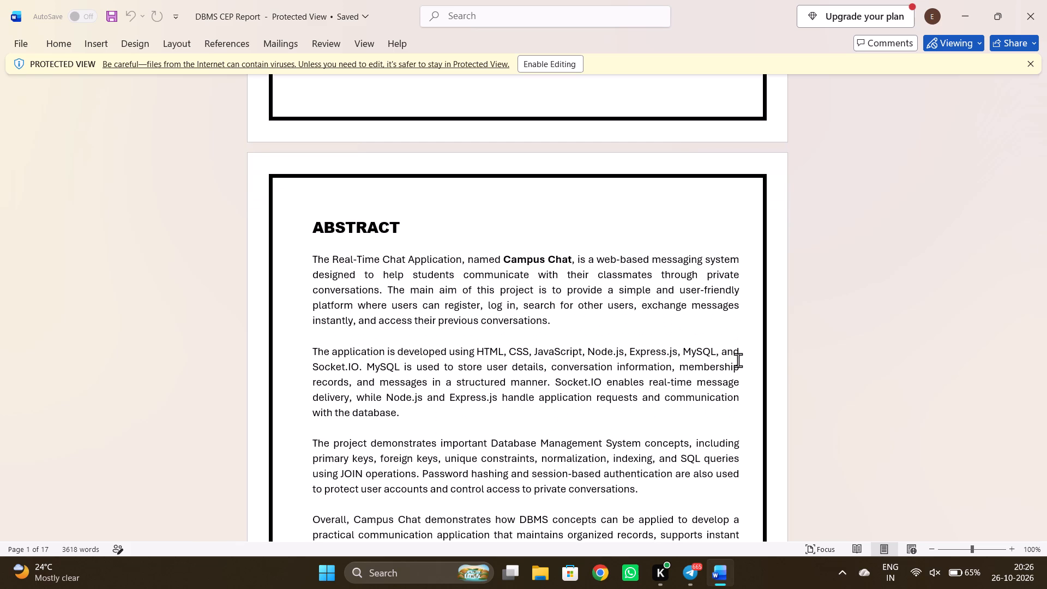
{"action": "scroll", "coordinate": [738, 360], "scroll_direction": "down", "scroll_amount": 2}
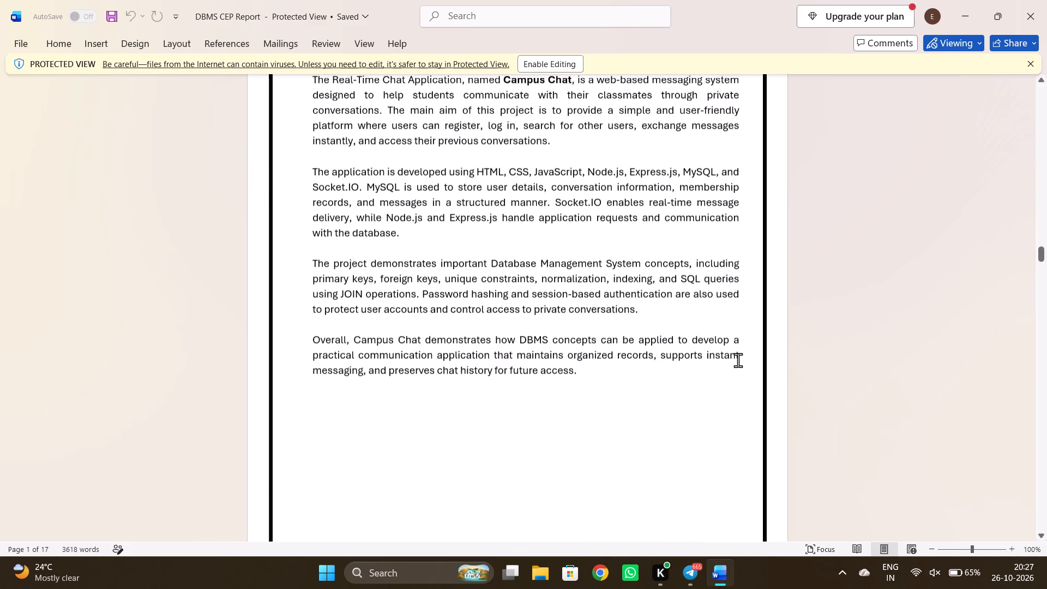
{"action": "scroll", "coordinate": [738, 360], "scroll_direction": "down", "scroll_amount": 6}
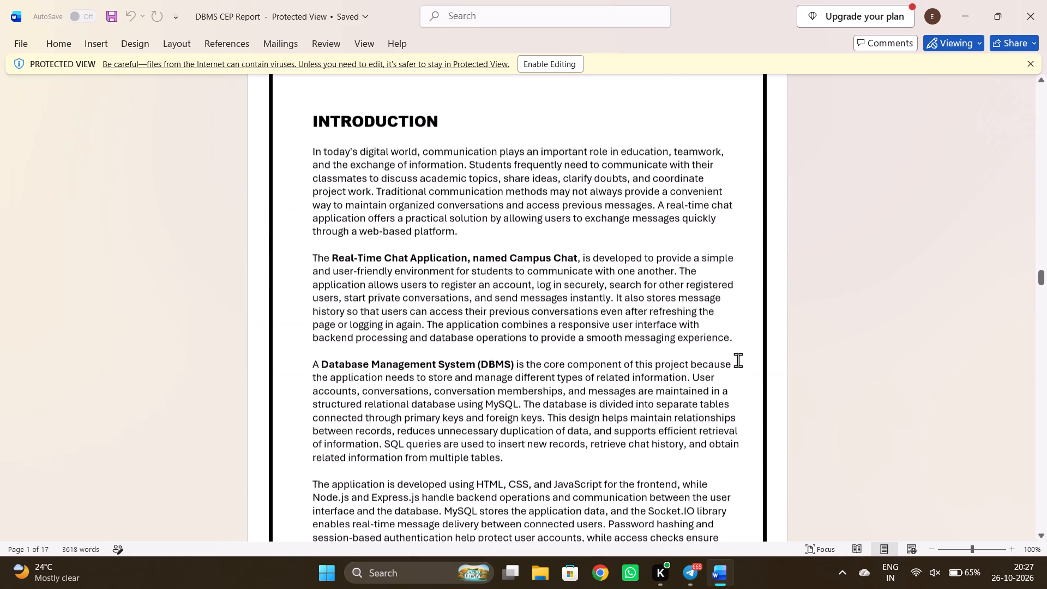
{"action": "scroll", "coordinate": [738, 360], "scroll_direction": "down", "scroll_amount": 6}
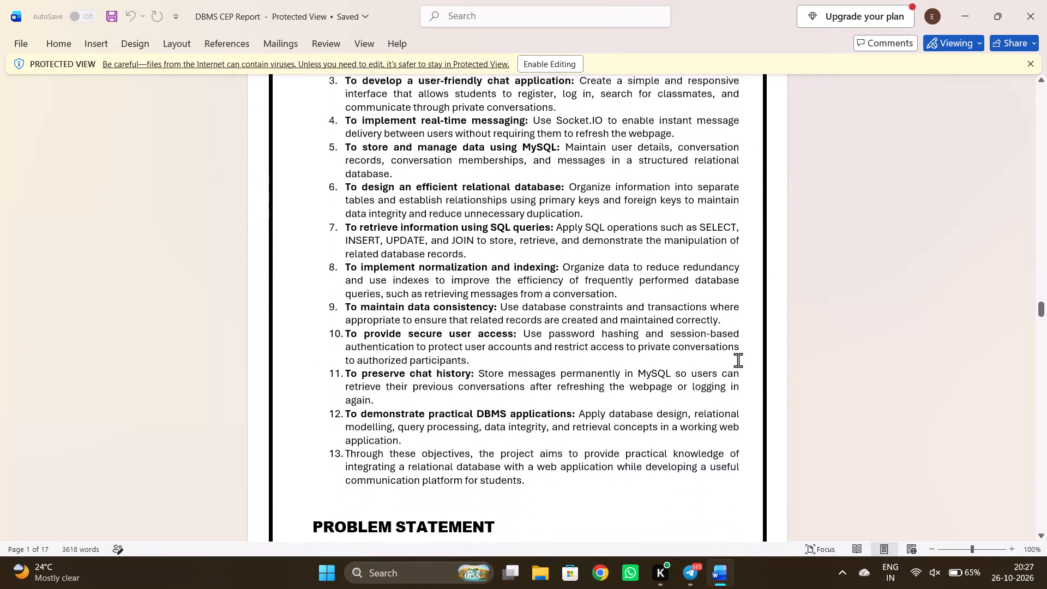
{"action": "scroll", "coordinate": [738, 360], "scroll_direction": "down", "scroll_amount": 1}
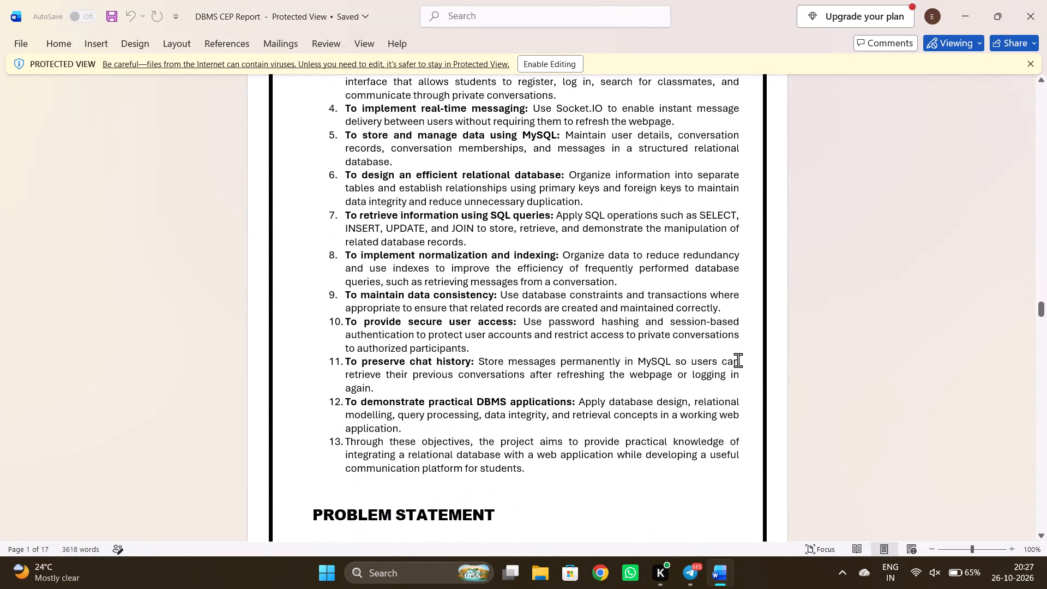
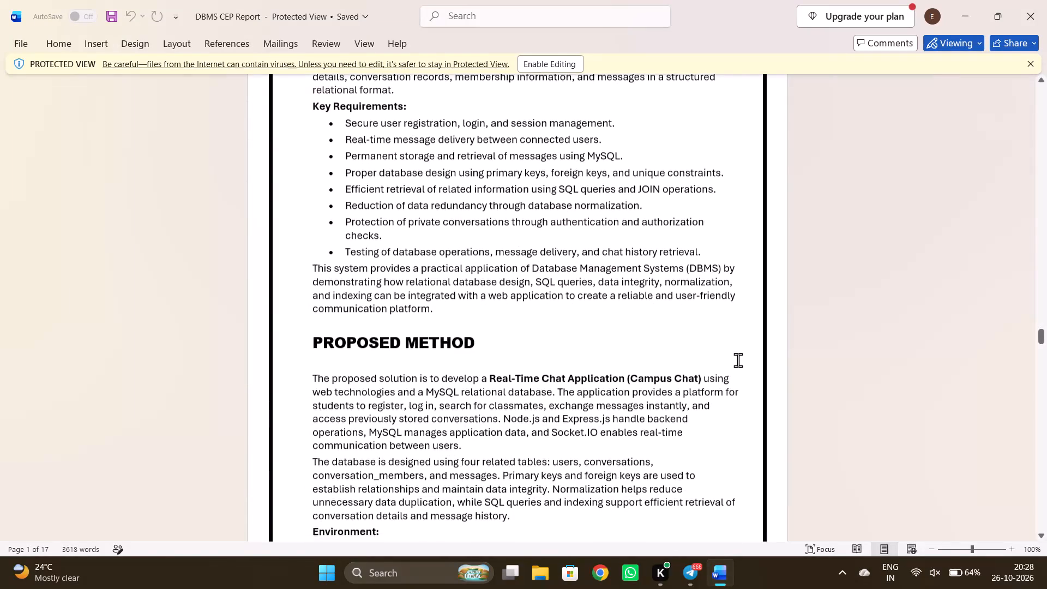
Review the report from the proposed method through technologies, system workflow, methodology, advantages and SQL code to the output and result sections.
{"action": "scroll", "coordinate": [738, 360], "scroll_direction": "down", "scroll_amount": 2}
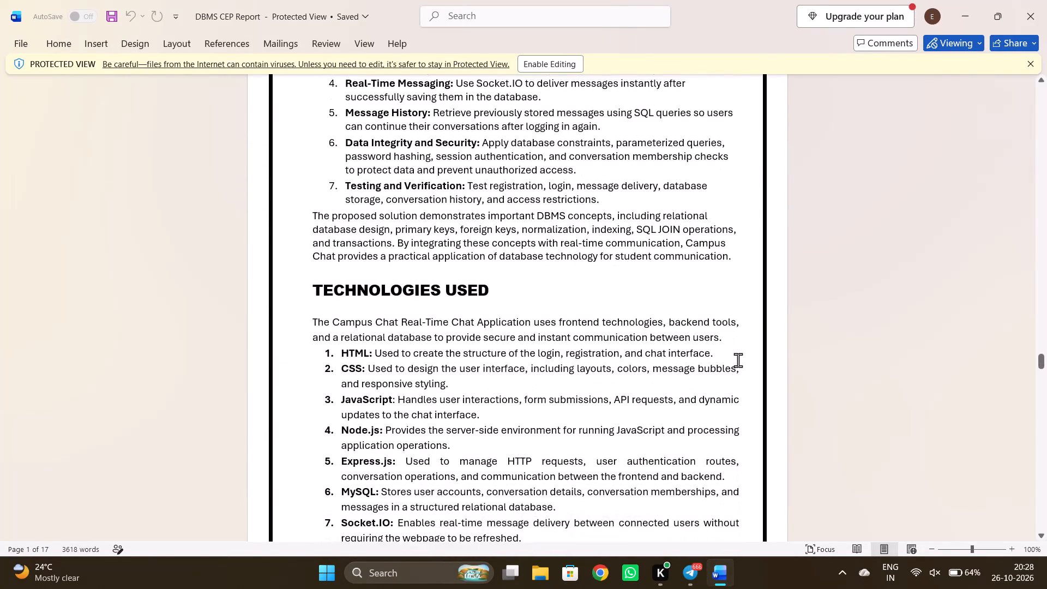
{"action": "scroll", "coordinate": [738, 360], "scroll_direction": "down", "scroll_amount": 4}
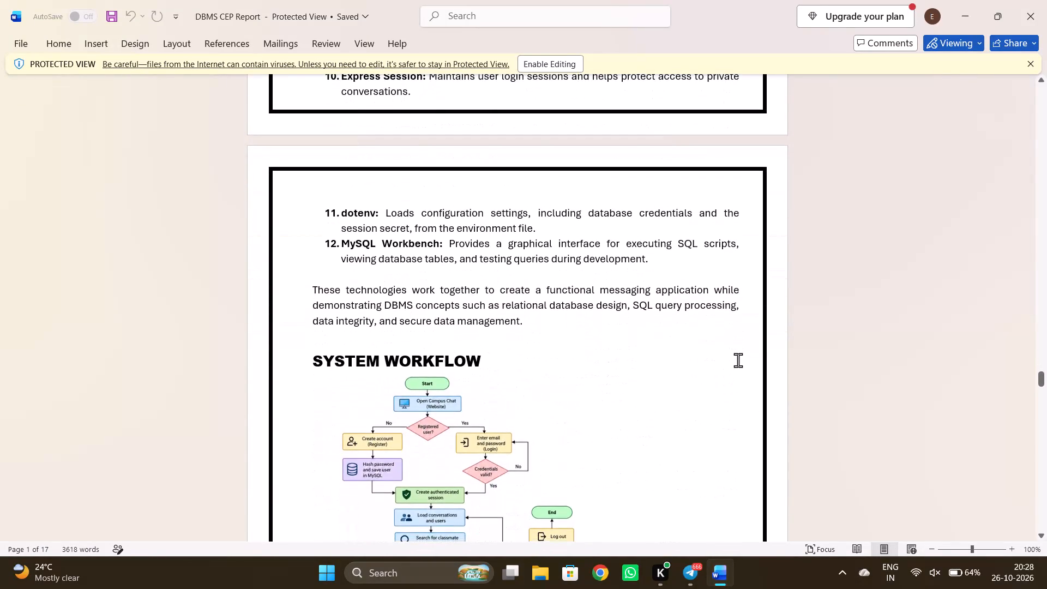
{"action": "scroll", "coordinate": [738, 360], "scroll_direction": "down", "scroll_amount": 7}
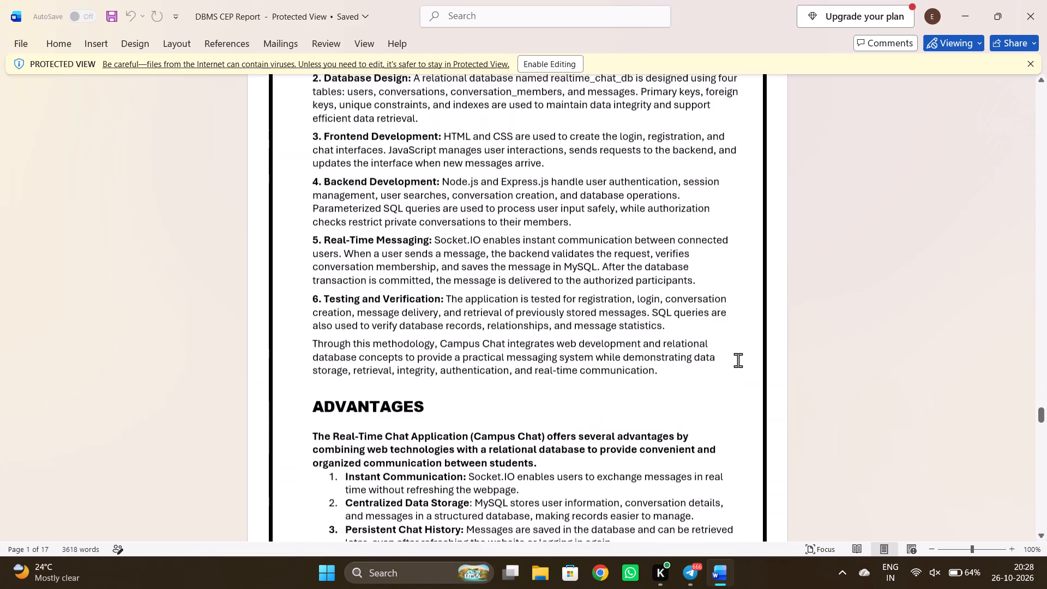
{"action": "scroll", "coordinate": [738, 360], "scroll_direction": "down", "scroll_amount": 8}
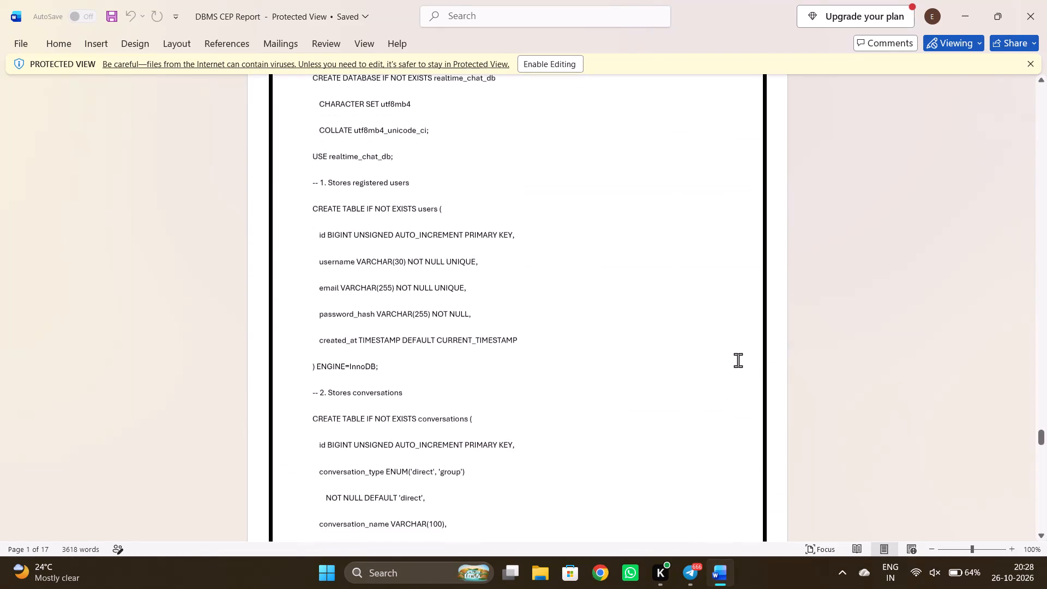
{"action": "scroll", "coordinate": [738, 360], "scroll_direction": "down", "scroll_amount": 6}
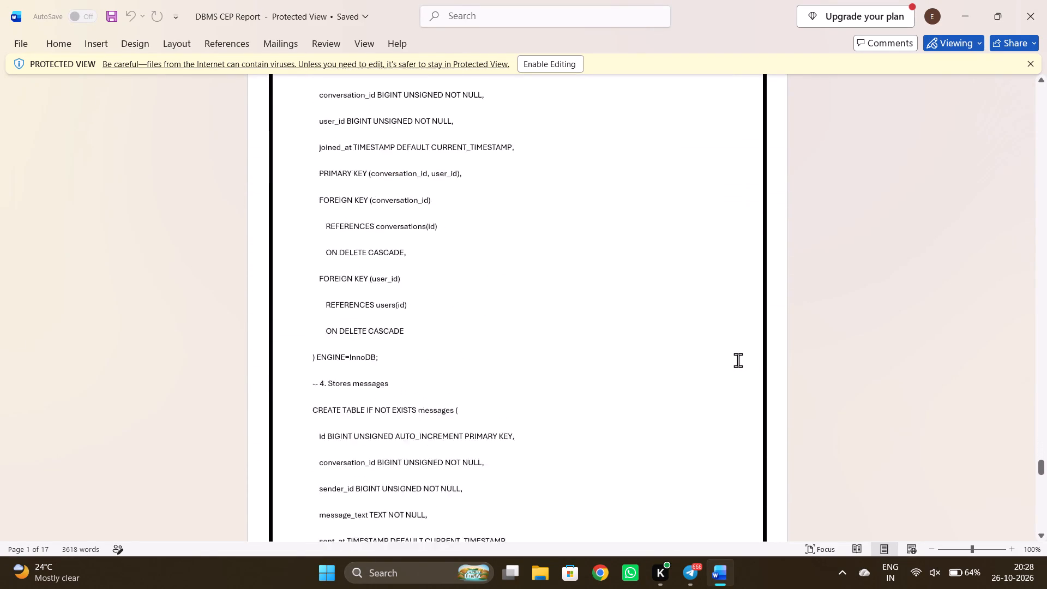
{"action": "scroll", "coordinate": [738, 360], "scroll_direction": "down", "scroll_amount": 5}
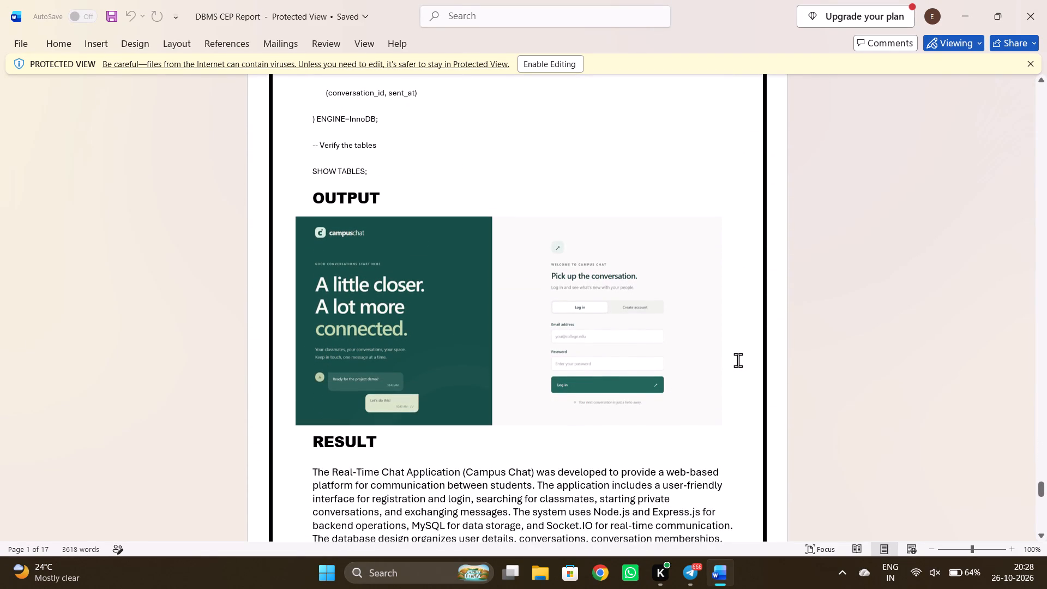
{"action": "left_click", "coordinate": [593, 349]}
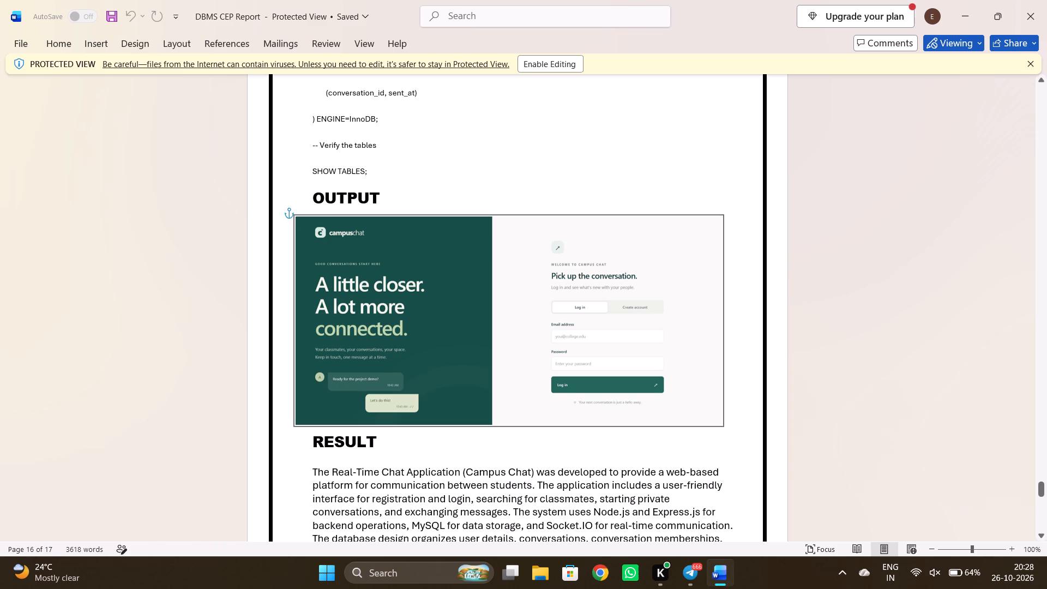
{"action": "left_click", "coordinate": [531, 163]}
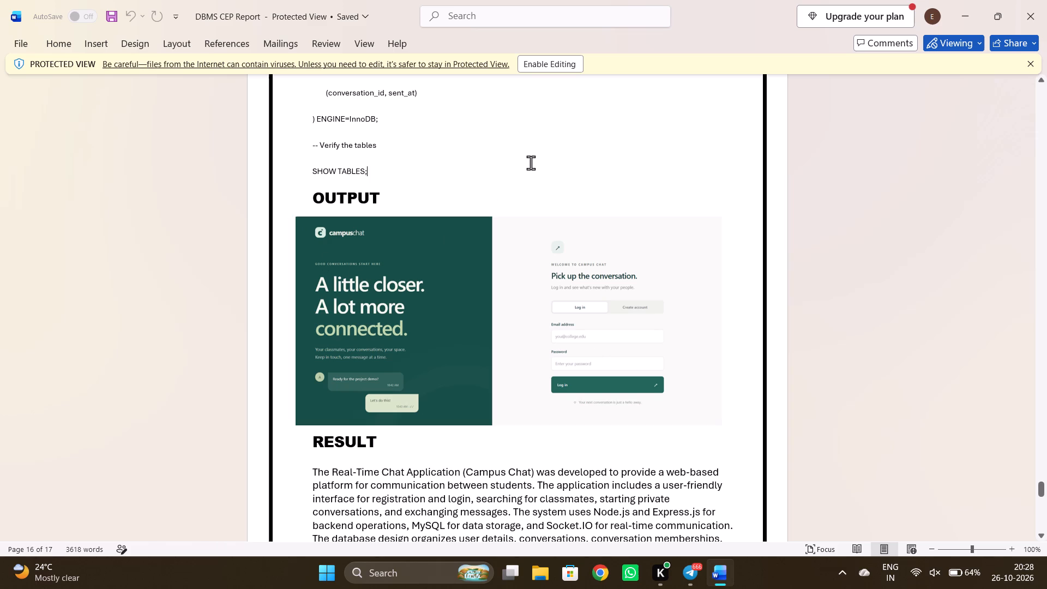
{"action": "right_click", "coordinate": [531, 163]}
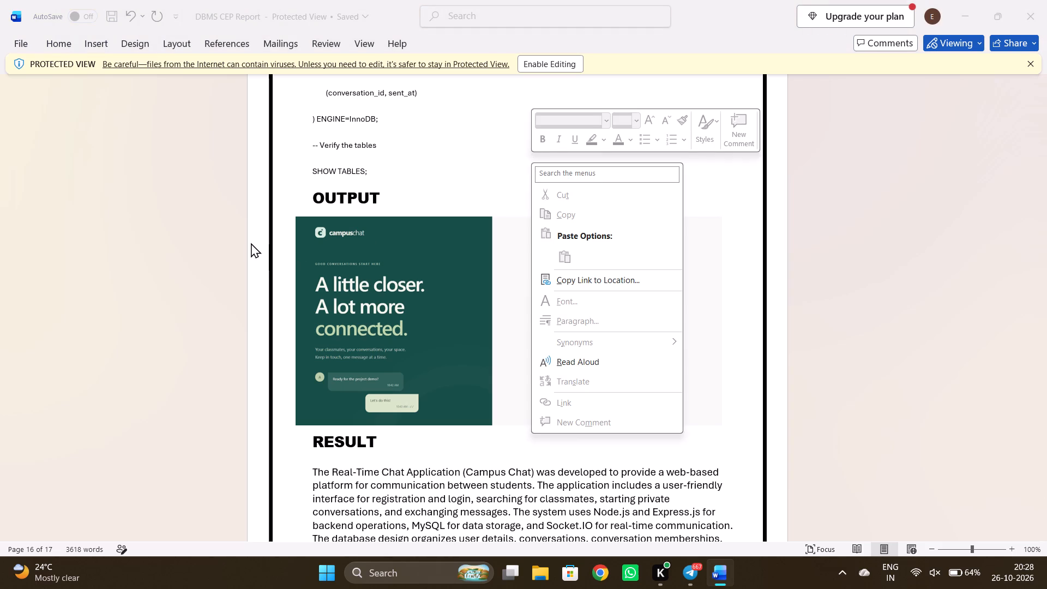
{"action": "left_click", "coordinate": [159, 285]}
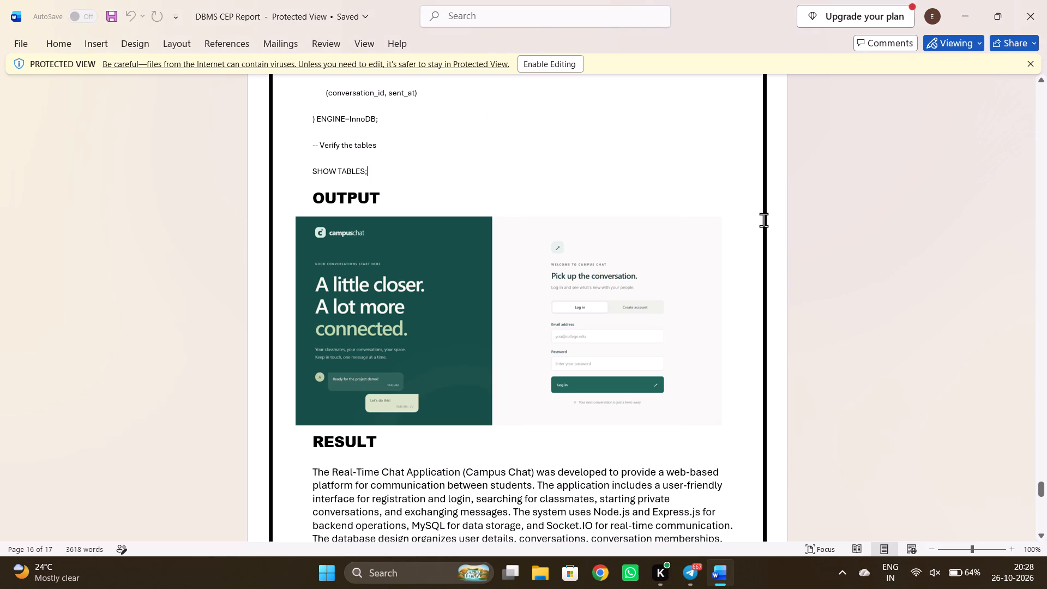
Open Google Chrome.
{"action": "left_click", "coordinate": [600, 585]}
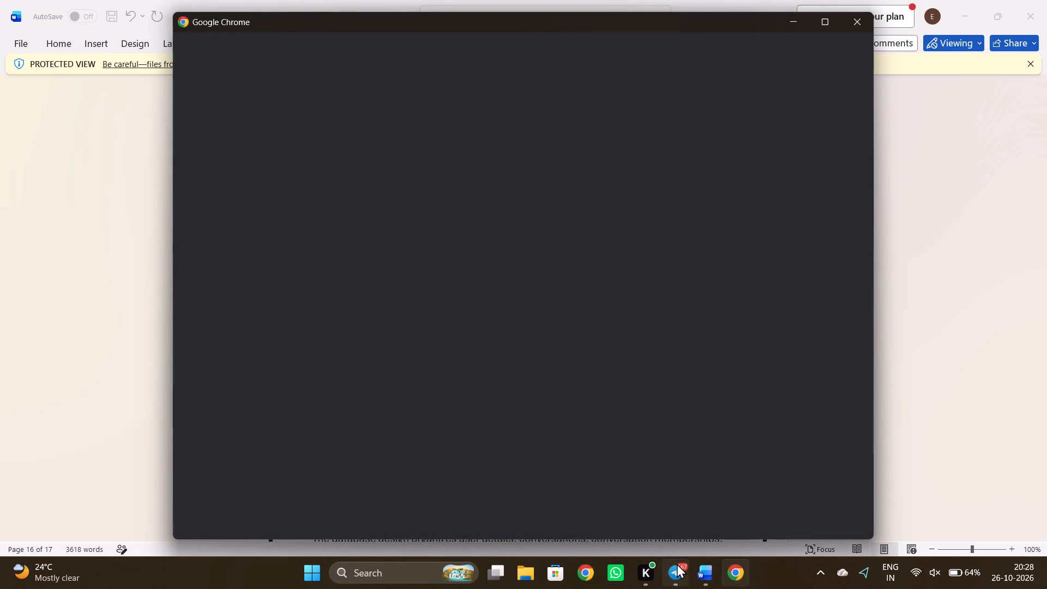
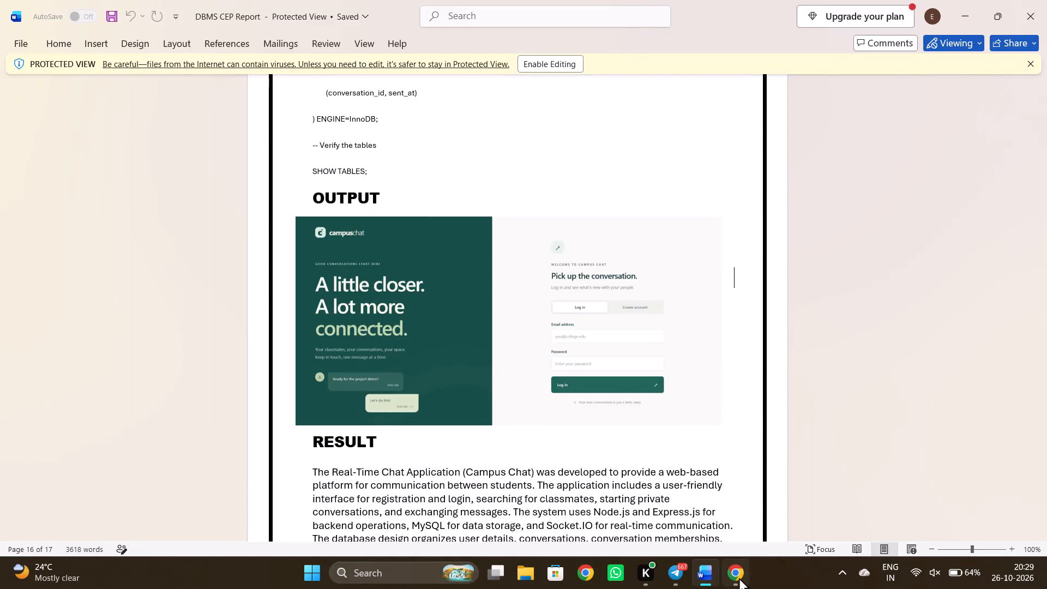
Switch to Google Chrome and open a browser window with the first listed user profile.
{"action": "left_click", "coordinate": [739, 578]}
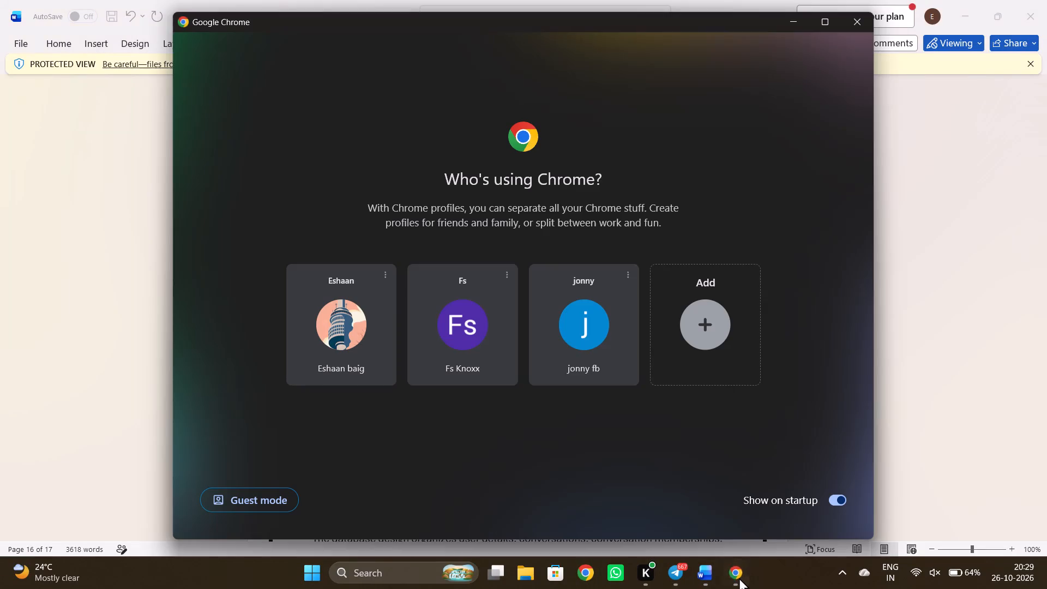
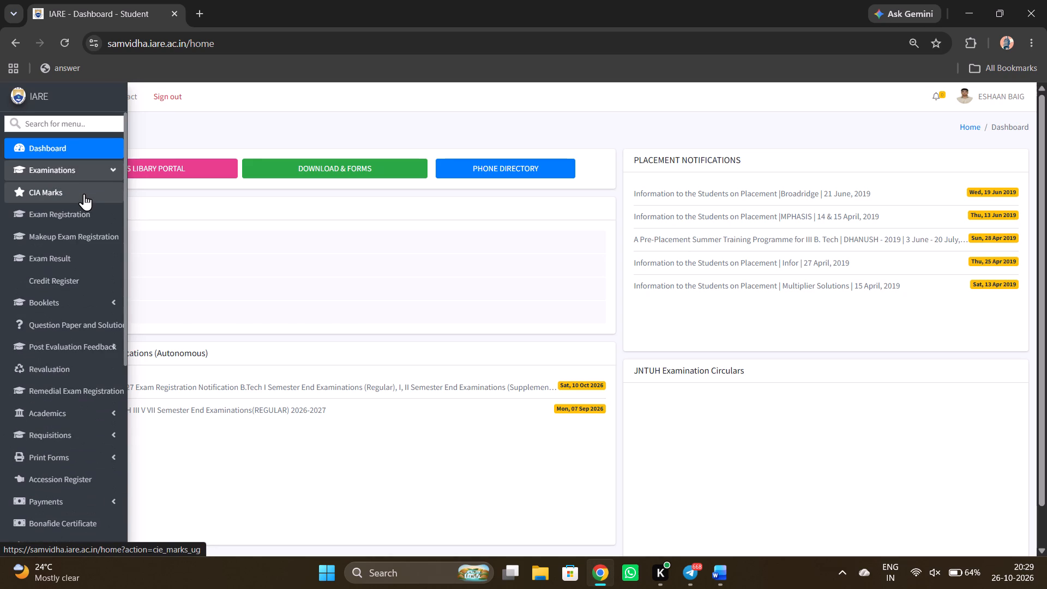
Open the CIA Marks page and look through the internal assessment marks for semesters 3, 2 and 1.
{"action": "left_click", "coordinate": [84, 194]}
{"action": "scroll", "coordinate": [460, 346], "scroll_direction": "down", "scroll_amount": 1}
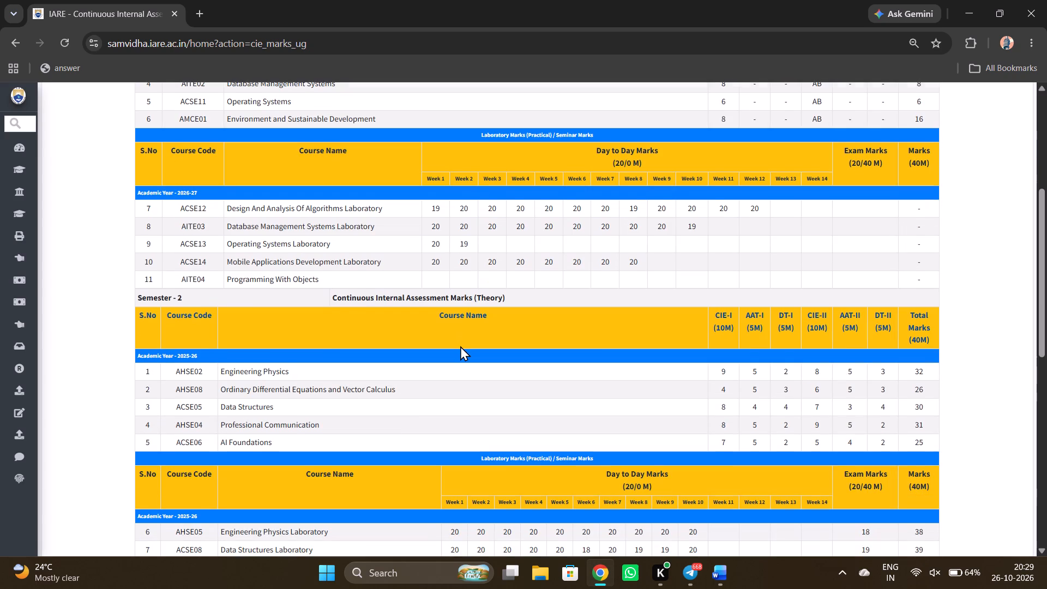
{"action": "scroll", "coordinate": [460, 346], "scroll_direction": "down", "scroll_amount": 4}
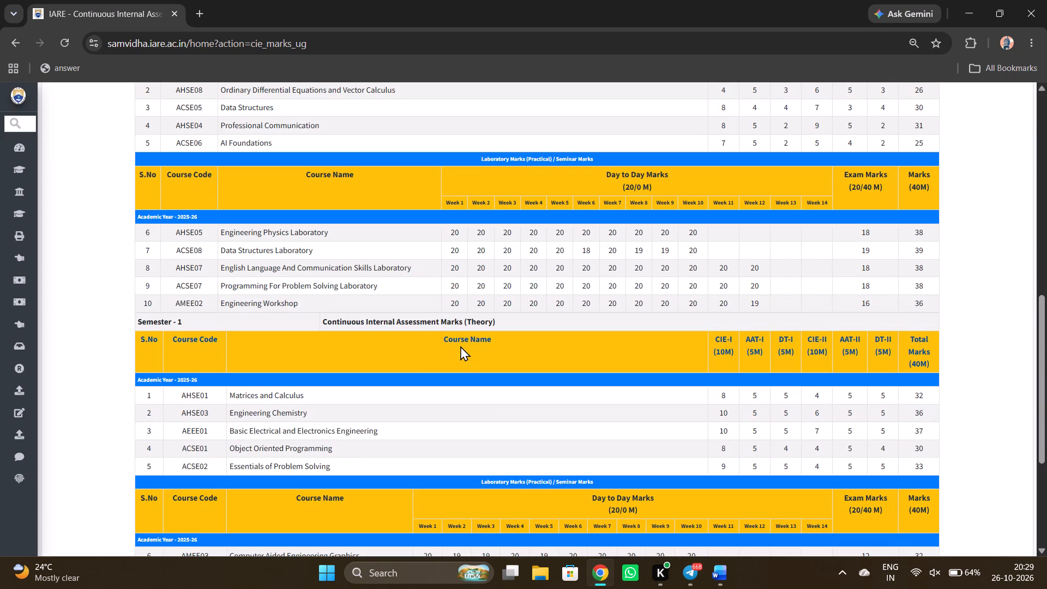
{"action": "scroll", "coordinate": [460, 346], "scroll_direction": "down", "scroll_amount": 2}
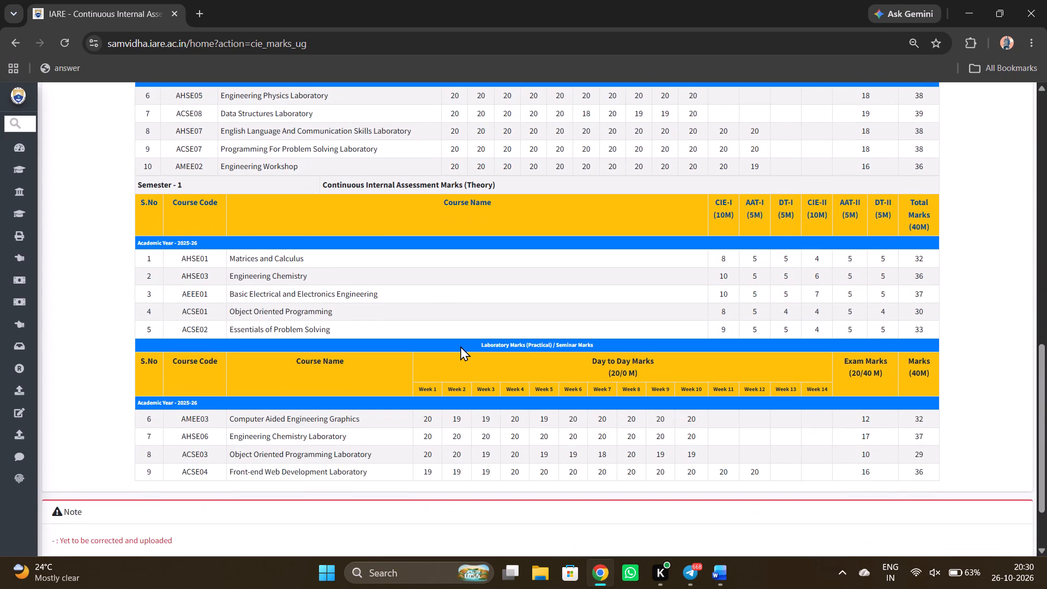
{"action": "scroll", "coordinate": [460, 346], "scroll_direction": "up", "scroll_amount": 1}
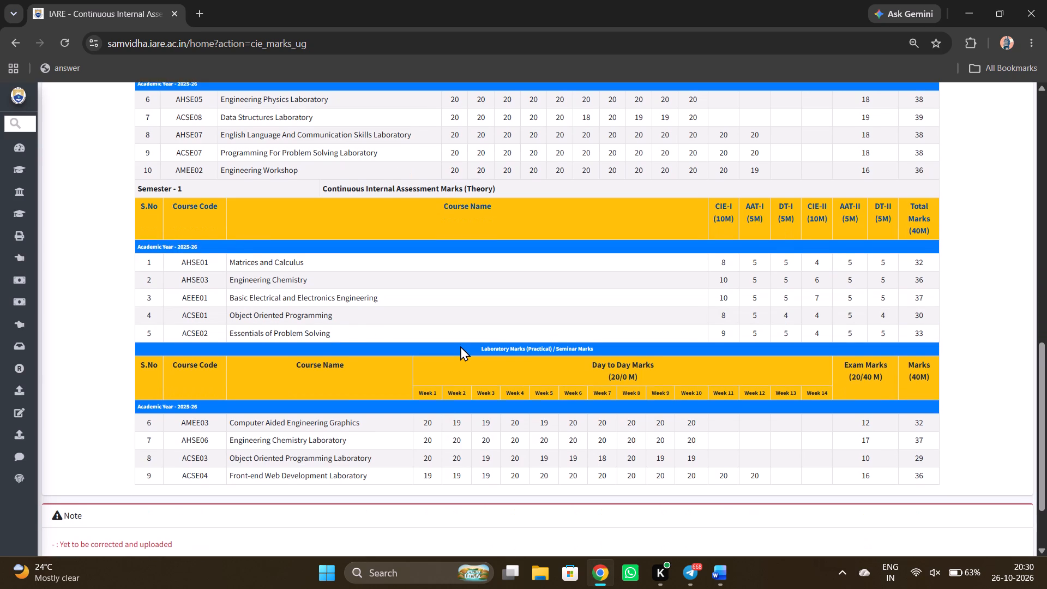
{"action": "scroll", "coordinate": [460, 346], "scroll_direction": "up", "scroll_amount": 2}
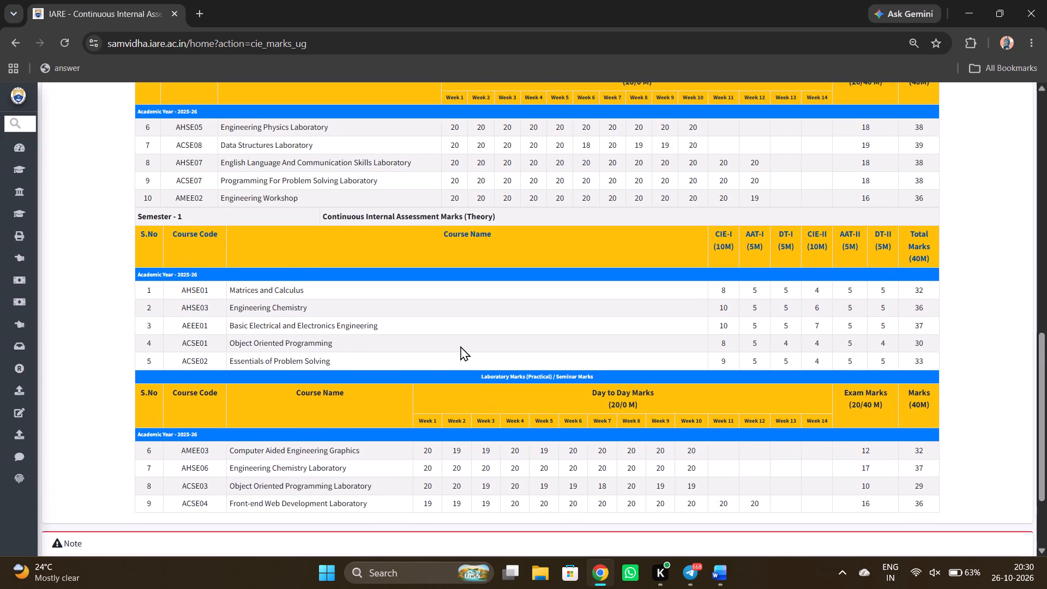
{"action": "scroll", "coordinate": [460, 346], "scroll_direction": "up", "scroll_amount": 4}
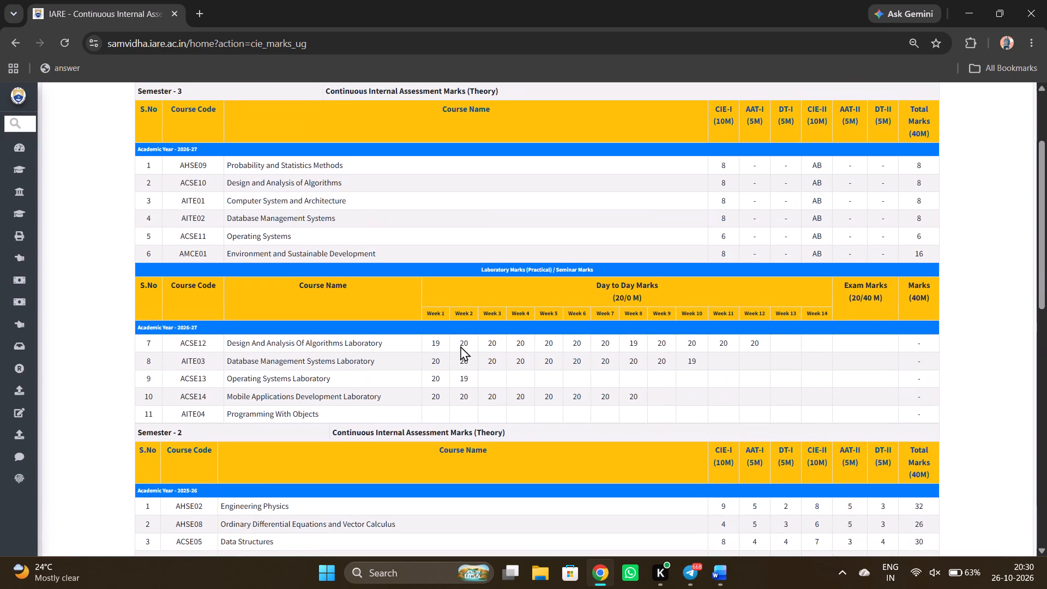
{"action": "scroll", "coordinate": [460, 346], "scroll_direction": "up", "scroll_amount": 5}
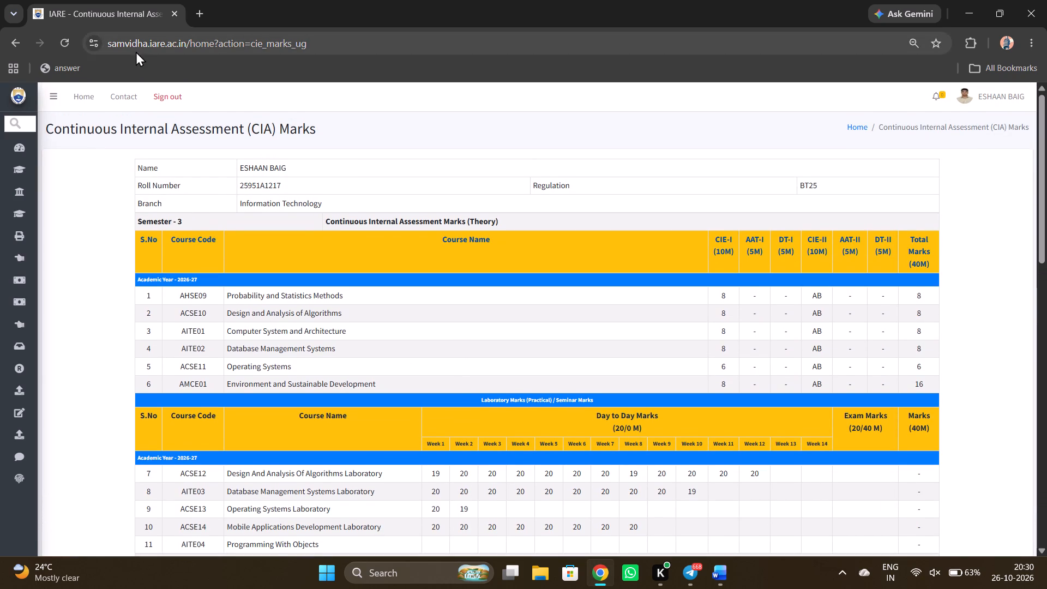
Open the AAT-II uploads page and get the assigned question for Database Management Systems (AITE02).
{"action": "left_click", "coordinate": [79, 434]}
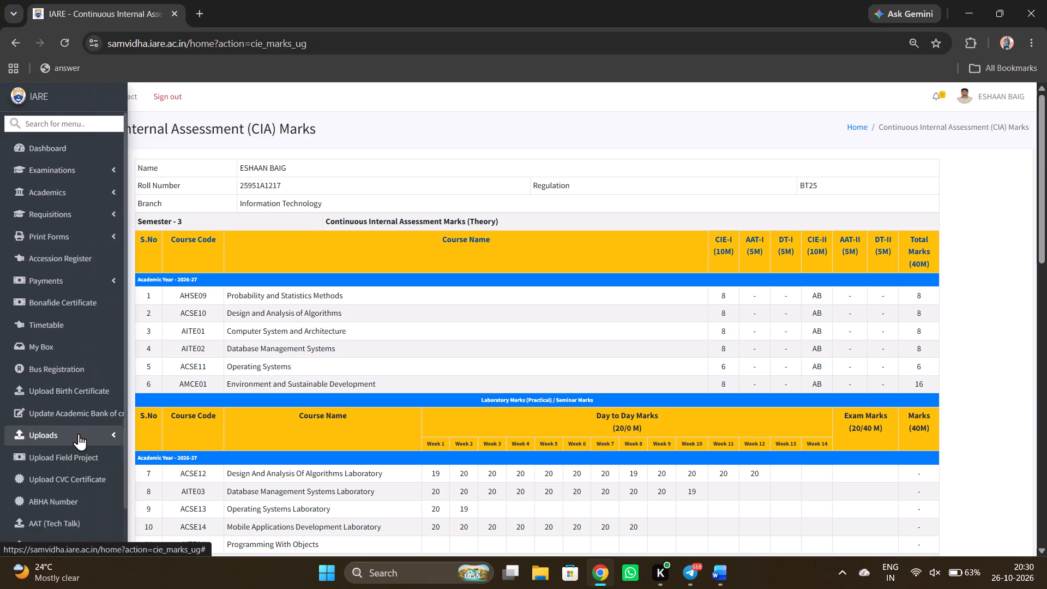
{"action": "scroll", "coordinate": [79, 434], "scroll_direction": "down", "scroll_amount": 3}
{"action": "left_click", "coordinate": [68, 455]}
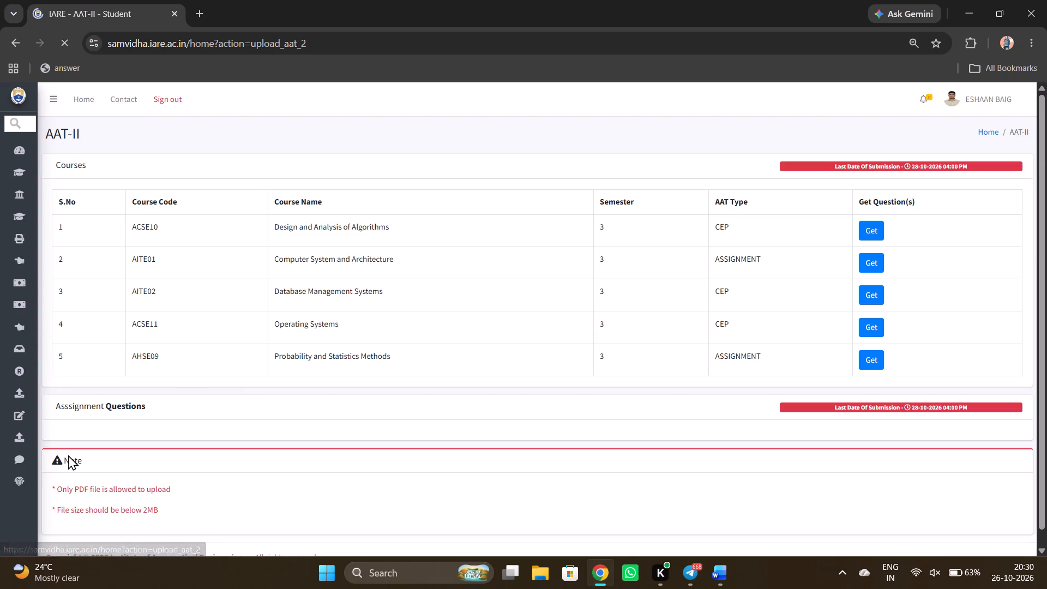
{"action": "left_click", "coordinate": [867, 293]}
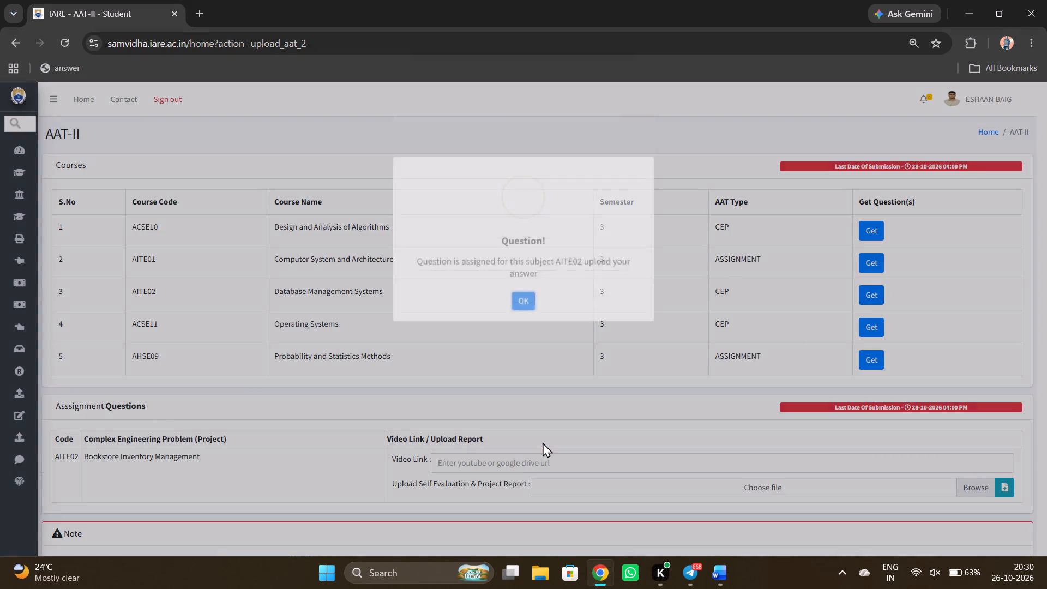
{"action": "left_click", "coordinate": [525, 382]}
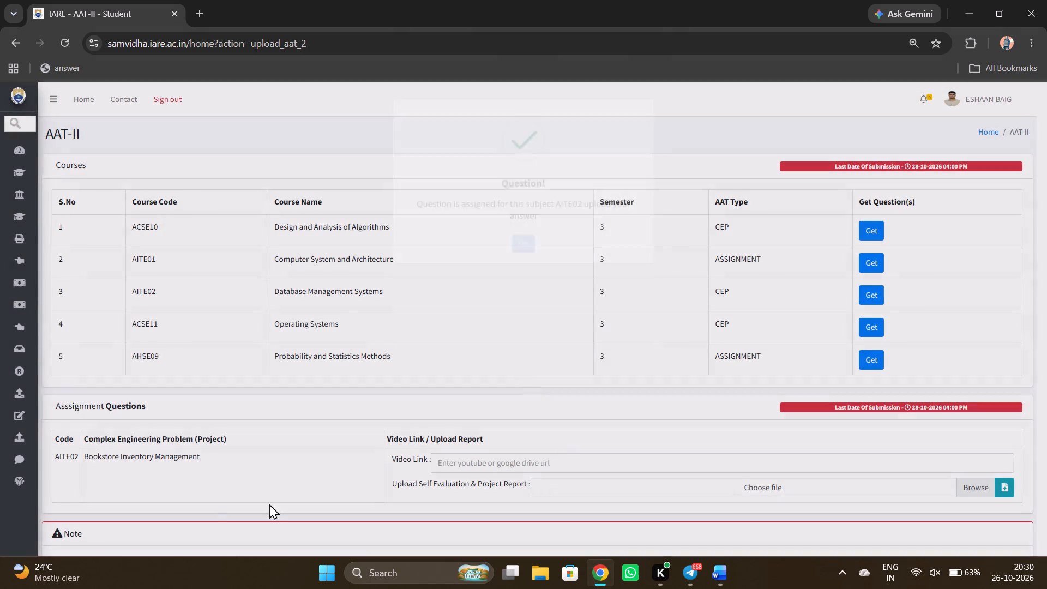
Copy the project title "Bookstore Inventory Management" from the AITE02 assignment question.
{"action": "left_click_drag", "start_coordinate": [204, 458], "coordinate": [160, 465]}
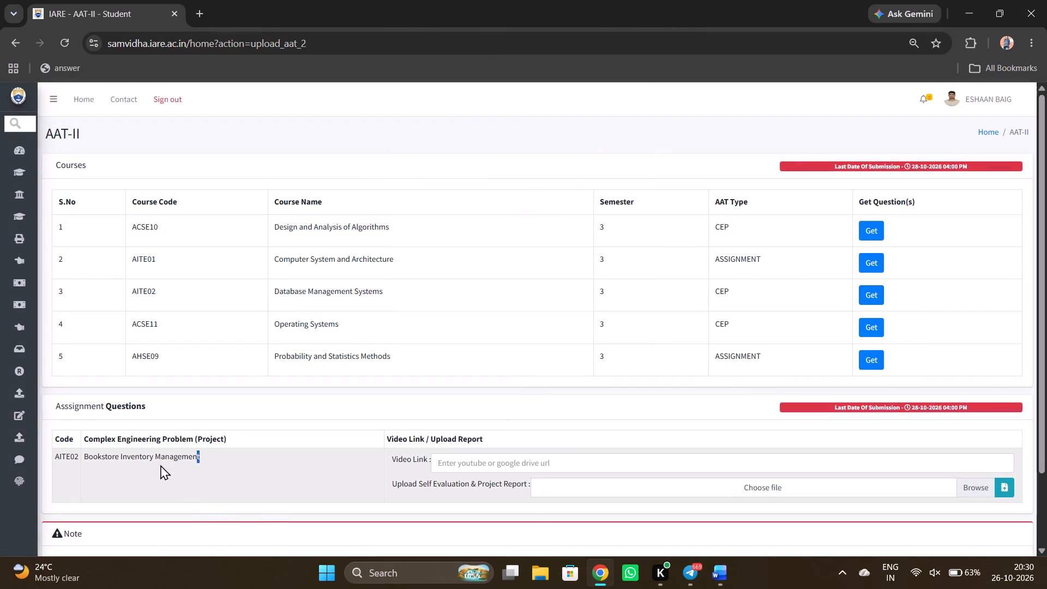
{"action": "left_click_drag", "start_coordinate": [160, 465], "coordinate": [81, 464]}
{"action": "key", "text": "ctrl+c"}
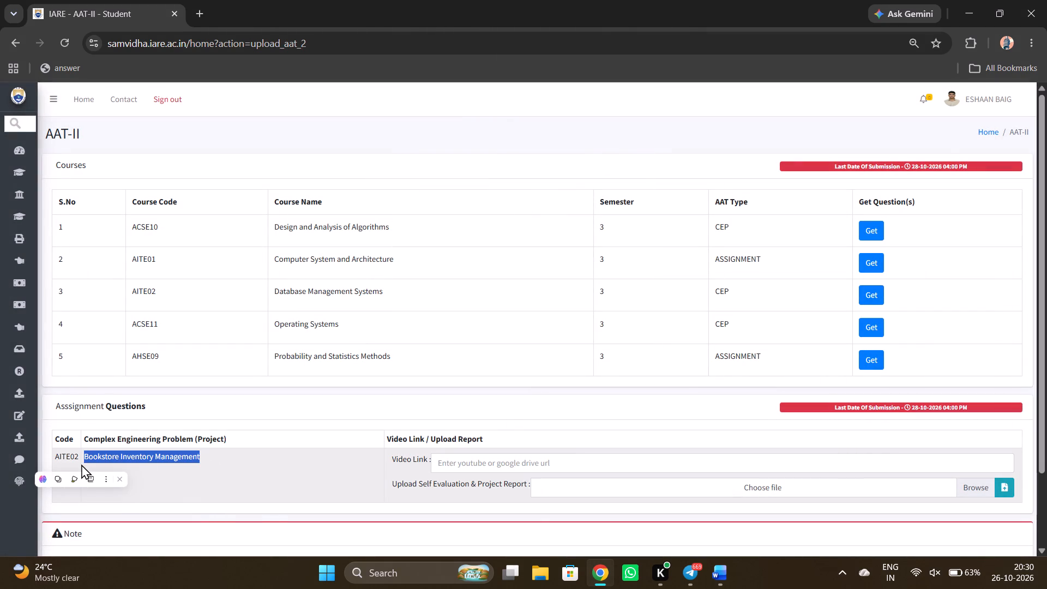
Switch to the DBMS CEP Report in Word and examine its self-assessment form and the project title page.
{"action": "key", "text": "alt+Tab"}
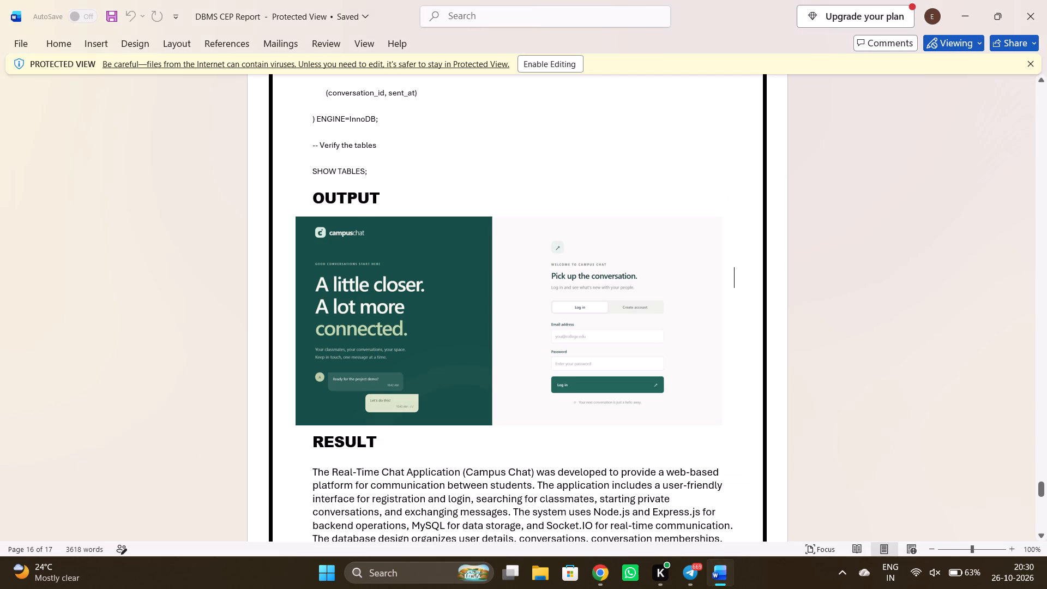
{"action": "scroll", "coordinate": [204, 338], "scroll_direction": "up", "scroll_amount": 18}
{"action": "scroll", "coordinate": [204, 338], "scroll_direction": "up", "scroll_amount": 6}
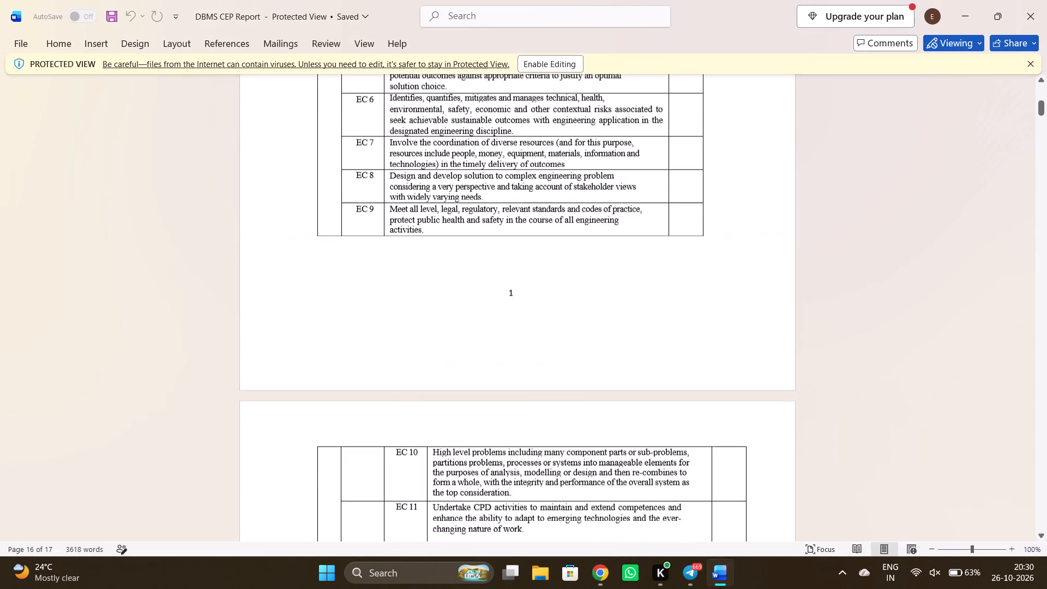
{"action": "scroll", "coordinate": [204, 338], "scroll_direction": "up", "scroll_amount": 3}
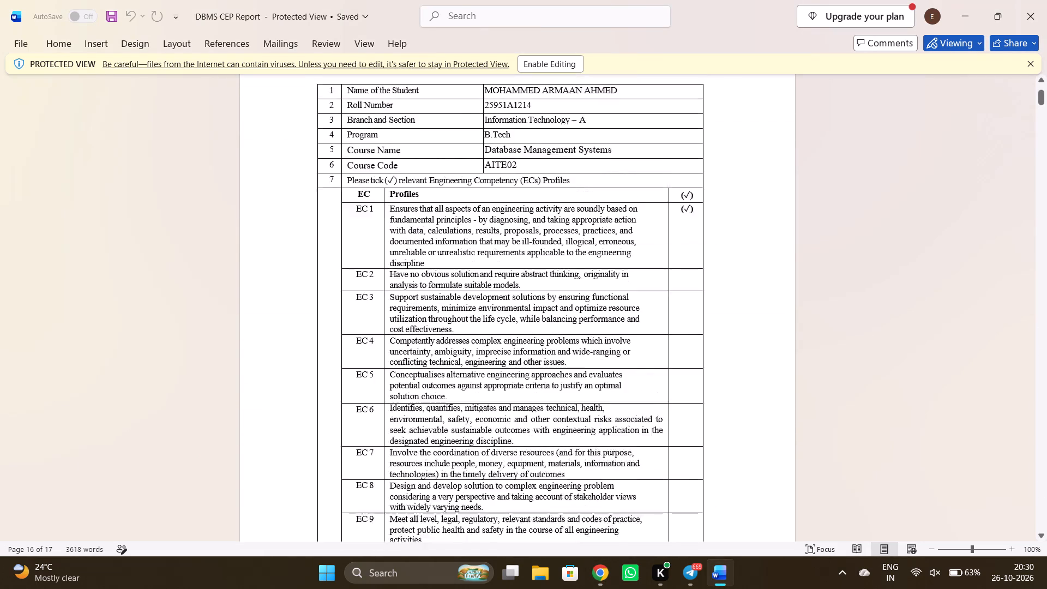
{"action": "scroll", "coordinate": [204, 338], "scroll_direction": "up", "scroll_amount": 3}
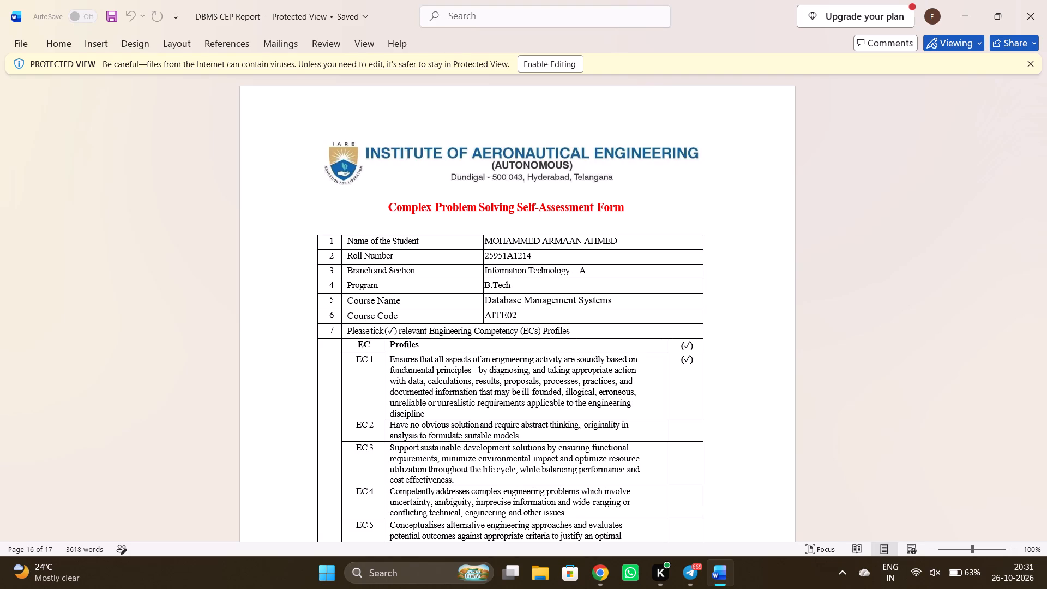
{"action": "scroll", "coordinate": [204, 338], "scroll_direction": "down", "scroll_amount": 18}
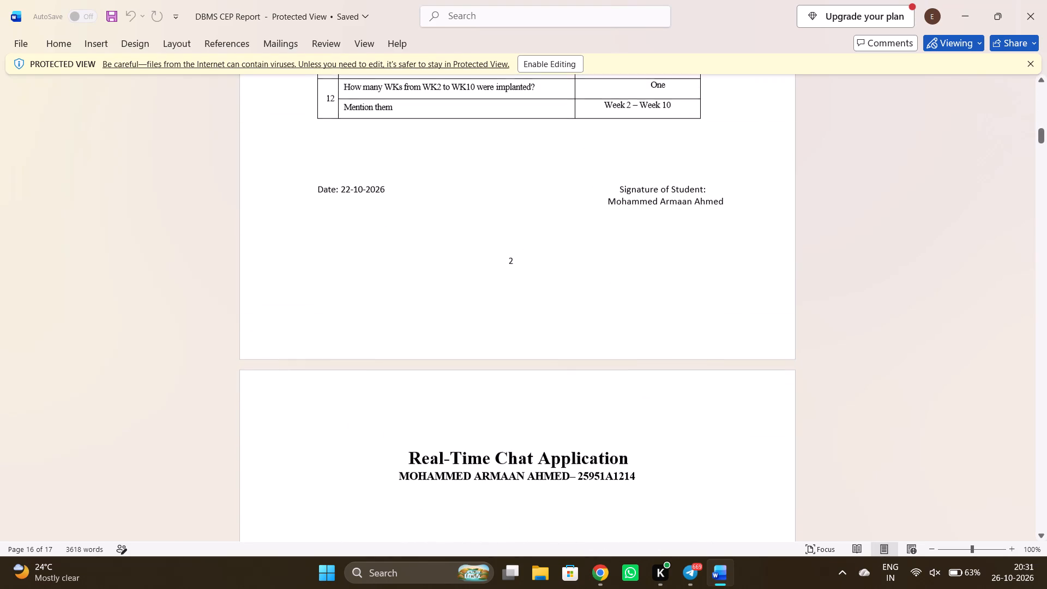
{"action": "scroll", "coordinate": [204, 338], "scroll_direction": "down", "scroll_amount": 5}
{"action": "scroll", "coordinate": [204, 338], "scroll_direction": "up", "scroll_amount": 9}
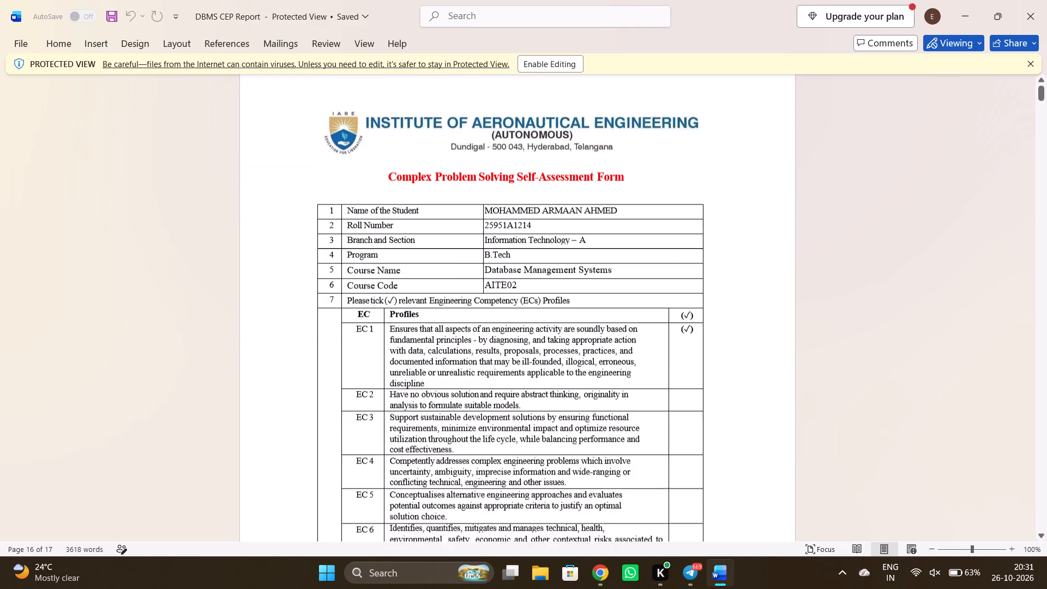
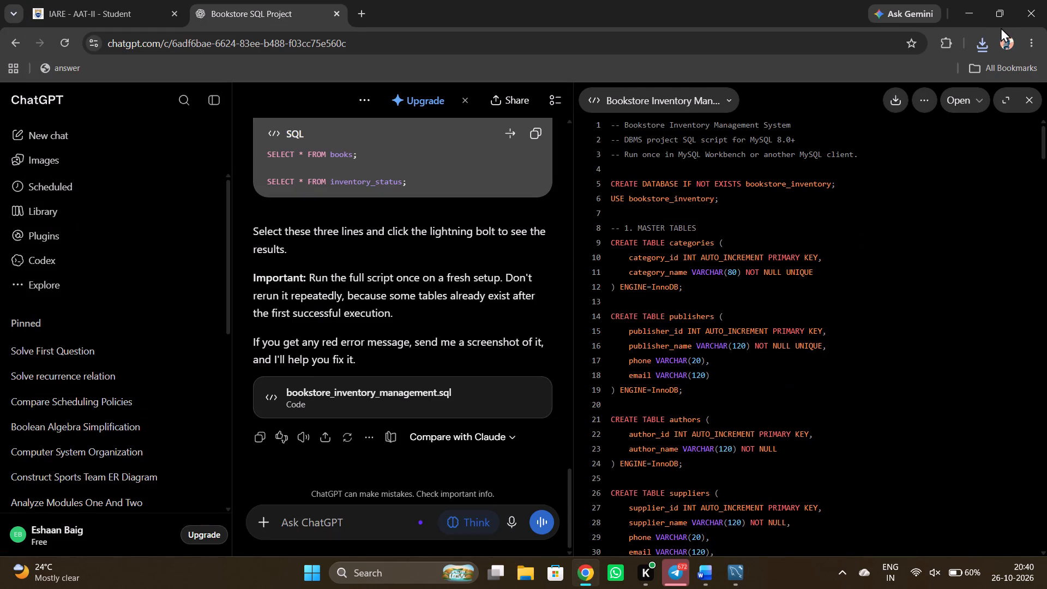
Open the downloaded bookstore_inventory_management.sql with MySQL Workbench, using that app for this time only.
{"action": "left_click", "coordinate": [986, 47]}
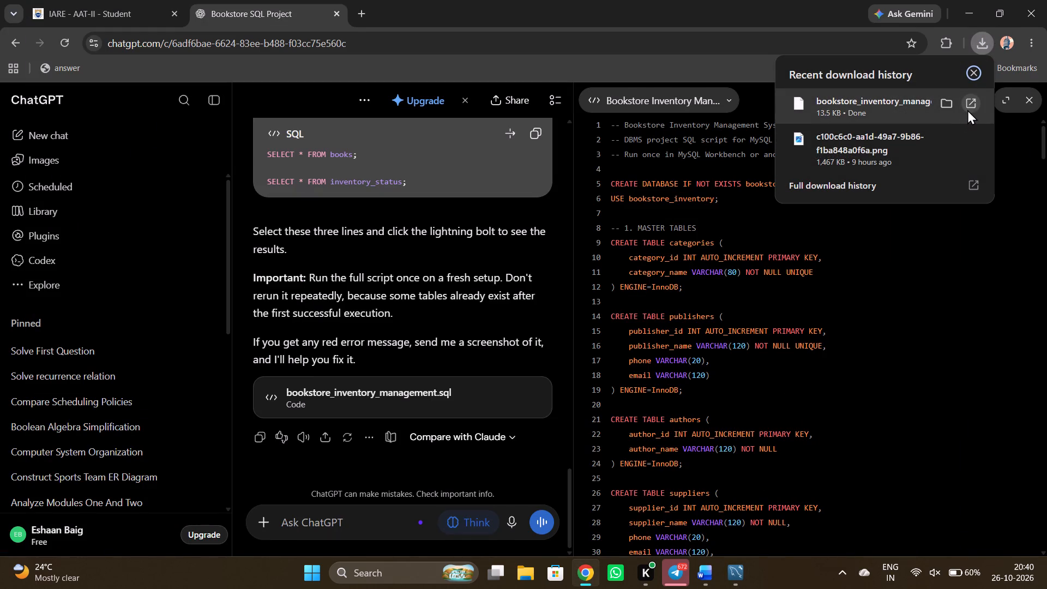
{"action": "left_click", "coordinate": [968, 110]}
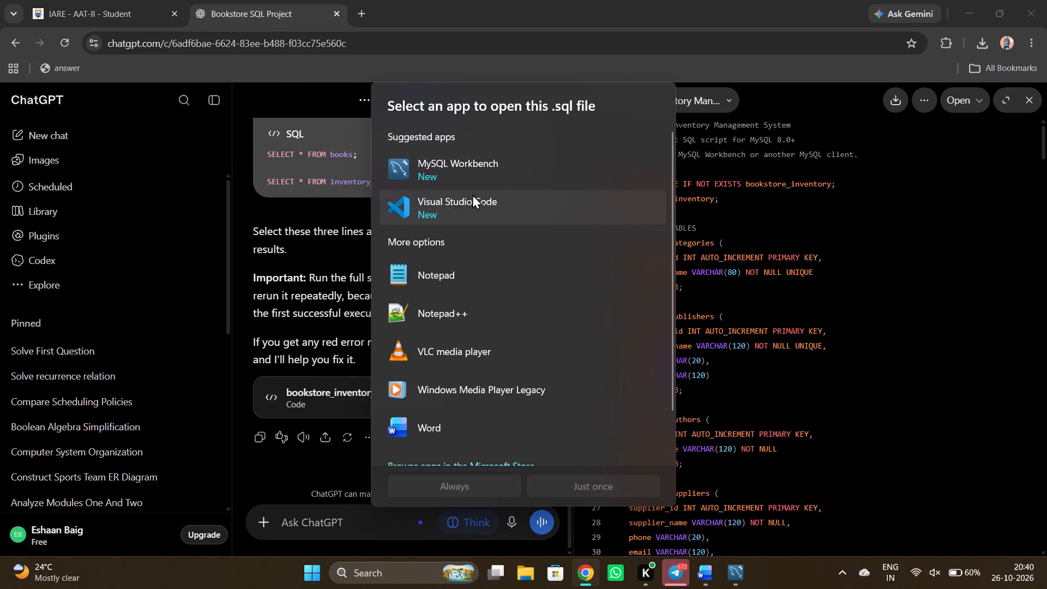
{"action": "left_click", "coordinate": [461, 179]}
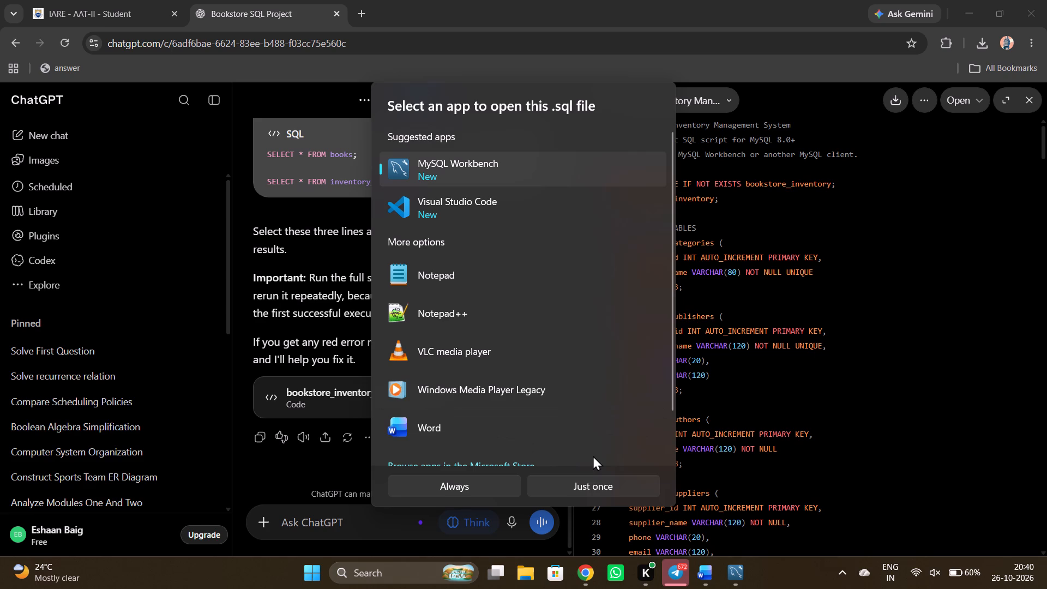
{"action": "left_click", "coordinate": [595, 487]}
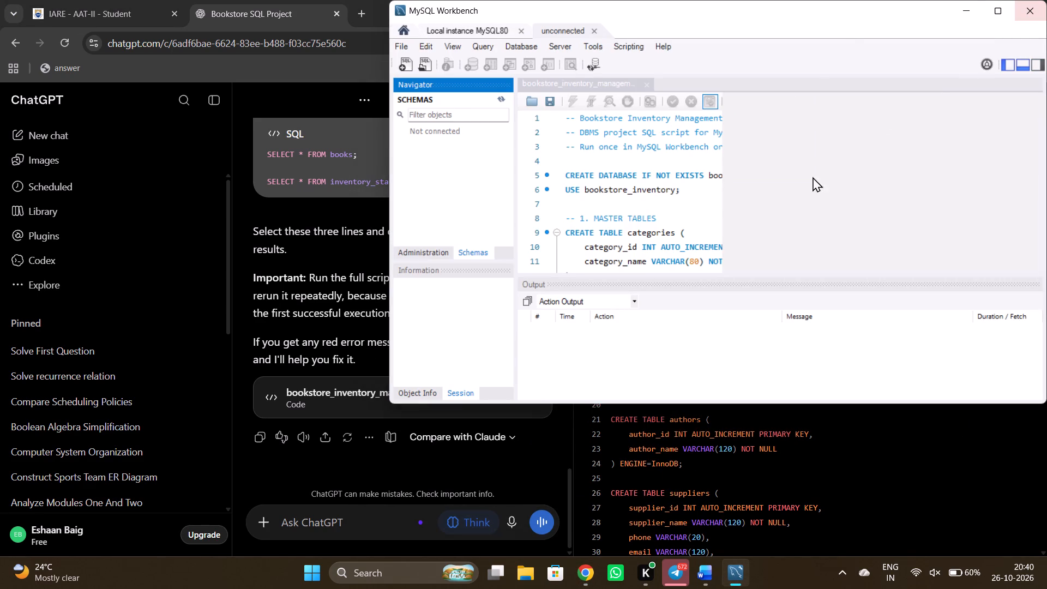
{"action": "left_click", "coordinate": [991, 4]}
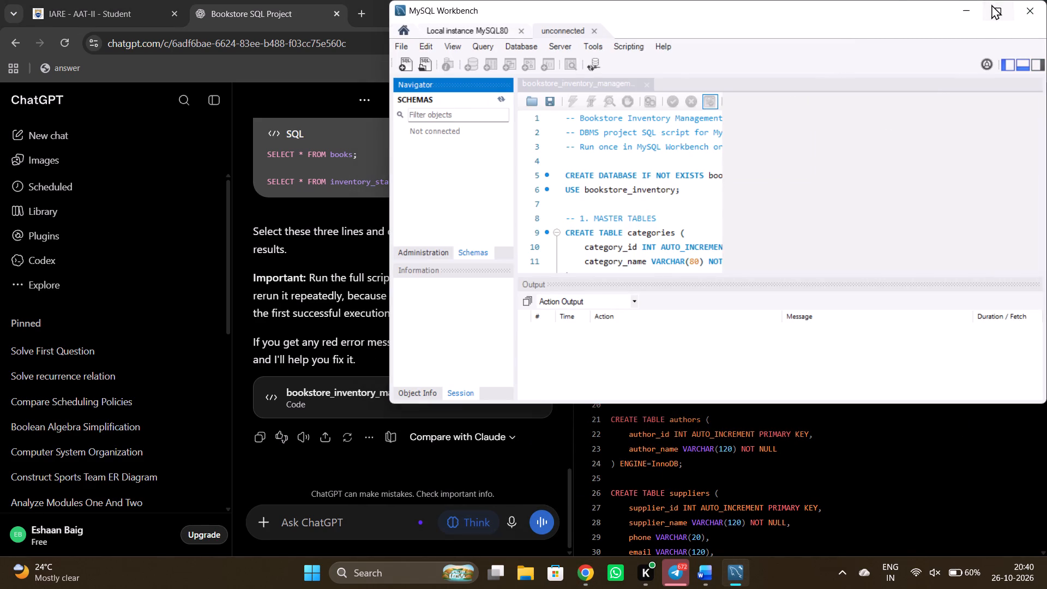
Copy the entire bookstore inventory script into the empty SQL File 19 editor of the Local instance MySQL80 connection.
{"action": "left_click", "coordinate": [389, 183]}
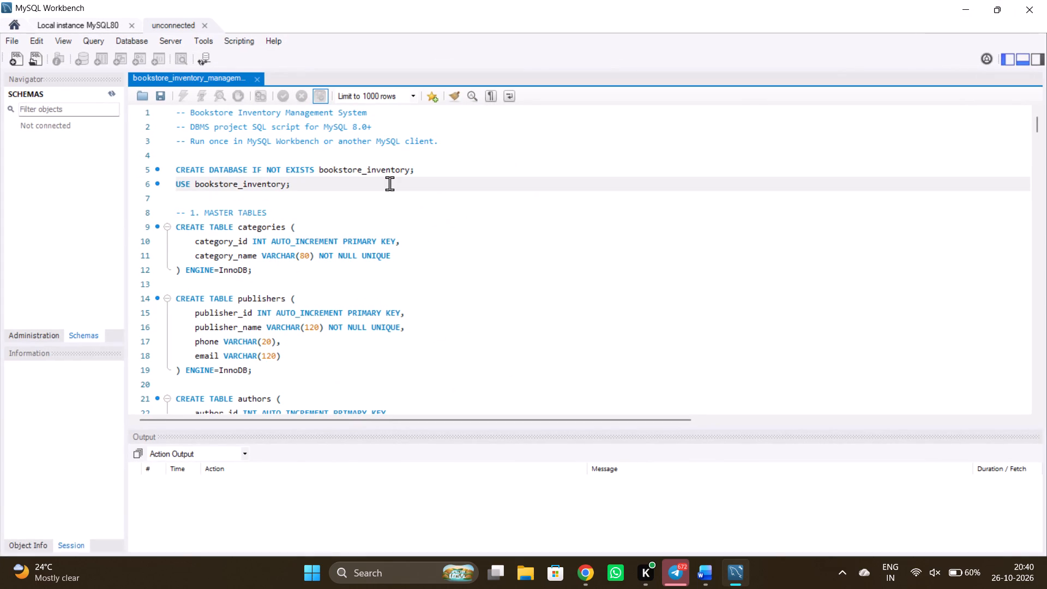
{"action": "key", "text": "ctrl+a"}
{"action": "key", "text": "ctrl+c"}
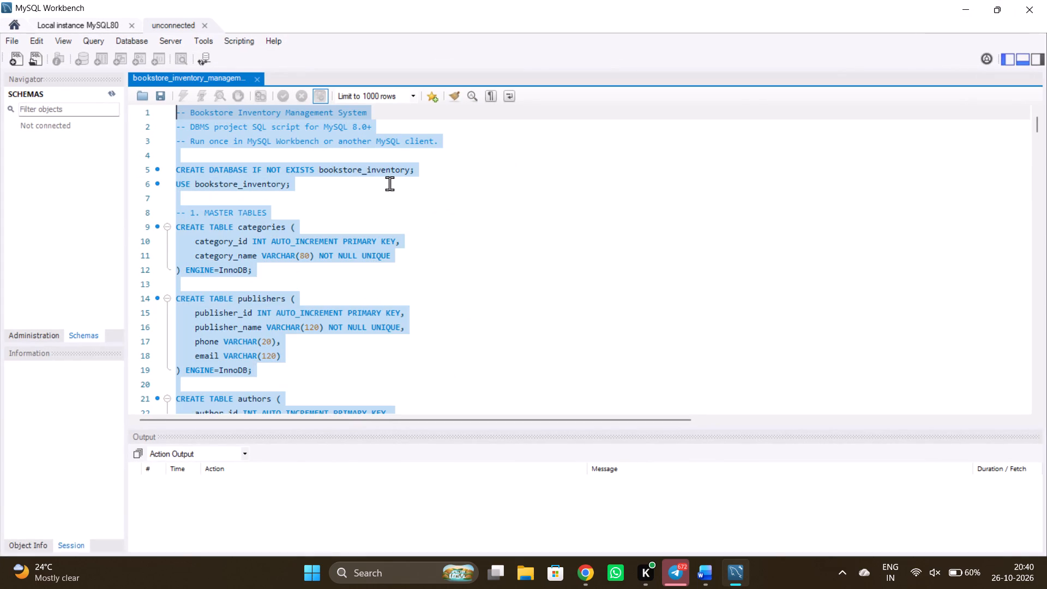
{"action": "left_click", "coordinate": [50, 25]}
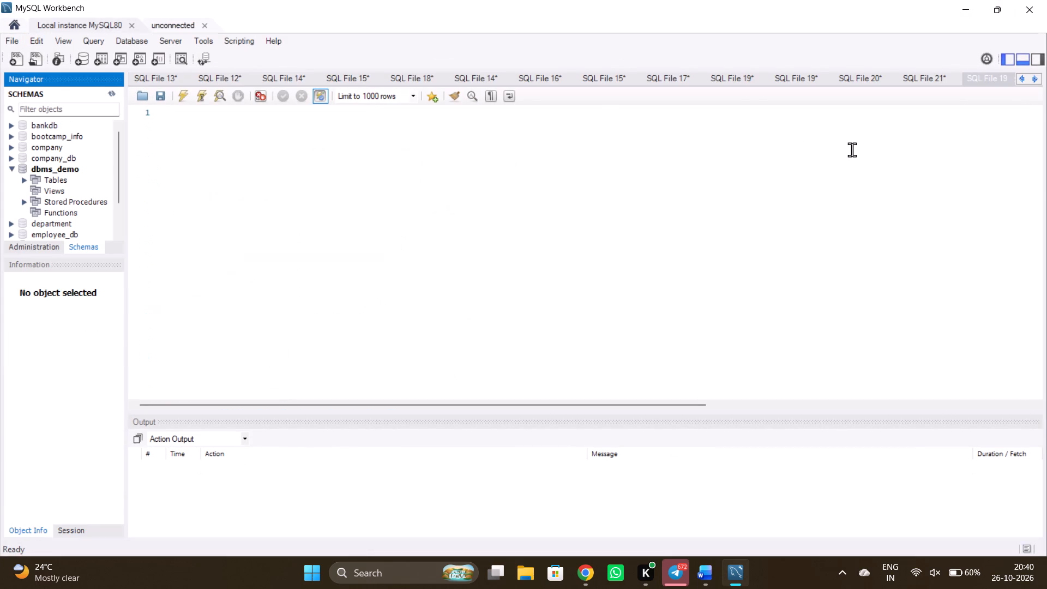
{"action": "left_click", "coordinate": [851, 153]}
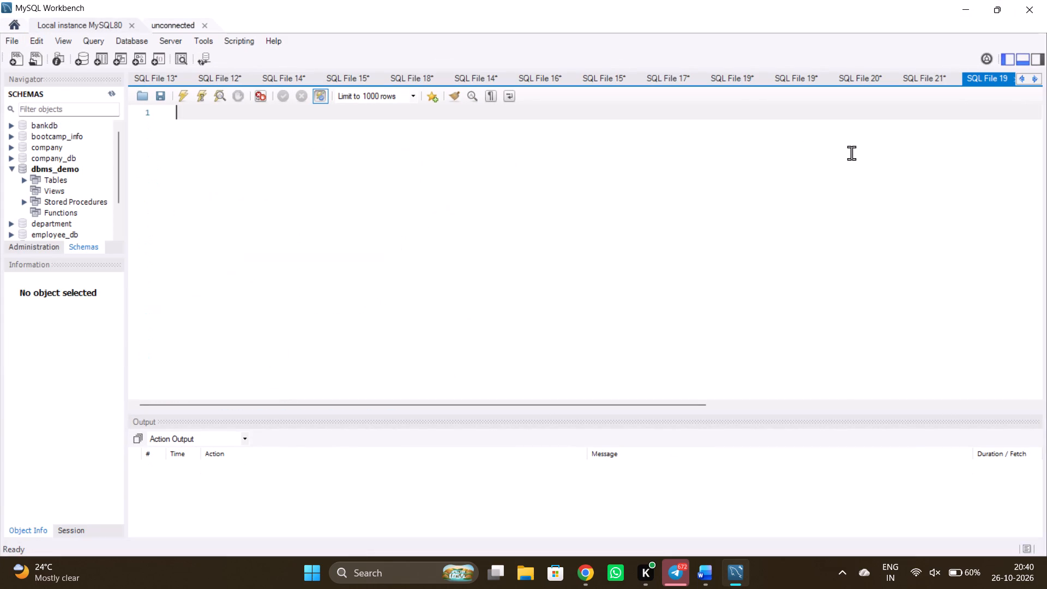
{"action": "key", "text": "ctrl+v"}
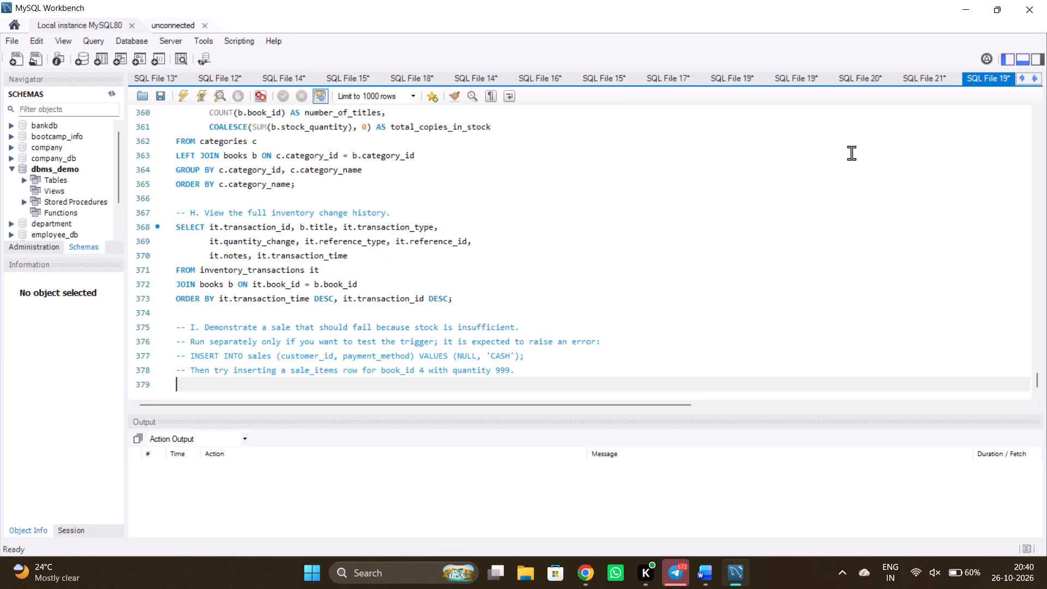
Execute the whole bookstore inventory script on the Local instance MySQL80 connection.
{"action": "scroll", "coordinate": [851, 153], "scroll_direction": "down", "scroll_amount": 4}
{"action": "left_click", "coordinate": [181, 98]}
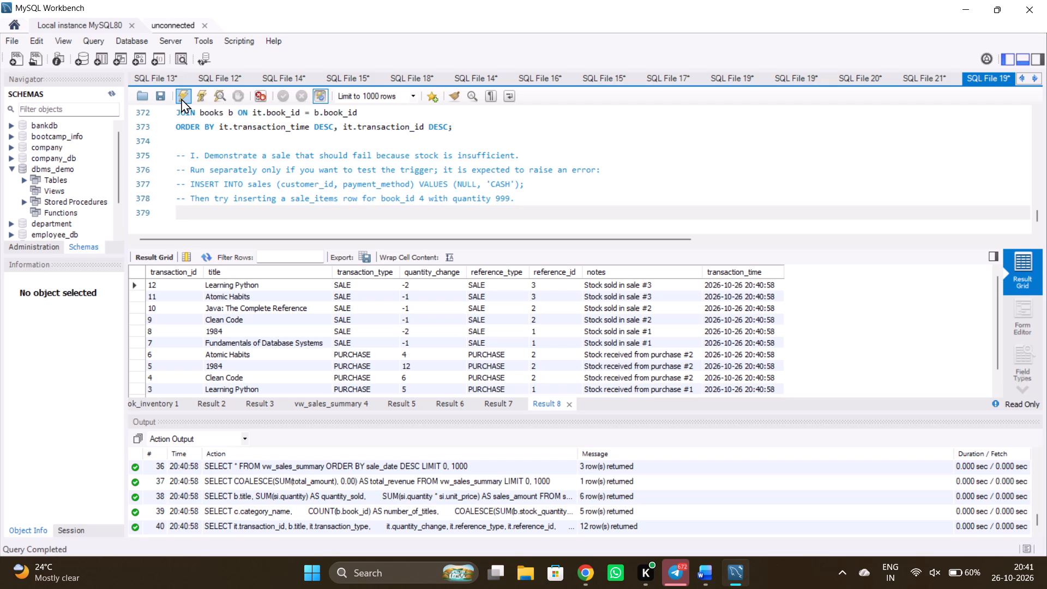
Switch back to the ChatGPT reply in Chrome and copy the small test query under Step 5: Test the project.
{"action": "key", "text": "alt+Tab"}
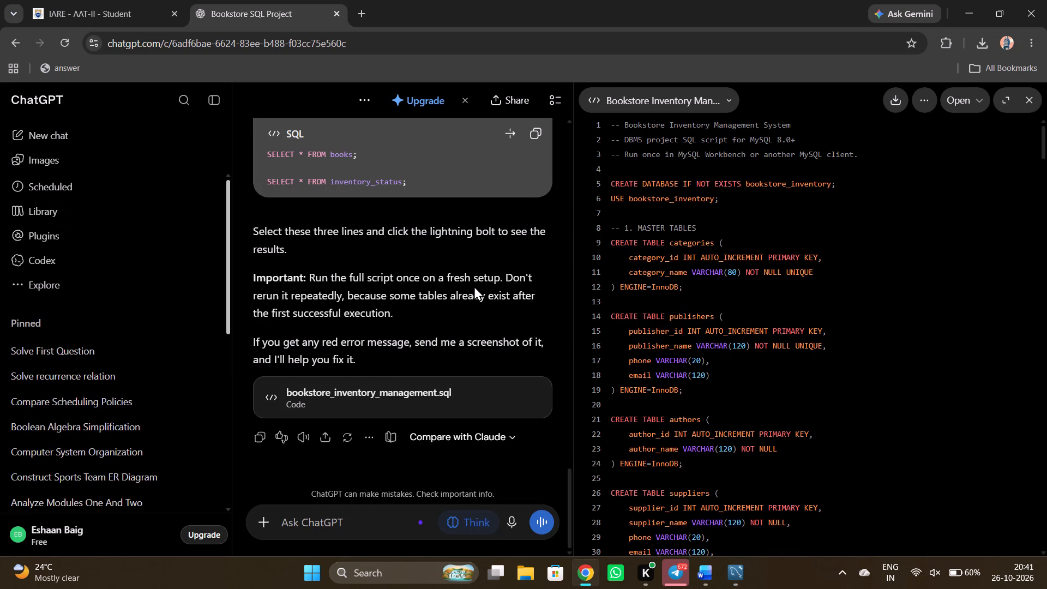
{"action": "scroll", "coordinate": [474, 286], "scroll_direction": "up", "scroll_amount": 2}
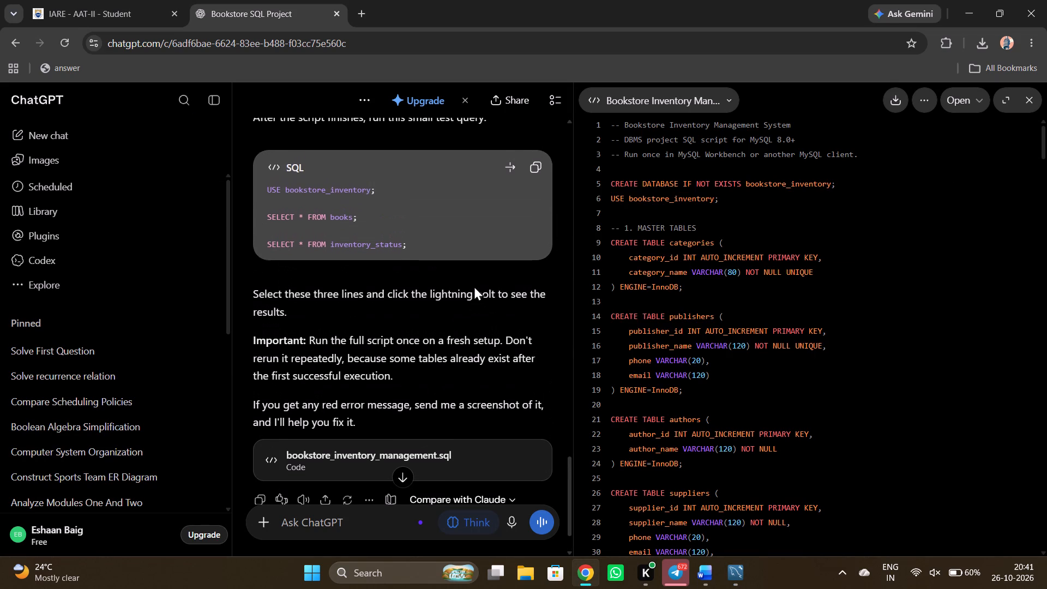
{"action": "scroll", "coordinate": [474, 286], "scroll_direction": "up", "scroll_amount": 2}
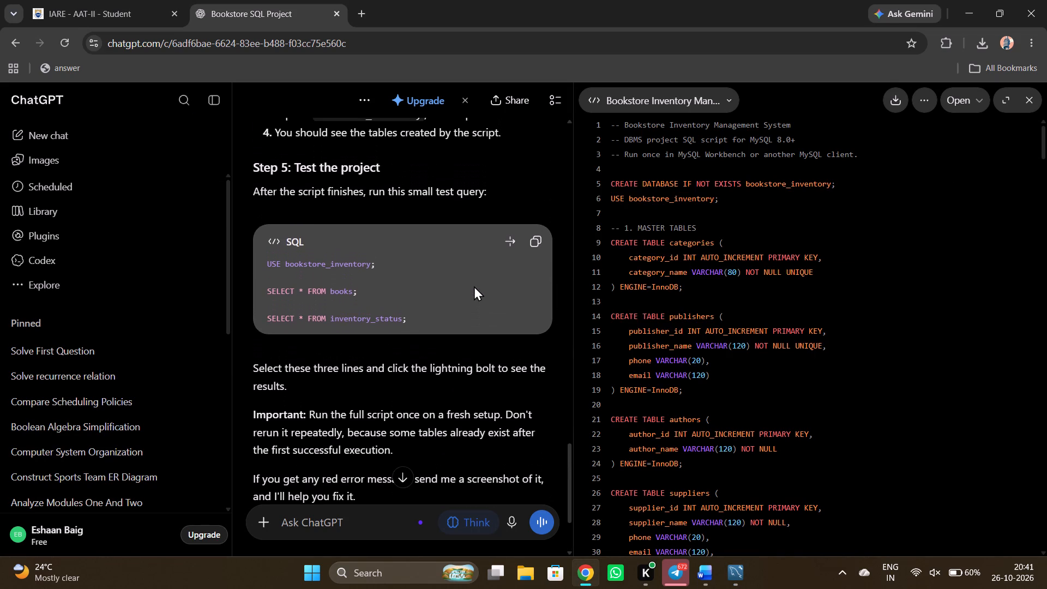
{"action": "scroll", "coordinate": [474, 286], "scroll_direction": "up", "scroll_amount": 1}
{"action": "left_click", "coordinate": [535, 242]}
Return to MySQL Workbench and examine the script's result sets, from Result 7 back to vw_sales_summary 4.
{"action": "key", "text": "alt+Tab"}
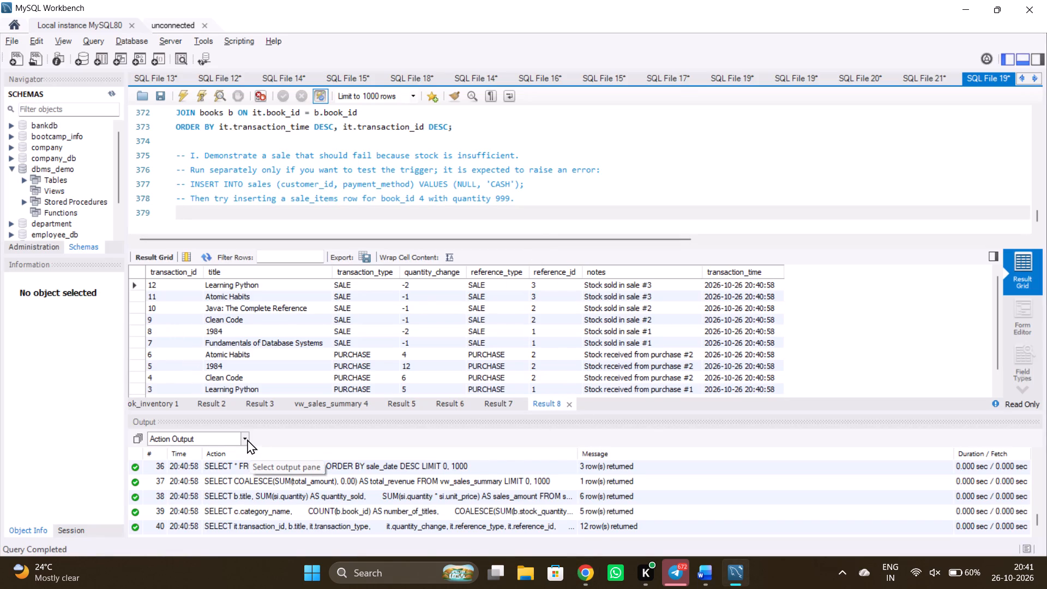
{"action": "scroll", "coordinate": [195, 400], "scroll_direction": "right", "scroll_amount": 9}
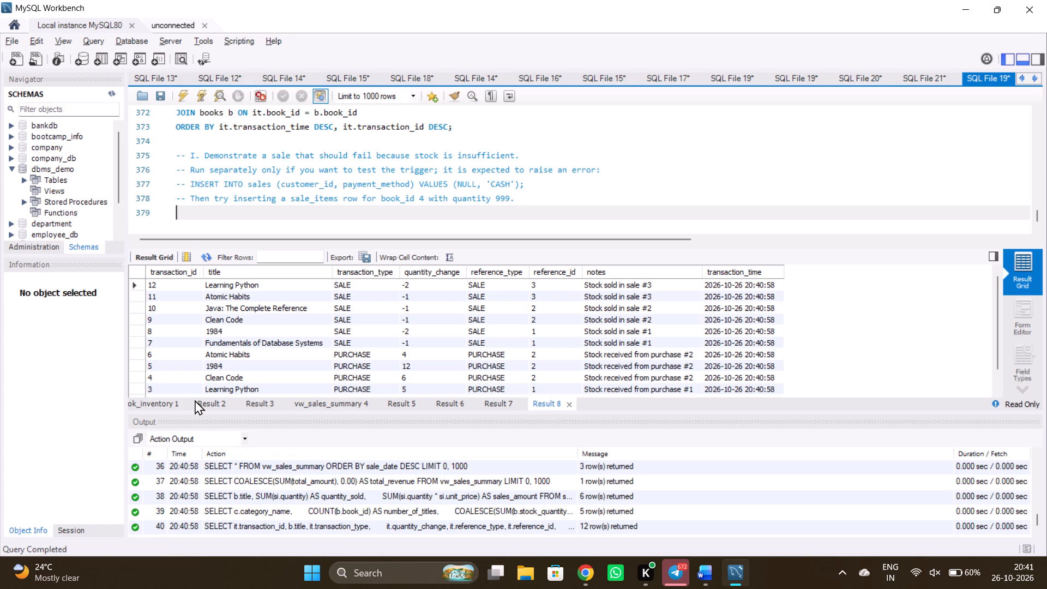
{"action": "left_click", "coordinate": [492, 409]}
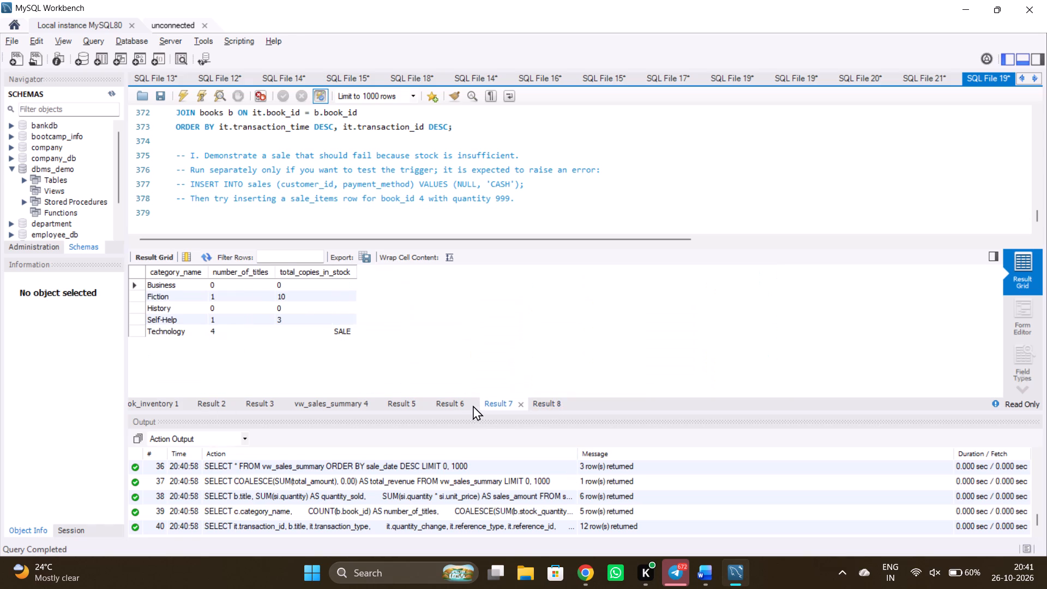
{"action": "left_click", "coordinate": [458, 405]}
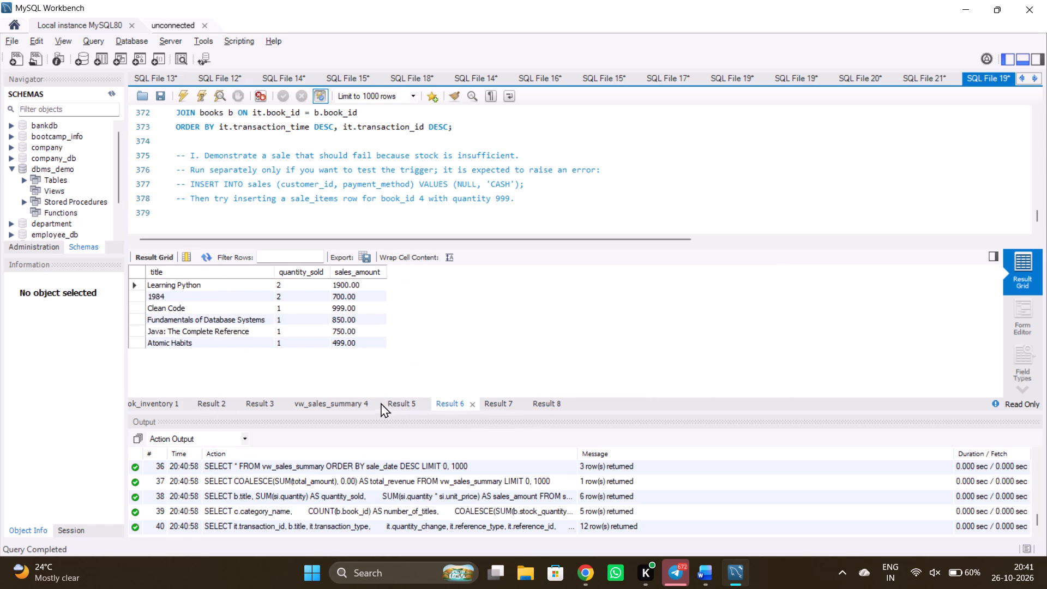
{"action": "left_click", "coordinate": [388, 402]}
{"action": "left_click", "coordinate": [328, 402]}
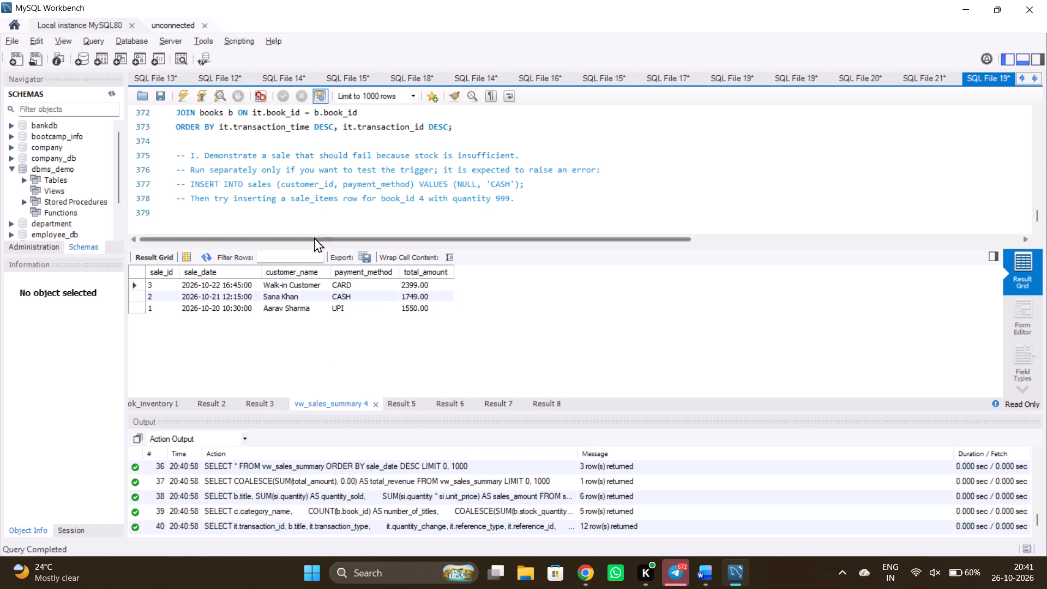
Paste the copied test query on a new line at the end of the script.
{"action": "left_click", "coordinate": [318, 218]}
{"action": "key", "text": "Return"}
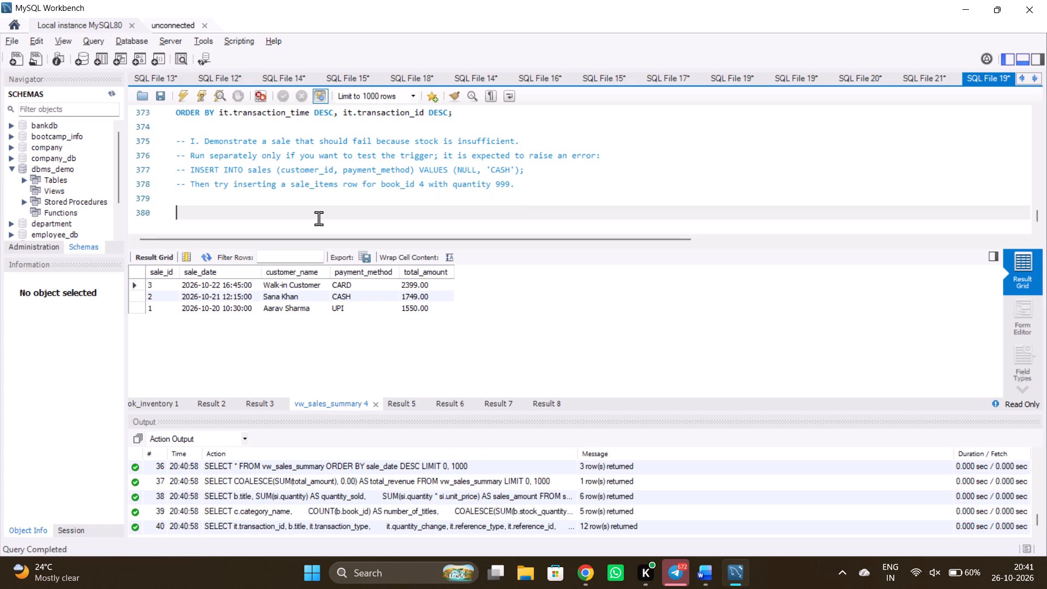
{"action": "key", "text": "ctrl+v"}
Run the pasted test statements one at a time: USE bookstore_inventory, SELECT * FROM books, and SELECT * FROM inventory_status.
{"action": "left_click", "coordinate": [299, 155]}
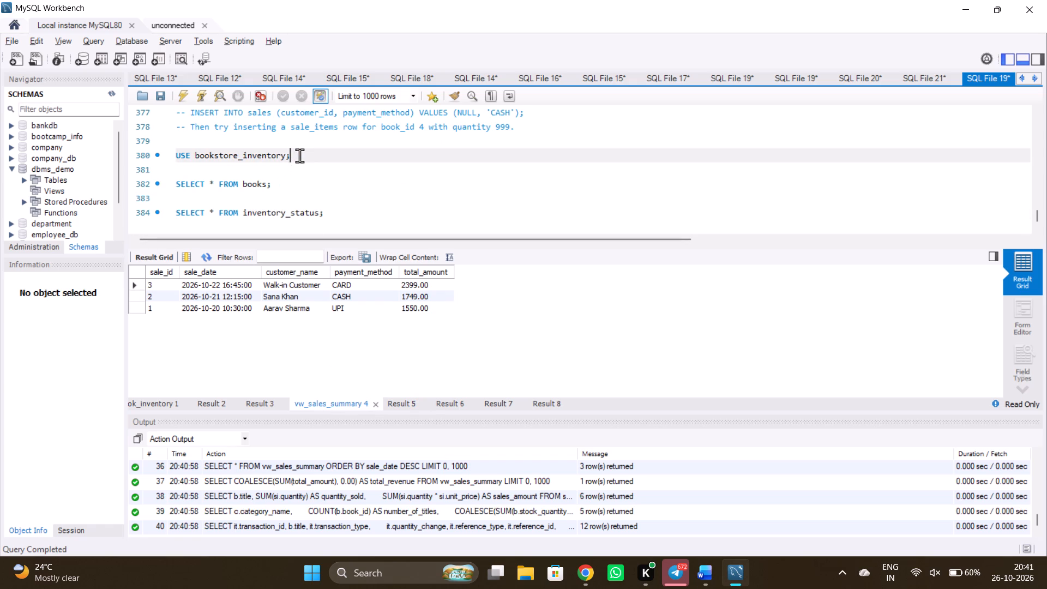
{"action": "left_click", "coordinate": [203, 102]}
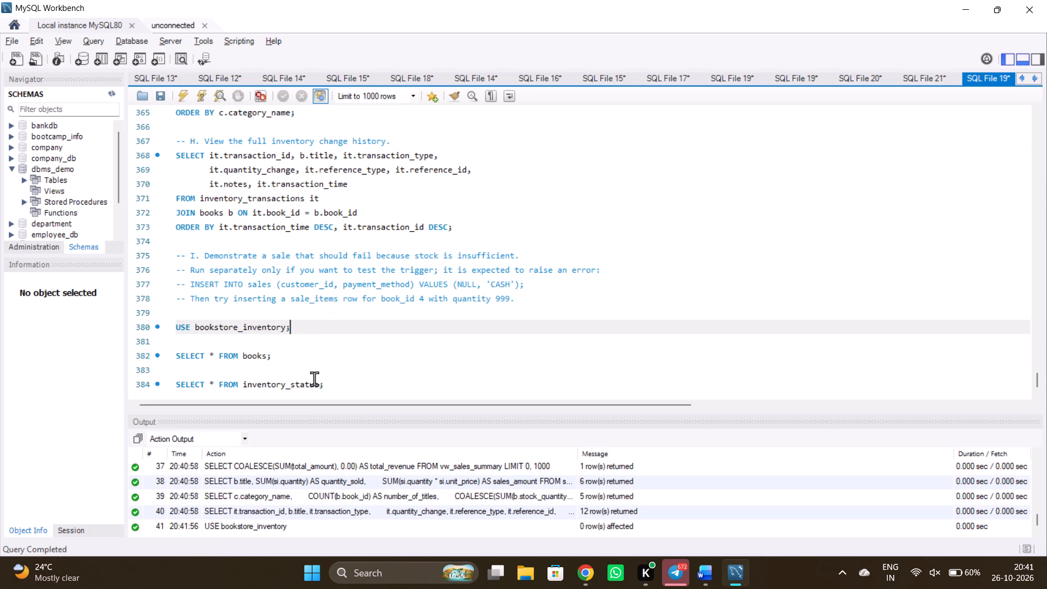
{"action": "left_click", "coordinate": [290, 357]}
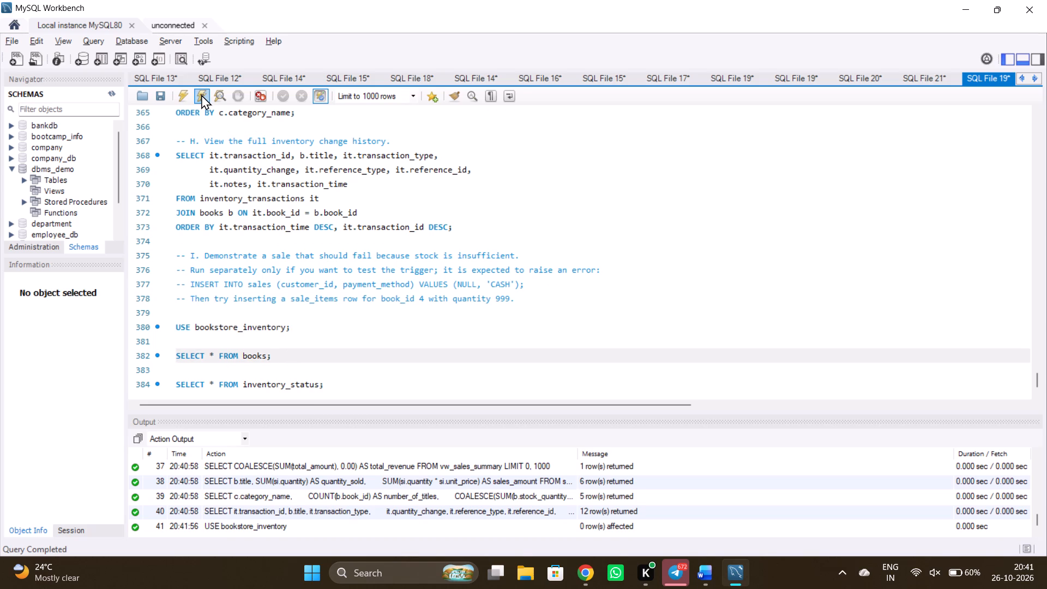
{"action": "left_click", "coordinate": [200, 93]}
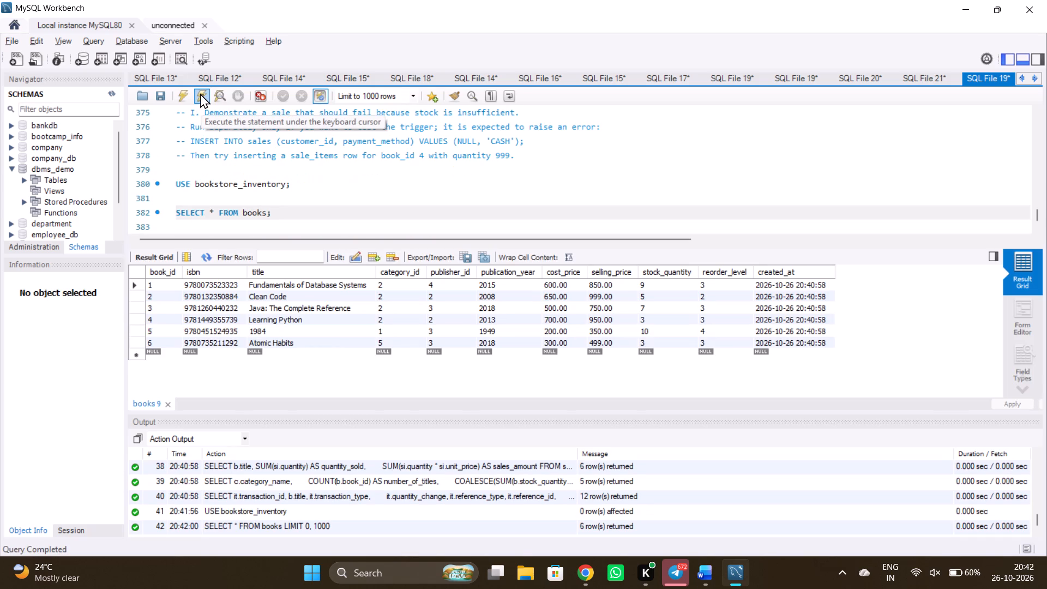
{"action": "left_click", "coordinate": [170, 406]}
{"action": "left_click", "coordinate": [334, 387]}
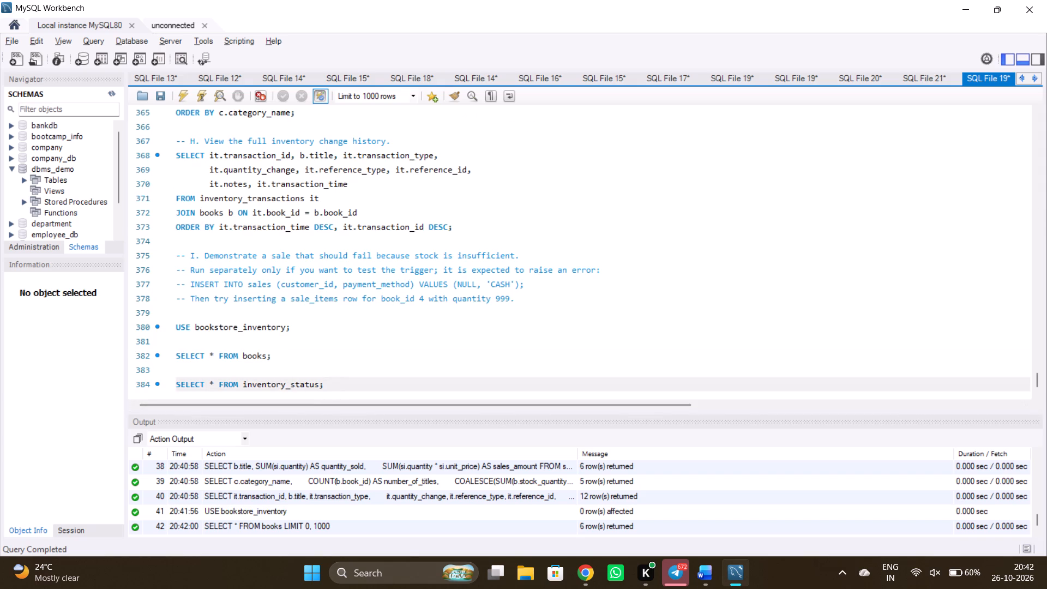
{"action": "left_click", "coordinate": [198, 101]}
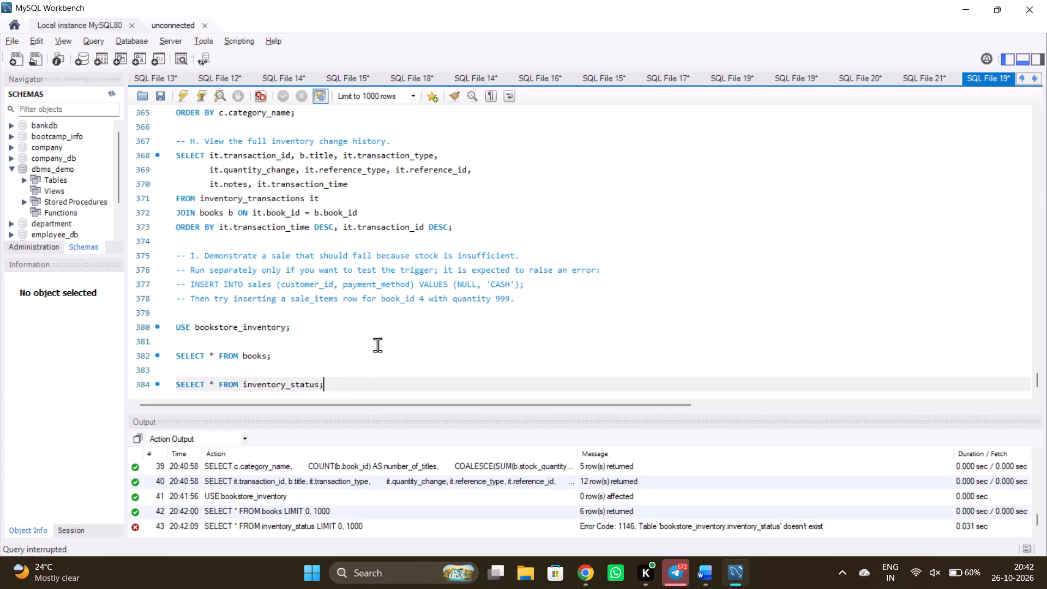
Run the SELECT * FROM books statement again on its own at the end of the script.
{"action": "left_click", "coordinate": [364, 348]}
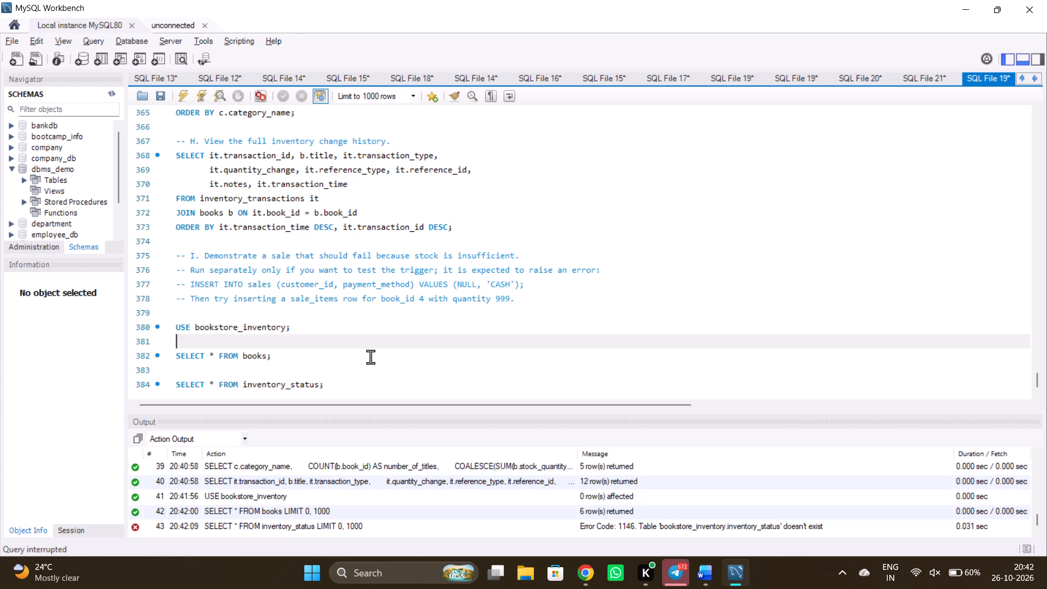
{"action": "left_click", "coordinate": [369, 354]}
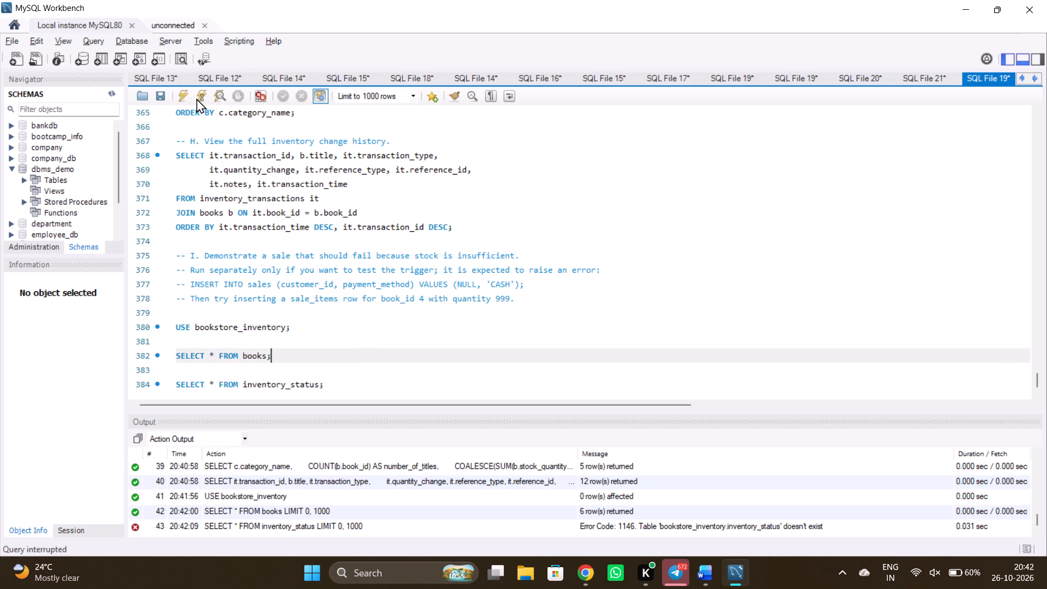
{"action": "left_click", "coordinate": [196, 98]}
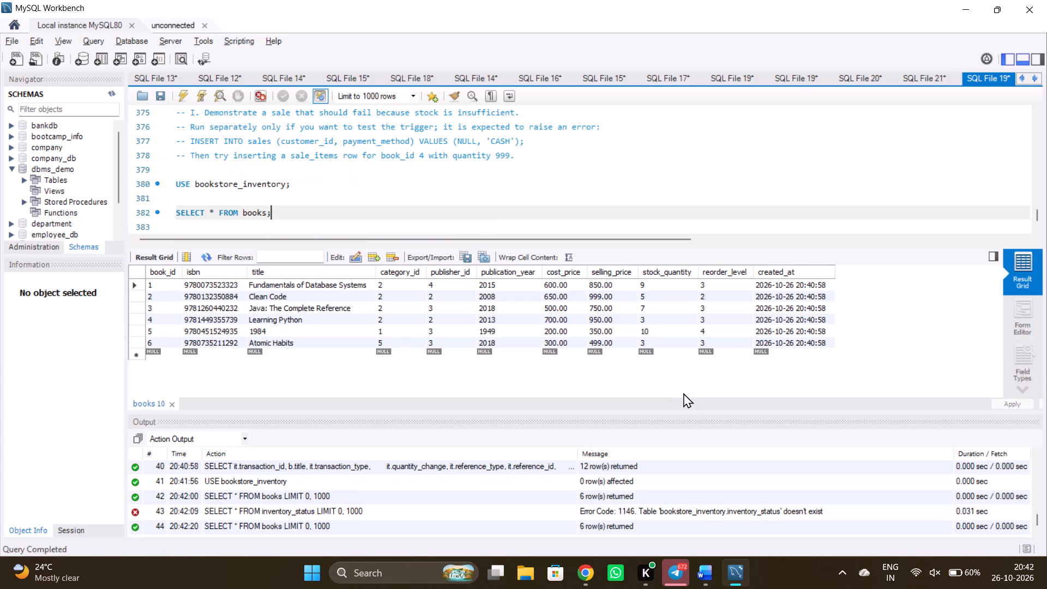
Take a rectangular screenshot of the books result grid, covering all its columns from book_id to created_at.
{"action": "key", "text": "Print"}
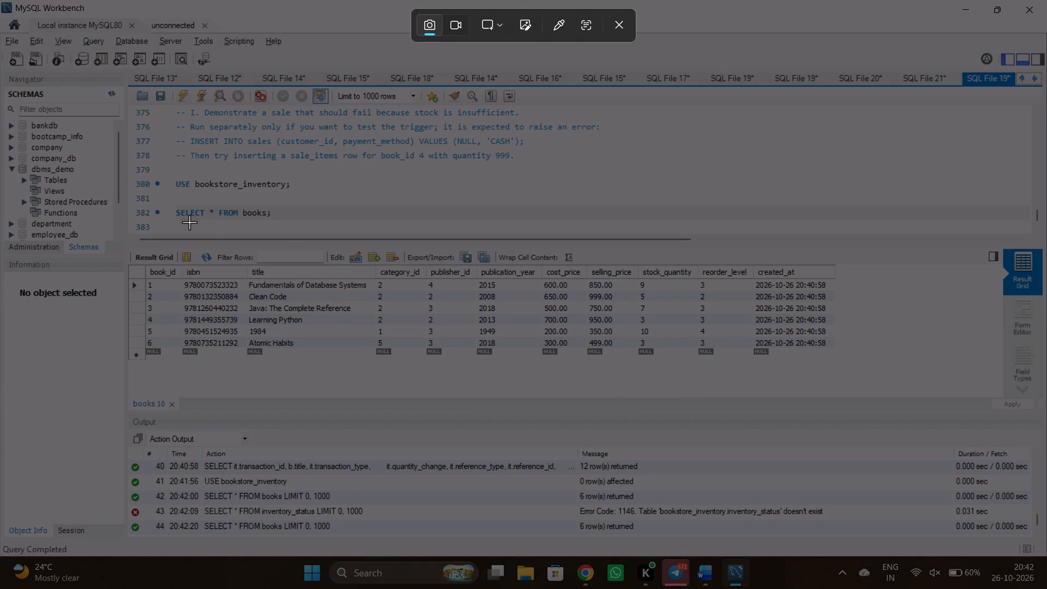
{"action": "left_click_drag", "start_coordinate": [124, 232], "coordinate": [801, 434]}
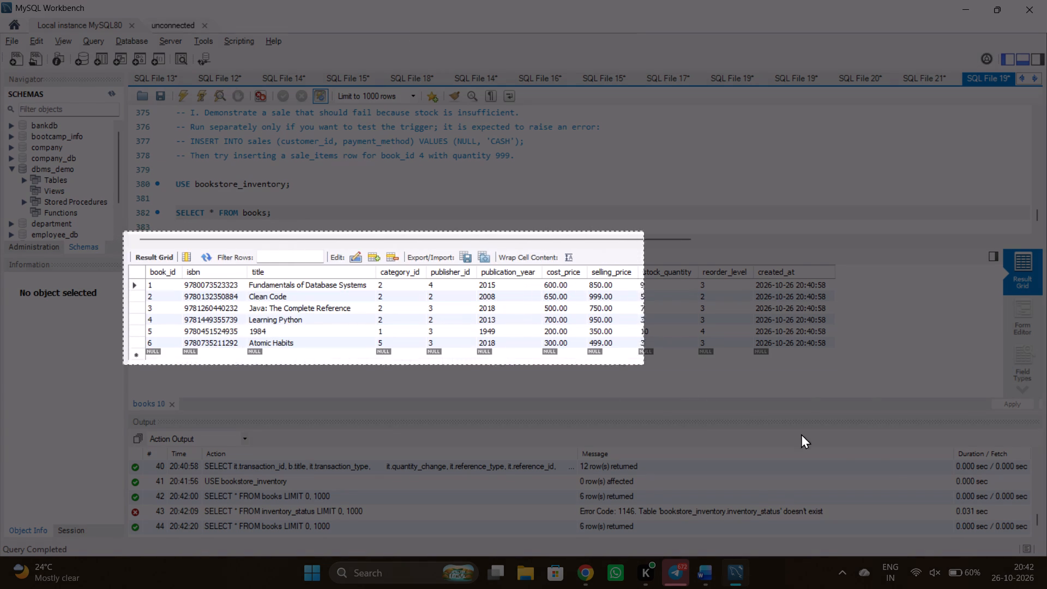
{"action": "left_click_drag", "start_coordinate": [801, 434], "coordinate": [926, 414]}
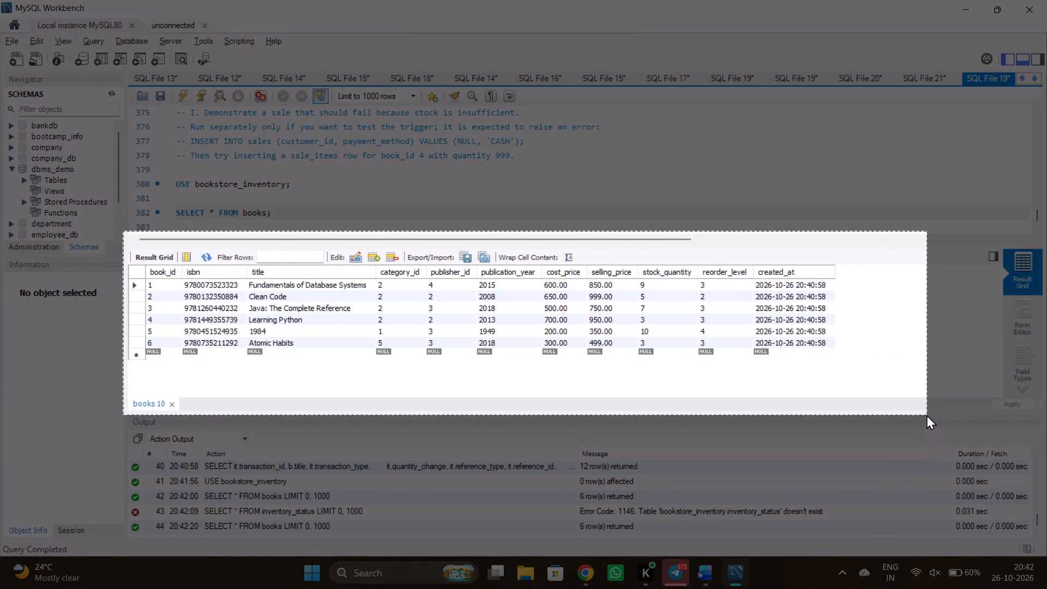
{"action": "left_click_drag", "start_coordinate": [926, 414], "coordinate": [905, 378]}
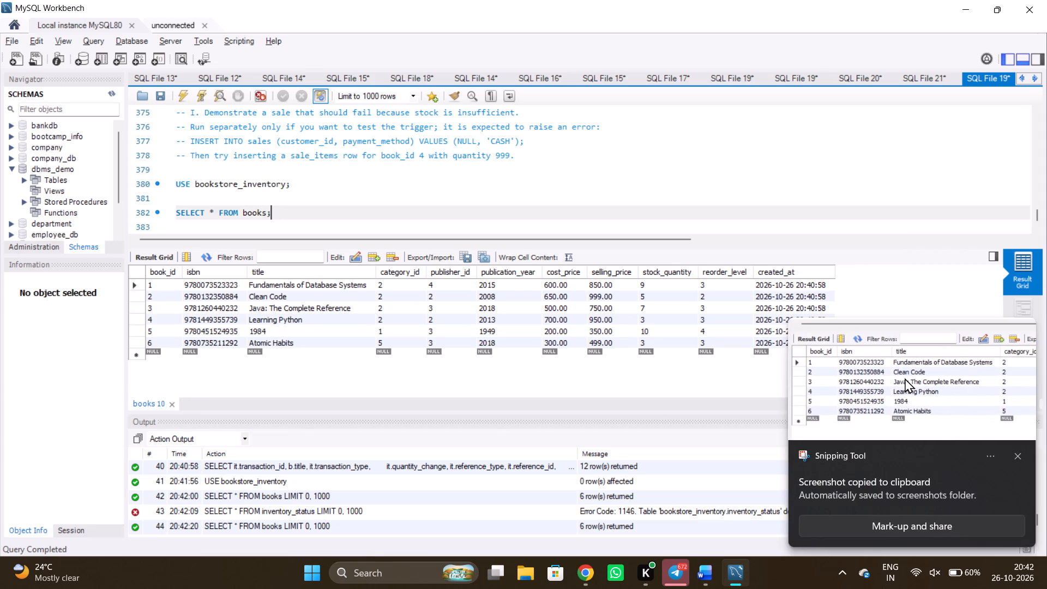
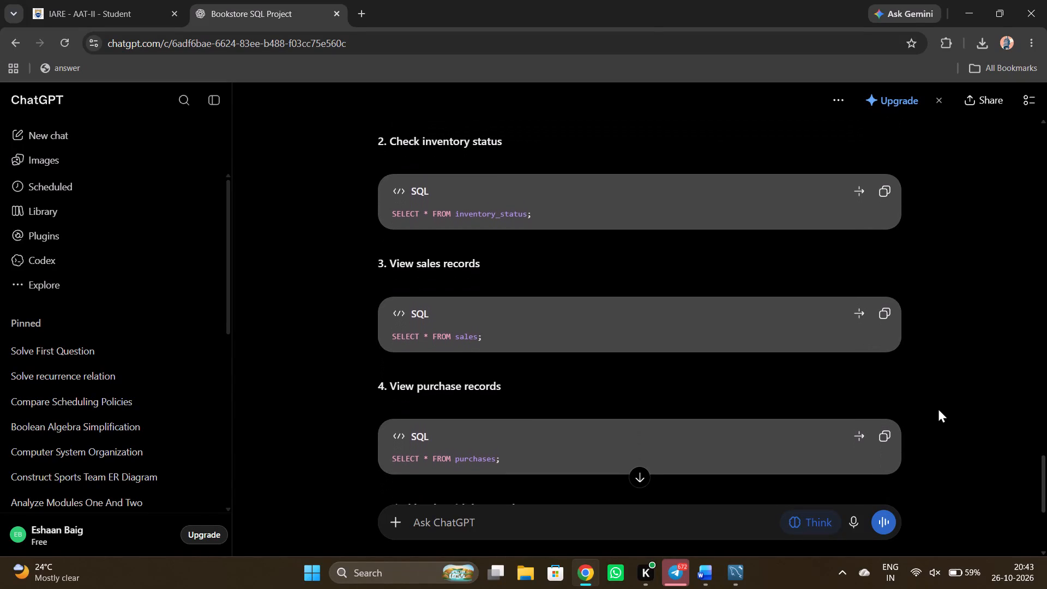
Finish reading ChatGPT's suggested test queries, then switch to MySQL Workbench to review the books query and its result grid.
{"action": "scroll", "coordinate": [938, 408], "scroll_direction": "down", "scroll_amount": 5}
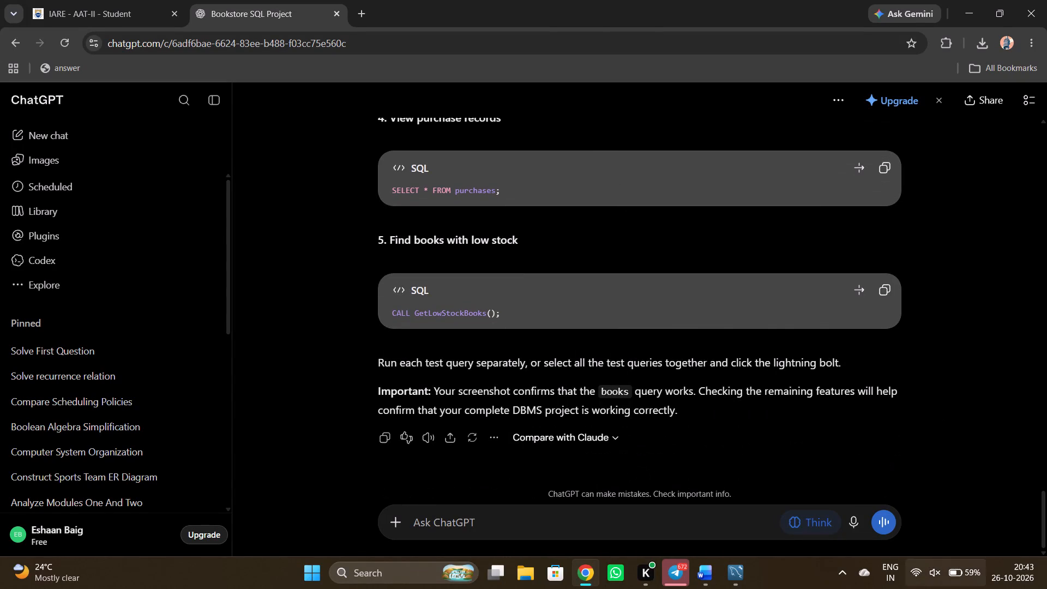
{"action": "left_click", "coordinate": [741, 584]}
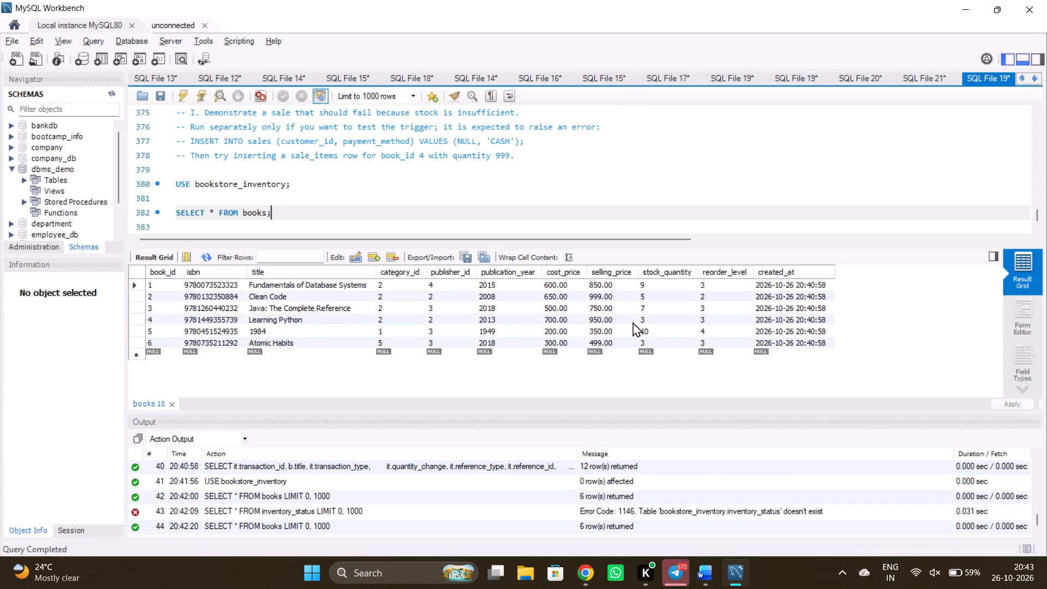
{"action": "scroll", "coordinate": [627, 273], "scroll_direction": "up", "scroll_amount": 1}
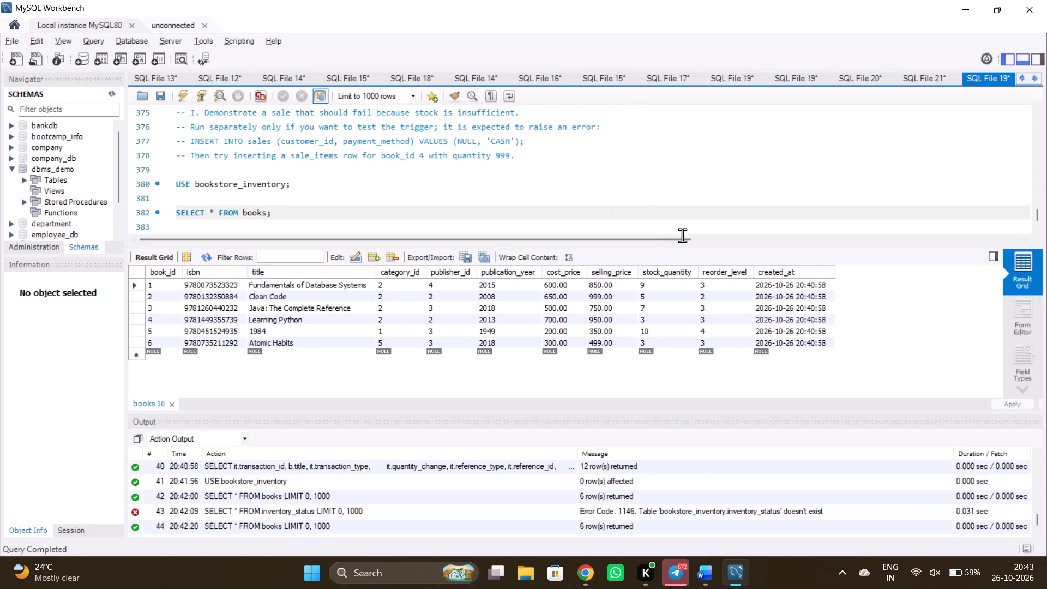
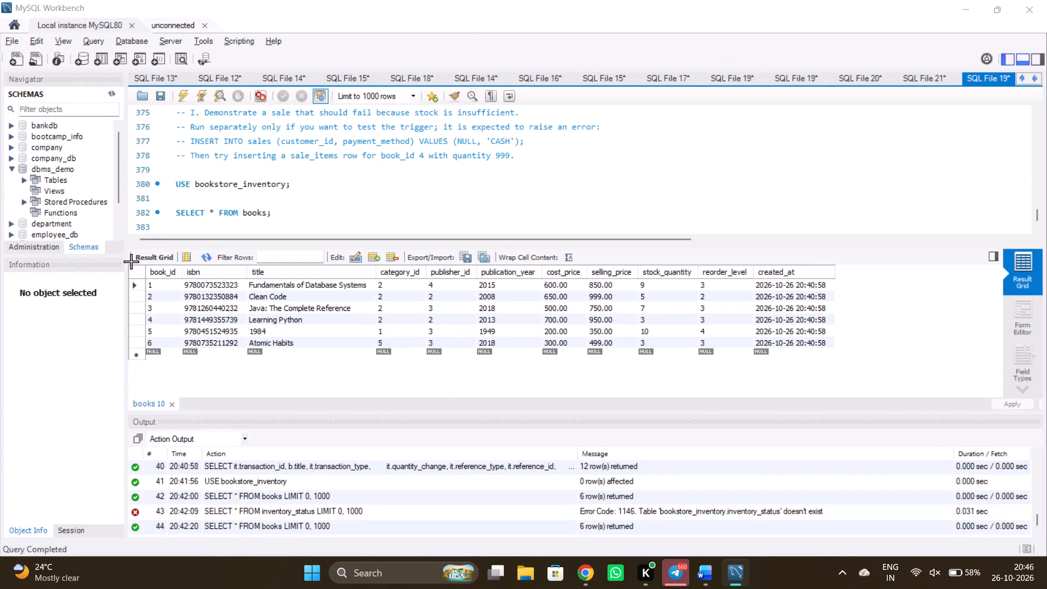
Capture a screen snip of the books query's full result table, from the book_id column through created_at, including all rows.
{"action": "left_click_drag", "start_coordinate": [128, 264], "coordinate": [537, 367]}
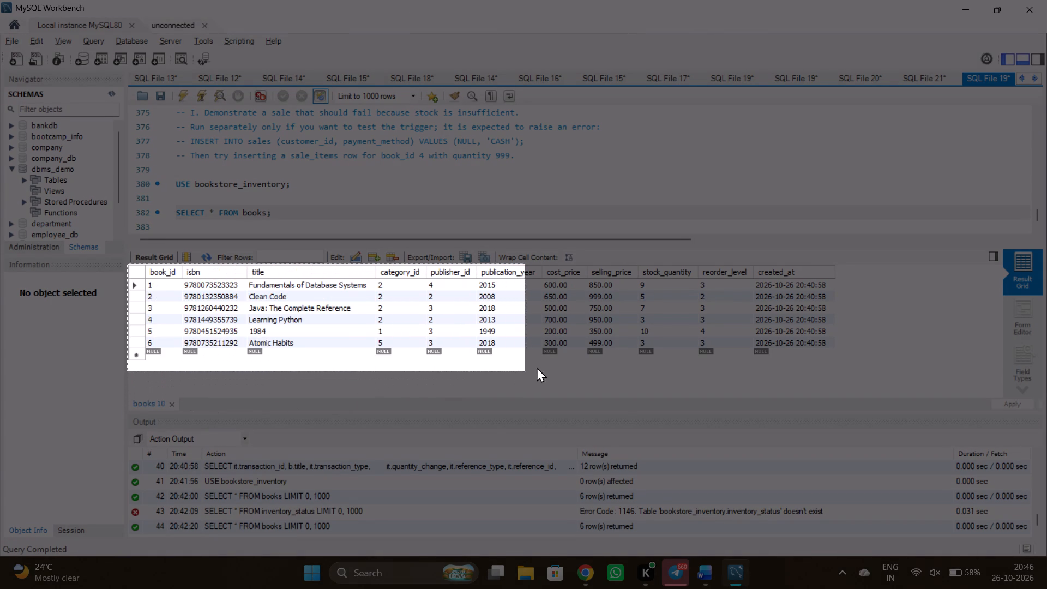
{"action": "left_click_drag", "start_coordinate": [537, 367], "coordinate": [642, 357]}
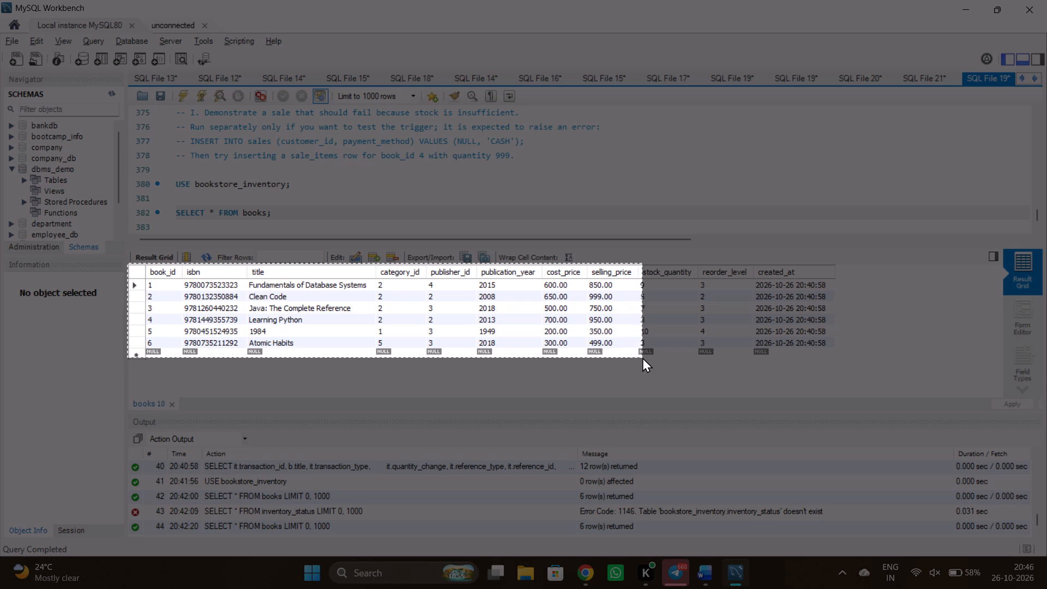
{"action": "left_click_drag", "start_coordinate": [642, 357], "coordinate": [795, 362]}
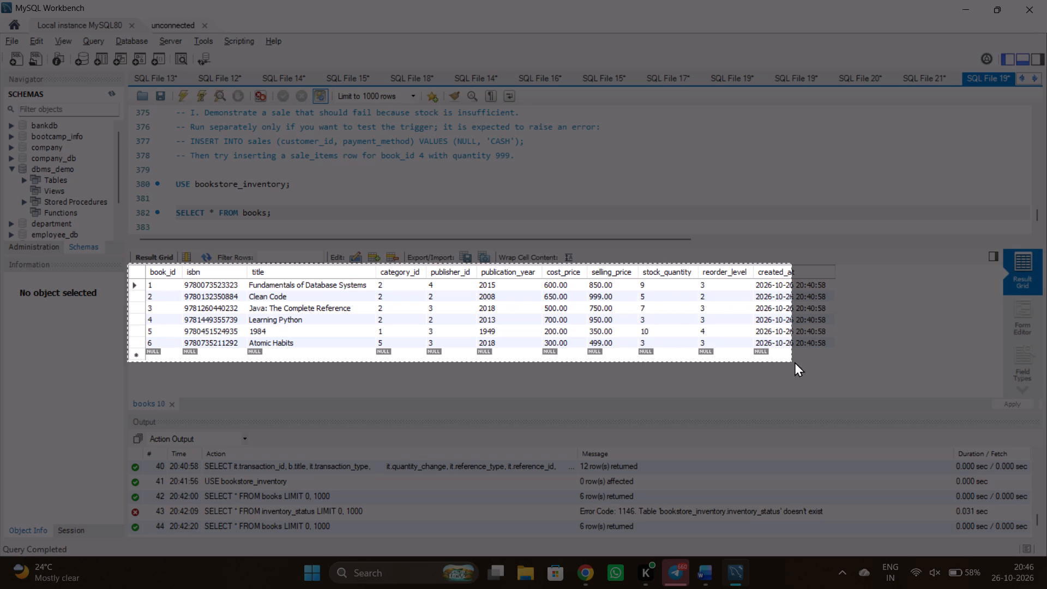
{"action": "left_click_drag", "start_coordinate": [795, 362], "coordinate": [877, 370]}
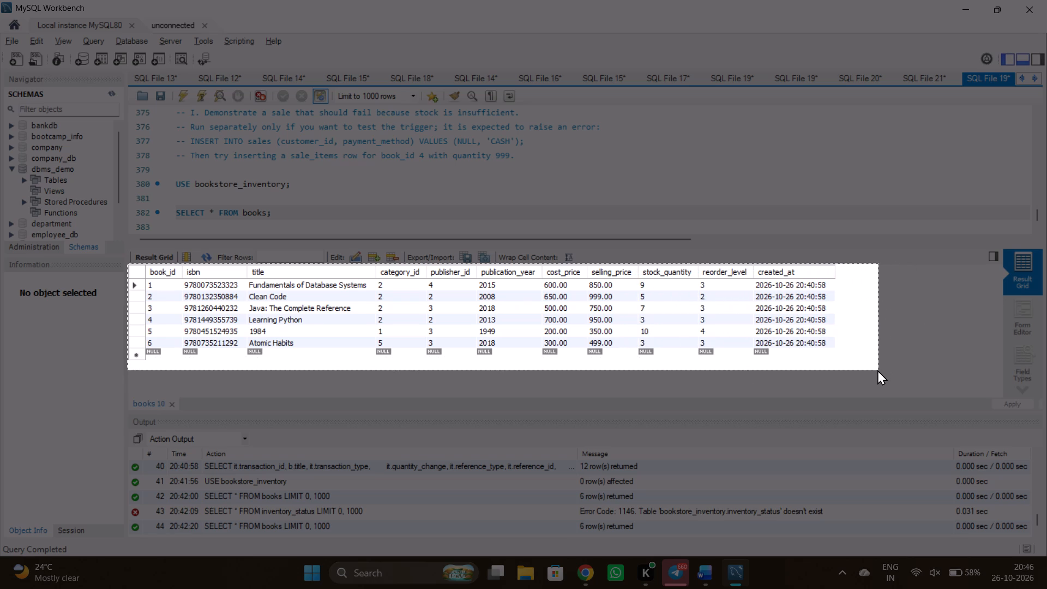
{"action": "left_click_drag", "start_coordinate": [877, 370], "coordinate": [884, 371]}
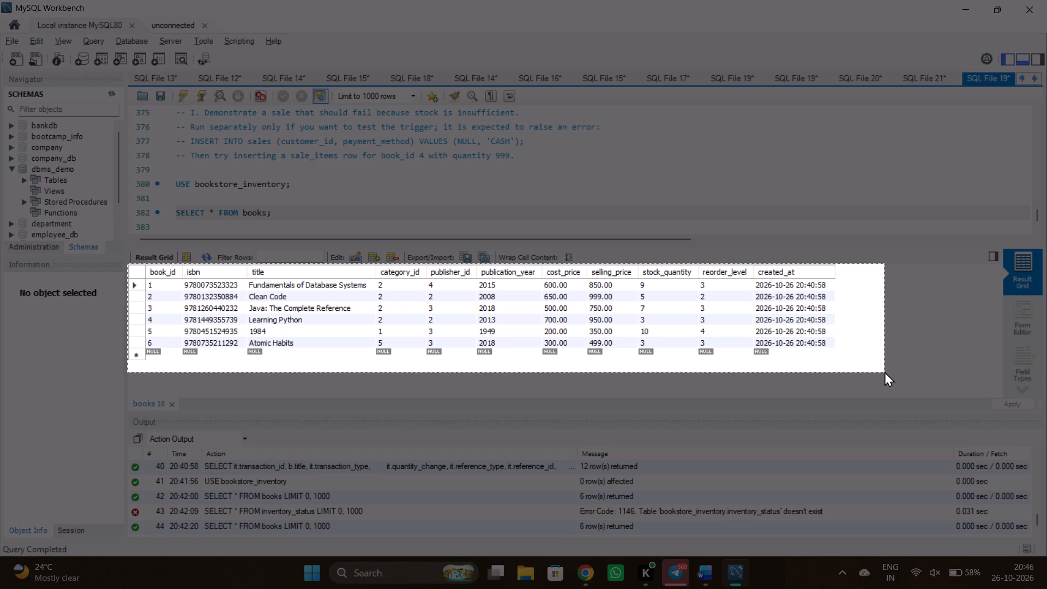
{"action": "left_click_drag", "start_coordinate": [884, 371], "coordinate": [889, 374]}
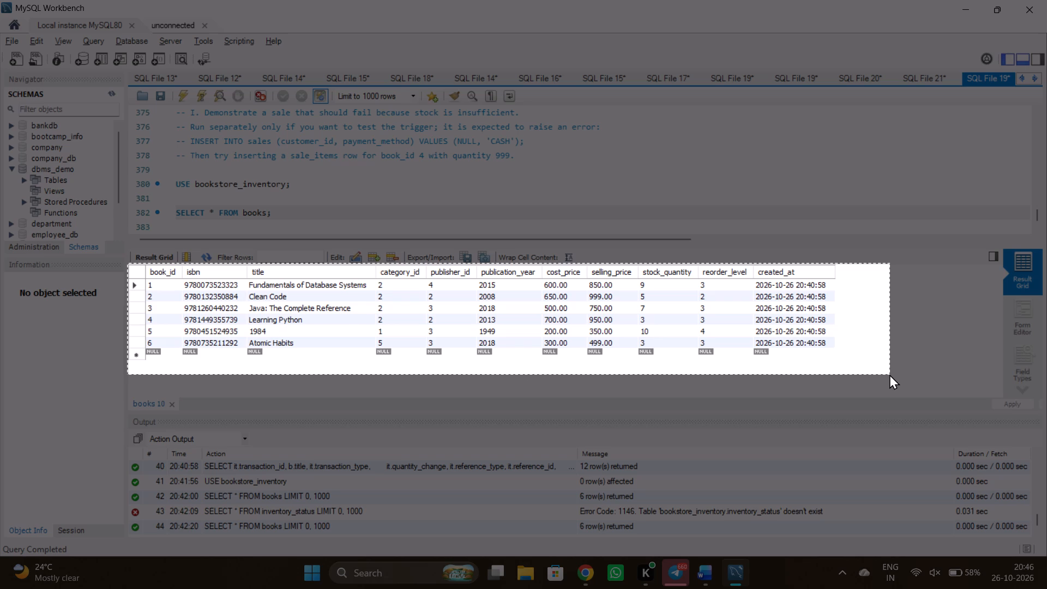
{"action": "left_click_drag", "start_coordinate": [889, 374], "coordinate": [883, 373]}
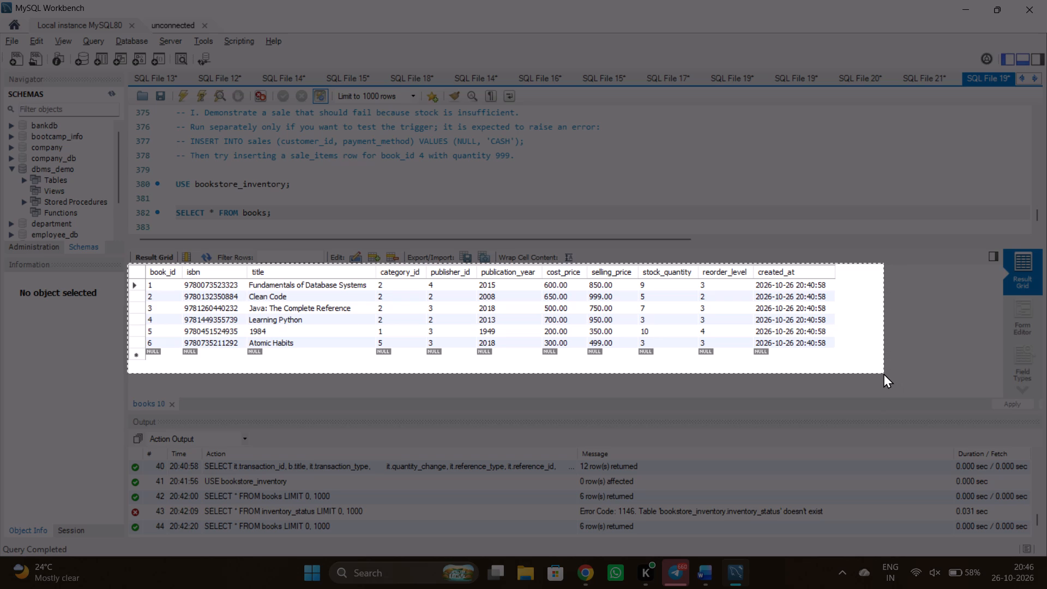
{"action": "left_click_drag", "start_coordinate": [883, 373], "coordinate": [883, 372]}
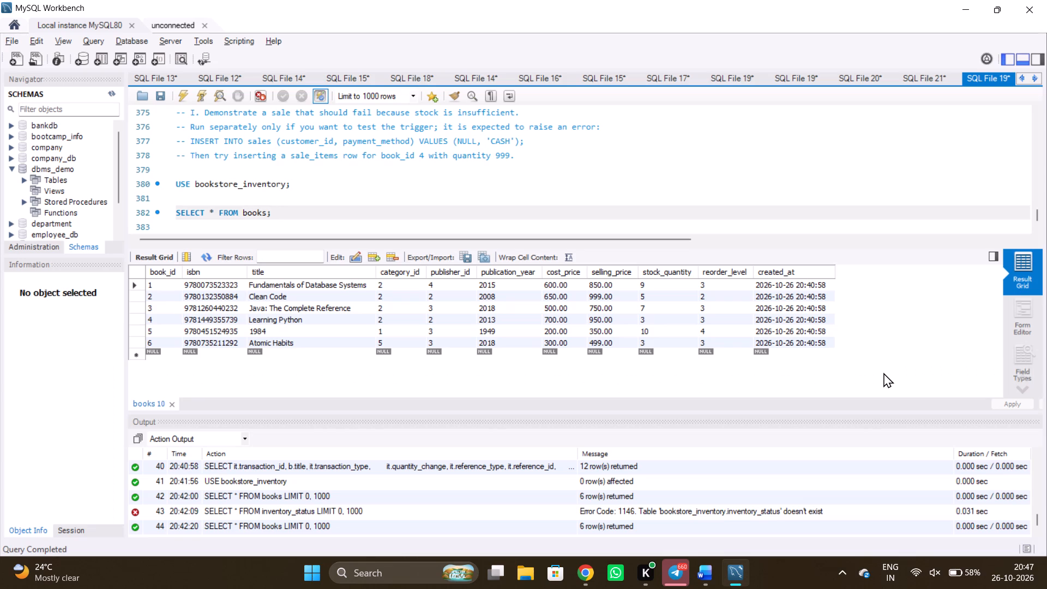
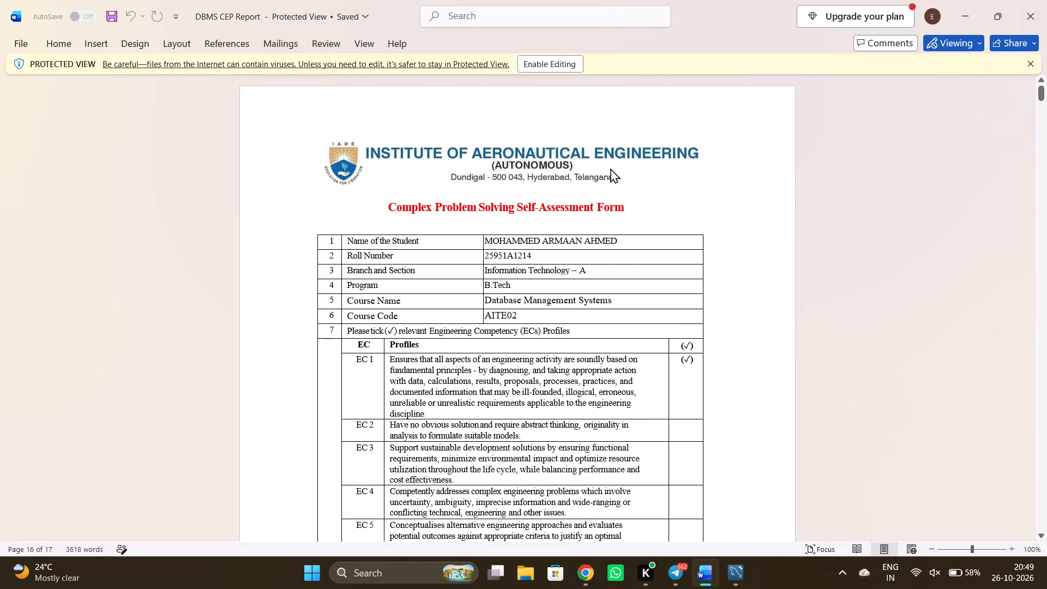
Enable editing of the protected DBMS CEP Report document.
{"action": "left_click", "coordinate": [539, 67]}
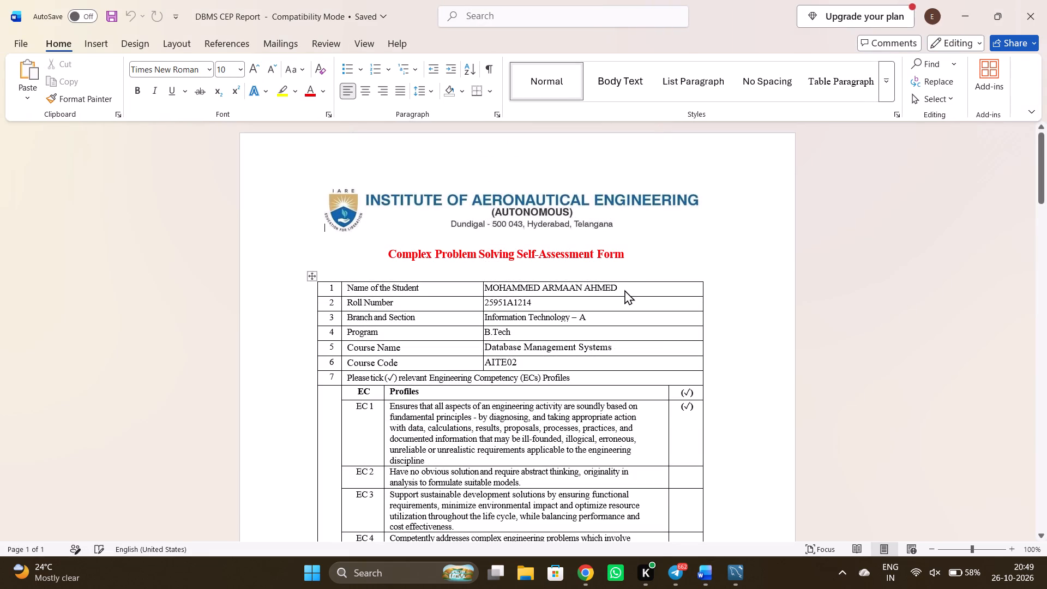
Replace the entry in the Name of the Student row of the self-assessment form with the new student's name in capitals.
{"action": "left_click", "coordinate": [622, 285]}
{"action": "key", "text": "BackSpace"}
{"action": "key", "text": "BackSpace"}
{"action": "key", "text": "BackSpace"}
{"action": "key", "text": "BackSpace"}
{"action": "key", "text": "BackSpace"}
{"action": "key", "text": "BackSpace"}
{"action": "key", "text": "BackSpace"}
{"action": "key", "text": "BackSpace"}
{"action": "key", "text": "BackSpace"}
{"action": "key", "text": "BackSpace"}
{"action": "key", "text": "BackSpace"}
{"action": "key", "text": "BackSpace"}
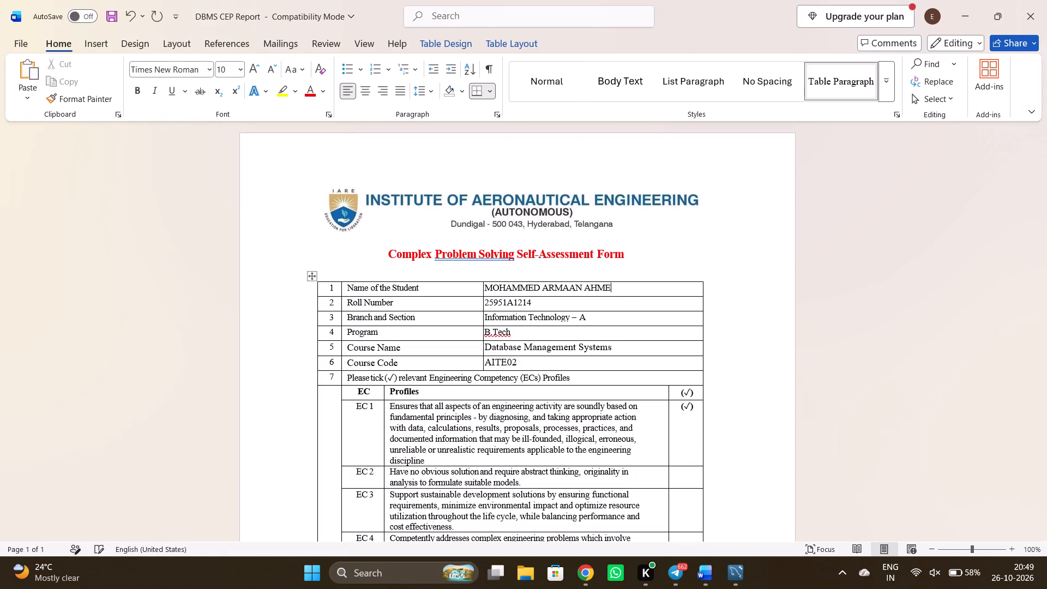
{"action": "key", "text": "BackSpace"}
{"action": "key", "text": "BackSpace"}
{"action": "key", "text": "BackSpace"}
{"action": "key", "text": "BackSpace"}
{"action": "key", "text": "BackSpace"}
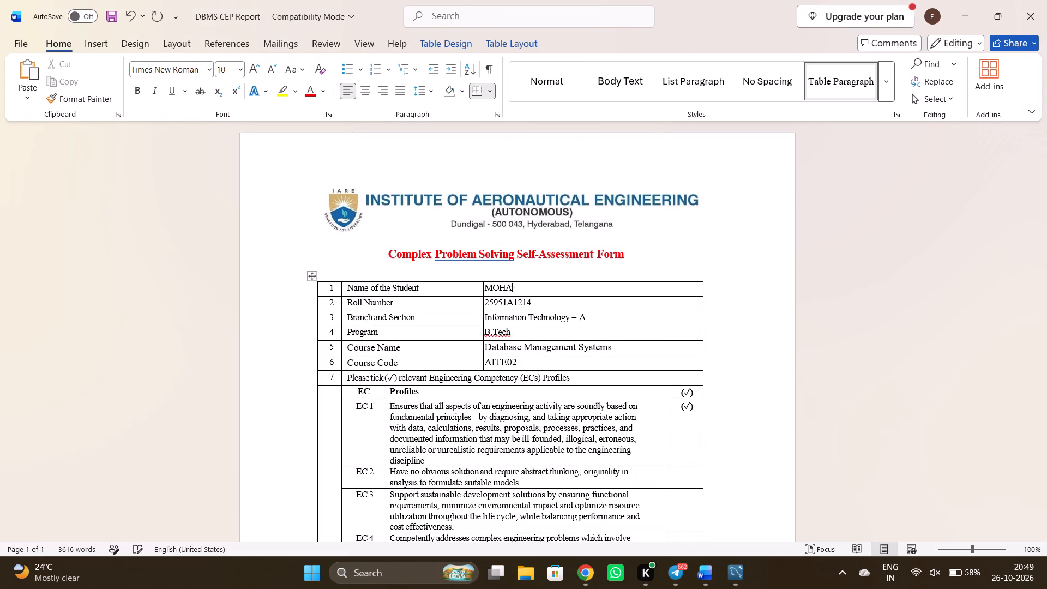
{"action": "key", "text": "BackSpace"}
{"action": "key", "text": "BackSpace"}
{"action": "key", "text": "BackSpace"}
{"action": "key", "text": "BackSpace"}
{"action": "key", "text": "BackSpace"}
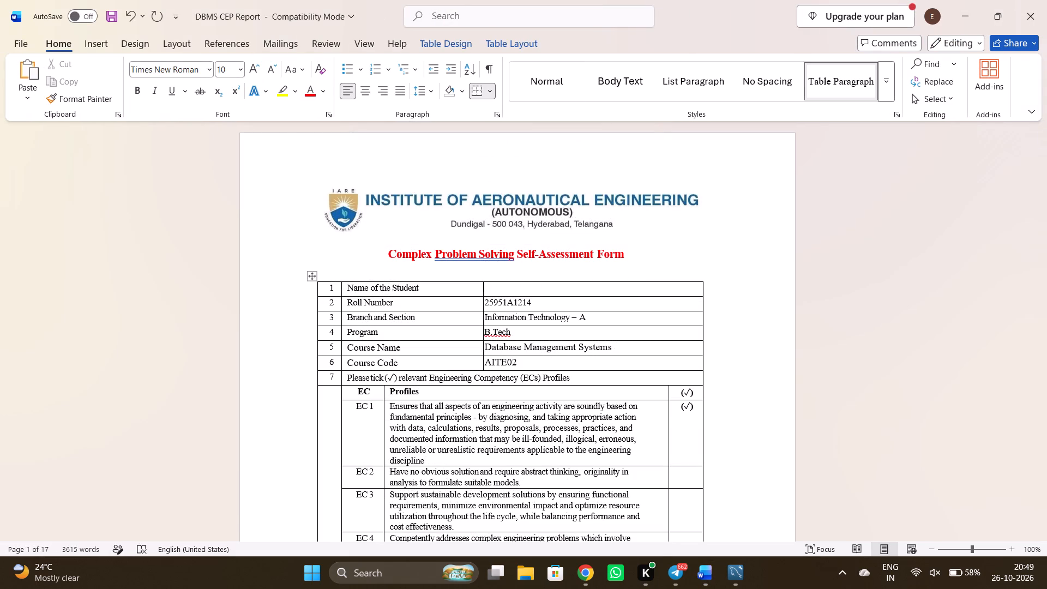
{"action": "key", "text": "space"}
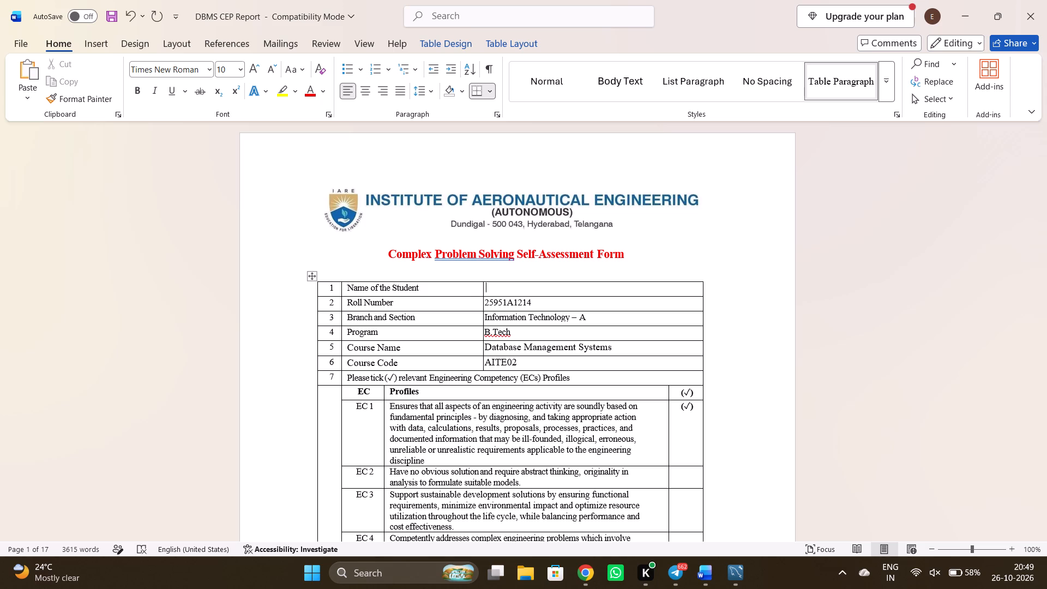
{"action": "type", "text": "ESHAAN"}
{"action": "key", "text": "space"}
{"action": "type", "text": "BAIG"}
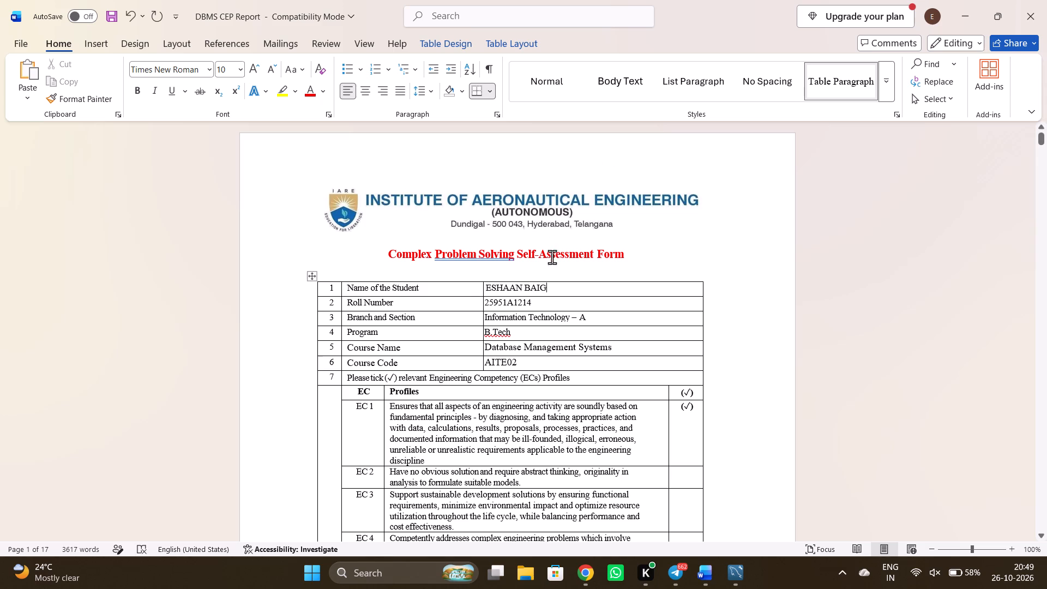
Update the last digit of the roll number in the self-assessment form to match the new student.
{"action": "left_click", "coordinate": [541, 306]}
{"action": "key", "text": "BackSpace"}
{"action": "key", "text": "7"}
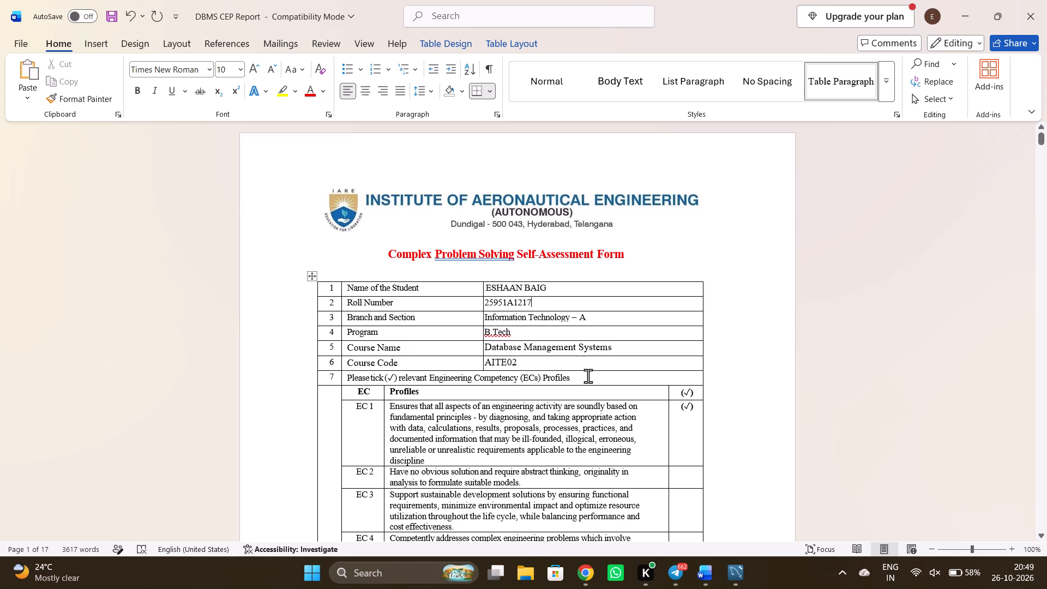
Replace the name under Signature of Student on page 2 with the new student's name in capitals.
{"action": "scroll", "coordinate": [589, 378], "scroll_direction": "down", "scroll_amount": 6}
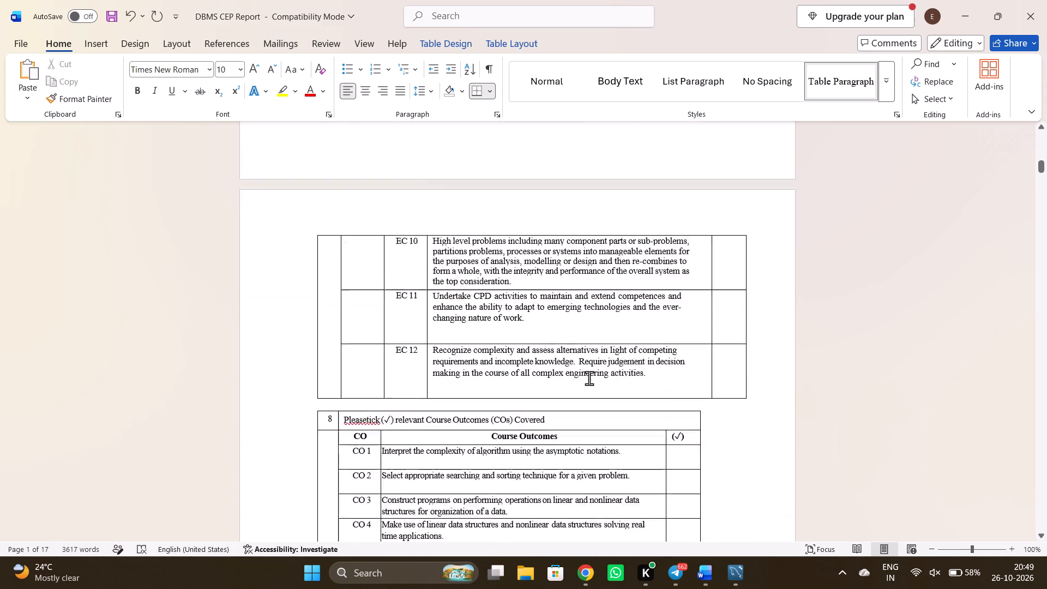
{"action": "scroll", "coordinate": [589, 378], "scroll_direction": "down", "scroll_amount": 3}
{"action": "scroll", "coordinate": [589, 378], "scroll_direction": "up", "scroll_amount": 1}
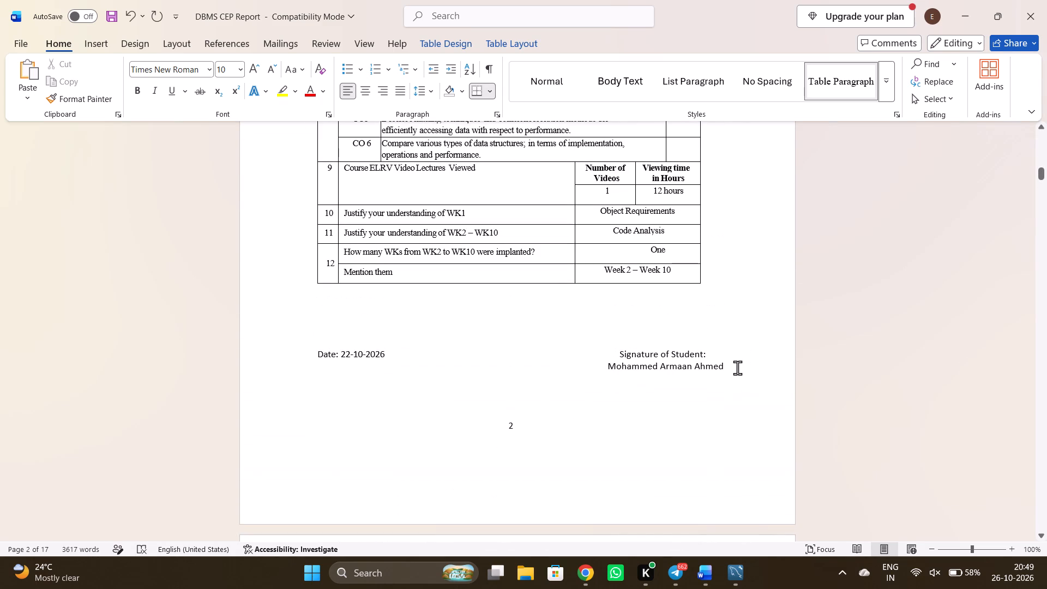
{"action": "left_click", "coordinate": [737, 365]}
{"action": "key", "text": "BackSpace"}
{"action": "key", "text": "BackSpace"}
{"action": "key", "text": "BackSpace"}
{"action": "key", "text": "BackSpace"}
{"action": "key", "text": "BackSpace"}
{"action": "key", "text": "BackSpace"}
{"action": "key", "text": "BackSpace"}
{"action": "key", "text": "BackSpace"}
{"action": "key", "text": "BackSpace"}
{"action": "key", "text": "BackSpace"}
{"action": "key", "text": "BackSpace"}
{"action": "key", "text": "BackSpace"}
{"action": "key", "text": "BackSpace"}
{"action": "key", "text": "BackSpace"}
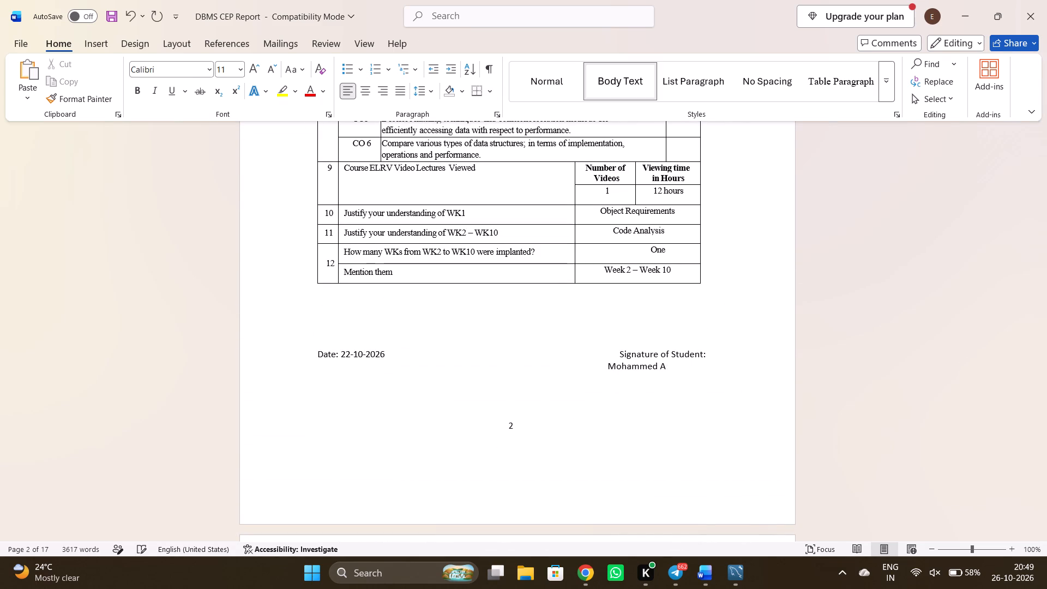
{"action": "key", "text": "BackSpace"}
{"action": "key", "text": "BackSpace"}
{"action": "key", "text": "BackSpace"}
{"action": "key", "text": "BackSpace"}
{"action": "key", "text": "BackSpace"}
{"action": "key", "text": "BackSpace"}
{"action": "key", "text": "BackSpace"}
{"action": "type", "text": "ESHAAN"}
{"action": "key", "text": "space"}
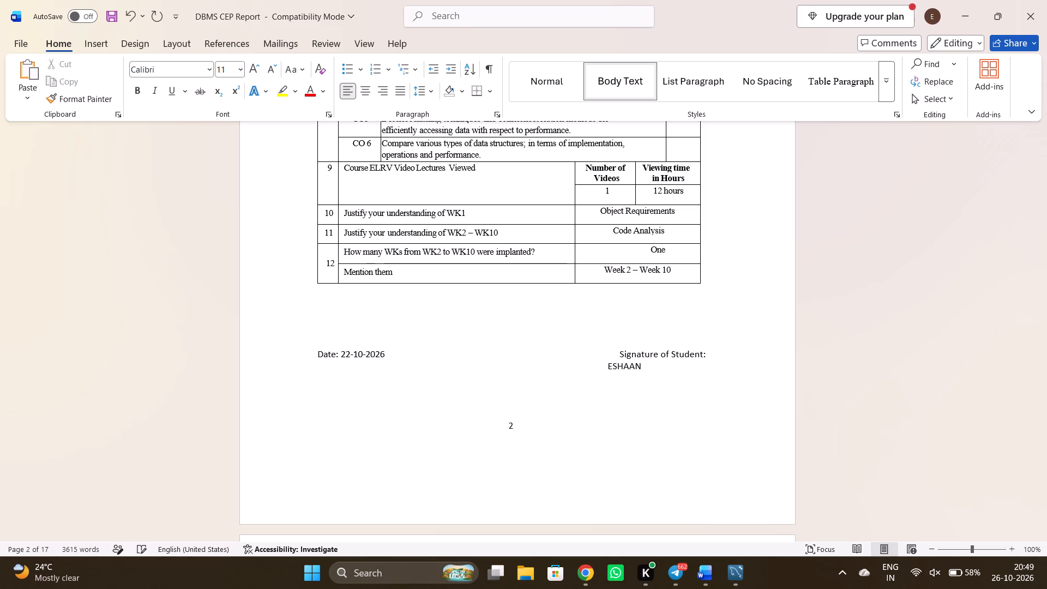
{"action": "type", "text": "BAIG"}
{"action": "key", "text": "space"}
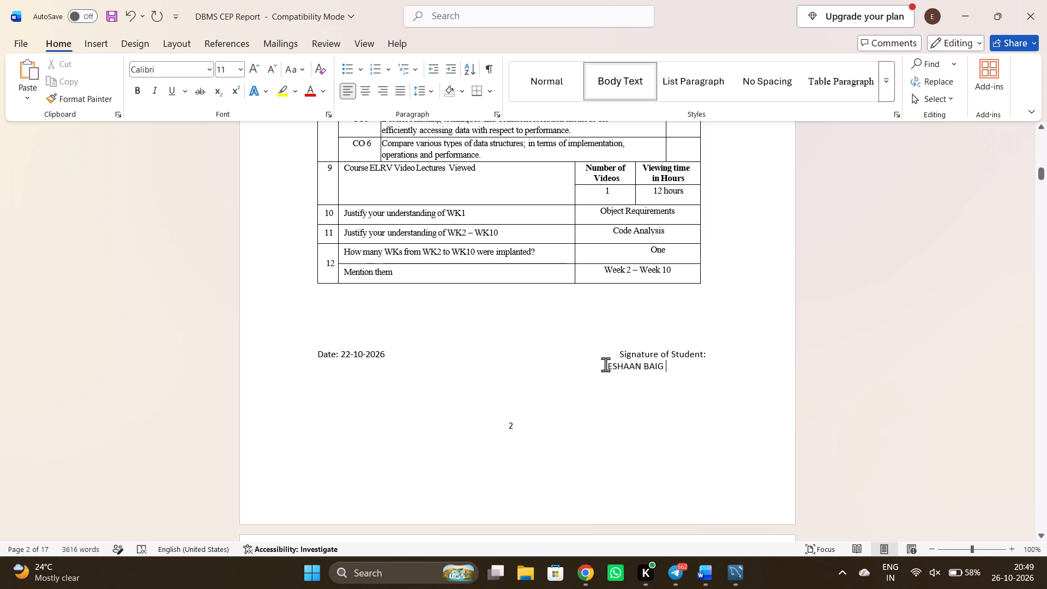
Indent the signature name with spaces and tabs so it sits roughly centred beneath the Signature of Student label.
{"action": "left_click", "coordinate": [605, 364]}
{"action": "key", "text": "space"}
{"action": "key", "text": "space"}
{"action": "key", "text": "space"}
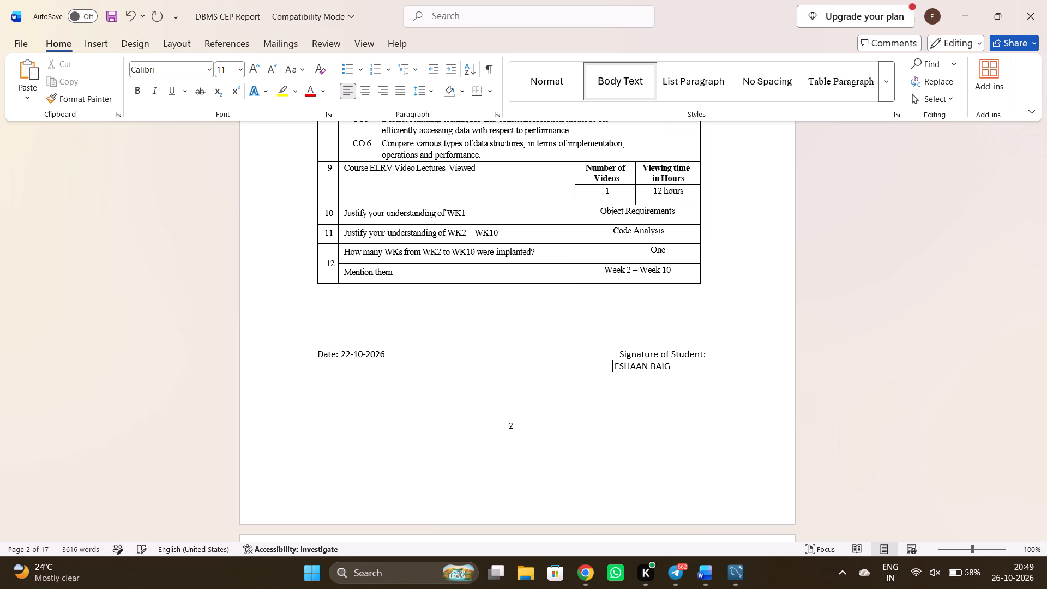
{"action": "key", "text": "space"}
{"action": "key", "text": "Tab"}
{"action": "key", "text": "Tab"}
Rewrite the signature name on page 2 in title case, keeping its indentation.
{"action": "left_click", "coordinate": [694, 364]}
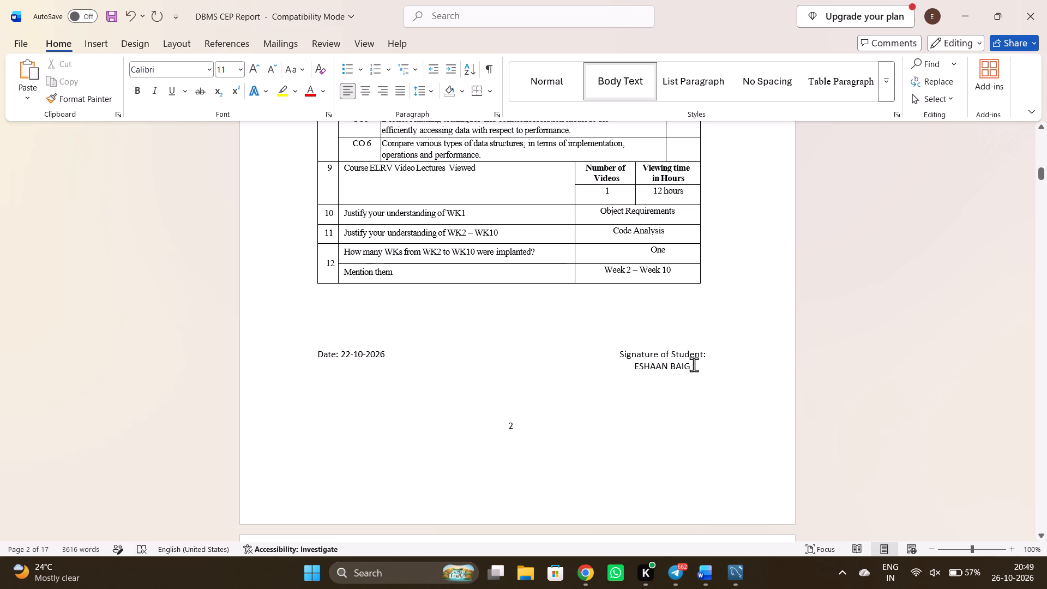
{"action": "key", "text": "Left"}
{"action": "key", "text": "BackSpace"}
{"action": "key", "text": "BackSpace"}
{"action": "key", "text": "BackSpace"}
{"action": "key", "text": "BackSpace"}
{"action": "key", "text": "BackSpace"}
{"action": "key", "text": "BackSpace"}
{"action": "key", "text": "BackSpace"}
{"action": "key", "text": "BackSpace"}
{"action": "key", "text": "BackSpace"}
{"action": "key", "text": "BackSpace"}
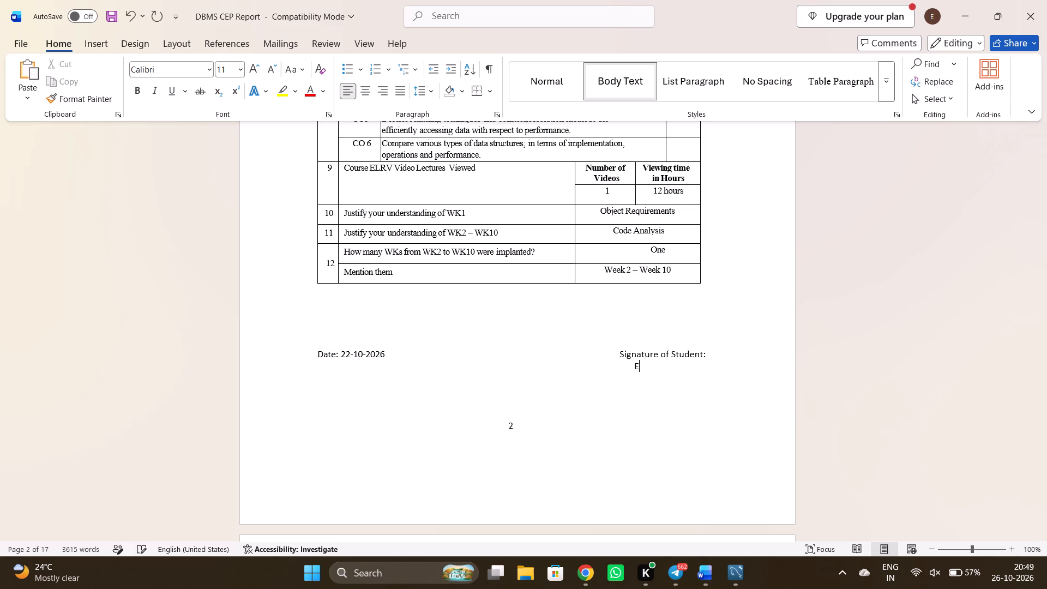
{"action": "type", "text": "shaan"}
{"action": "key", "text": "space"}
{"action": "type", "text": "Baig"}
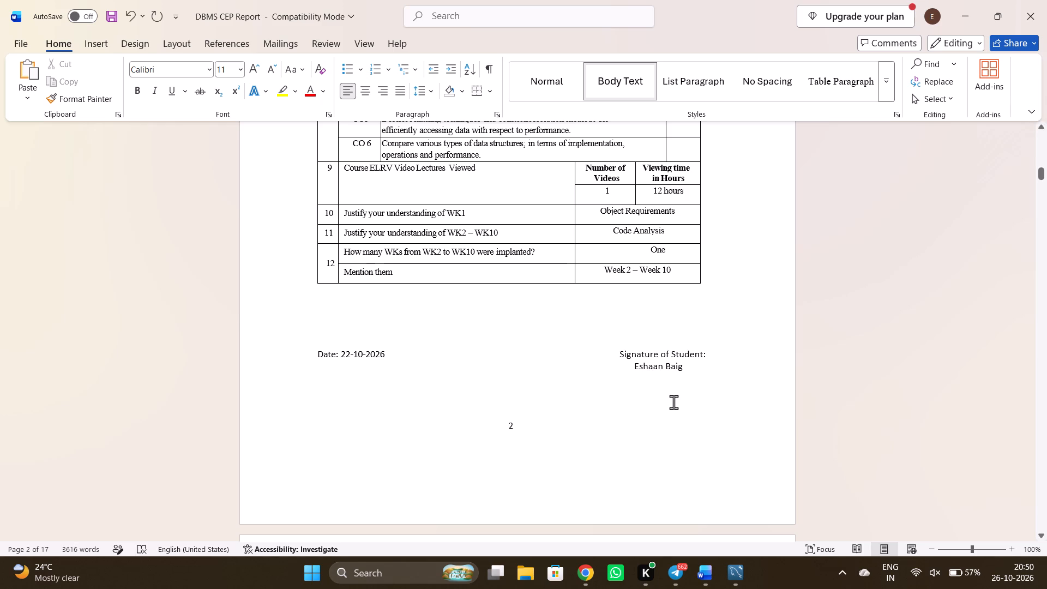
Go to the title page of the report with the Real-Time Chat Application heading.
{"action": "scroll", "coordinate": [673, 402], "scroll_direction": "up", "scroll_amount": 4}
{"action": "scroll", "coordinate": [673, 402], "scroll_direction": "down", "scroll_amount": 1}
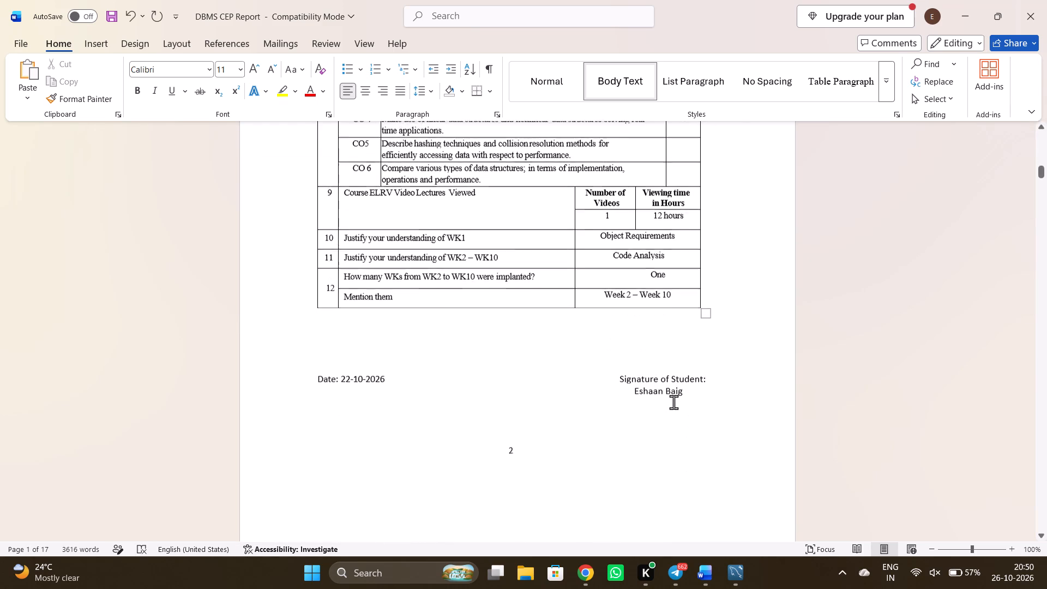
{"action": "scroll", "coordinate": [673, 402], "scroll_direction": "down", "scroll_amount": 2}
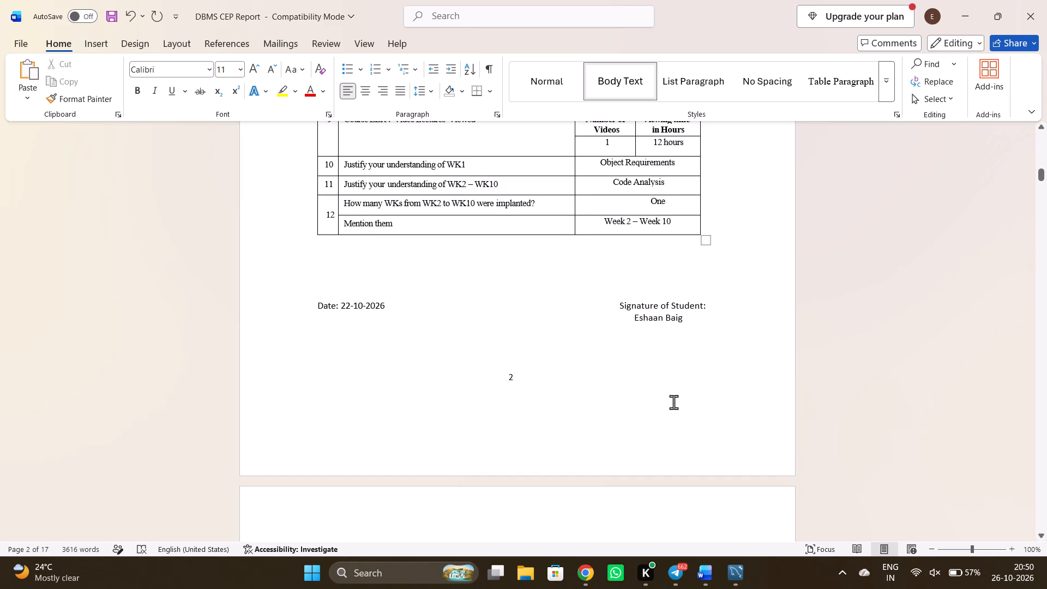
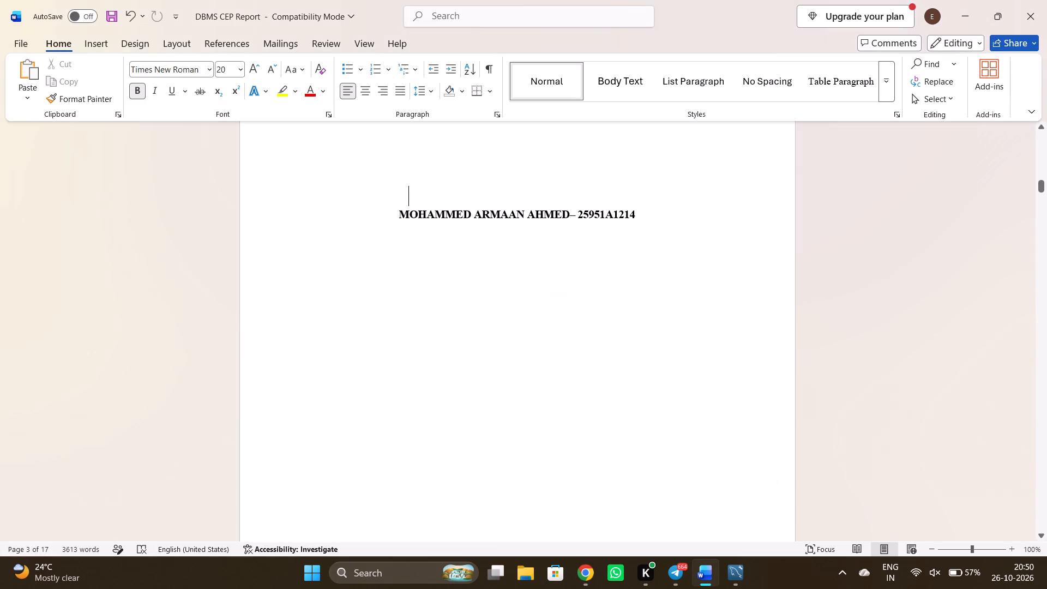
Paste the title Bookstore Inventory Management on the empty line above the student name and roll number on page 3.
{"action": "key", "text": "ctrl+v"}
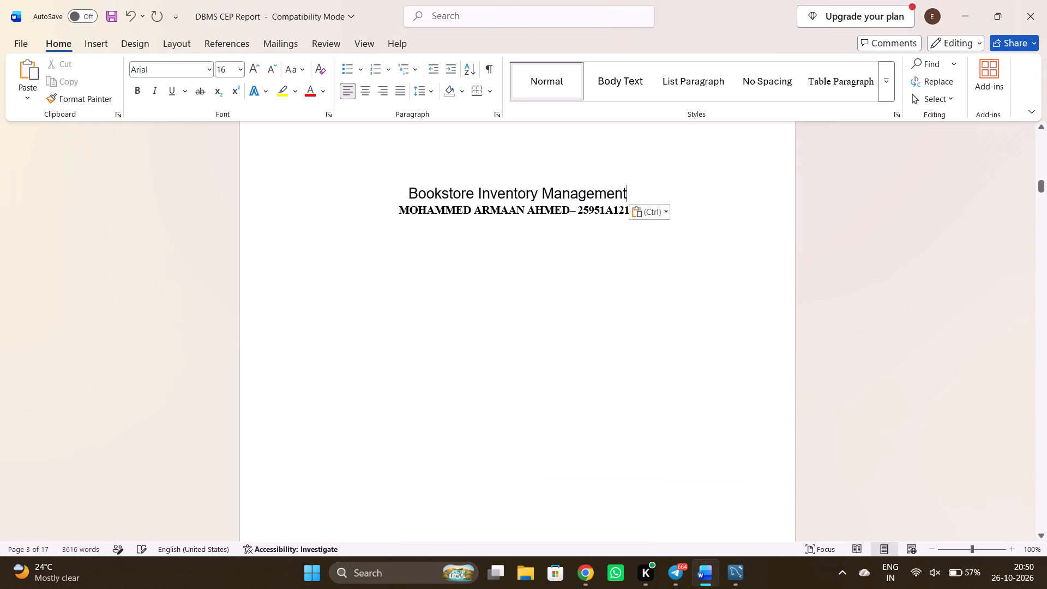
Format the Bookstore Inventory Management title on page 3 in bold Times New Roman.
{"action": "left_click_drag", "start_coordinate": [407, 205], "coordinate": [474, 209]}
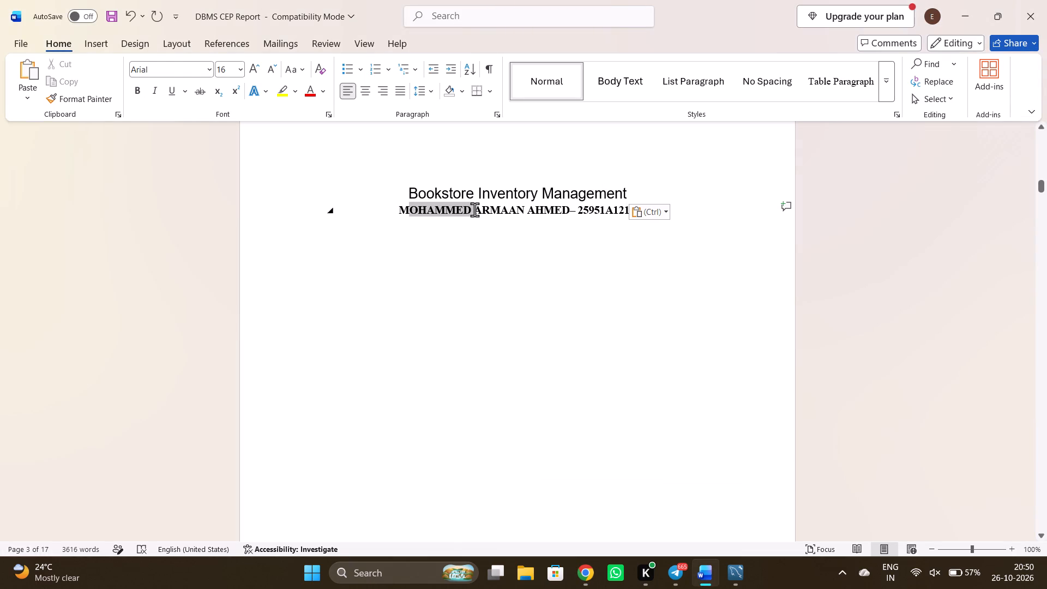
{"action": "left_click_drag", "start_coordinate": [474, 209], "coordinate": [474, 211]}
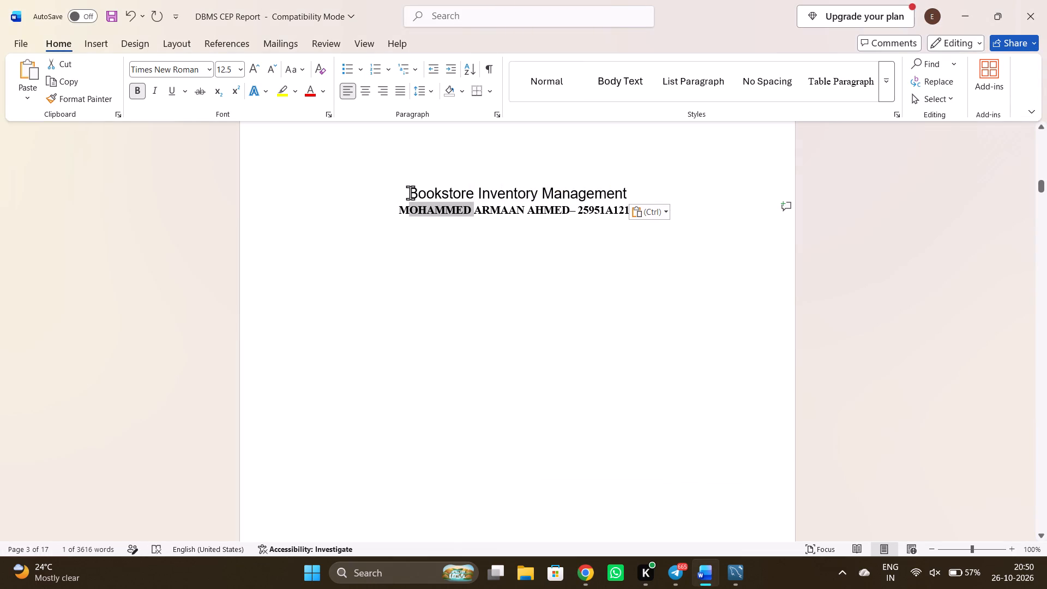
{"action": "left_click_drag", "start_coordinate": [410, 193], "coordinate": [534, 203]}
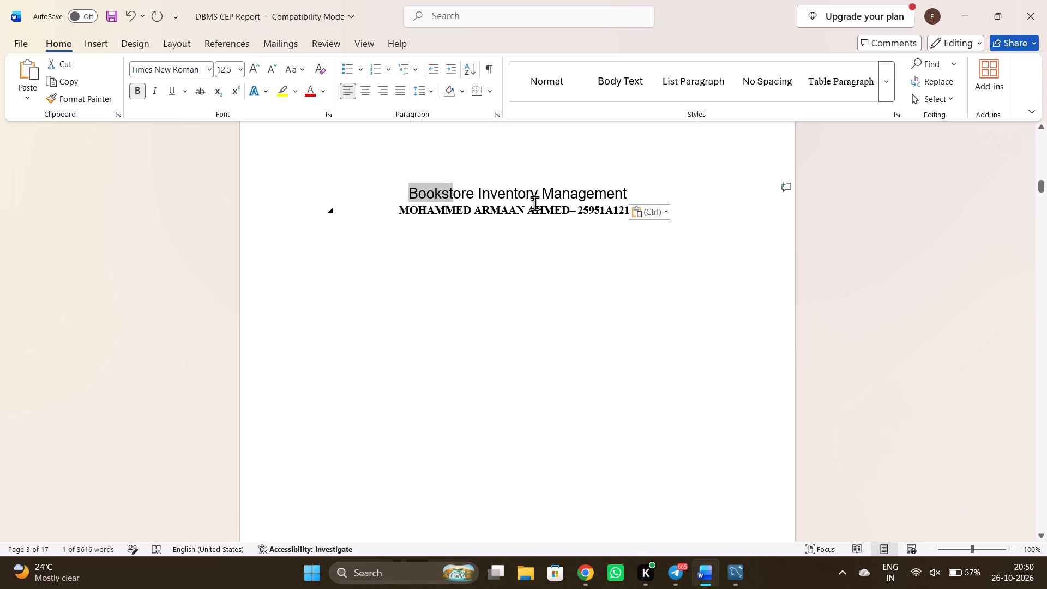
{"action": "left_click_drag", "start_coordinate": [534, 203], "coordinate": [627, 187]}
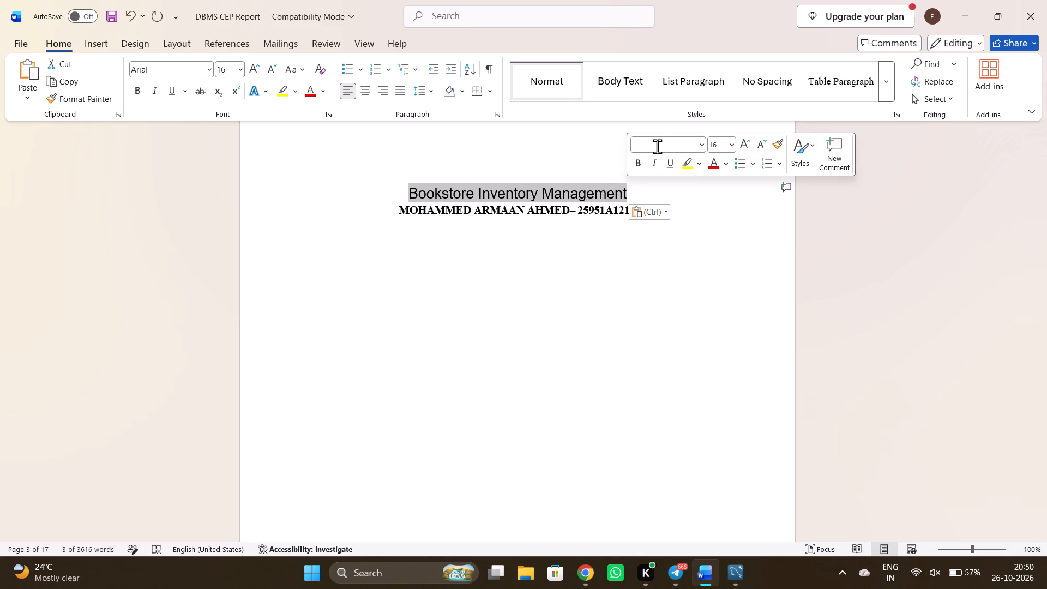
{"action": "left_click", "coordinate": [657, 146]}
{"action": "key", "text": "BackSpace"}
{"action": "type", "text": "times"}
{"action": "key", "text": "Return"}
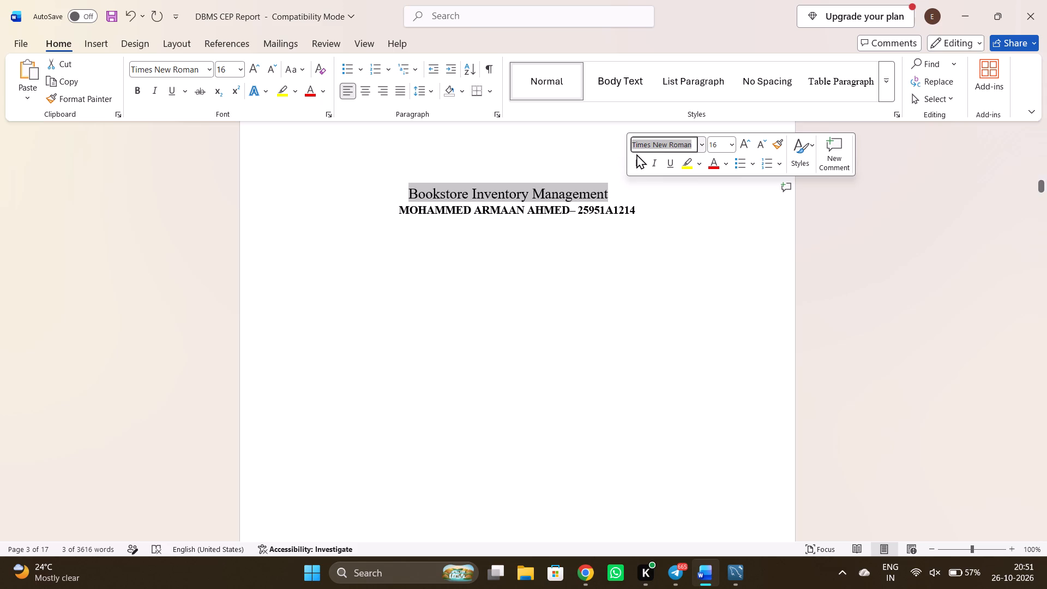
{"action": "left_click", "coordinate": [639, 157]}
{"action": "left_click", "coordinate": [558, 265]}
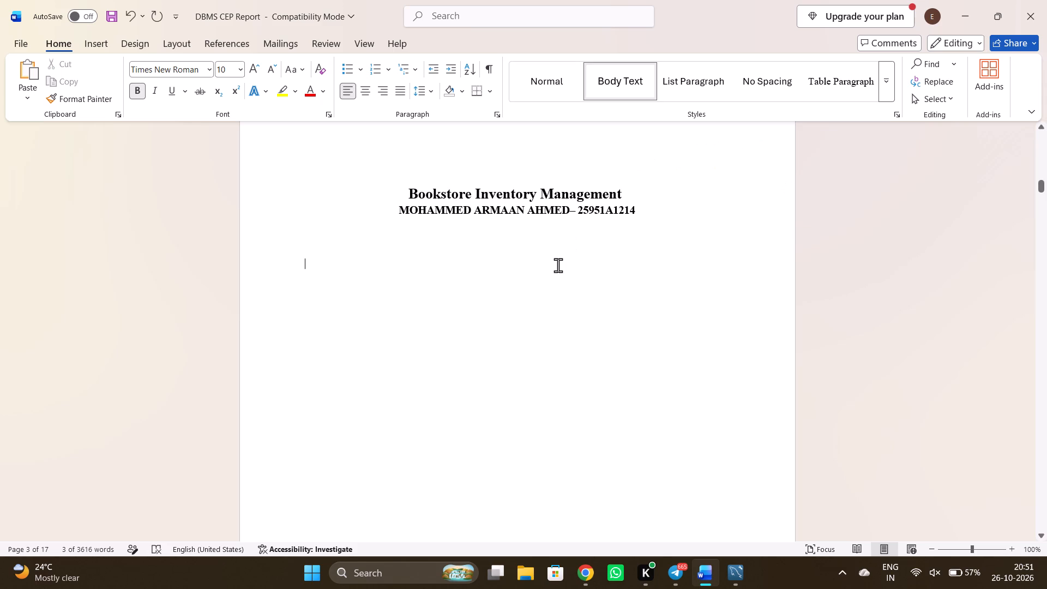
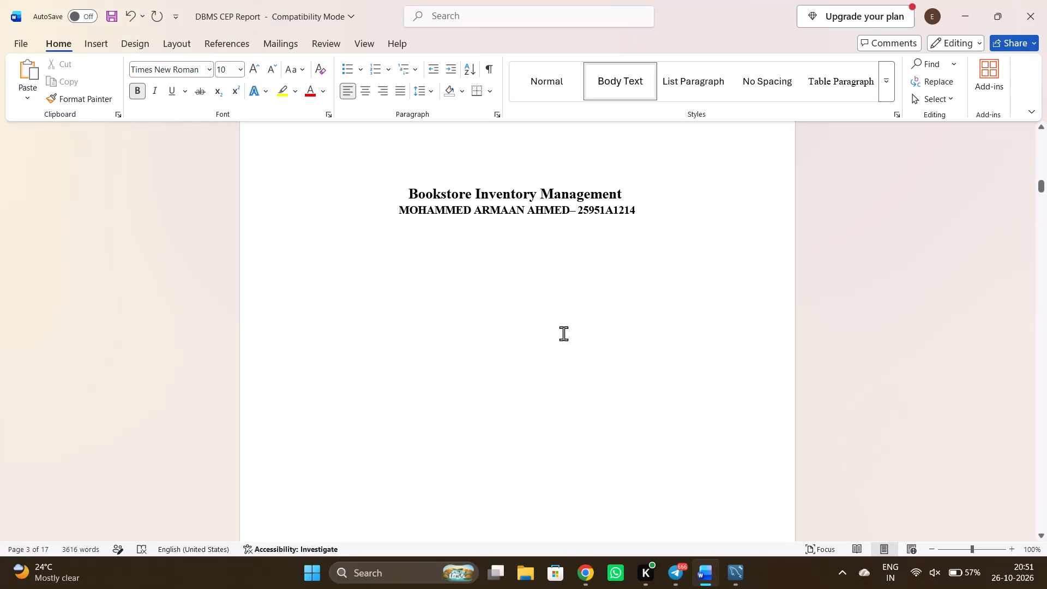
Start turning on AutoSave for the DBMS CEP Report document.
{"action": "left_click", "coordinate": [86, 18]}
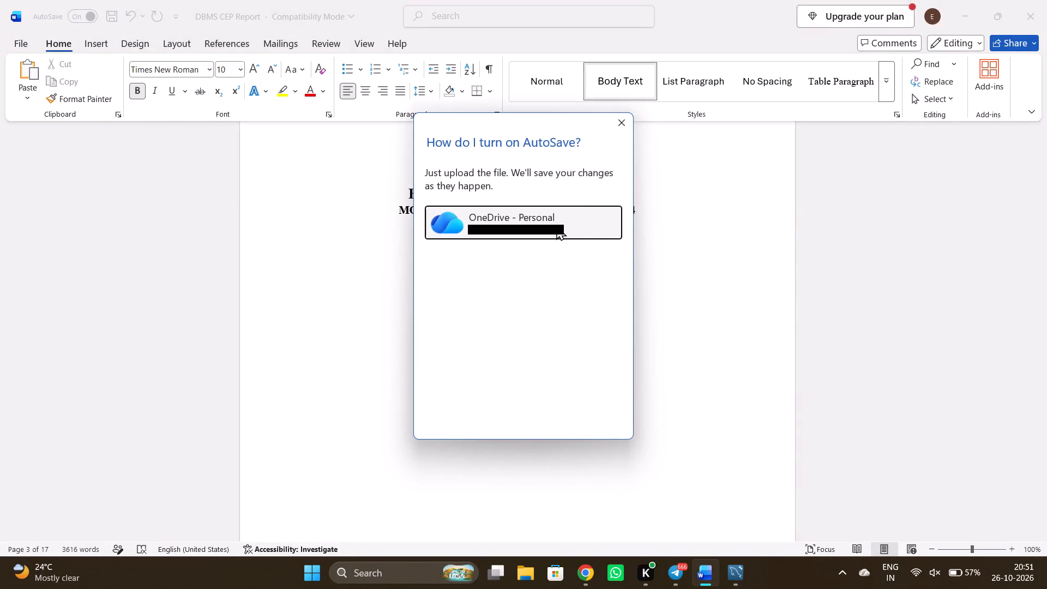
Turn on AutoSave for the report by uploading a copy to the personal OneDrive and return to page 3.
{"action": "left_click", "coordinate": [556, 225]}
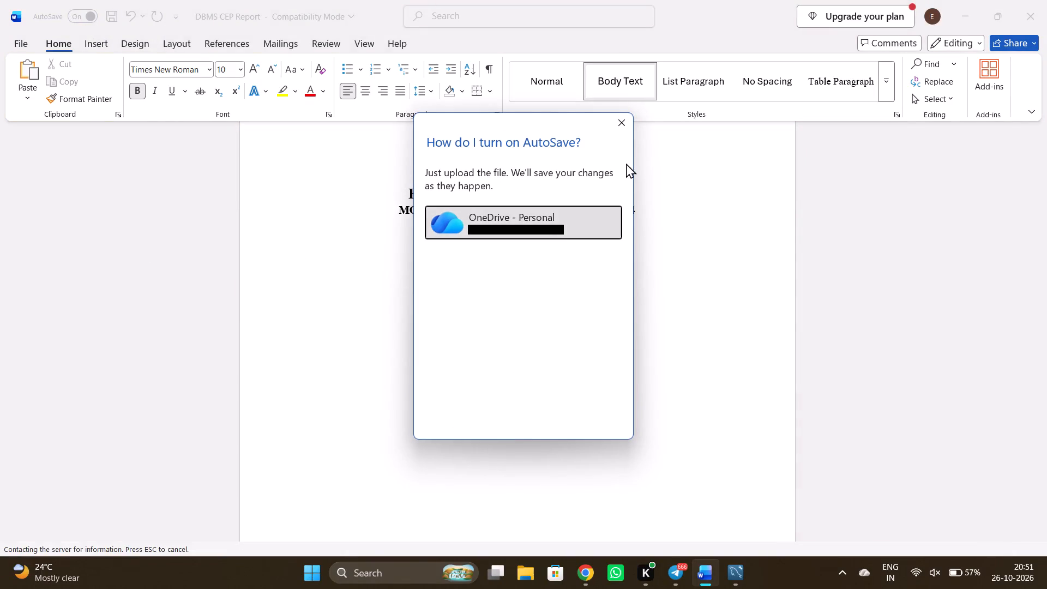
{"action": "left_click", "coordinate": [616, 124]}
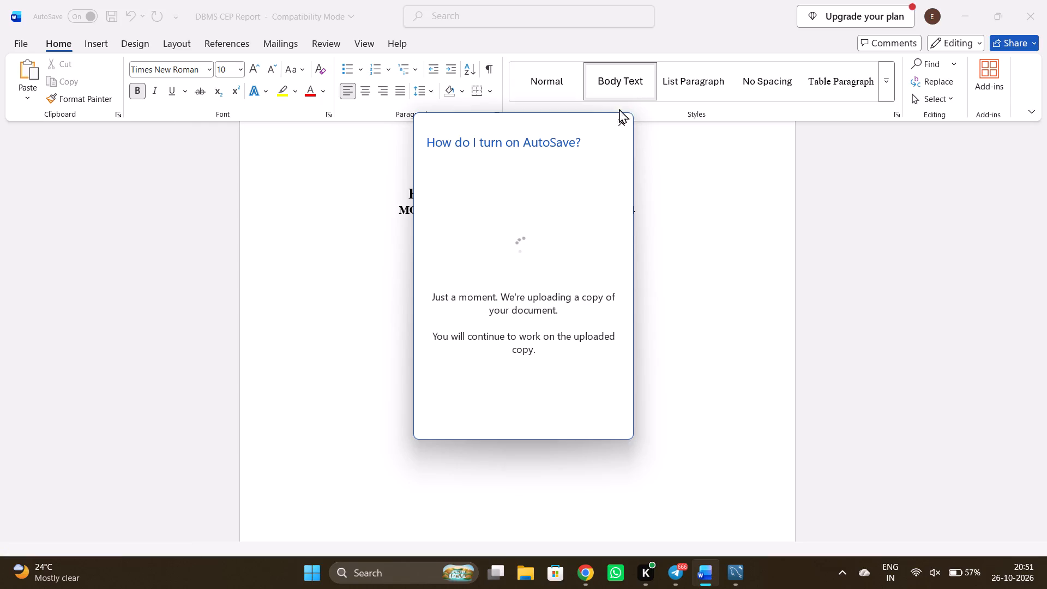
{"action": "left_click", "coordinate": [624, 125]}
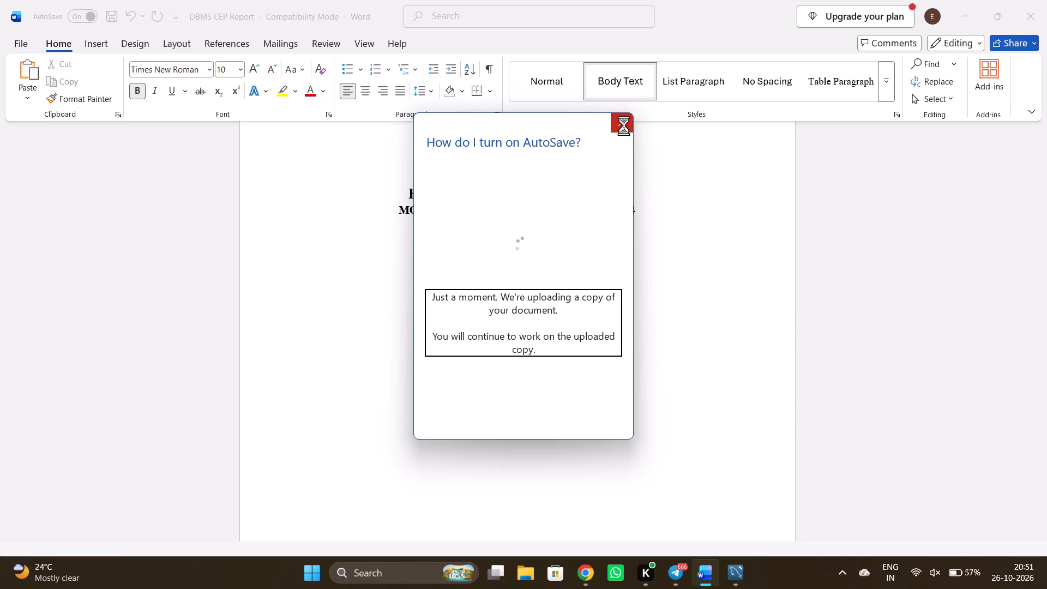
{"action": "left_click", "coordinate": [160, 233]}
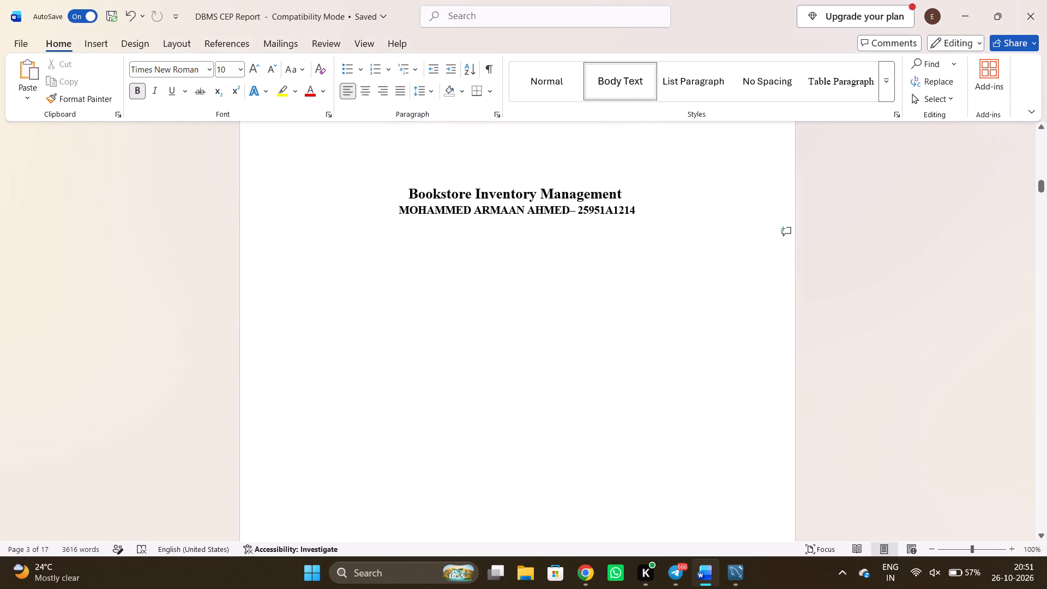
{"action": "left_click", "coordinate": [172, 267]}
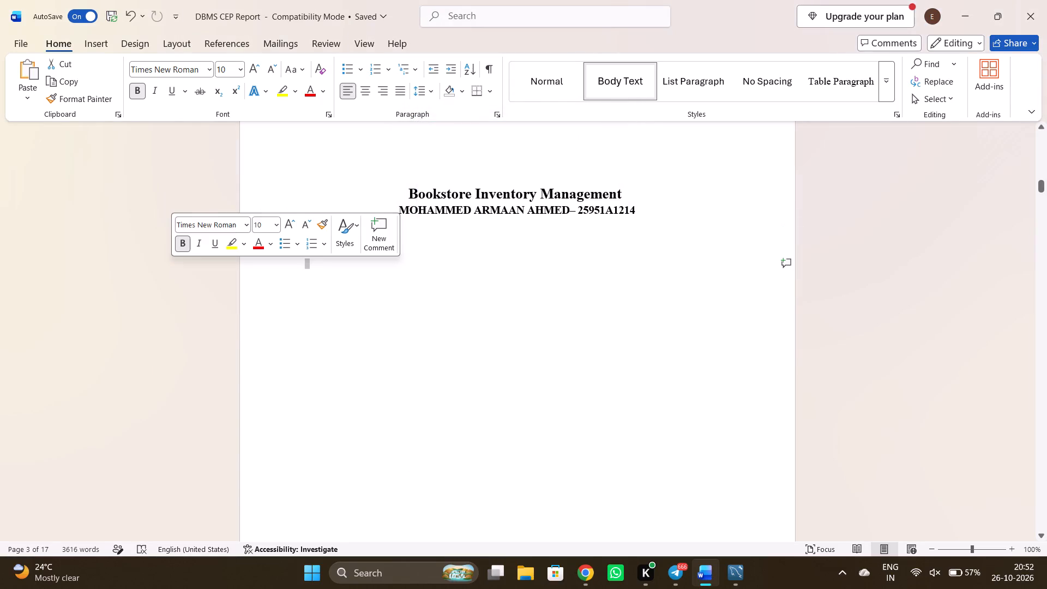
{"action": "left_click", "coordinate": [826, 317]}
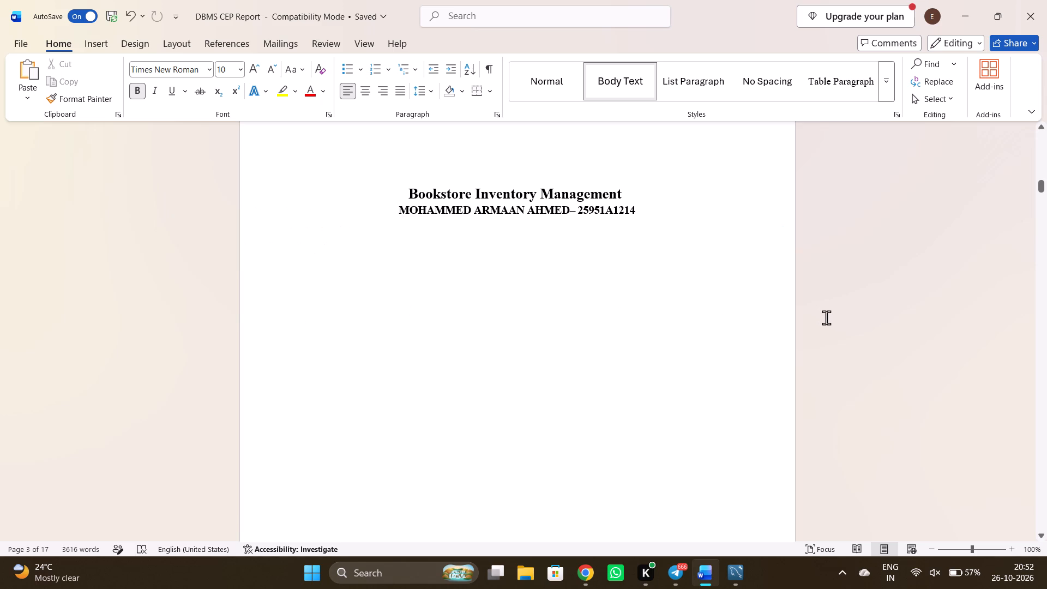
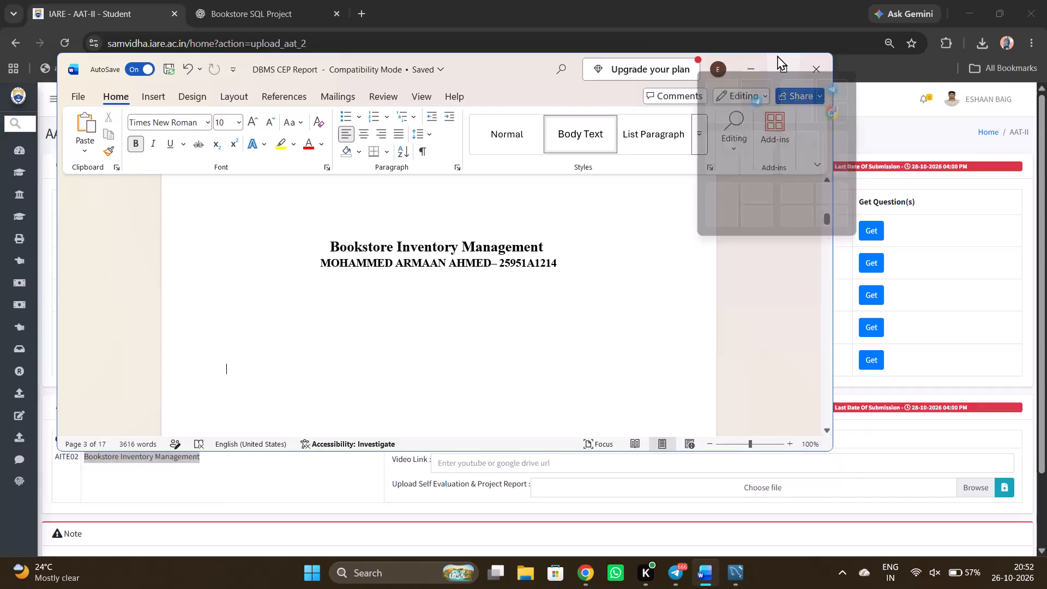
Minimize the Word report and the browser window with the AAT-II page to switch to MySQL Workbench.
{"action": "left_click", "coordinate": [954, 0]}
{"action": "left_click", "coordinate": [954, 0]}
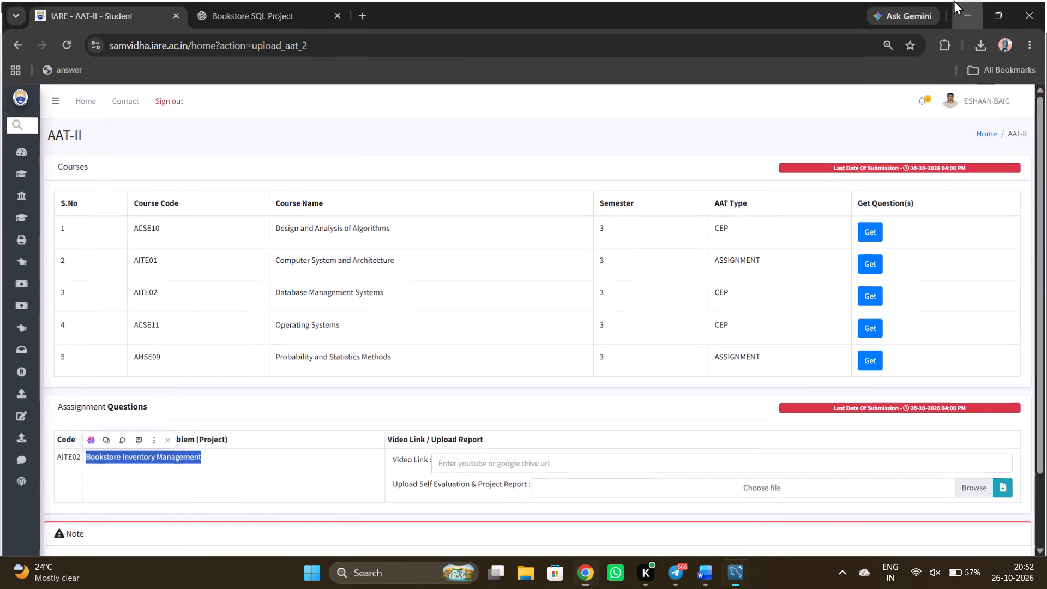
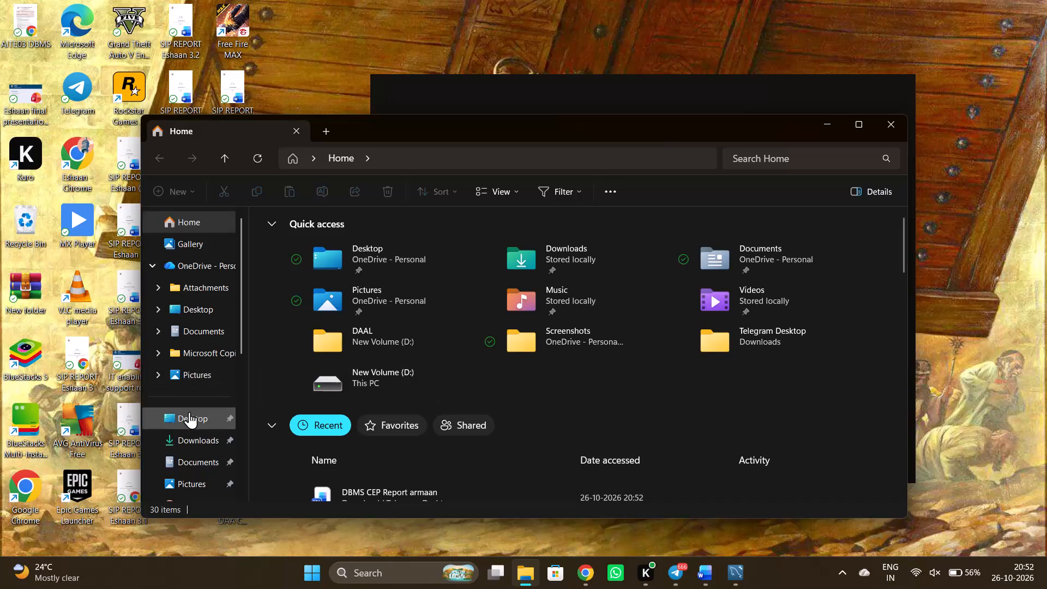
Open New Volume (D:) in File Explorer and look through its folders and files for the report document.
{"action": "scroll", "coordinate": [189, 412], "scroll_direction": "down", "scroll_amount": 1}
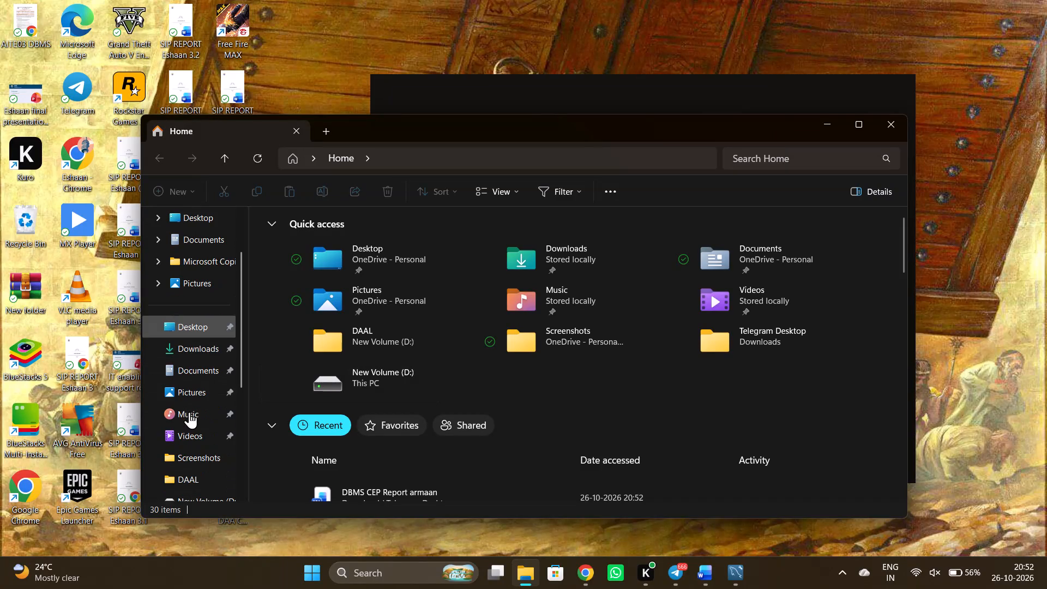
{"action": "scroll", "coordinate": [201, 393], "scroll_direction": "down", "scroll_amount": 2}
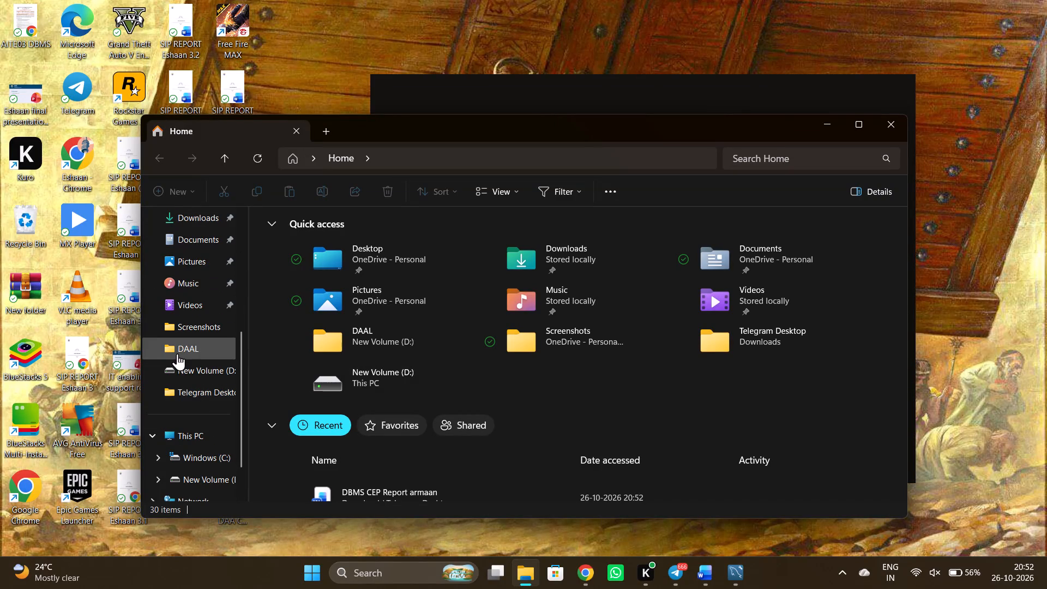
{"action": "left_click", "coordinate": [177, 370]}
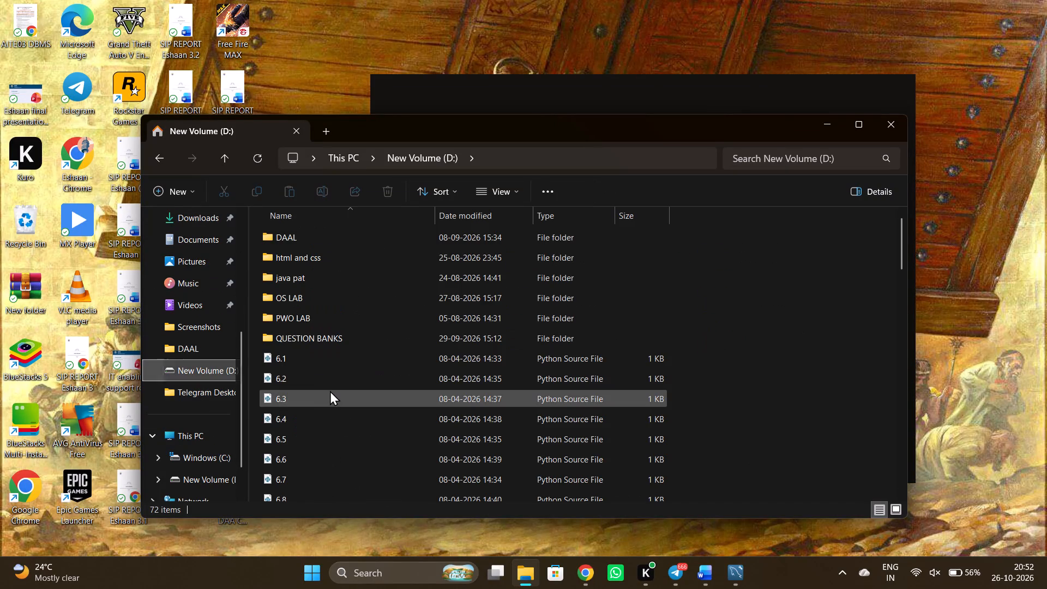
{"action": "scroll", "coordinate": [330, 390], "scroll_direction": "down", "scroll_amount": 15}
{"action": "scroll", "coordinate": [330, 390], "scroll_direction": "up", "scroll_amount": 5}
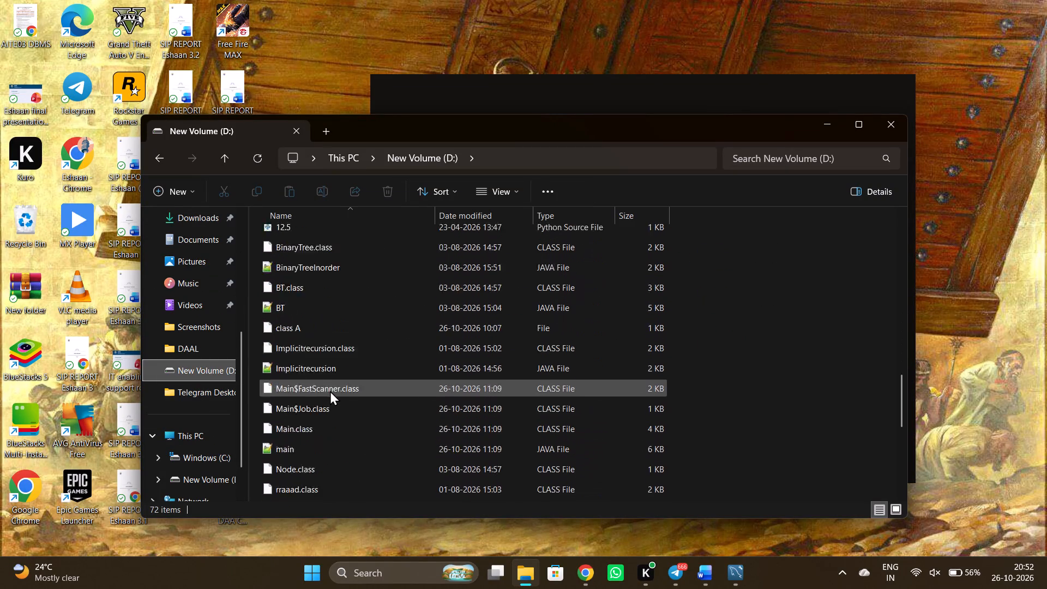
{"action": "scroll", "coordinate": [330, 390], "scroll_direction": "up", "scroll_amount": 2}
{"action": "scroll", "coordinate": [202, 436], "scroll_direction": "down", "scroll_amount": 1}
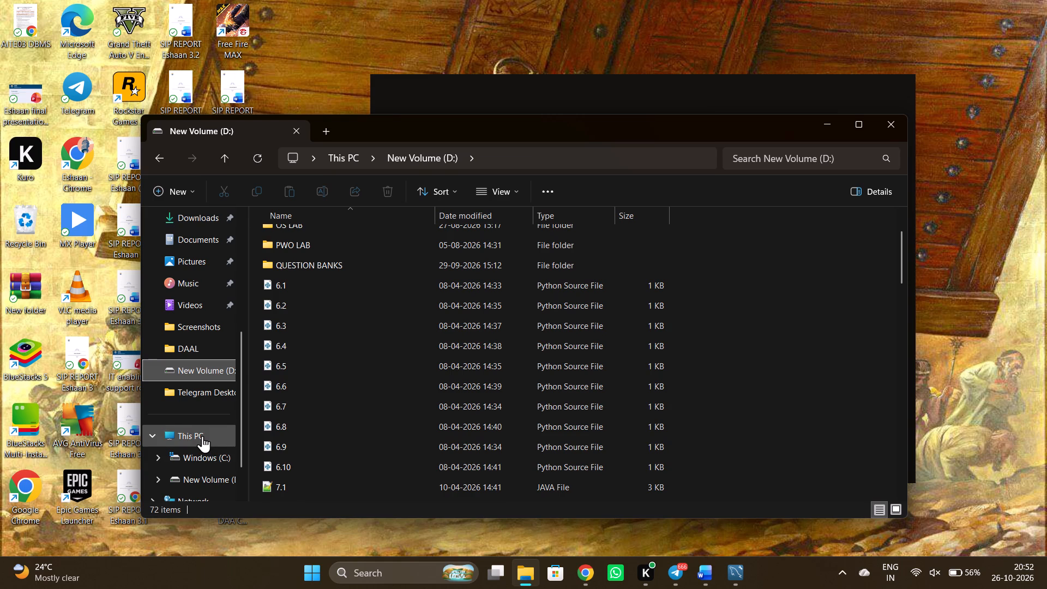
{"action": "left_click", "coordinate": [200, 478]}
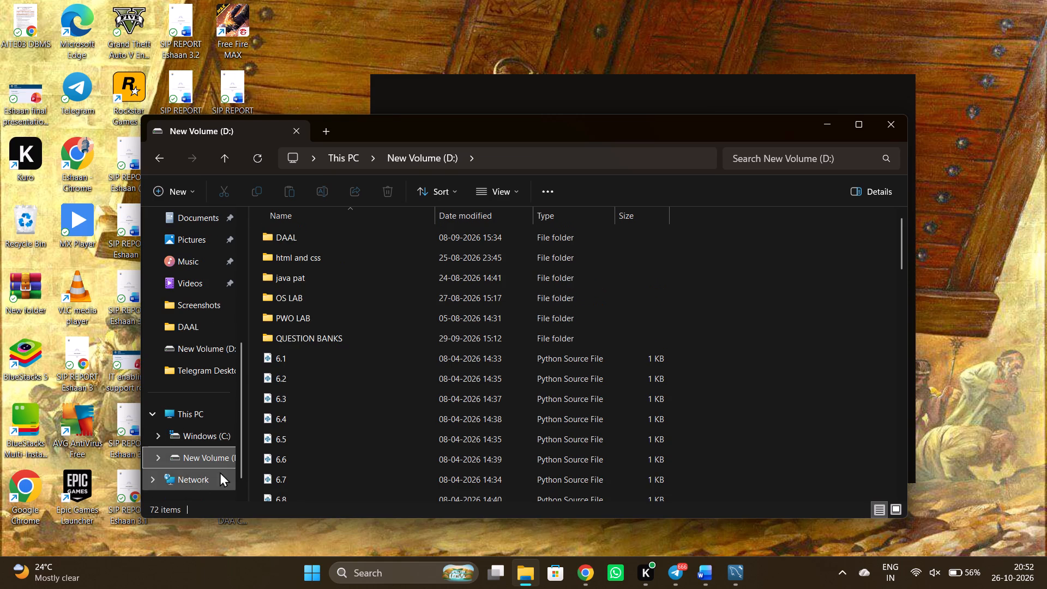
{"action": "scroll", "coordinate": [412, 496], "scroll_direction": "down", "scroll_amount": 14}
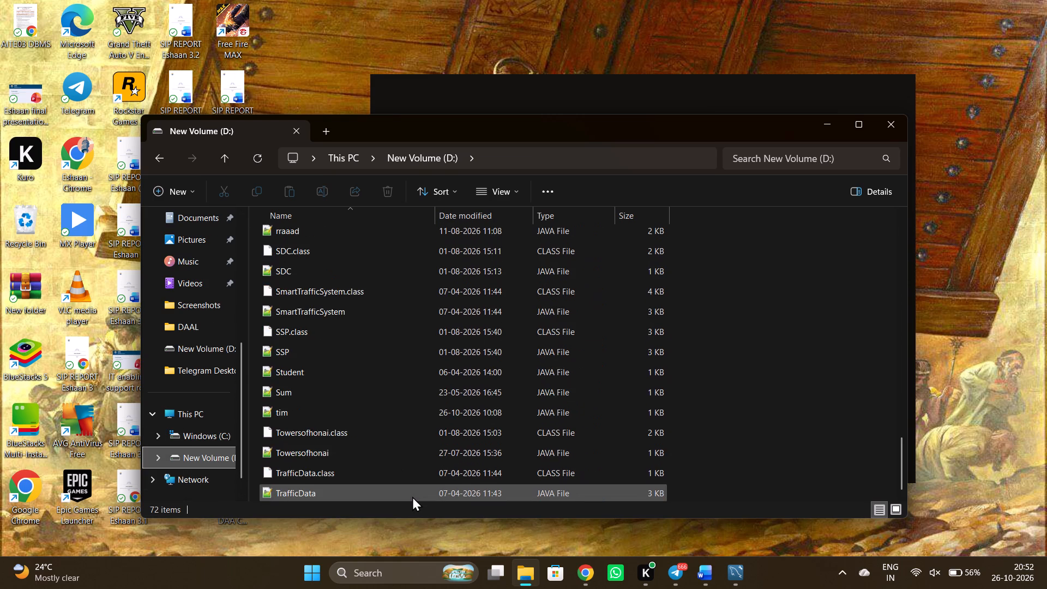
{"action": "scroll", "coordinate": [412, 496], "scroll_direction": "up", "scroll_amount": 14}
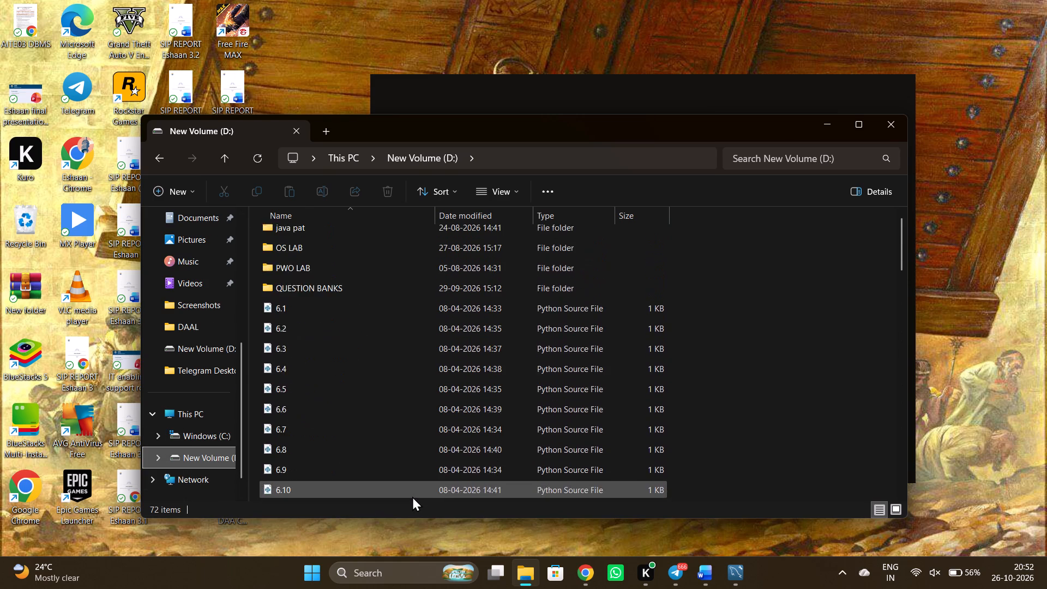
Search New Volume (D:) for "armaan cep", then clear the search.
{"action": "left_click", "coordinate": [768, 163]}
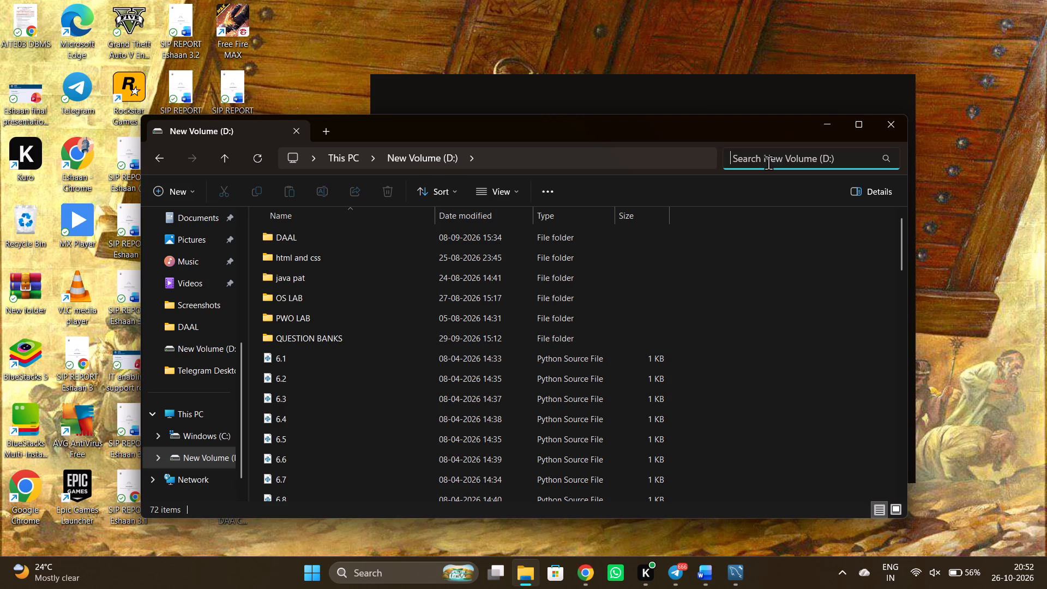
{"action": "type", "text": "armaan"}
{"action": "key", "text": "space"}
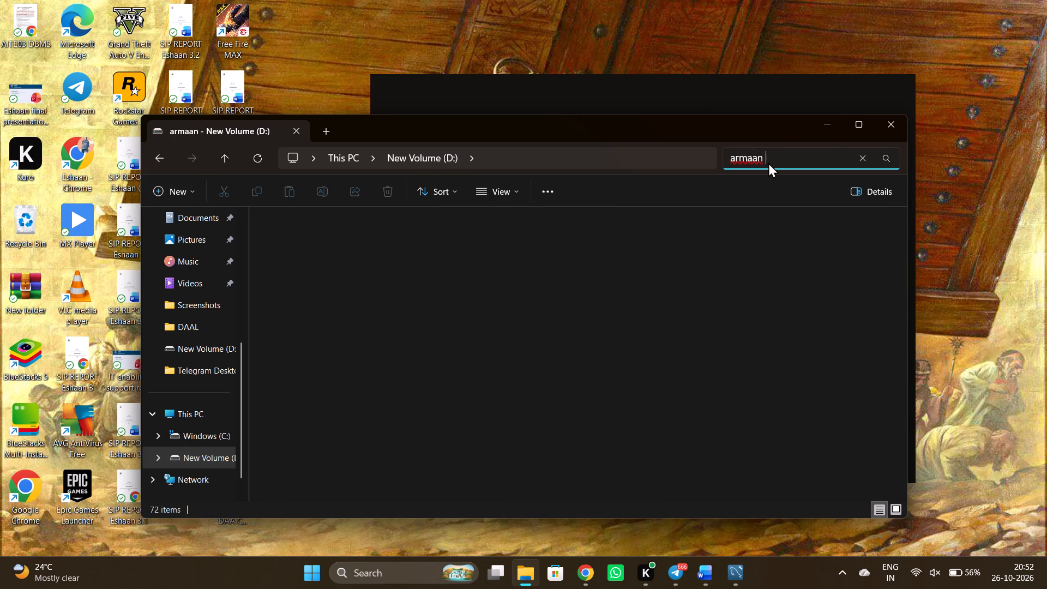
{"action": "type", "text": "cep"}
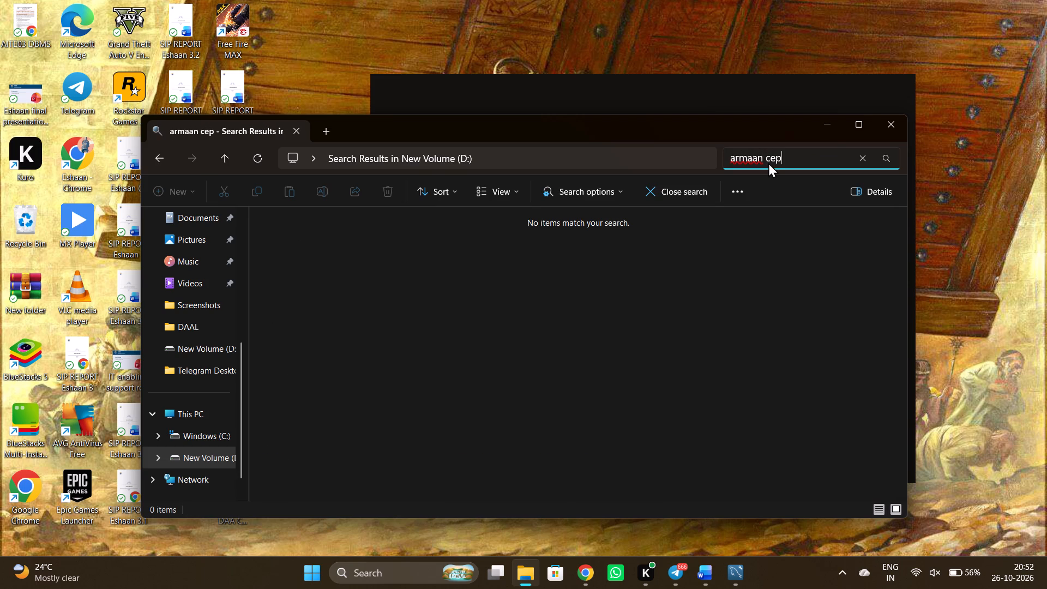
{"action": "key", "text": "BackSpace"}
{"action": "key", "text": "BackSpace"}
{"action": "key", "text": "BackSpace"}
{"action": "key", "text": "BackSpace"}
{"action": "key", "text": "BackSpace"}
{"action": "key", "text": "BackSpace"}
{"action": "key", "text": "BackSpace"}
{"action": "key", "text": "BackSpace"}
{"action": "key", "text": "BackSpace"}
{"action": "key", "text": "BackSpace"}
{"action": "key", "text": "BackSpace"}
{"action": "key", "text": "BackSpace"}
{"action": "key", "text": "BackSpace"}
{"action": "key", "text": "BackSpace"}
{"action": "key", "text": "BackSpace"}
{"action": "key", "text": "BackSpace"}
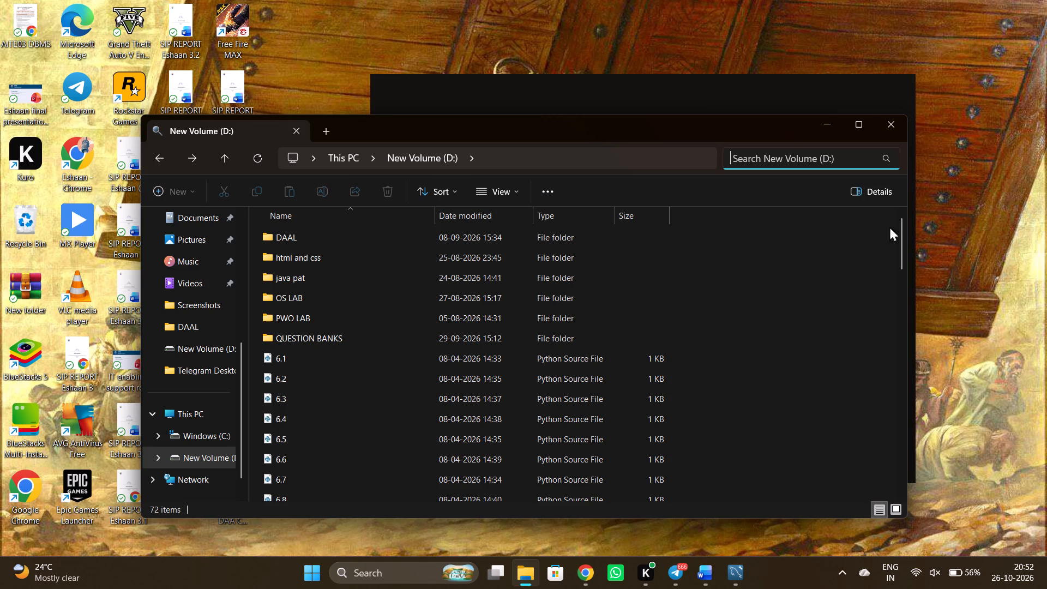
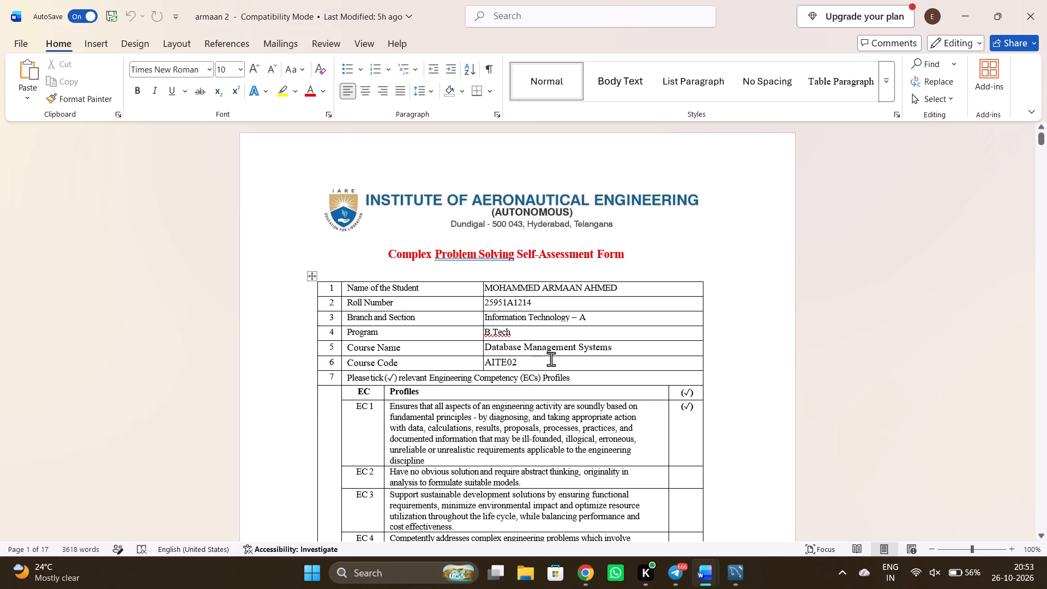
Compare the project title and its font size on page 3 of the armaan 2 document with the DBMS CEP Report's title page.
{"action": "scroll", "coordinate": [551, 359], "scroll_direction": "down", "scroll_amount": 6}
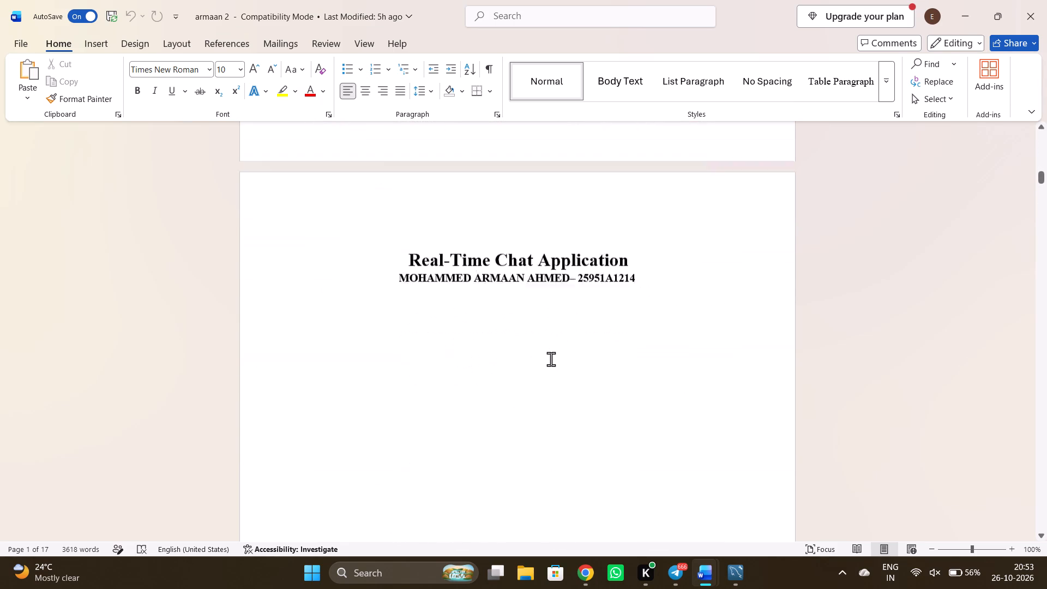
{"action": "scroll", "coordinate": [551, 359], "scroll_direction": "down", "scroll_amount": 4}
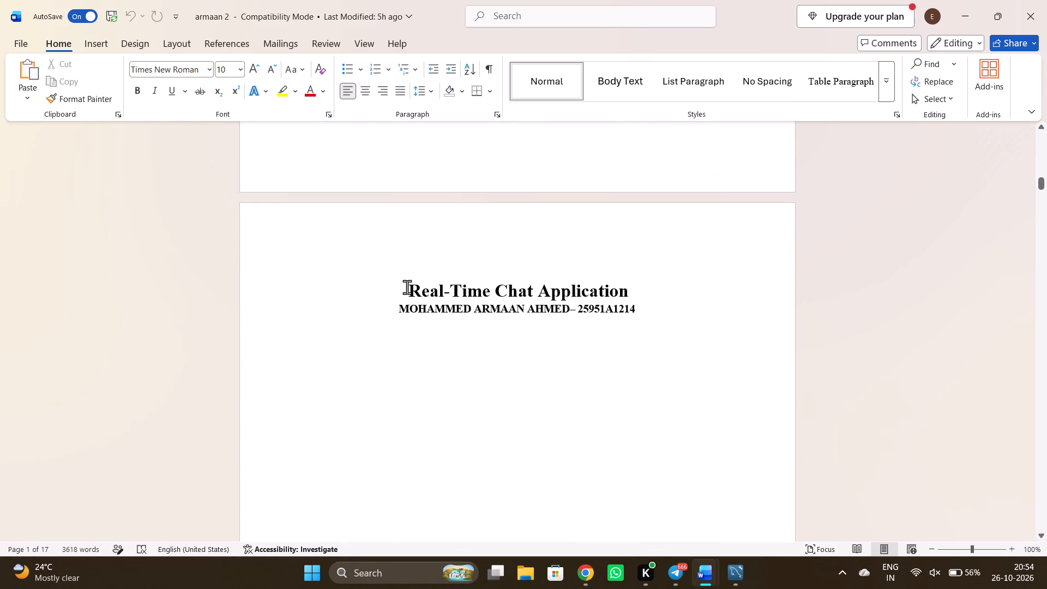
{"action": "left_click_drag", "start_coordinate": [407, 287], "coordinate": [620, 286]}
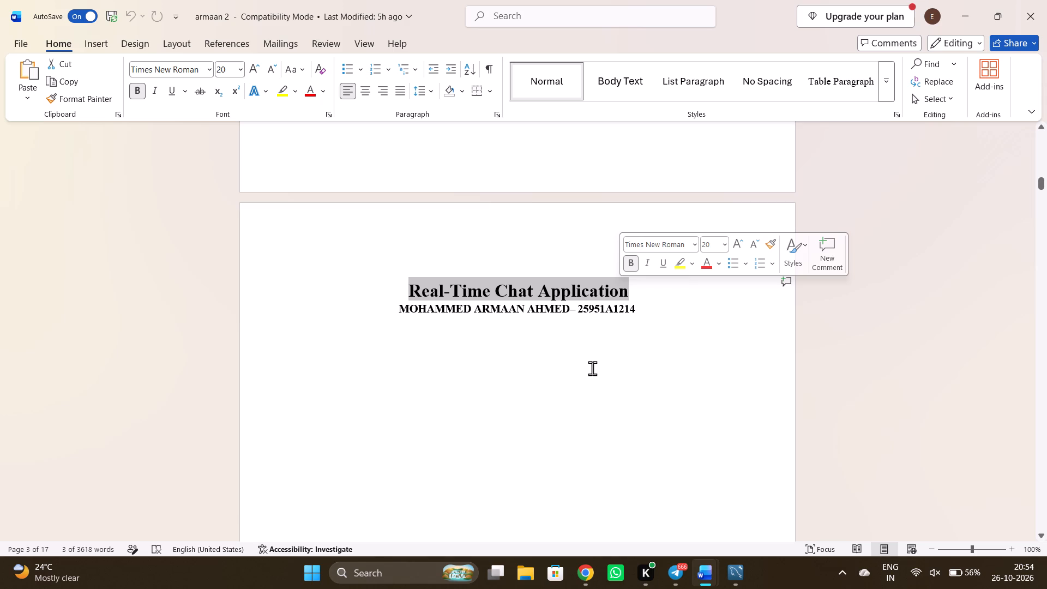
{"action": "key", "text": "alt+Tab"}
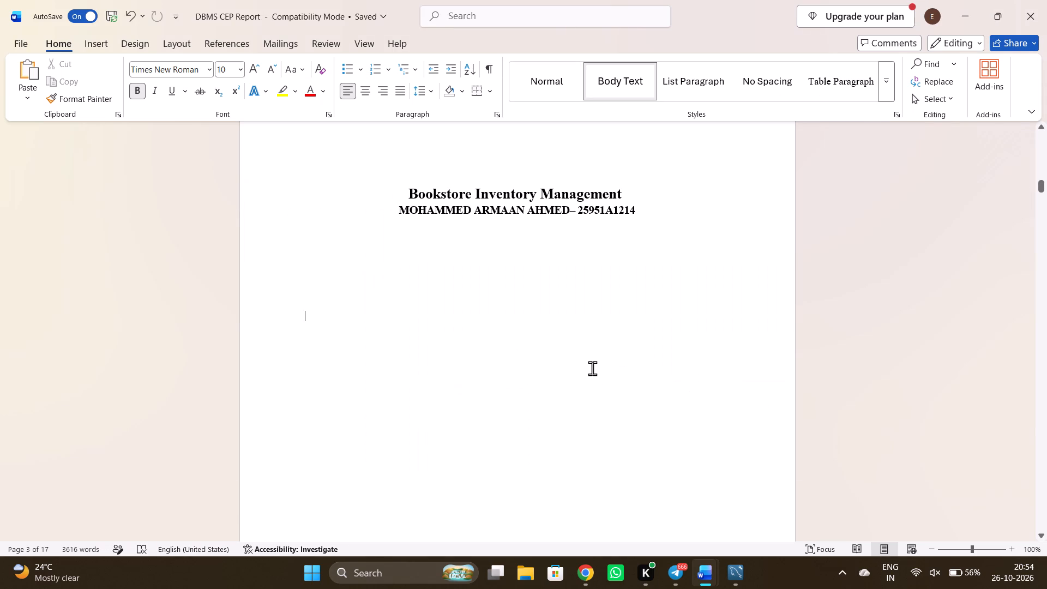
{"action": "key", "text": "alt+Tab"}
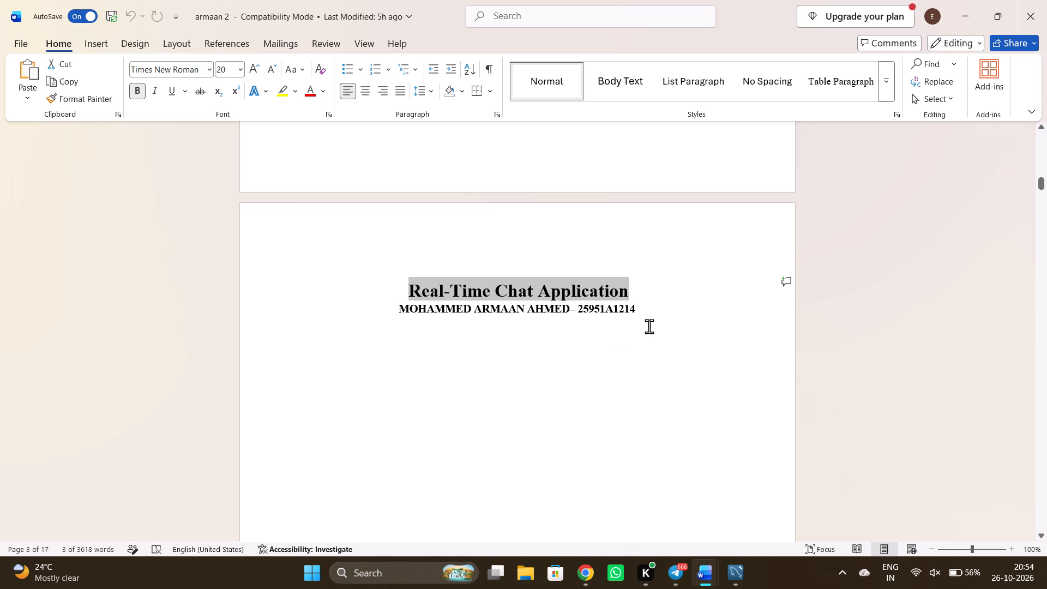
{"action": "key", "text": "alt+Tab"}
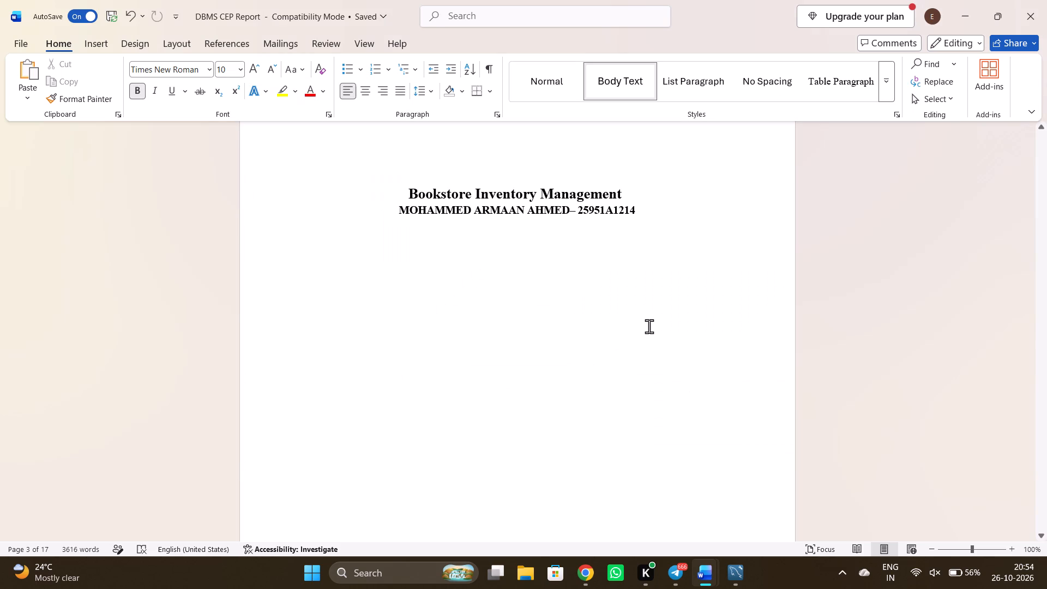
{"action": "key", "text": "alt+Tab"}
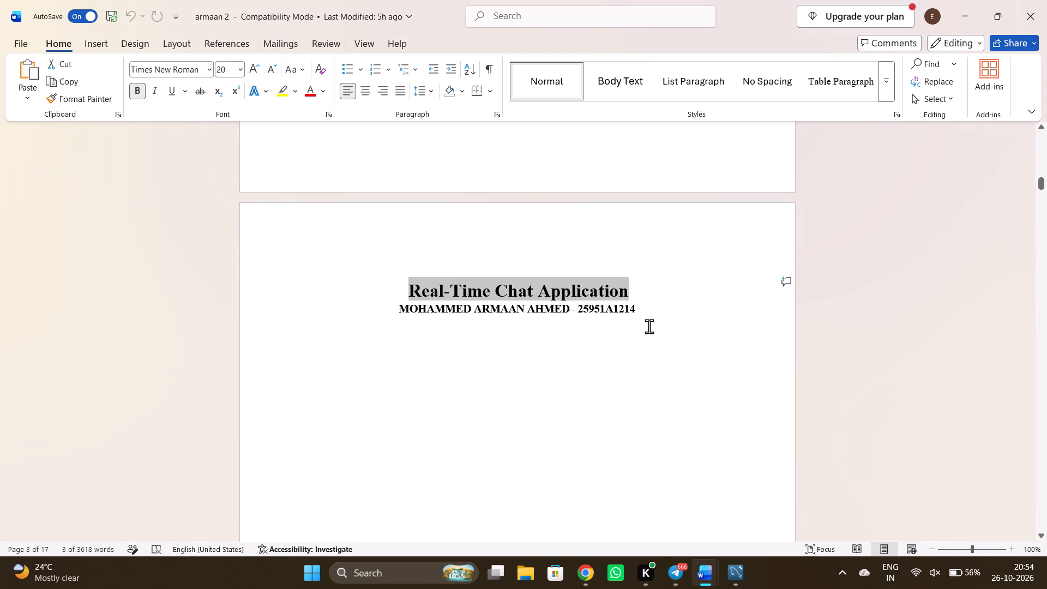
{"action": "key", "text": "alt+Tab"}
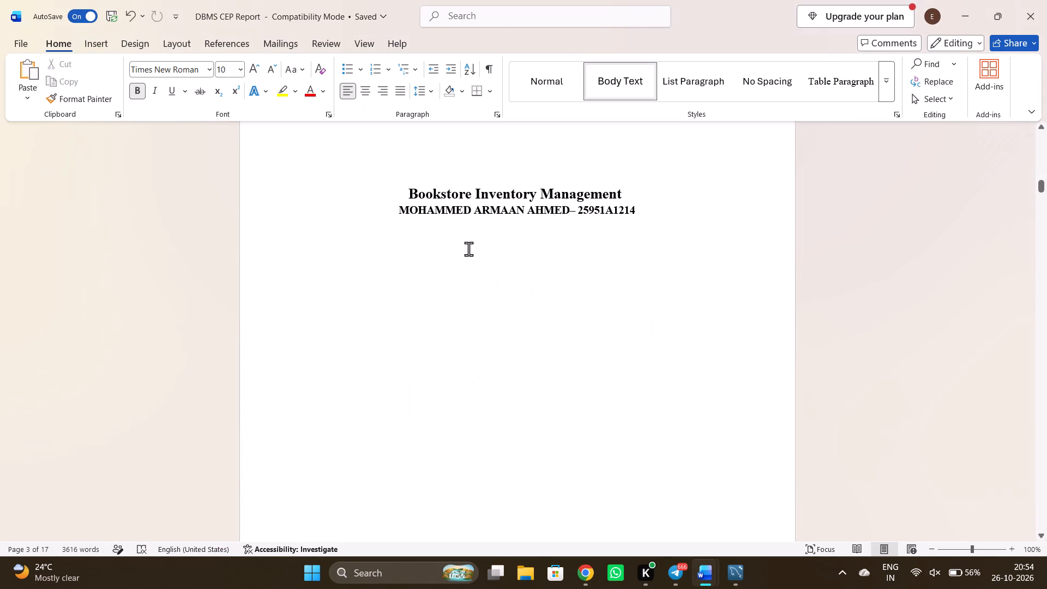
{"action": "left_click", "coordinate": [956, 0]}
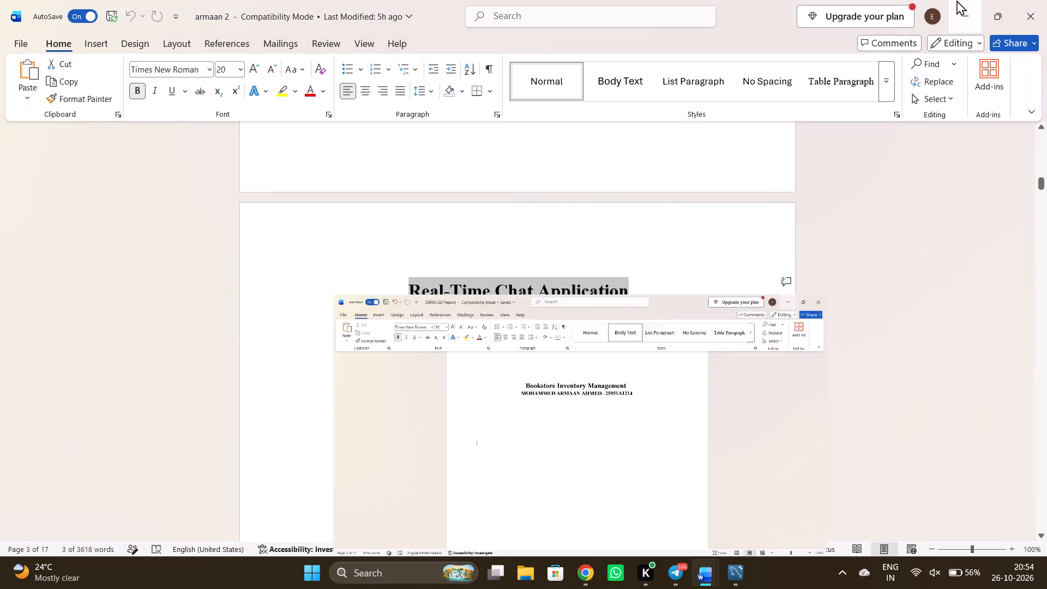
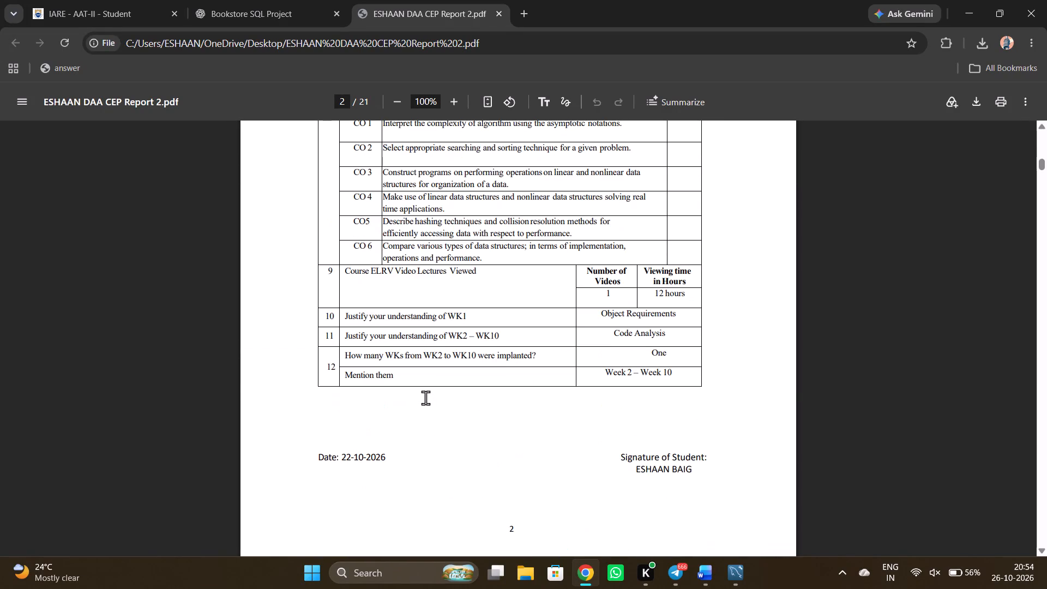
Check the project title page layout on page 3 of the DAA CEP Report 2 PDF.
{"action": "scroll", "coordinate": [425, 398], "scroll_direction": "down", "scroll_amount": 4}
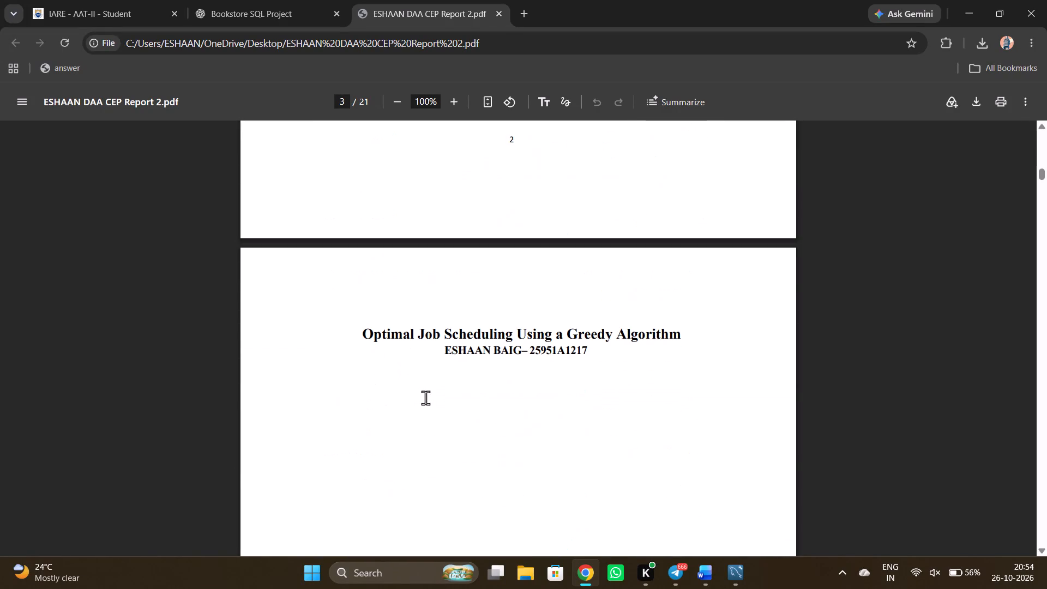
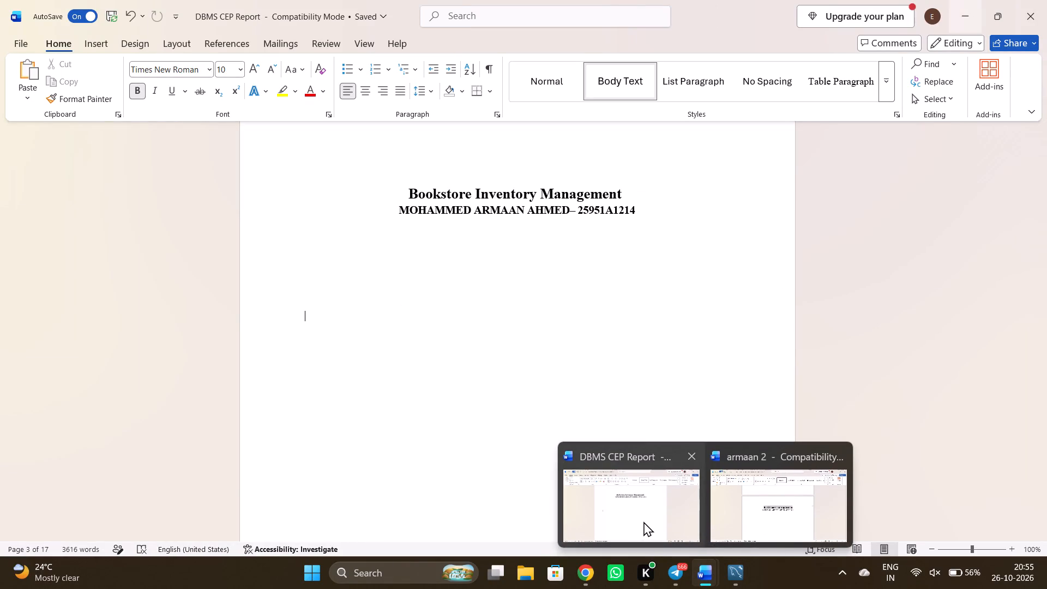
In the DBMS CEP Report document, set the page 3 title "Bookstore Inventory Management" to font size 20.
{"action": "left_click", "coordinate": [643, 521]}
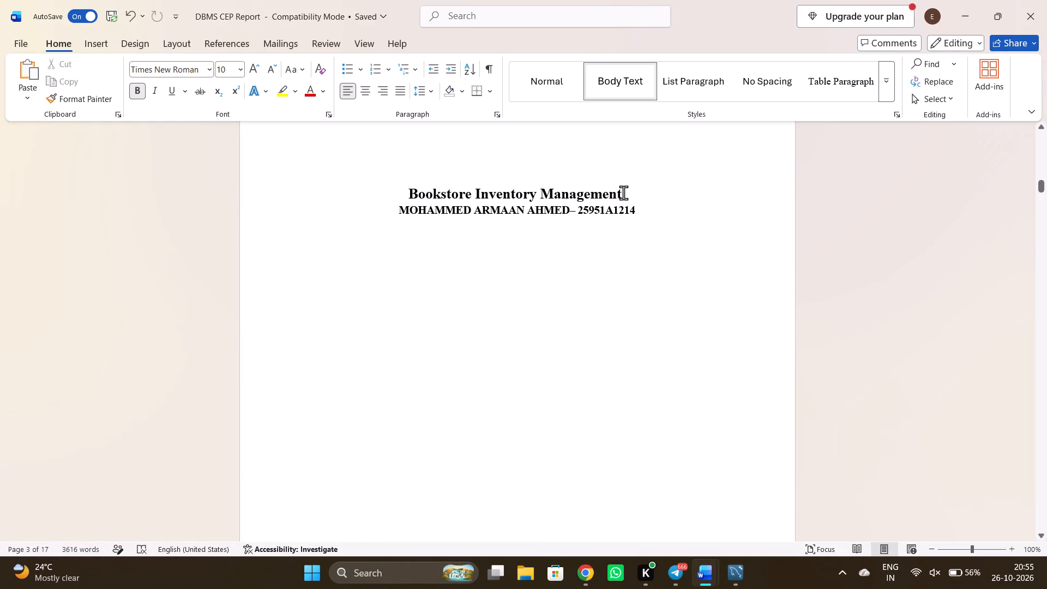
{"action": "left_click_drag", "start_coordinate": [623, 193], "coordinate": [416, 188]}
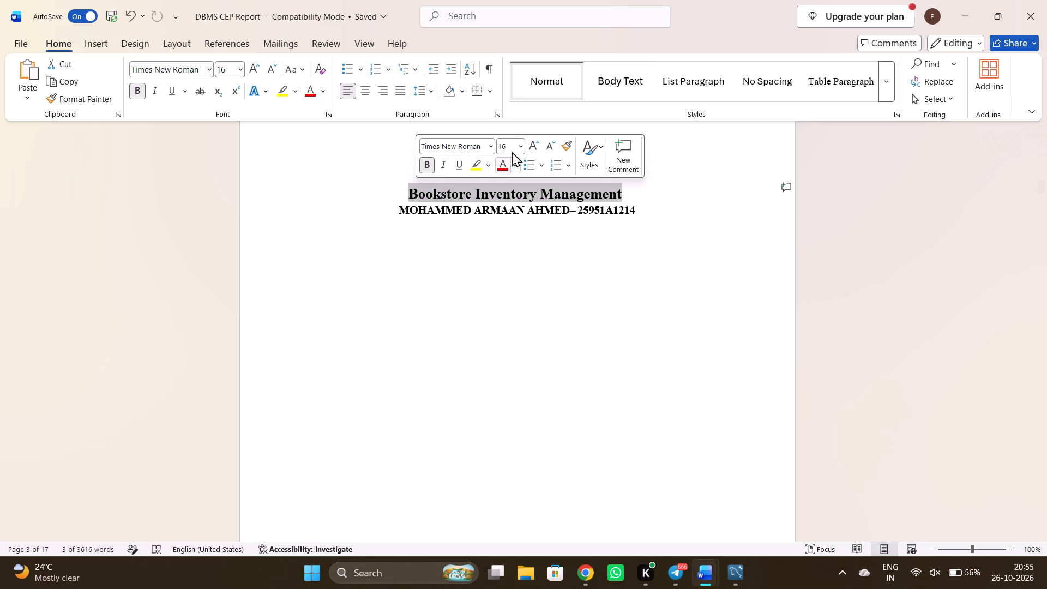
{"action": "left_click", "coordinate": [511, 148]}
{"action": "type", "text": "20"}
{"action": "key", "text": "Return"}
{"action": "left_click", "coordinate": [531, 258]}
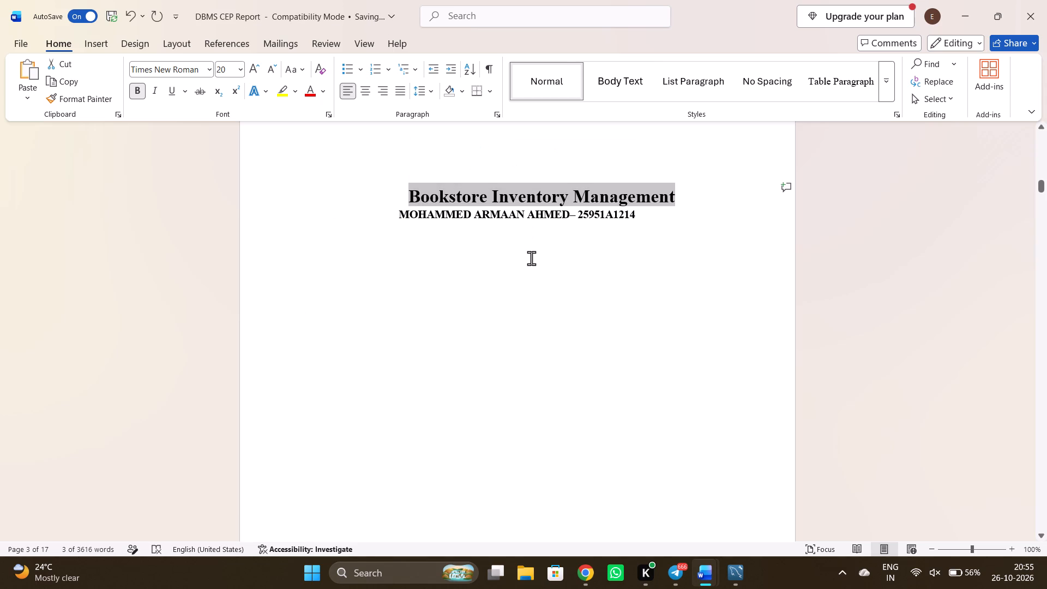
Remove leading spaces before the enlarged "Bookstore Inventory Management" title to recentre it on the page.
{"action": "left_click", "coordinate": [399, 214]}
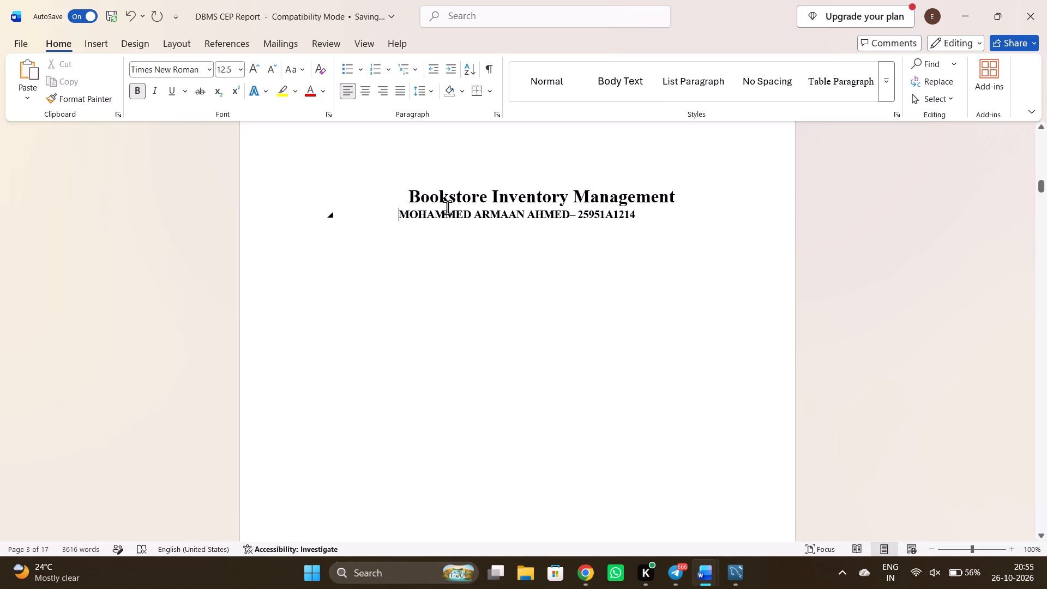
{"action": "left_click", "coordinate": [410, 194]}
{"action": "key", "text": "BackSpace"}
{"action": "key", "text": "BackSpace"}
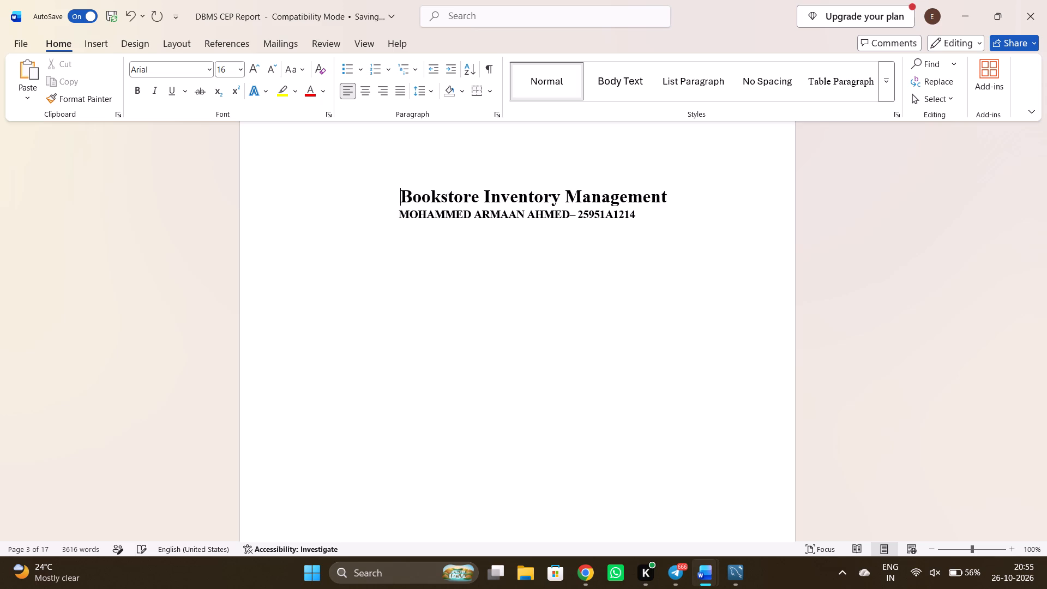
{"action": "key", "text": "BackSpace"}
{"action": "key", "text": "BackSpace"}
{"action": "key", "text": "BackSpace"}
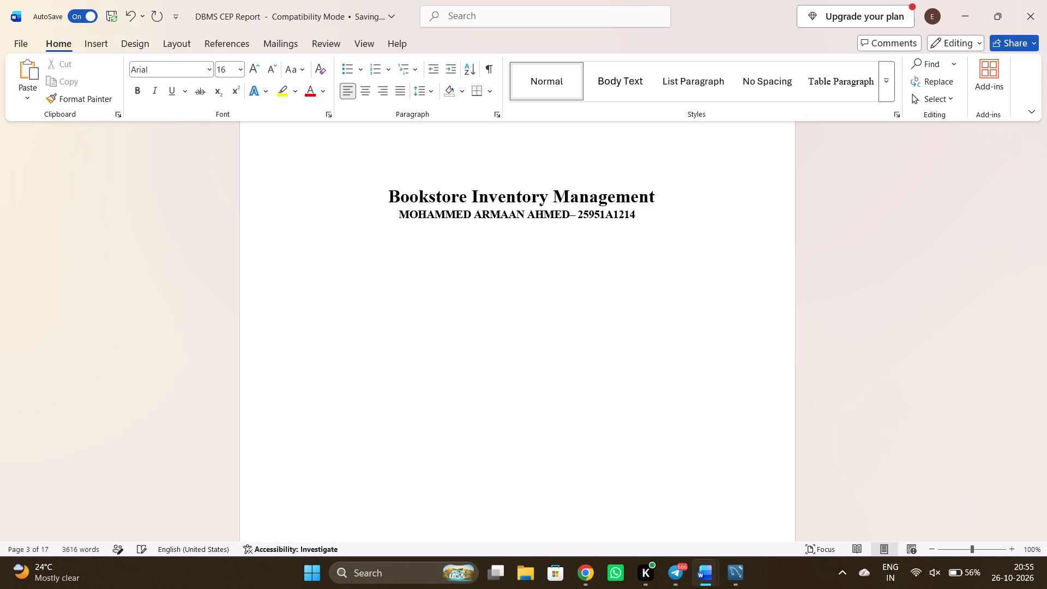
Replace the student name under the page 3 title with the new report author's name in capitals, keeping the roll number.
{"action": "left_click", "coordinate": [567, 215]}
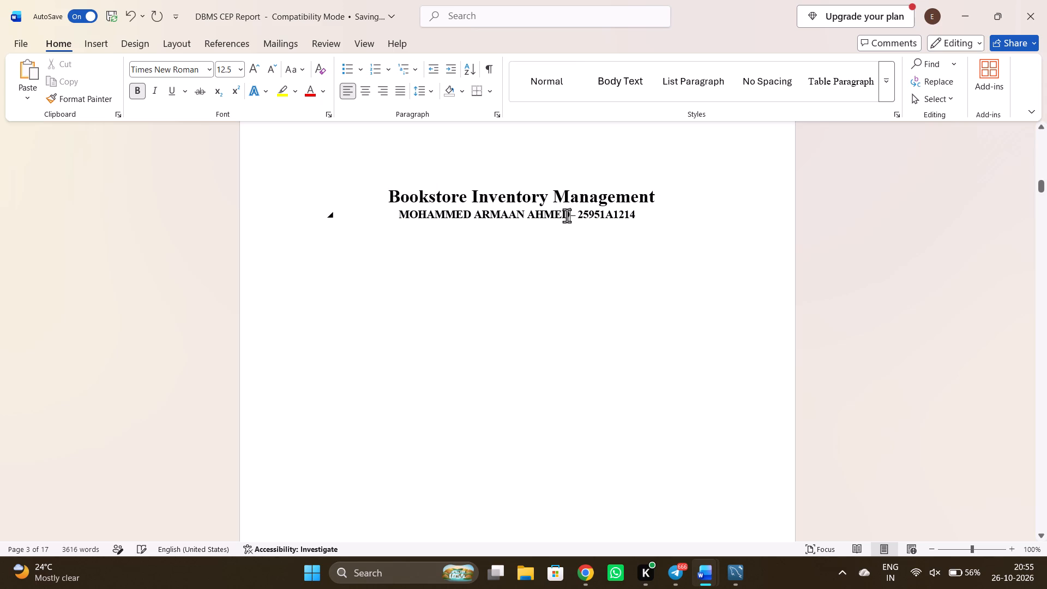
{"action": "key", "text": "BackSpace"}
{"action": "key", "text": "BackSpace"}
{"action": "key", "text": "BackSpace"}
{"action": "key", "text": "BackSpace"}
{"action": "key", "text": "BackSpace"}
{"action": "key", "text": "BackSpace"}
{"action": "key", "text": "BackSpace"}
{"action": "key", "text": "BackSpace"}
{"action": "key", "text": "BackSpace"}
{"action": "key", "text": "BackSpace"}
{"action": "key", "text": "BackSpace"}
{"action": "key", "text": "BackSpace"}
{"action": "key", "text": "BackSpace"}
{"action": "key", "text": "BackSpace"}
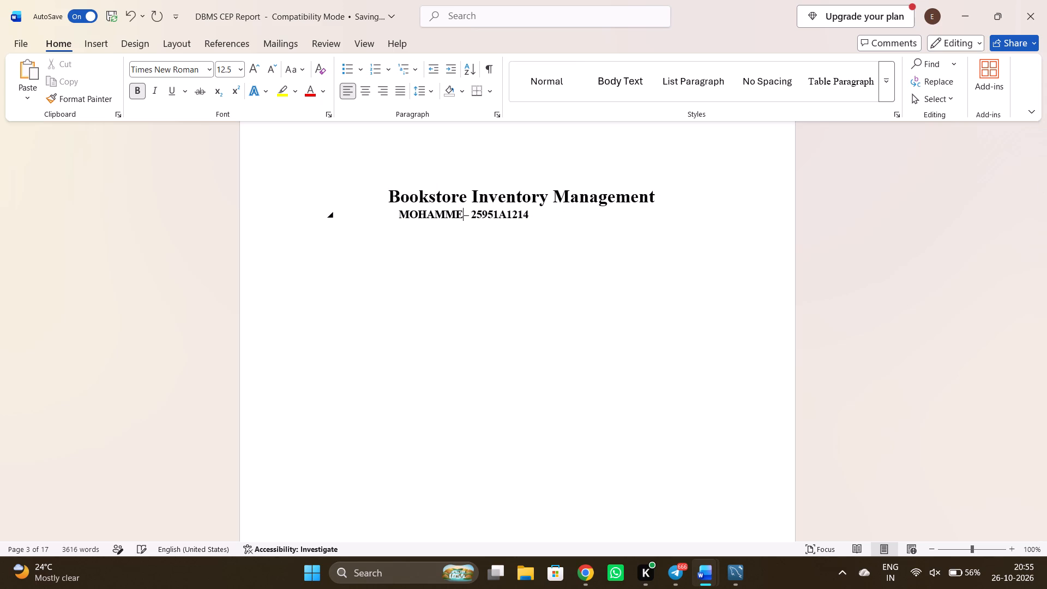
{"action": "key", "text": "BackSpace"}
{"action": "key", "text": "BackSpace"}
{"action": "key", "text": "BackSpace"}
{"action": "key", "text": "BackSpace"}
{"action": "key", "text": "BackSpace"}
{"action": "key", "text": "BackSpace"}
{"action": "key", "text": "BackSpace"}
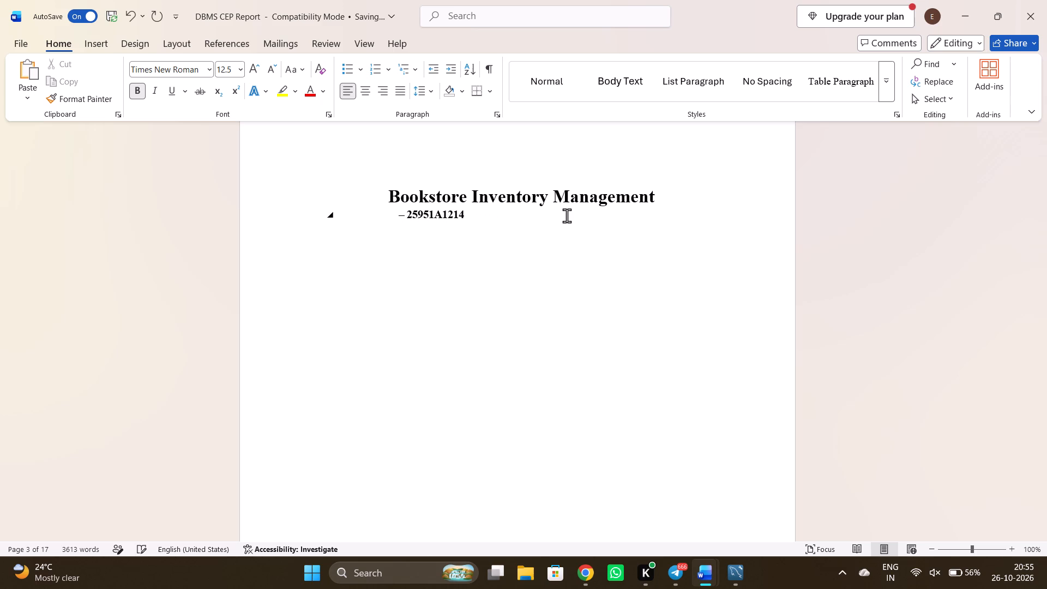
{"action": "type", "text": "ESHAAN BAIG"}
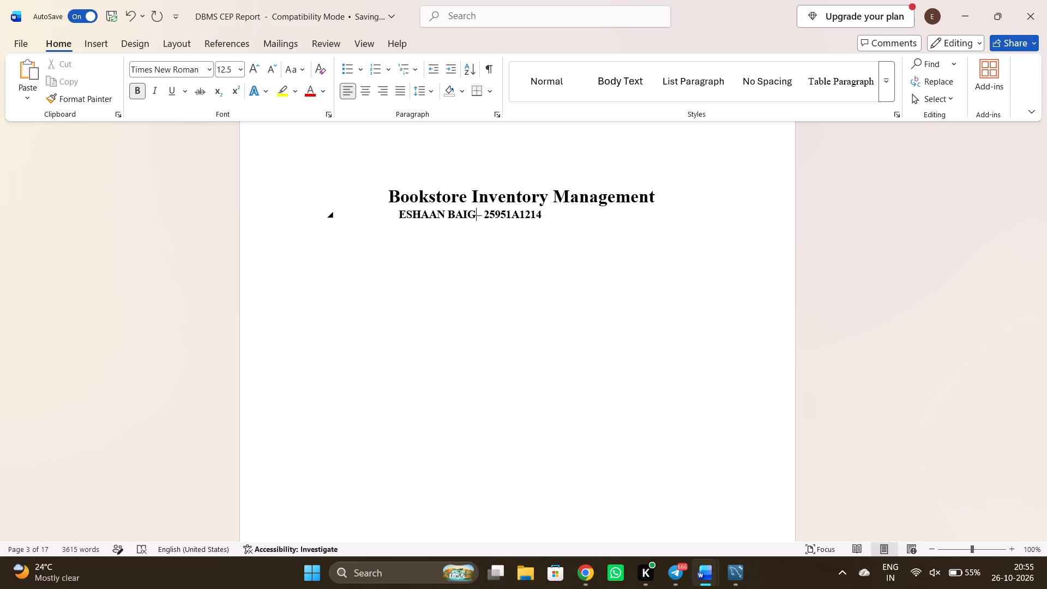
Pad the start of the student name and roll number line with spaces to centre it beneath the title.
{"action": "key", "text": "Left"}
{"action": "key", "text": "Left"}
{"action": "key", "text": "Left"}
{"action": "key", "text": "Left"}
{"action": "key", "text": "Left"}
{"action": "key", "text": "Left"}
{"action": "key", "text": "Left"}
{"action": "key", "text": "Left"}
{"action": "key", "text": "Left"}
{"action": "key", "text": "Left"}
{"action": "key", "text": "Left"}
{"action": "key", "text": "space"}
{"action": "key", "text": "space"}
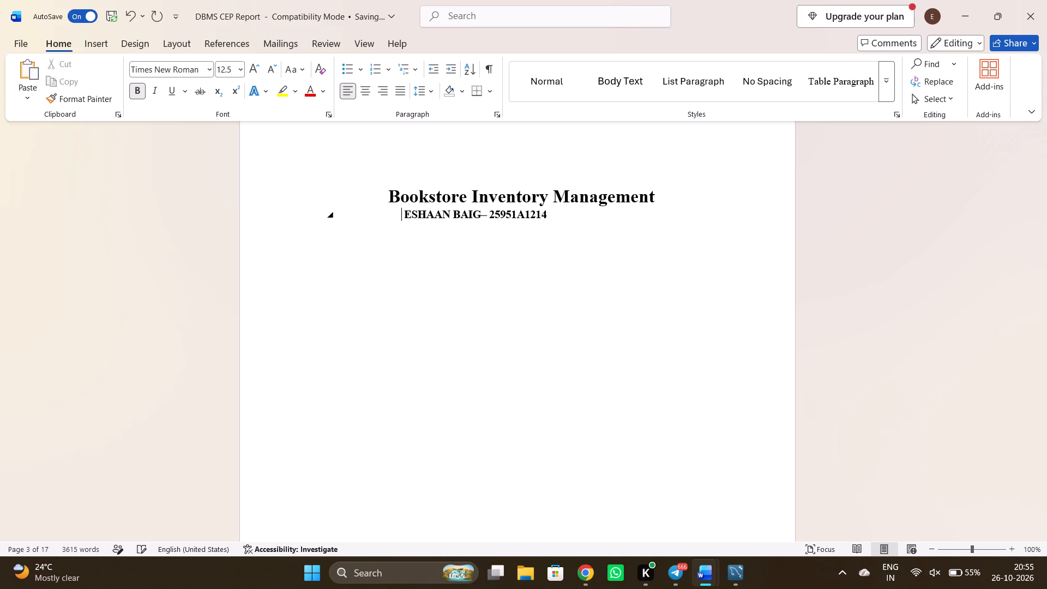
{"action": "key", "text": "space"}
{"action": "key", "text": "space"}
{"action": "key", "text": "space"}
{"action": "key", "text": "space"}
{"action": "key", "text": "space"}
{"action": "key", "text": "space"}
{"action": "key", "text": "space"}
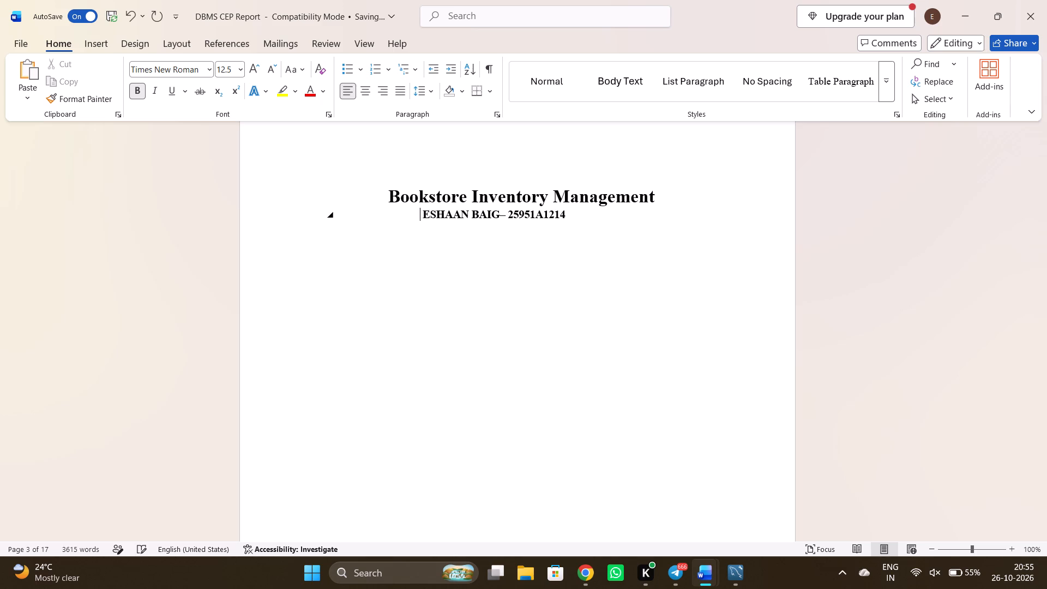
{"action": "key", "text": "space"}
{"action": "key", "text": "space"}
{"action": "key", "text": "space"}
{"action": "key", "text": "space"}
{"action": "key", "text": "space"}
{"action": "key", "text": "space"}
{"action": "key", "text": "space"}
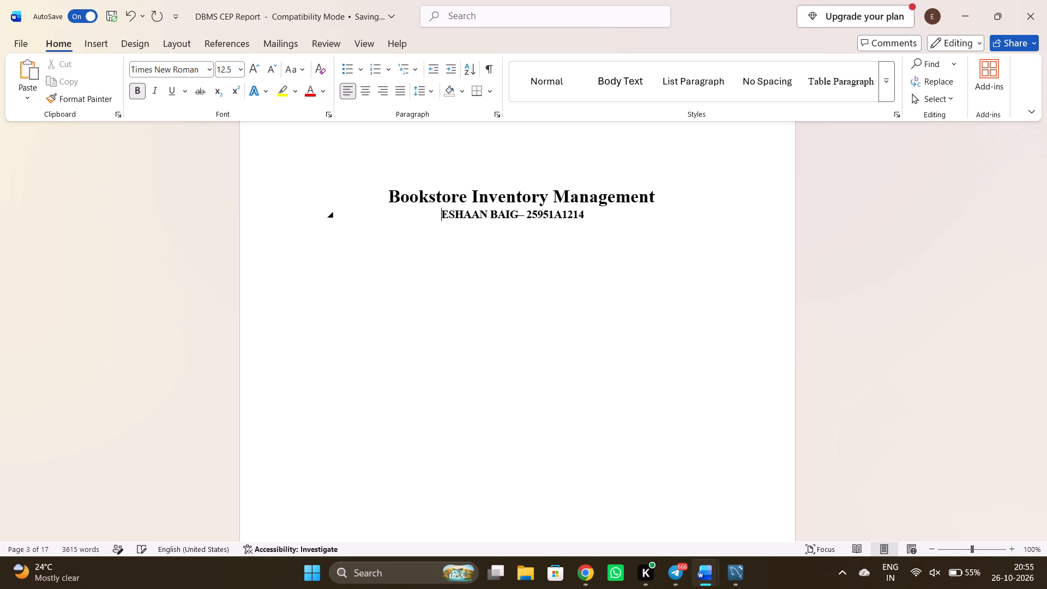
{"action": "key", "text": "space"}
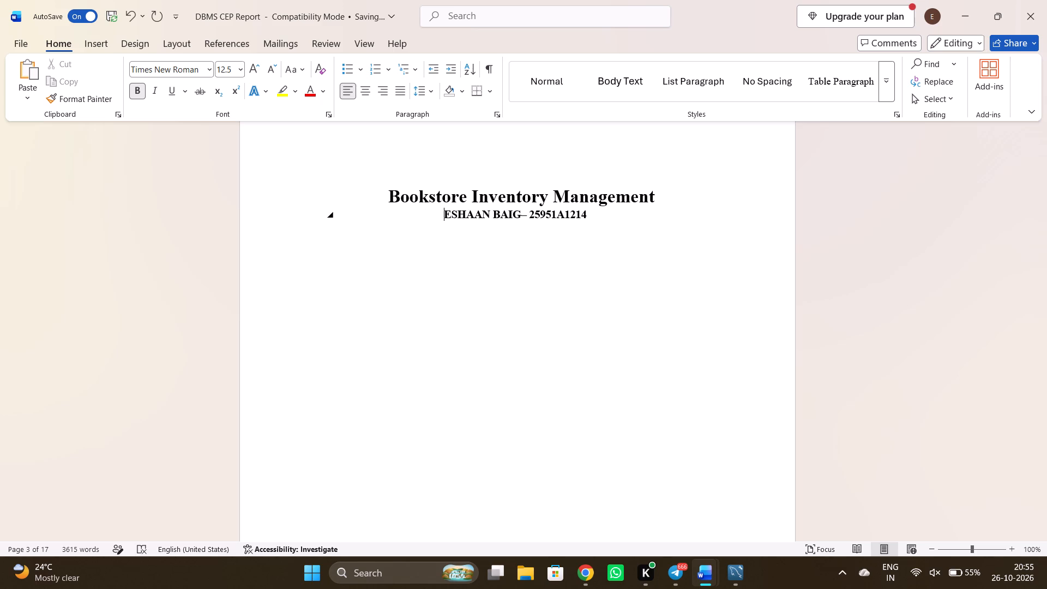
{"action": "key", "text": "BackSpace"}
Replace the student name under "Signature of student(s):" on page 4 with the new author's name, capitalising both initials.
{"action": "scroll", "coordinate": [535, 398], "scroll_direction": "down", "scroll_amount": 1}
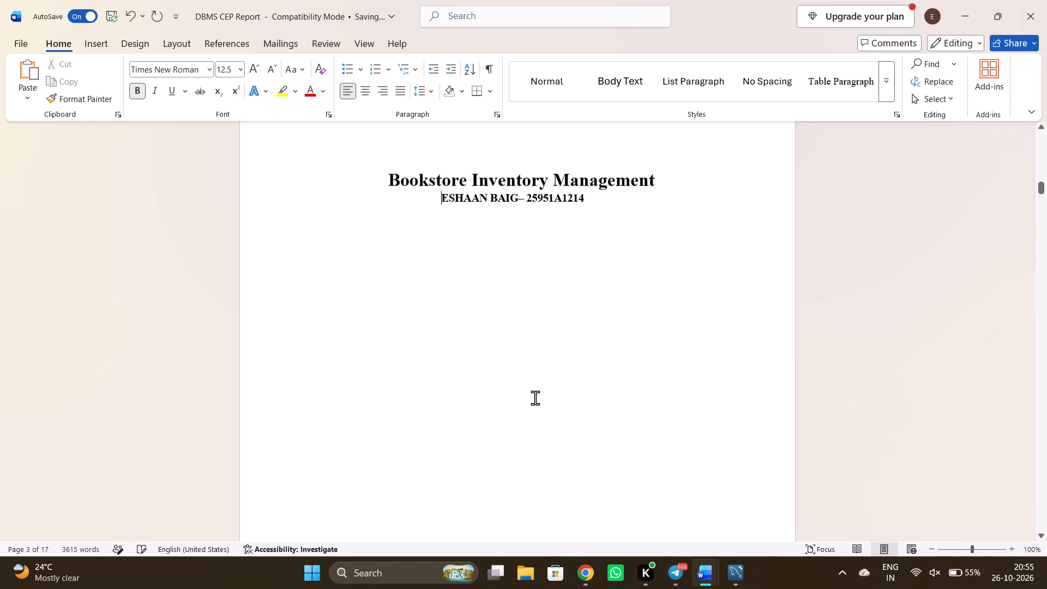
{"action": "scroll", "coordinate": [535, 398], "scroll_direction": "down", "scroll_amount": 7}
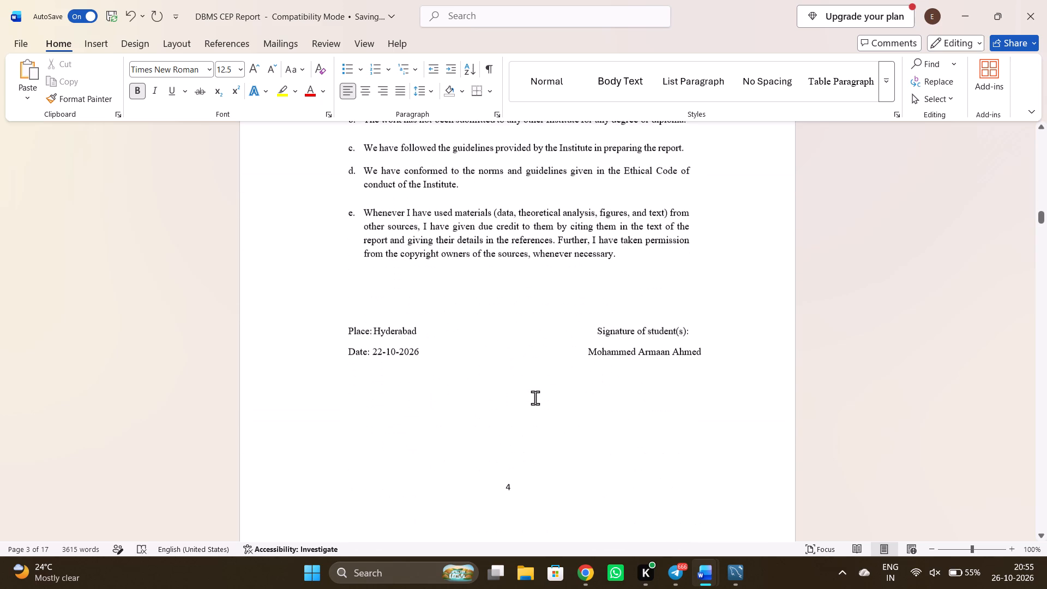
{"action": "left_click", "coordinate": [706, 352]}
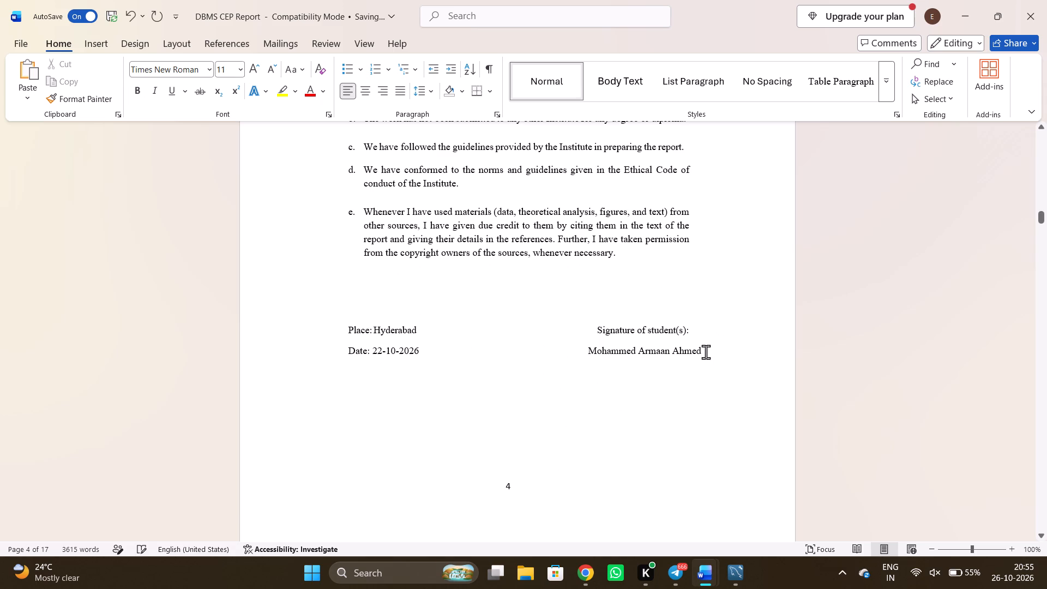
{"action": "key", "text": "BackSpace"}
{"action": "key", "text": "BackSpace"}
{"action": "key", "text": "BackSpace"}
{"action": "key", "text": "BackSpace"}
{"action": "key", "text": "BackSpace"}
{"action": "key", "text": "BackSpace"}
{"action": "key", "text": "BackSpace"}
{"action": "key", "text": "BackSpace"}
{"action": "key", "text": "BackSpace"}
{"action": "key", "text": "BackSpace"}
{"action": "key", "text": "BackSpace"}
{"action": "key", "text": "BackSpace"}
{"action": "key", "text": "BackSpace"}
{"action": "key", "text": "BackSpace"}
{"action": "key", "text": "BackSpace"}
{"action": "key", "text": "BackSpace"}
{"action": "key", "text": "BackSpace"}
{"action": "key", "text": "BackSpace"}
{"action": "key", "text": "BackSpace"}
{"action": "key", "text": "BackSpace"}
{"action": "key", "text": "BackSpace"}
{"action": "key", "text": "BackSpace"}
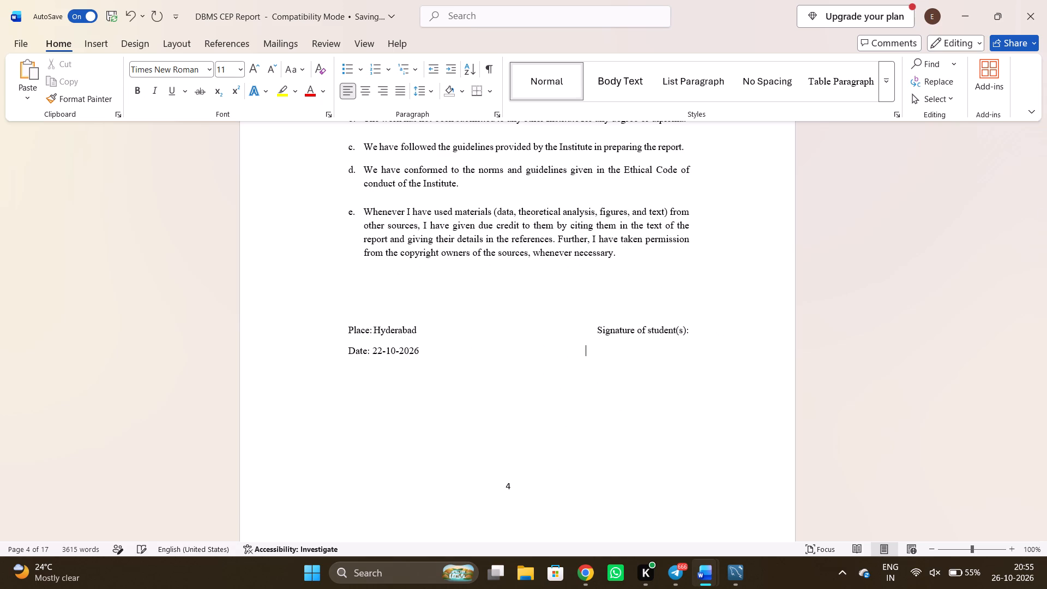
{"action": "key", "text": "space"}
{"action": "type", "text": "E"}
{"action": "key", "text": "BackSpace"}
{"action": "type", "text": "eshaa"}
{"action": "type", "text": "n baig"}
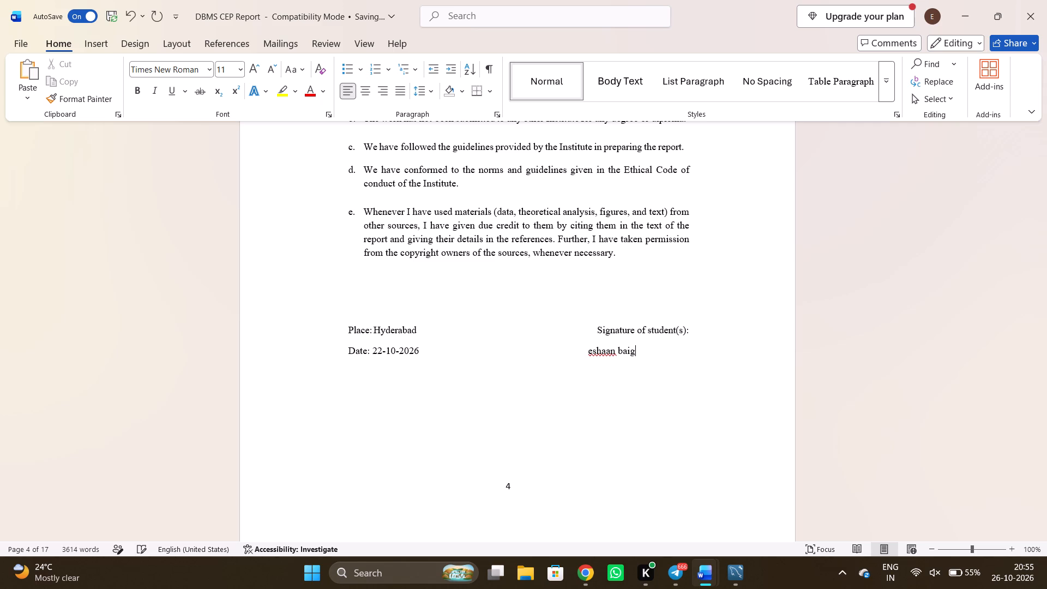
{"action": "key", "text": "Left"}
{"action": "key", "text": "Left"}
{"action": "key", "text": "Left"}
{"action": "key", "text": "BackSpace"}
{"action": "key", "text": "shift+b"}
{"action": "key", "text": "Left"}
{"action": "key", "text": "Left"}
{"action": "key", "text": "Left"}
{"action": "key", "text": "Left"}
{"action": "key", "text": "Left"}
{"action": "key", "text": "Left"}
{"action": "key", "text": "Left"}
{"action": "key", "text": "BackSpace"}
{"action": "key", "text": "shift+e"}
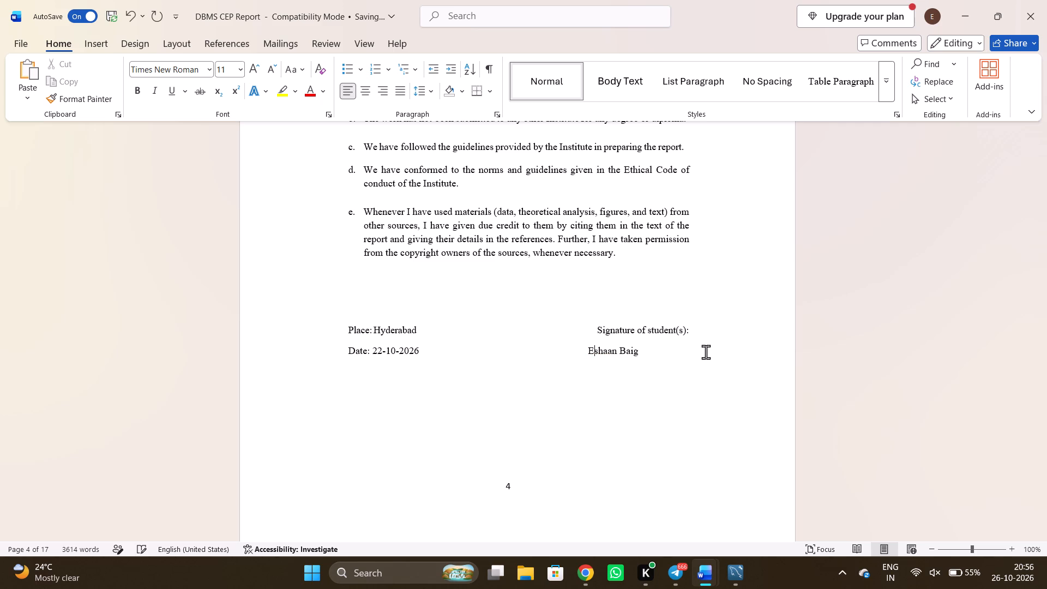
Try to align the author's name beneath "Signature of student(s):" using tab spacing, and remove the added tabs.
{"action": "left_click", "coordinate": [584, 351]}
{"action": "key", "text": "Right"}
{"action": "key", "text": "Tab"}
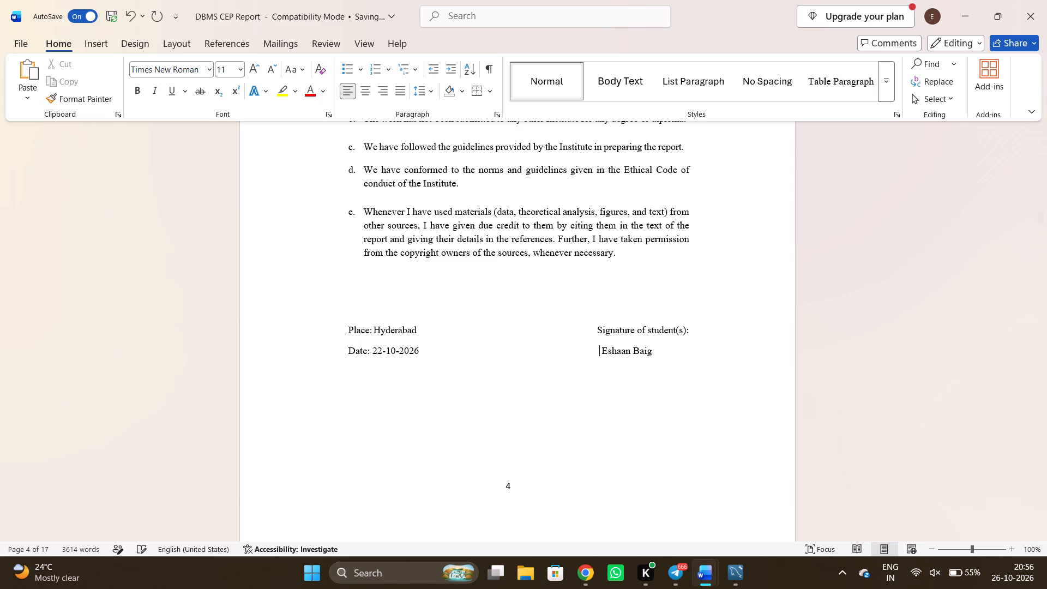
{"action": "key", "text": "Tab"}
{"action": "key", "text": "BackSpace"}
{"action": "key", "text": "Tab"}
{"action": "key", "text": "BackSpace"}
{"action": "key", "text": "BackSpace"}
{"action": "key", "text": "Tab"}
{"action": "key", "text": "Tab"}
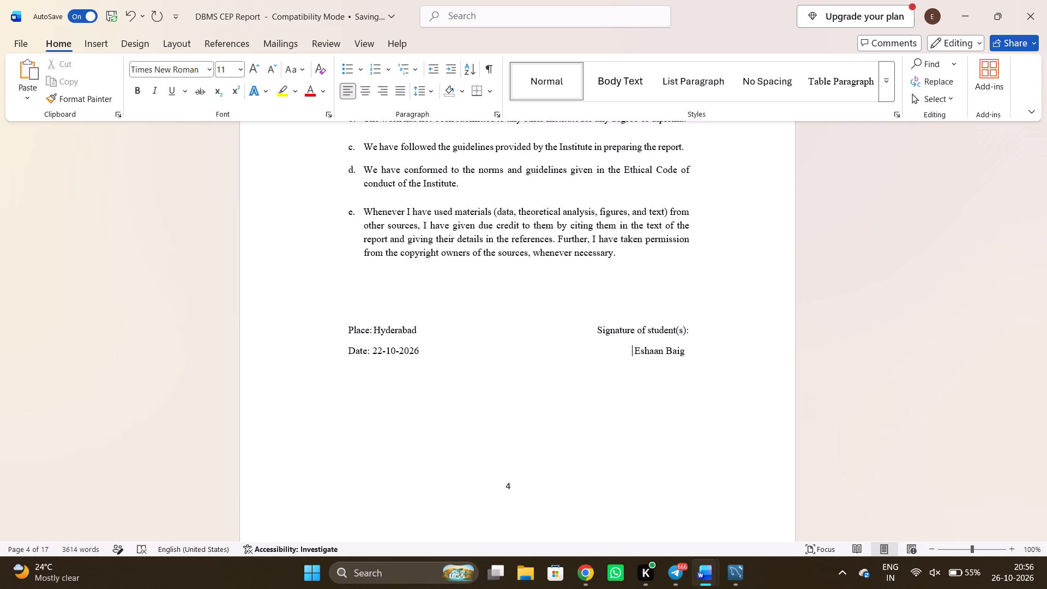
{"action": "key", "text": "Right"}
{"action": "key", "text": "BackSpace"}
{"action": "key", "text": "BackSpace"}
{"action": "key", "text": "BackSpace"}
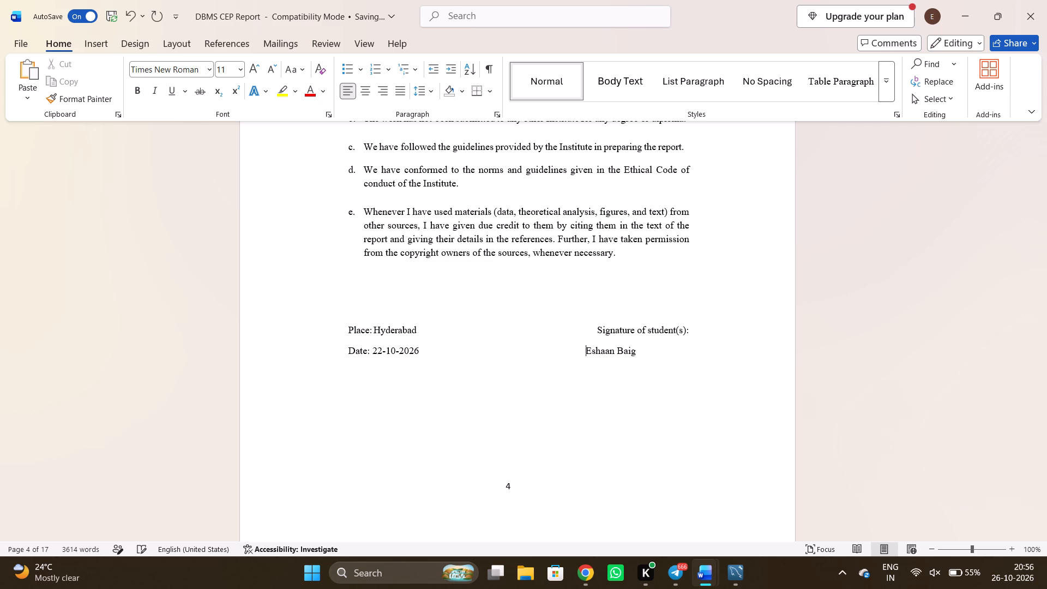
Insert spaces before the author's name on page 4 to centre it beneath "Signature of student(s):".
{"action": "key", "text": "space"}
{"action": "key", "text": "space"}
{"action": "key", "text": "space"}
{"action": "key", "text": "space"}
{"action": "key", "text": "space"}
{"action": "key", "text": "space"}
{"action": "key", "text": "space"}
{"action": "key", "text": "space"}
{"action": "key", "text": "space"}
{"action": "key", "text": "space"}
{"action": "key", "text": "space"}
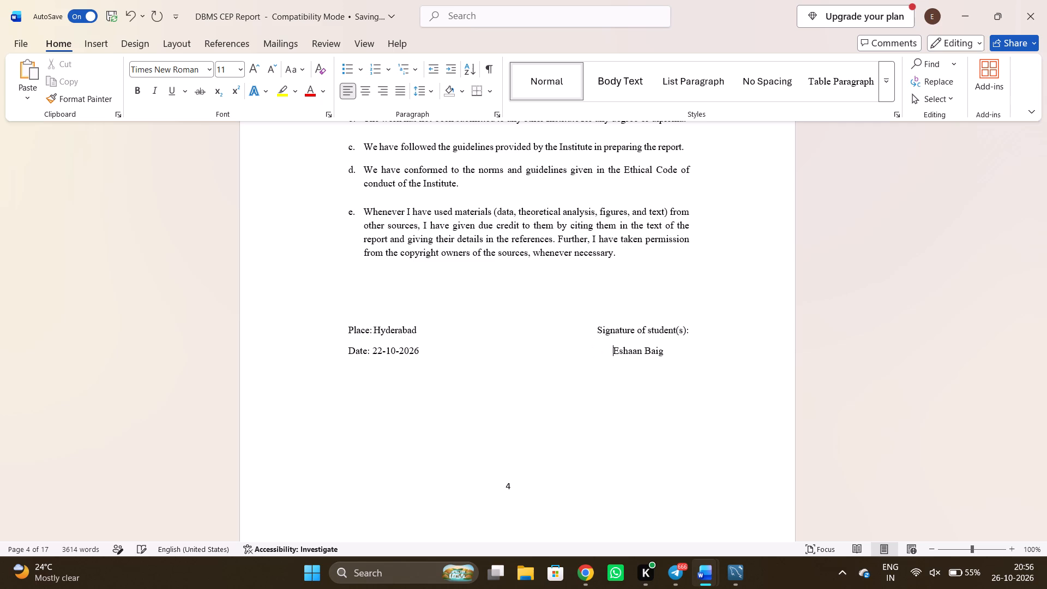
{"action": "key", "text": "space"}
Delete "Real-Time Chat Application" after the "Project Title:" label on page 5.
{"action": "scroll", "coordinate": [624, 424], "scroll_direction": "down", "scroll_amount": 3}
{"action": "scroll", "coordinate": [624, 424], "scroll_direction": "right", "scroll_amount": 1}
{"action": "scroll", "coordinate": [624, 424], "scroll_direction": "up", "scroll_amount": 1}
{"action": "scroll", "coordinate": [624, 424], "scroll_direction": "down", "scroll_amount": 1}
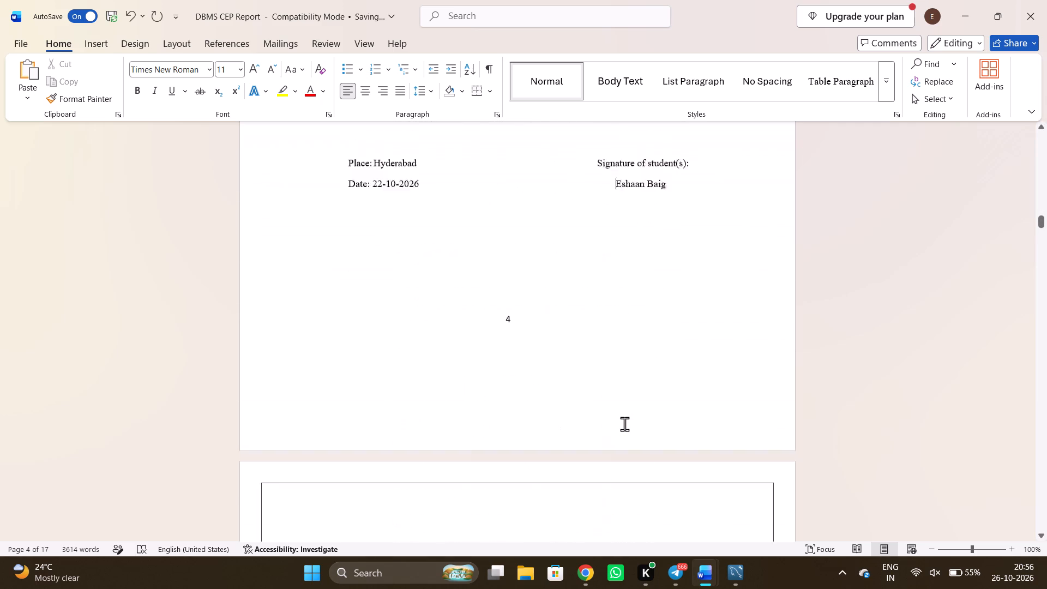
{"action": "scroll", "coordinate": [624, 424], "scroll_direction": "down", "scroll_amount": 1}
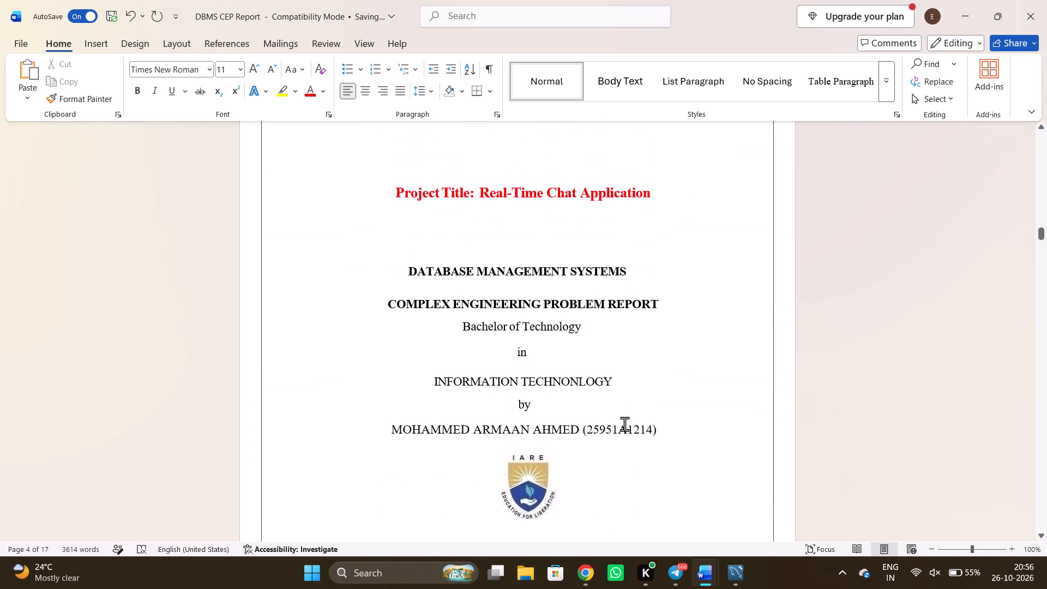
{"action": "scroll", "coordinate": [624, 424], "scroll_direction": "down", "scroll_amount": 1}
{"action": "scroll", "coordinate": [624, 424], "scroll_direction": "up", "scroll_amount": 1}
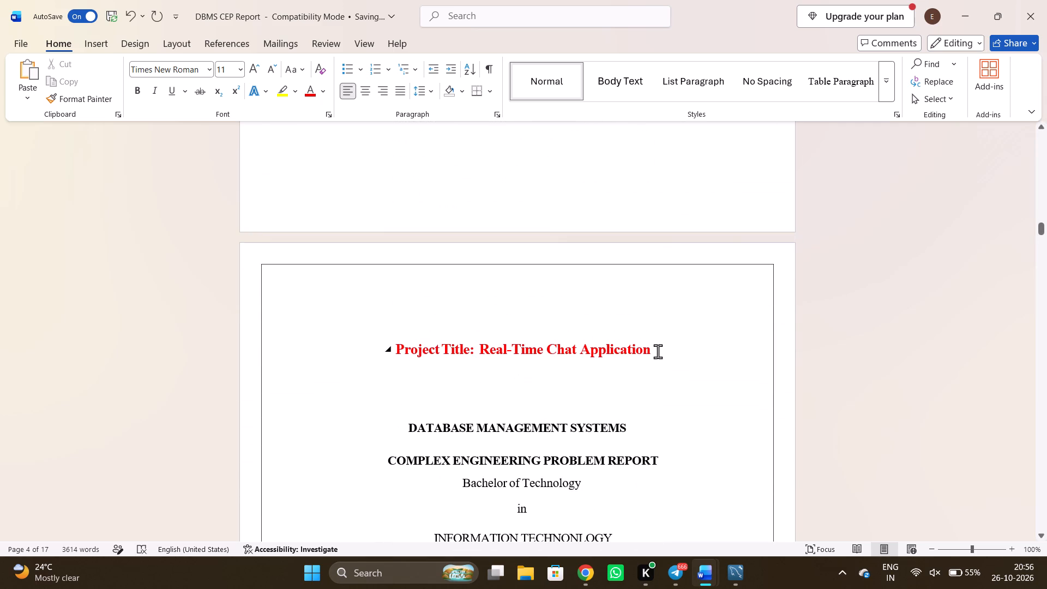
{"action": "left_click_drag", "start_coordinate": [658, 351], "coordinate": [484, 352]}
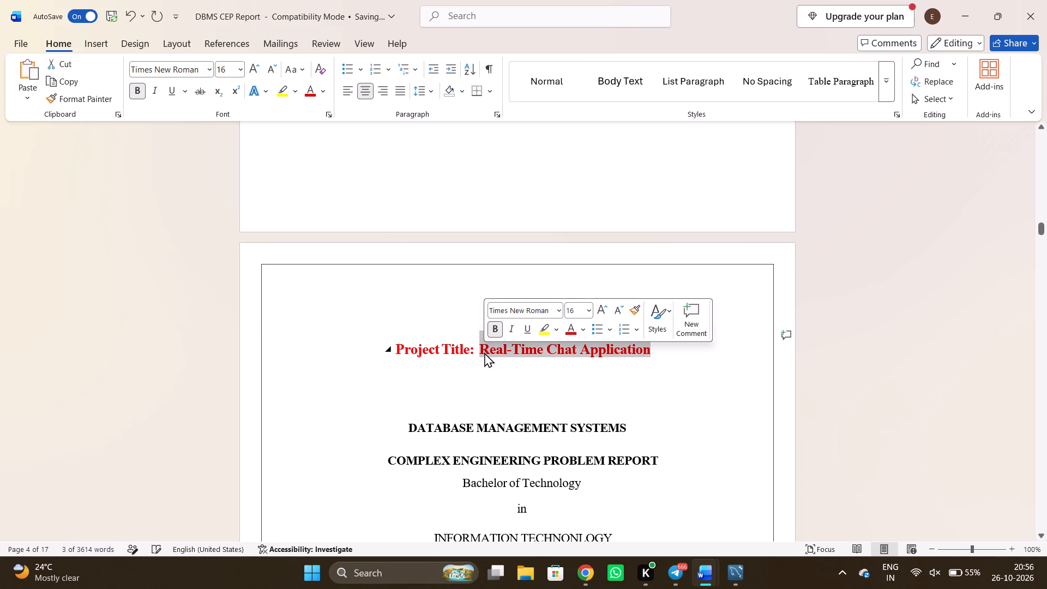
{"action": "key", "text": "BackSpace"}
Copy the heading "Bookstore Inventory Management" from page 3 and paste it after "Project Title:" on page 5.
{"action": "scroll", "coordinate": [484, 352], "scroll_direction": "up", "scroll_amount": 4}
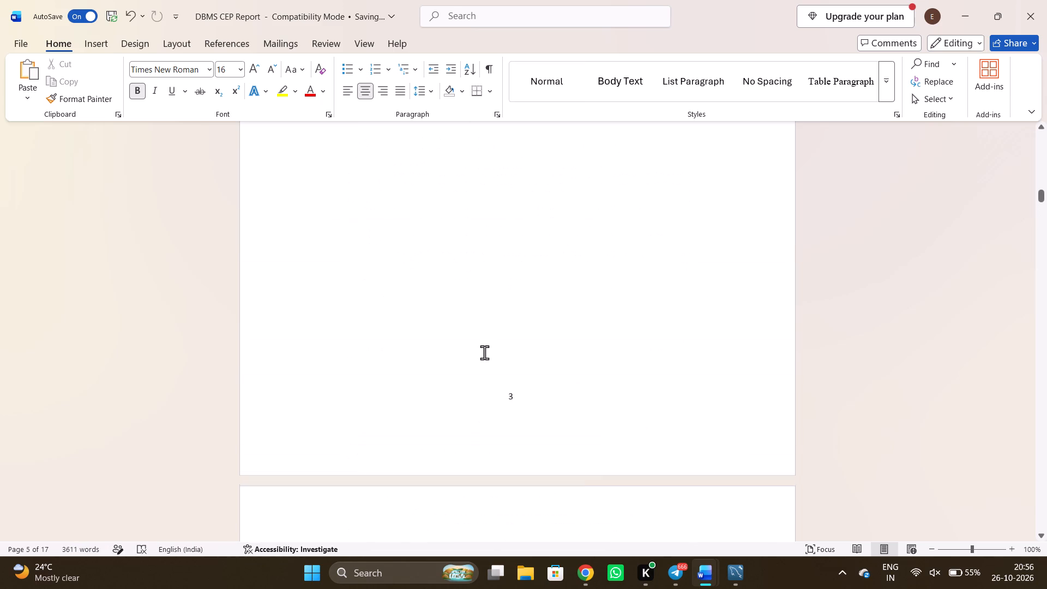
{"action": "scroll", "coordinate": [484, 352], "scroll_direction": "up", "scroll_amount": 5}
{"action": "scroll", "coordinate": [484, 352], "scroll_direction": "down", "scroll_amount": 1}
{"action": "scroll", "coordinate": [484, 352], "scroll_direction": "up", "scroll_amount": 1}
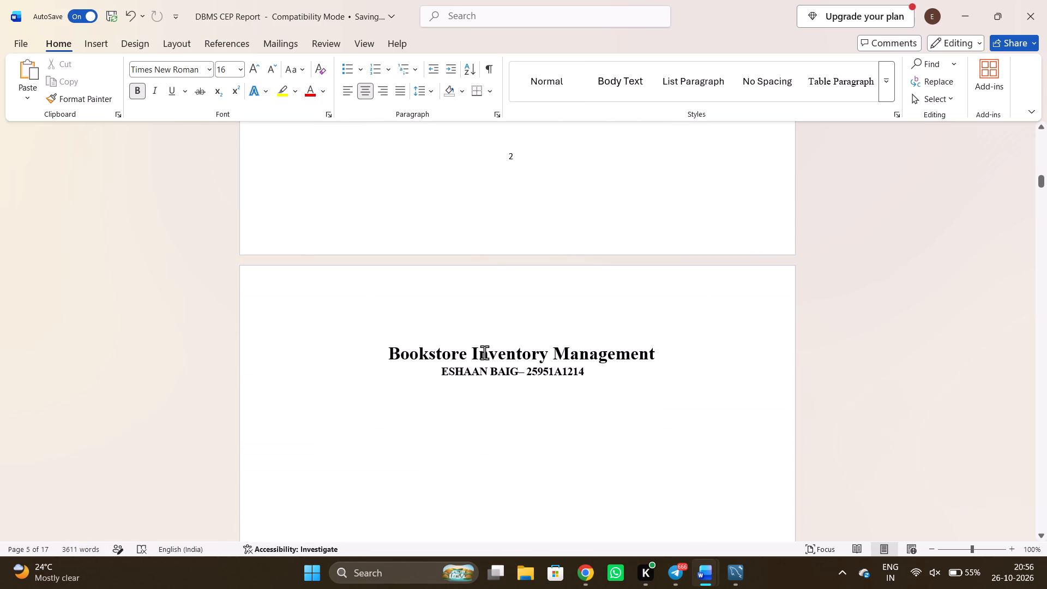
{"action": "left_click_drag", "start_coordinate": [388, 348], "coordinate": [643, 351]}
{"action": "key", "text": "ctrl+c"}
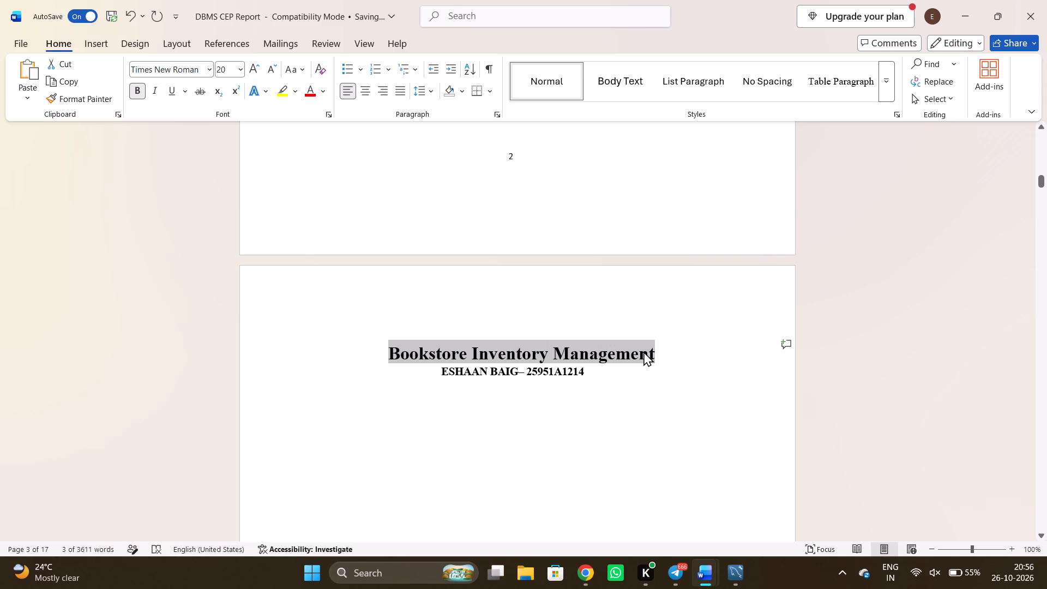
{"action": "scroll", "coordinate": [625, 420], "scroll_direction": "down", "scroll_amount": 6}
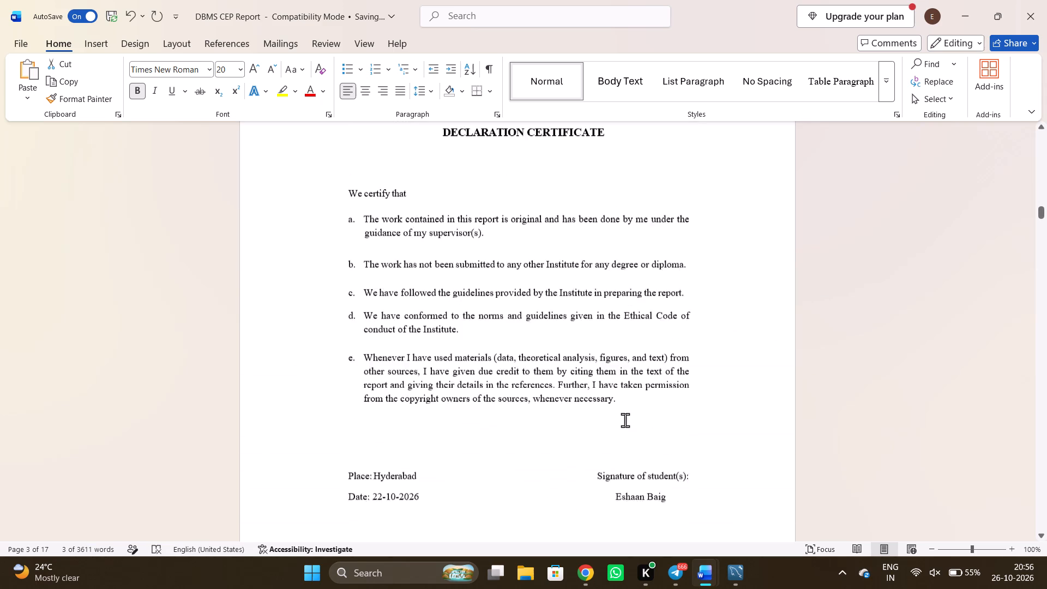
{"action": "scroll", "coordinate": [625, 420], "scroll_direction": "down", "scroll_amount": 5}
{"action": "scroll", "coordinate": [625, 420], "scroll_direction": "up", "scroll_amount": 1}
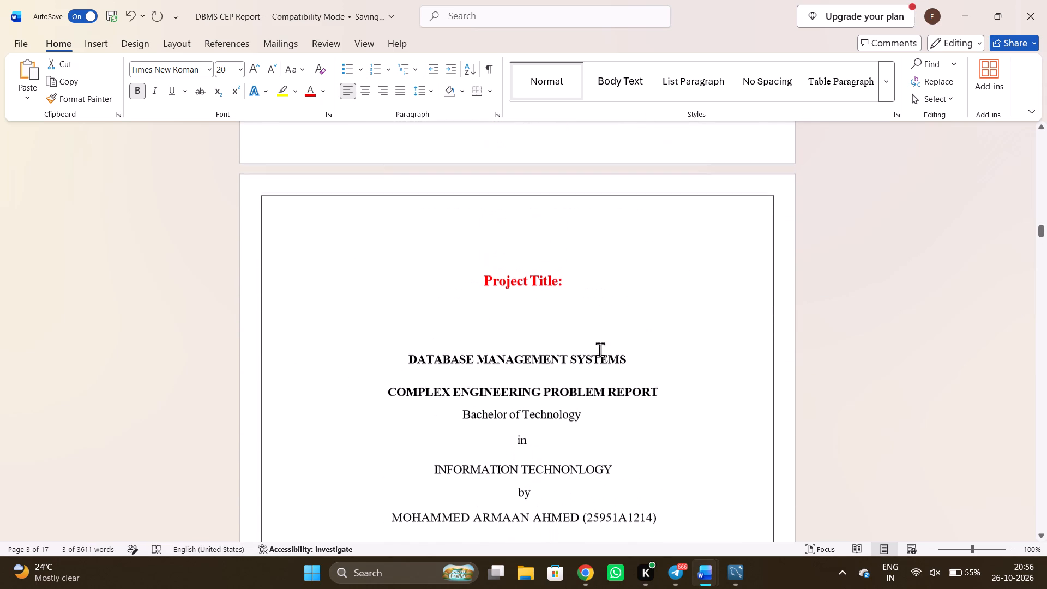
{"action": "left_click", "coordinate": [575, 290]}
{"action": "left_click", "coordinate": [576, 284]}
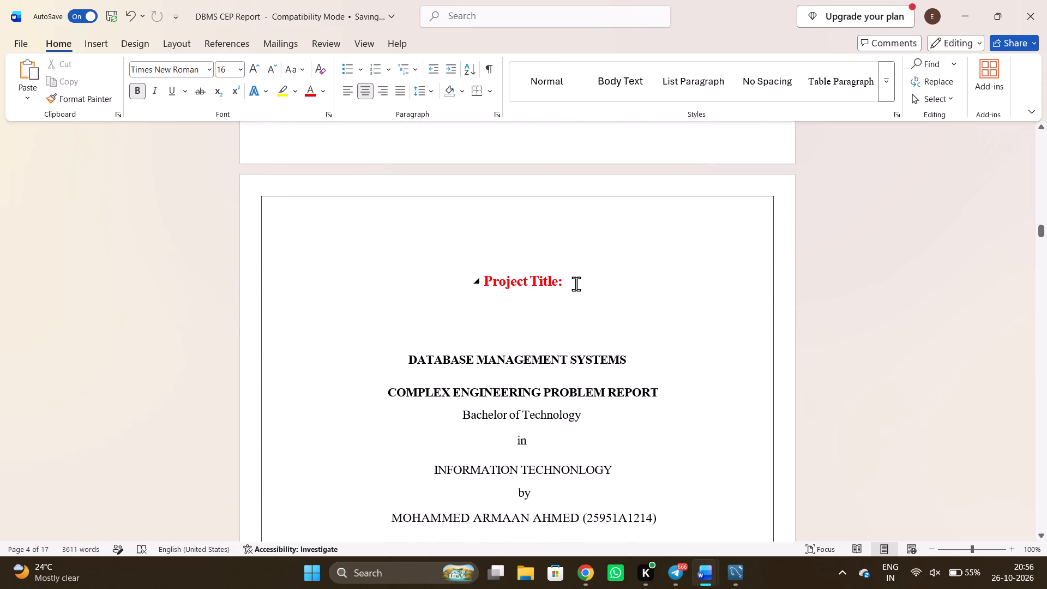
{"action": "key", "text": "ctrl+v"}
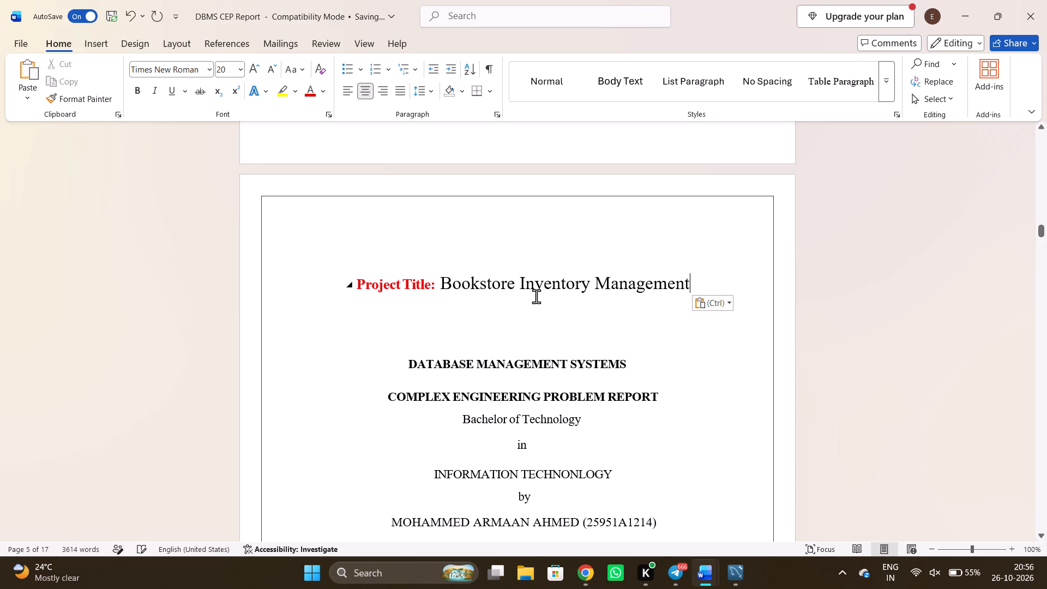
Colour the pasted "Bookstore Inventory Management" text on page 5 red.
{"action": "left_click_drag", "start_coordinate": [437, 281], "coordinate": [659, 277]}
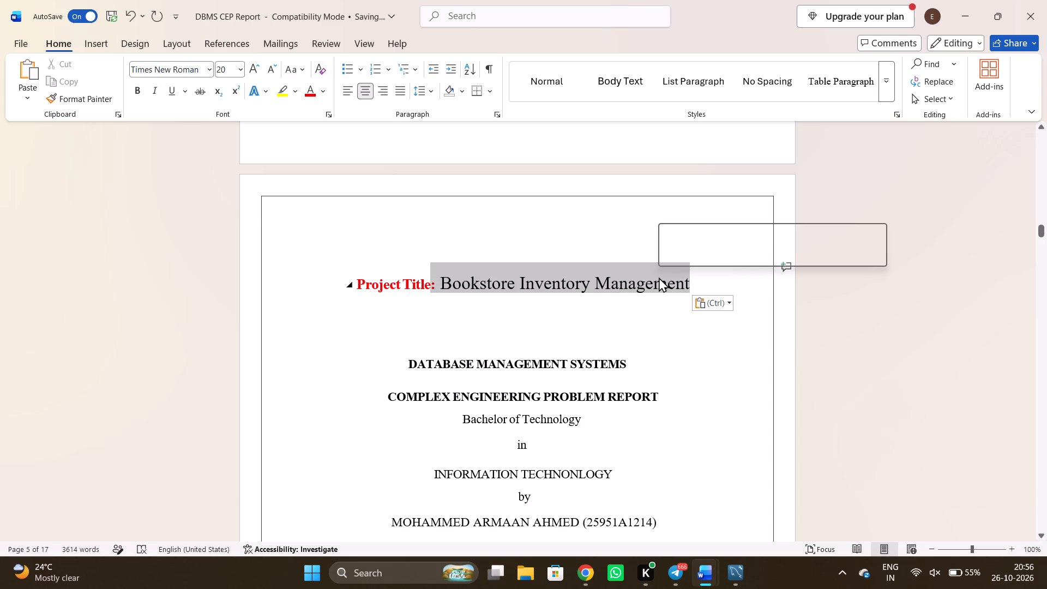
{"action": "left_click", "coordinate": [739, 251]}
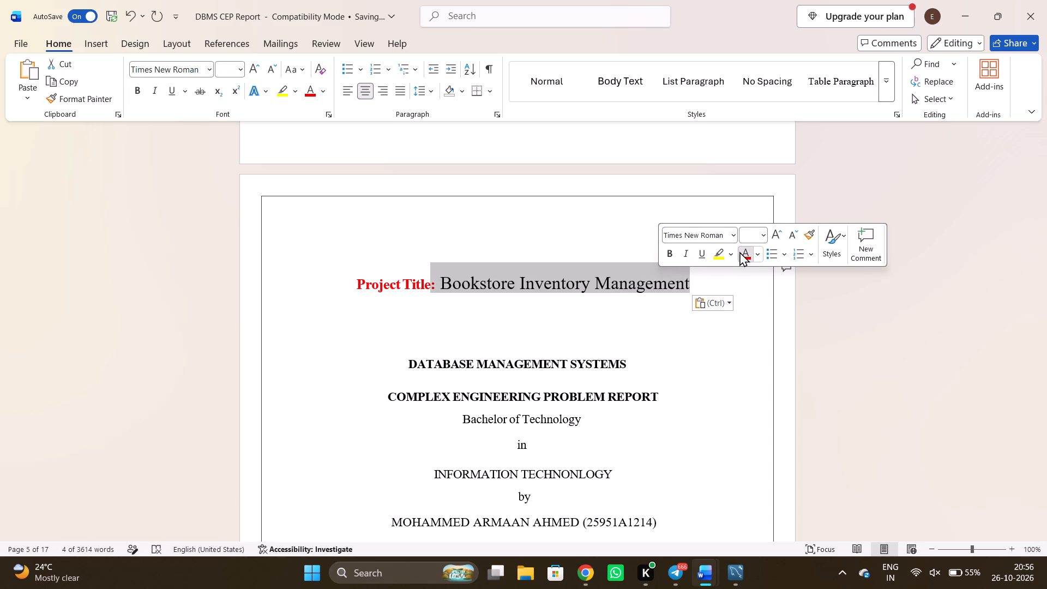
{"action": "left_click", "coordinate": [700, 317]}
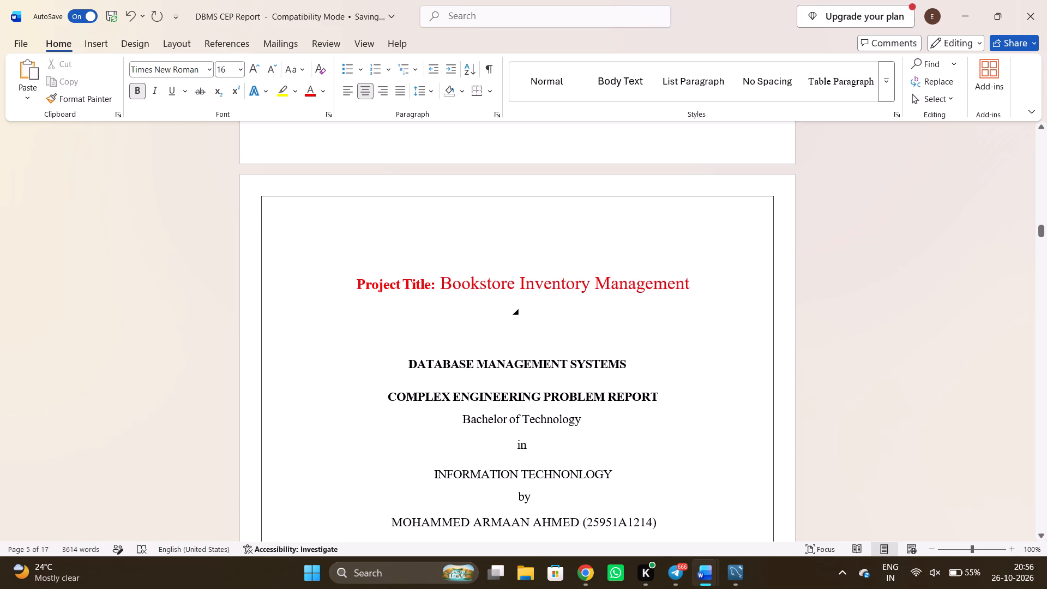
Replace the previous student's name before the roll number on page 5 with the new author's name in capitals.
{"action": "scroll", "coordinate": [632, 388], "scroll_direction": "right", "scroll_amount": 1}
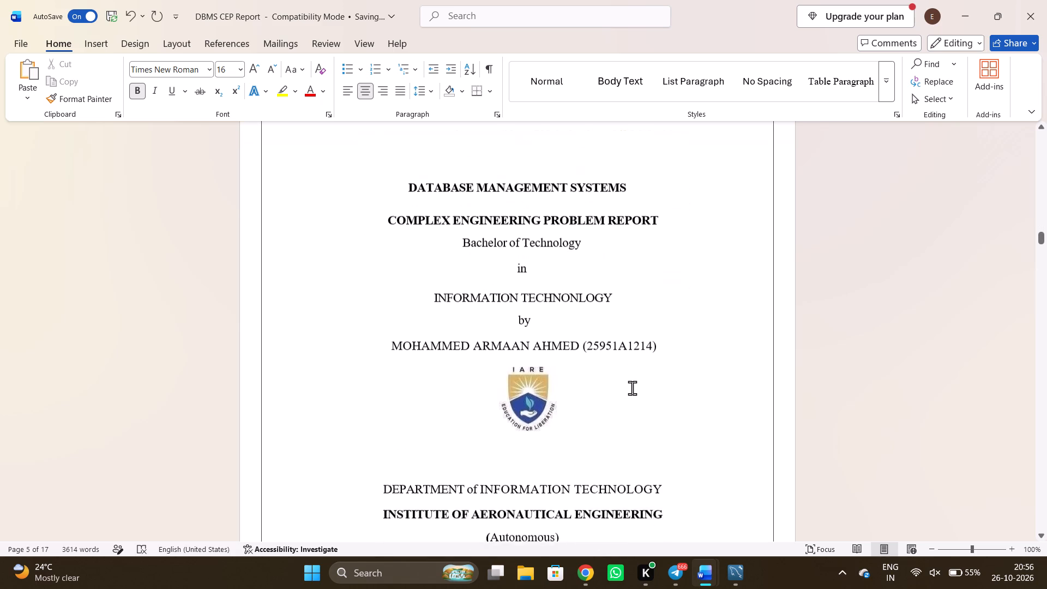
{"action": "scroll", "coordinate": [632, 388], "scroll_direction": "right", "scroll_amount": 2}
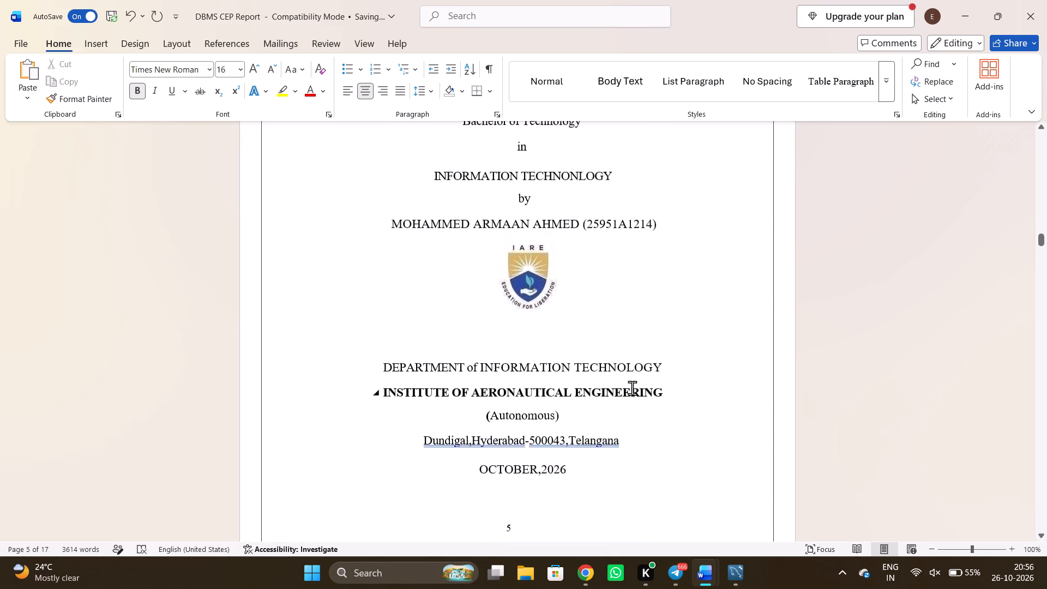
{"action": "scroll", "coordinate": [632, 388], "scroll_direction": "right", "scroll_amount": 1}
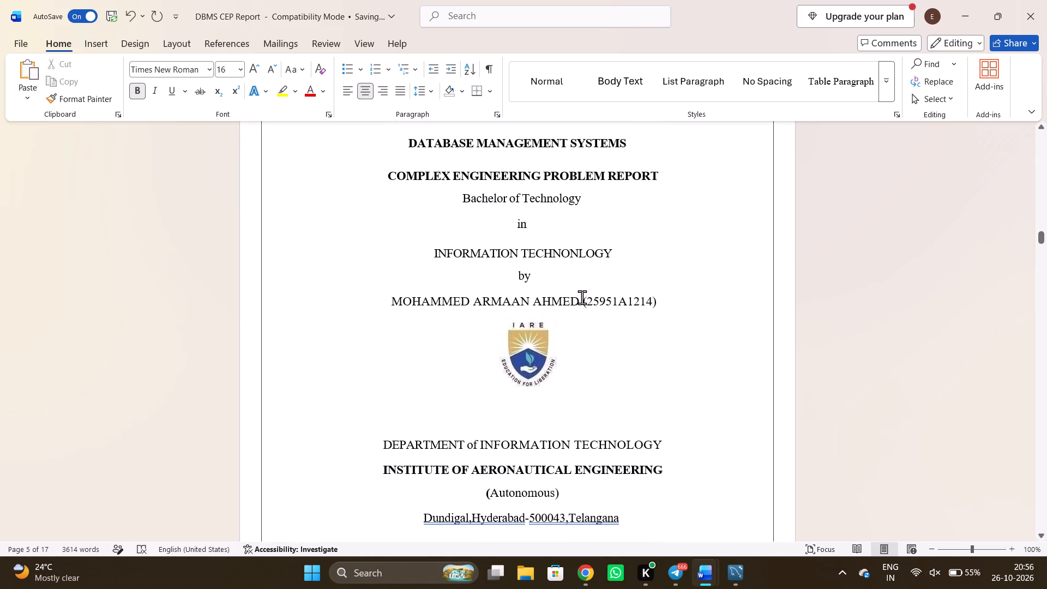
{"action": "left_click", "coordinate": [582, 297]}
{"action": "key", "text": "BackSpace"}
{"action": "key", "text": "BackSpace"}
{"action": "key", "text": "BackSpace"}
{"action": "key", "text": "BackSpace"}
{"action": "key", "text": "BackSpace"}
{"action": "key", "text": "BackSpace"}
{"action": "key", "text": "BackSpace"}
{"action": "key", "text": "BackSpace"}
{"action": "key", "text": "BackSpace"}
{"action": "key", "text": "BackSpace"}
{"action": "key", "text": "BackSpace"}
{"action": "key", "text": "BackSpace"}
{"action": "key", "text": "BackSpace"}
{"action": "key", "text": "BackSpace"}
{"action": "key", "text": "BackSpace"}
{"action": "key", "text": "BackSpace"}
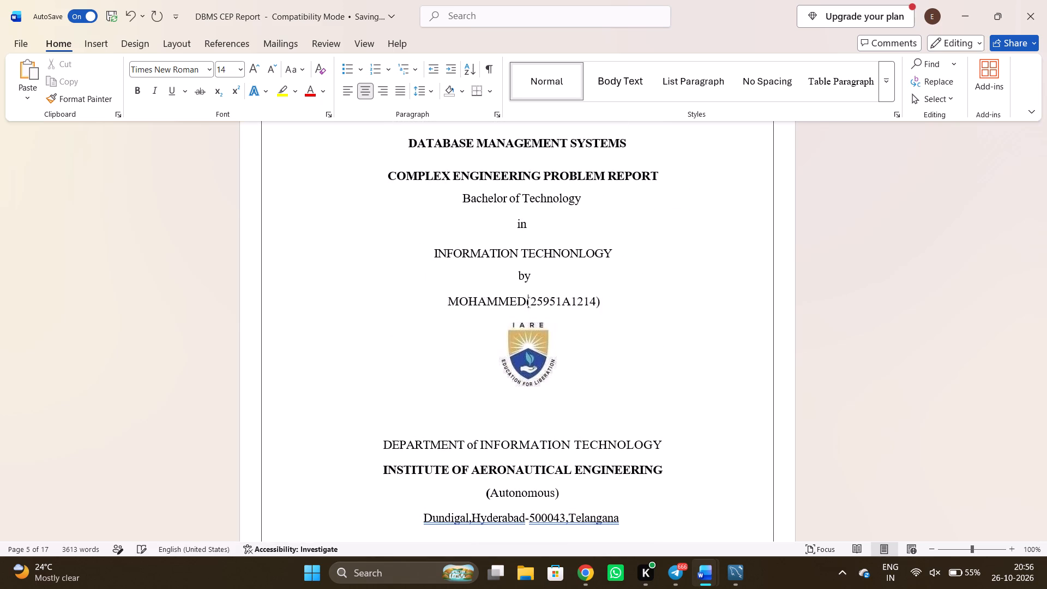
{"action": "key", "text": "BackSpace"}
{"action": "key", "text": "BackSpace"}
{"action": "key", "text": "BackSpace"}
{"action": "key", "text": "BackSpace"}
{"action": "key", "text": "BackSpace"}
{"action": "key", "text": "BackSpace"}
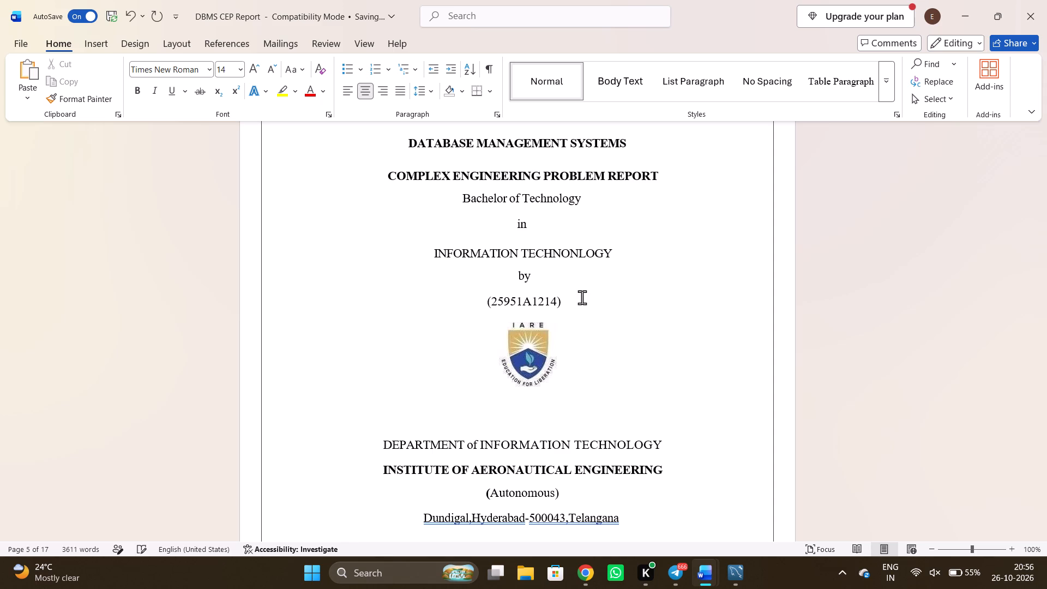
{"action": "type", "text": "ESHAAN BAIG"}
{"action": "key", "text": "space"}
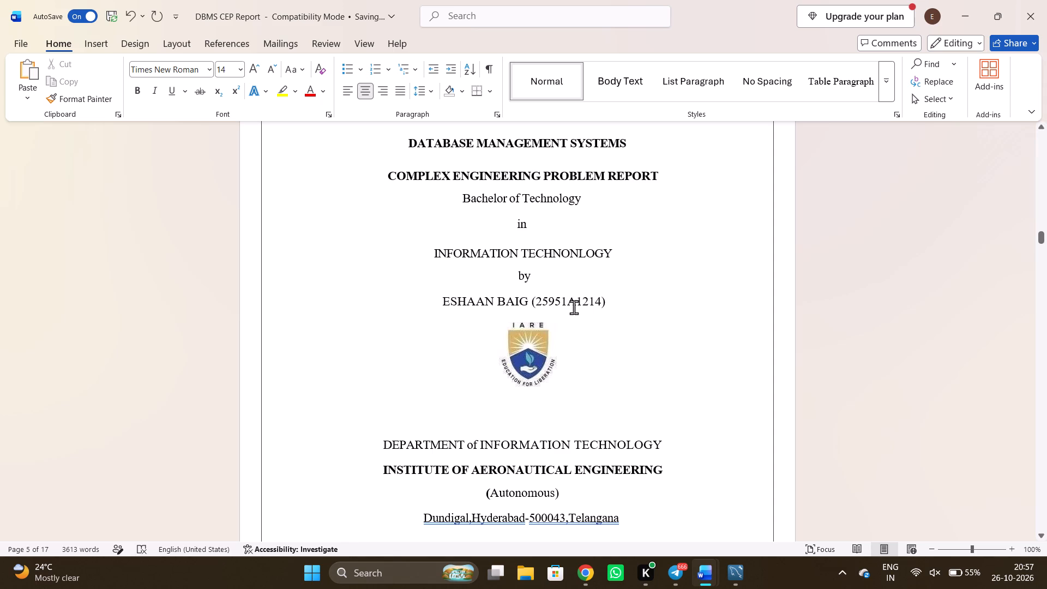
Change the last digit of the student's roll number on page 5 to 7.
{"action": "left_click", "coordinate": [601, 299]}
{"action": "key", "text": "BackSpace"}
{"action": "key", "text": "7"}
Check the project title's font size in the original report and set "Bookstore Inventory Management" on page 5 to 16 pt.
{"action": "scroll", "coordinate": [634, 393], "scroll_direction": "down", "scroll_amount": 3}
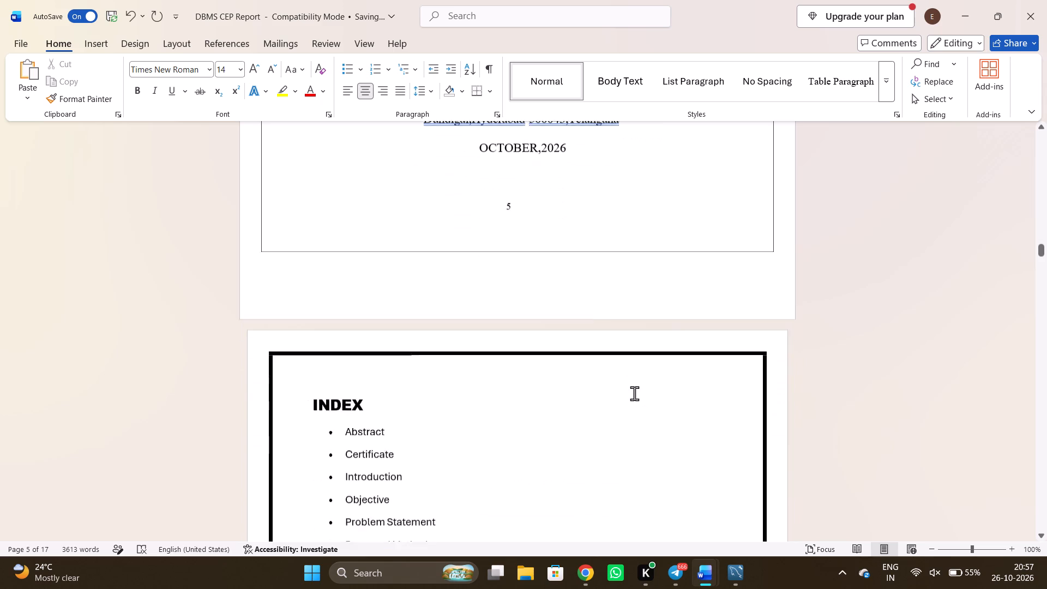
{"action": "scroll", "coordinate": [634, 393], "scroll_direction": "up", "scroll_amount": 2}
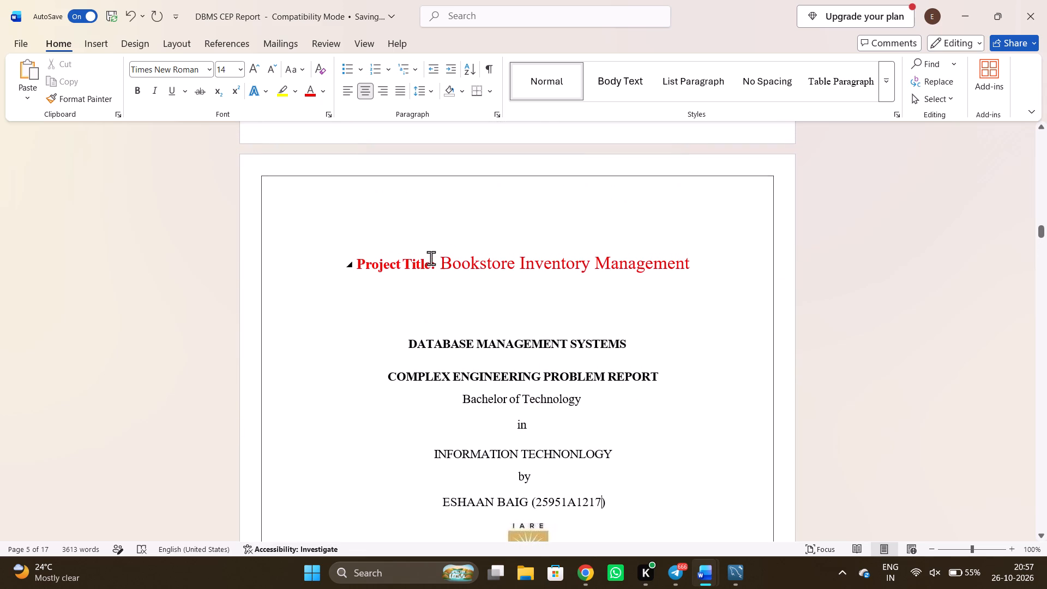
{"action": "left_click_drag", "start_coordinate": [430, 259], "coordinate": [367, 262]}
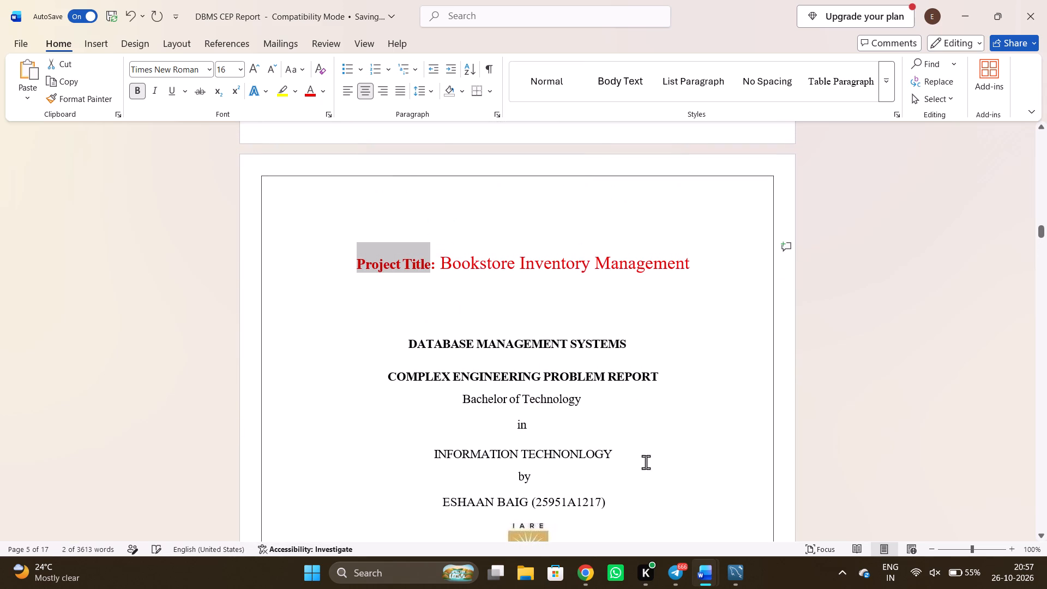
{"action": "left_click", "coordinate": [744, 515]}
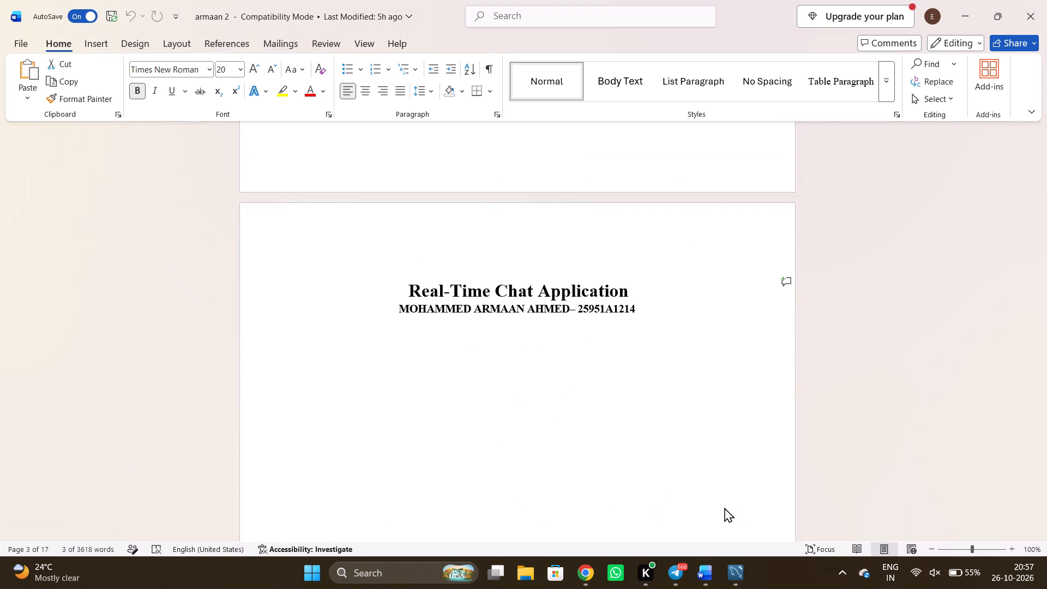
{"action": "scroll", "coordinate": [622, 450], "scroll_direction": "down", "scroll_amount": 9}
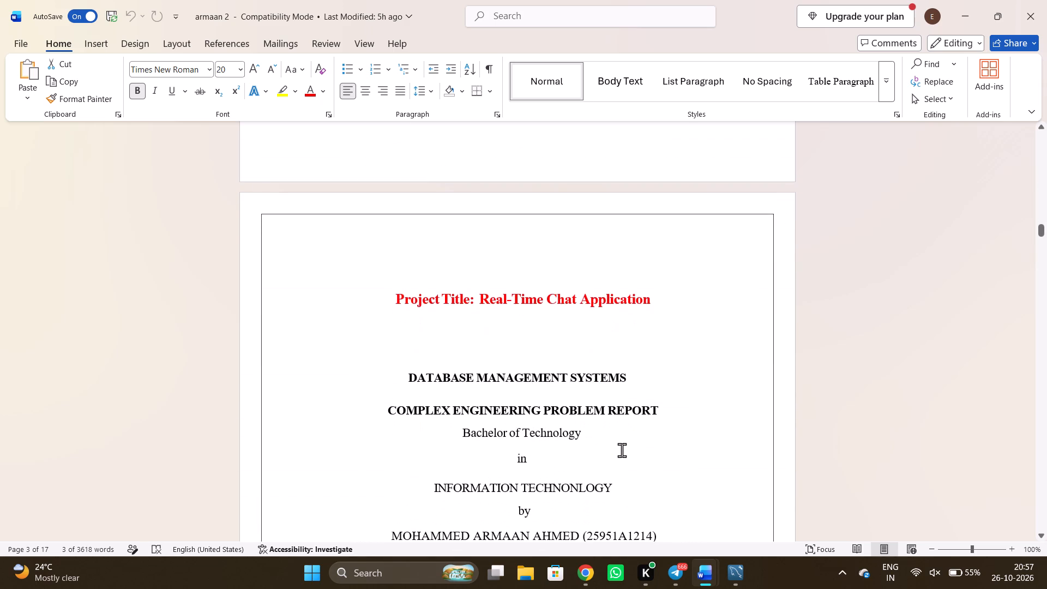
{"action": "left_click_drag", "start_coordinate": [478, 285], "coordinate": [643, 284]}
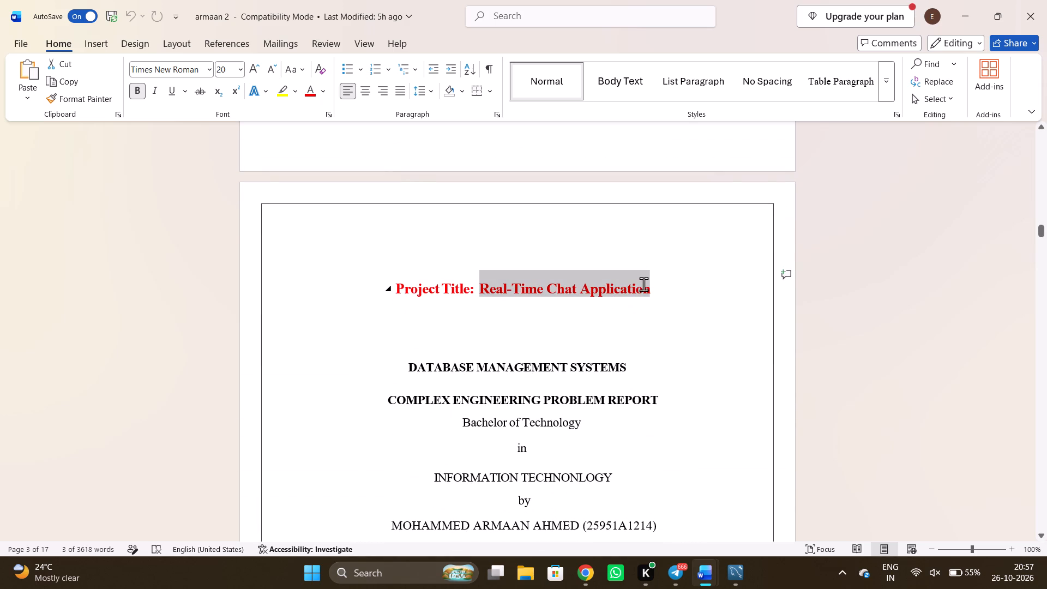
{"action": "left_click_drag", "start_coordinate": [643, 284], "coordinate": [643, 284]}
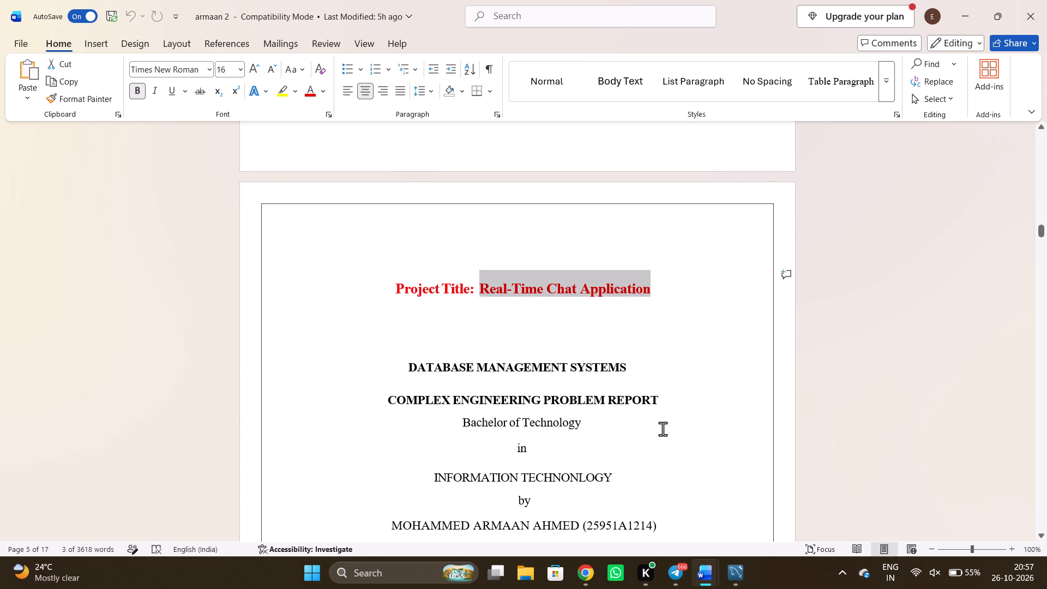
{"action": "left_click", "coordinate": [657, 527]}
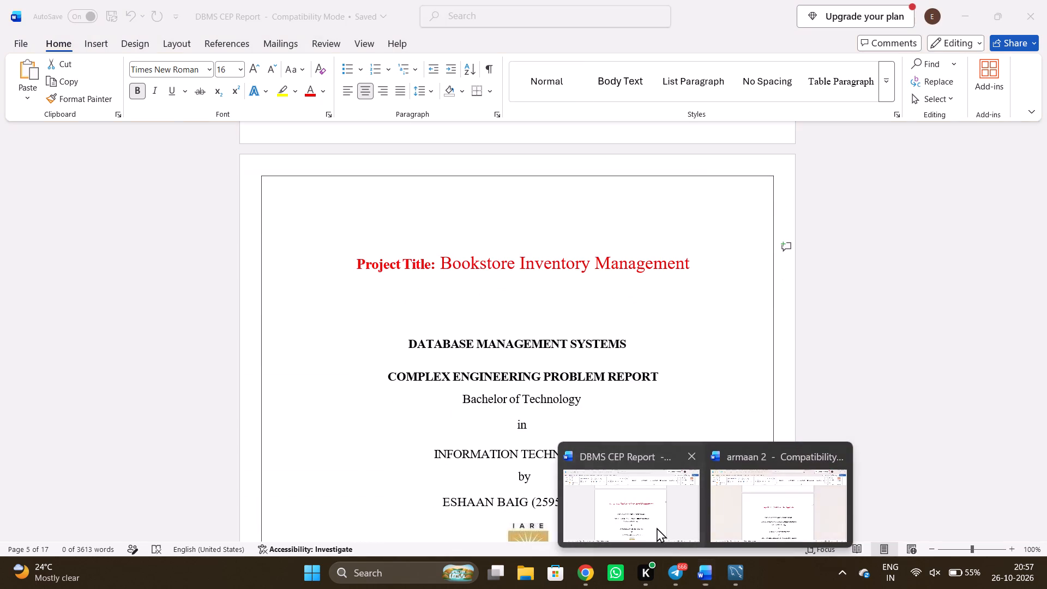
{"action": "left_click_drag", "start_coordinate": [691, 265], "coordinate": [476, 258]}
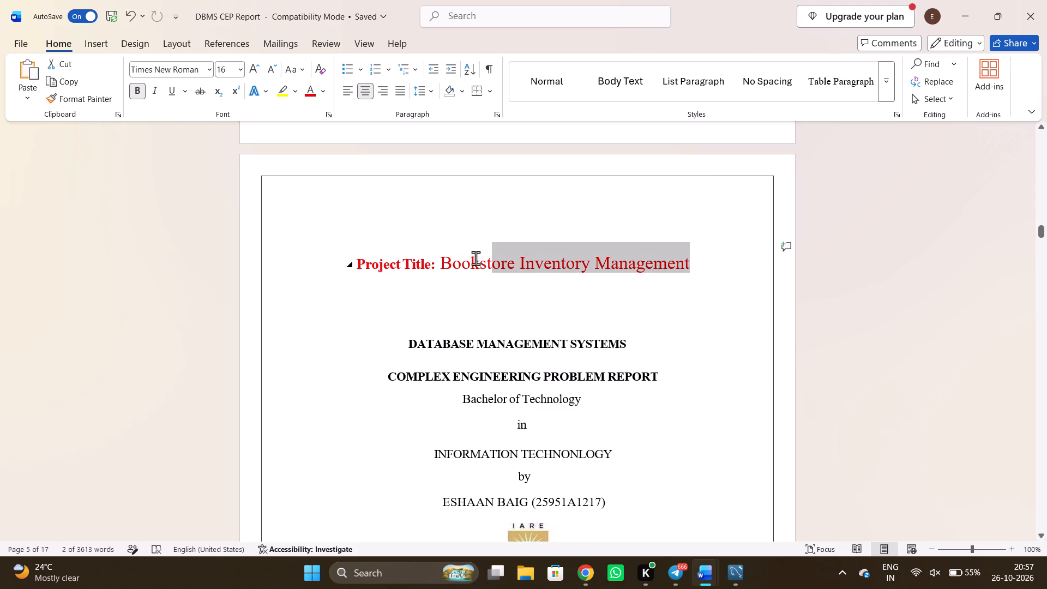
{"action": "left_click_drag", "start_coordinate": [476, 258], "coordinate": [455, 263]}
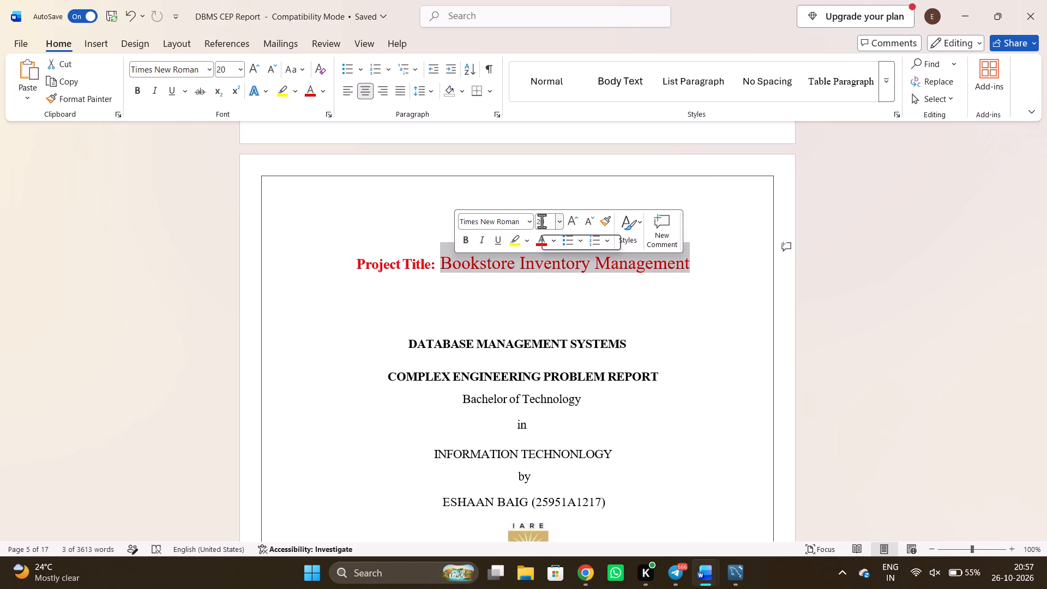
{"action": "left_click", "coordinate": [541, 221]}
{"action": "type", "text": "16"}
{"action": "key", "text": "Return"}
{"action": "left_click", "coordinate": [528, 308]}
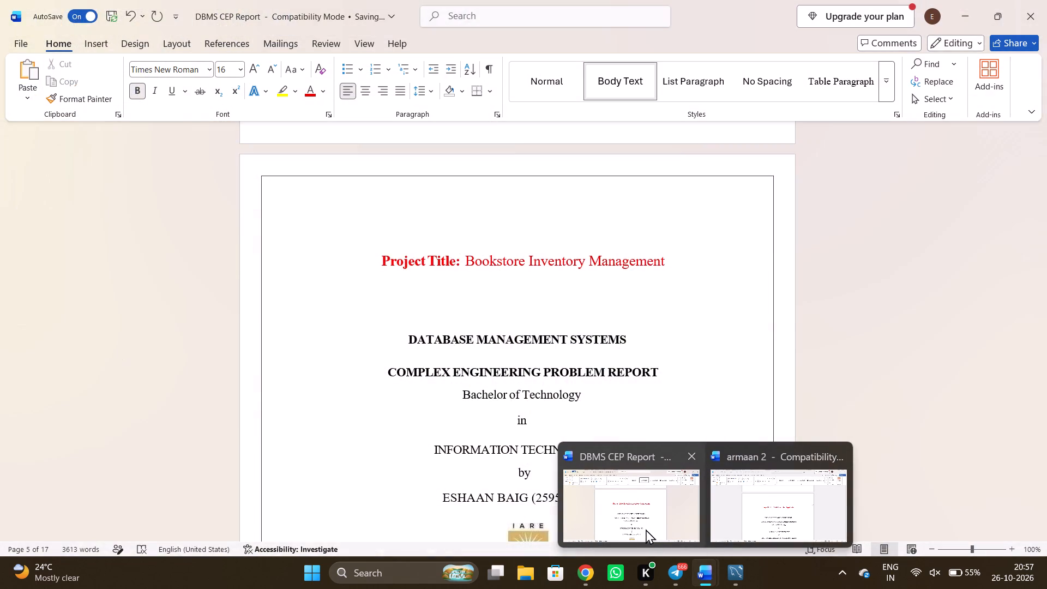
Make "Bookstore Inventory Management" after "Project Title:" on page 5 bold.
{"action": "left_click", "coordinate": [683, 520]}
{"action": "left_click_drag", "start_coordinate": [671, 263], "coordinate": [486, 250]}
{"action": "left_click", "coordinate": [494, 225]}
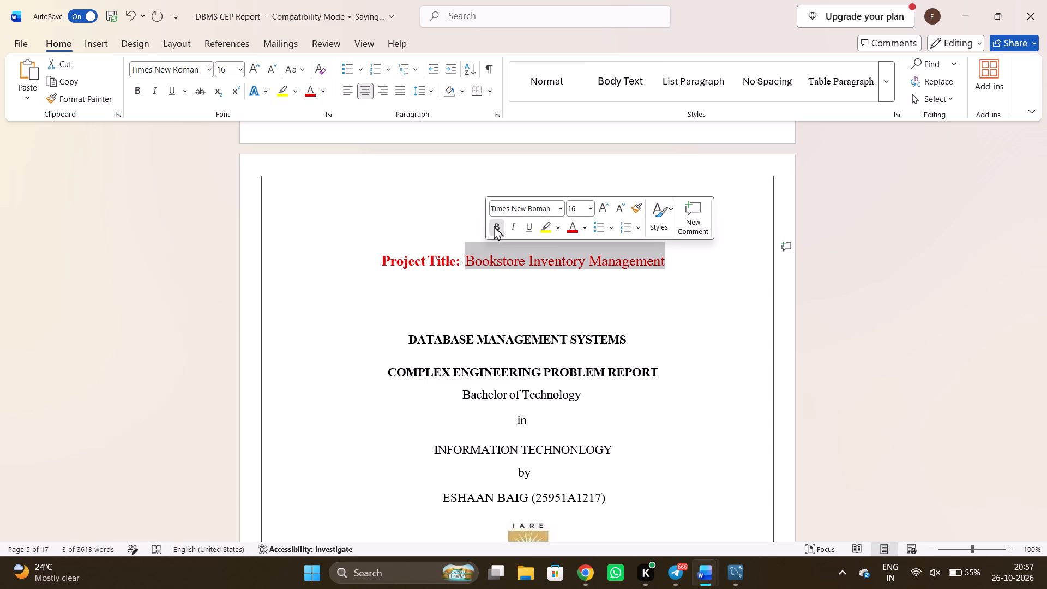
{"action": "left_click", "coordinate": [310, 354]}
{"action": "scroll", "coordinate": [310, 354], "scroll_direction": "right", "scroll_amount": 1}
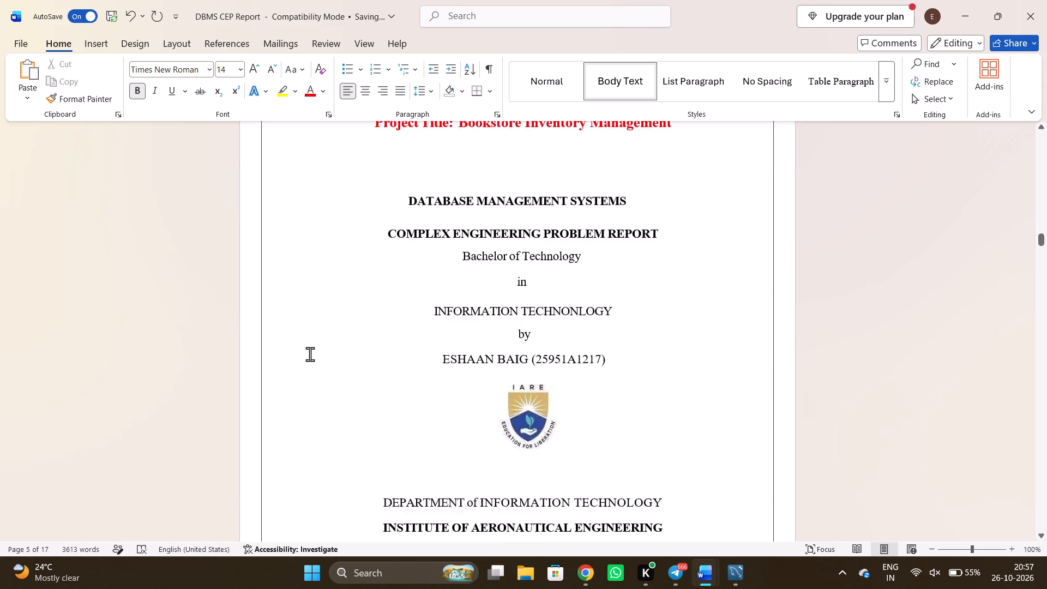
Go from the title page to the Campus Chat abstract on page 7 of the report.
{"action": "scroll", "coordinate": [310, 354], "scroll_direction": "right", "scroll_amount": 1}
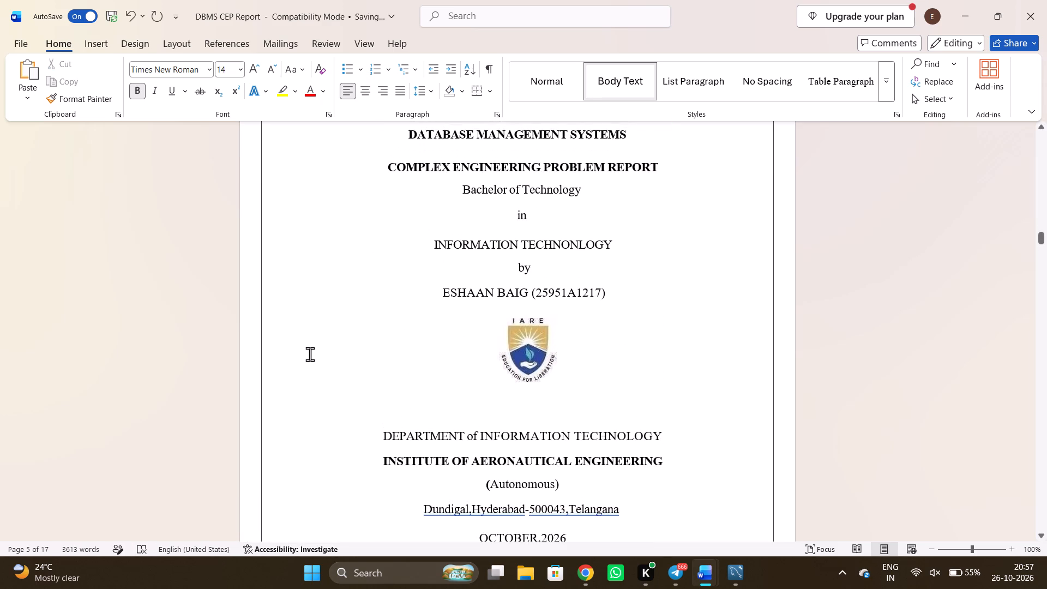
{"action": "scroll", "coordinate": [310, 354], "scroll_direction": "down", "scroll_amount": 7}
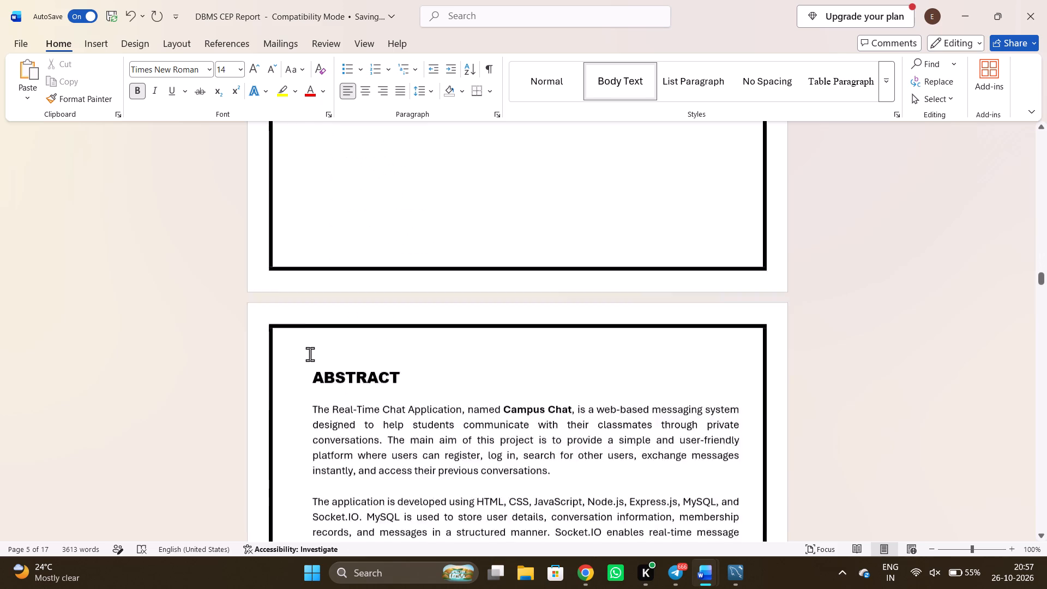
{"action": "scroll", "coordinate": [310, 354], "scroll_direction": "down", "scroll_amount": 2}
{"action": "scroll", "coordinate": [310, 354], "scroll_direction": "right", "scroll_amount": 1}
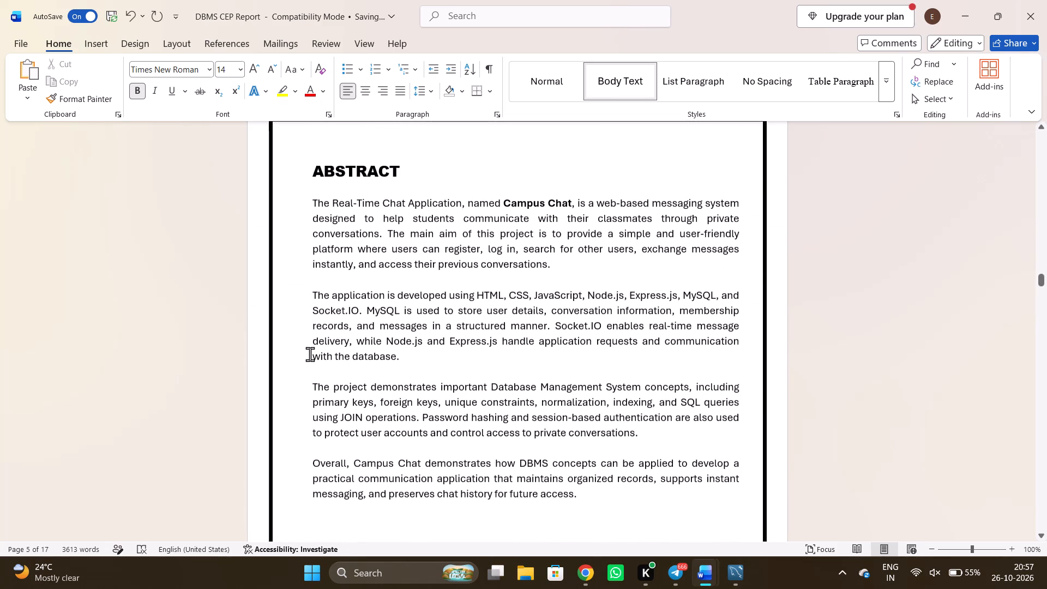
{"action": "scroll", "coordinate": [310, 354], "scroll_direction": "right", "scroll_amount": 1}
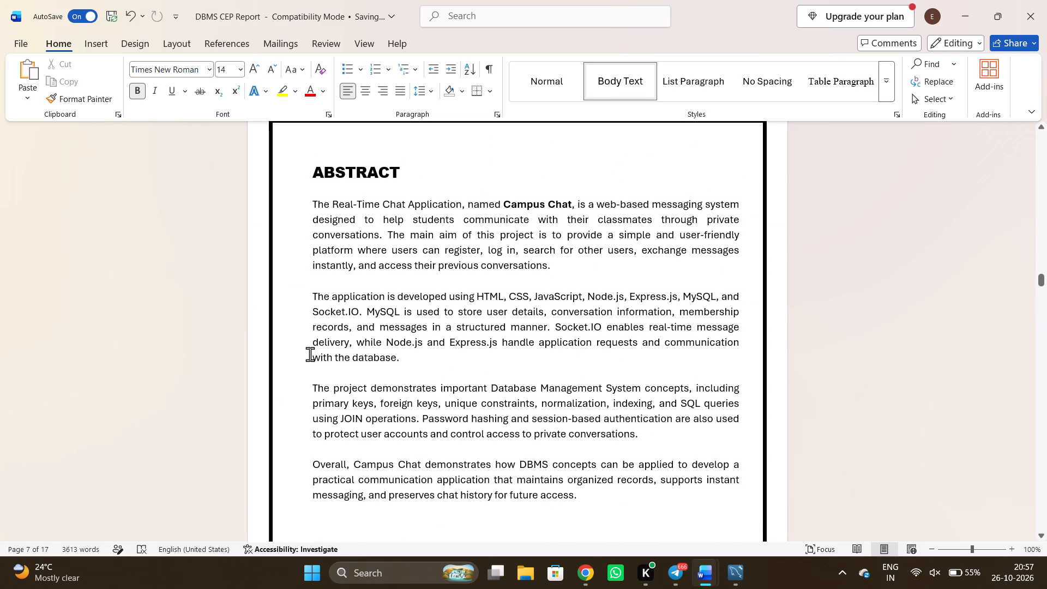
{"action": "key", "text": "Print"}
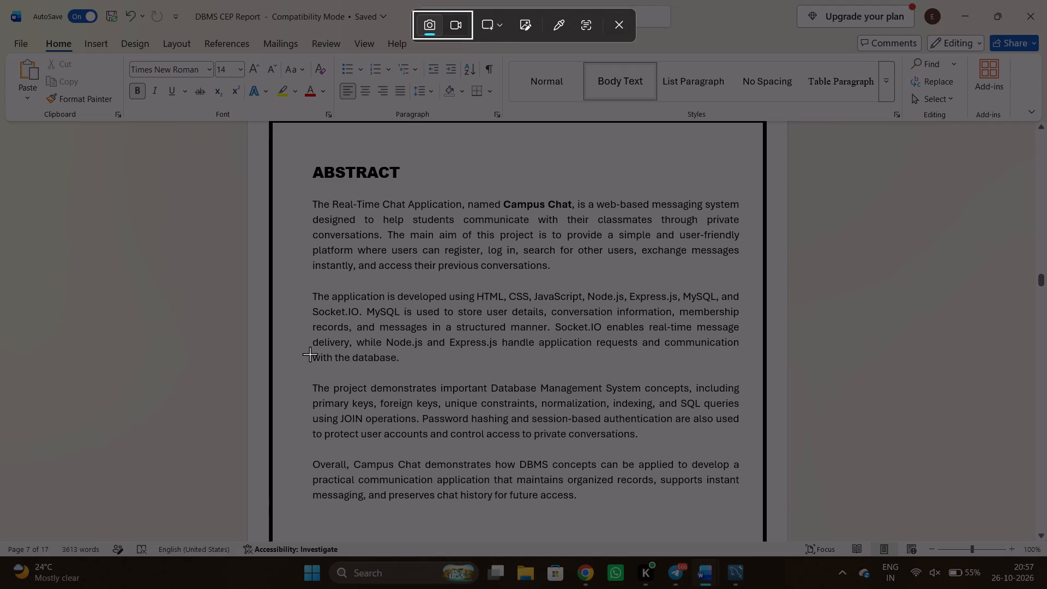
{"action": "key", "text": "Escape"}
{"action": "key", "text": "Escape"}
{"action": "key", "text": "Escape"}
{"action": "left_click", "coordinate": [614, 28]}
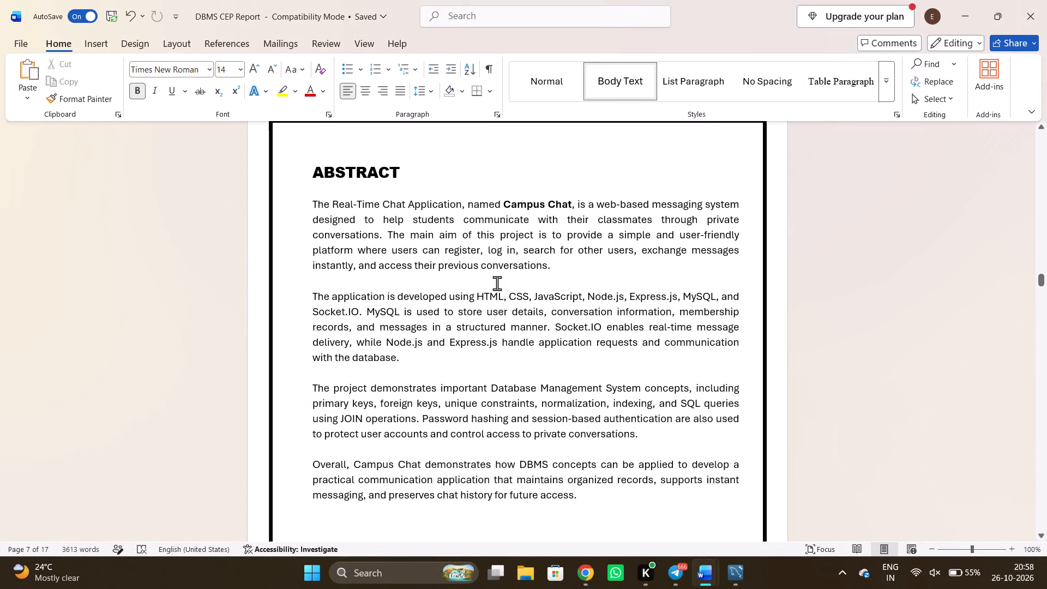
Take a full-screen screenshot of the existing Campus Chat abstract on page 7.
{"action": "key", "text": "super+Print"}
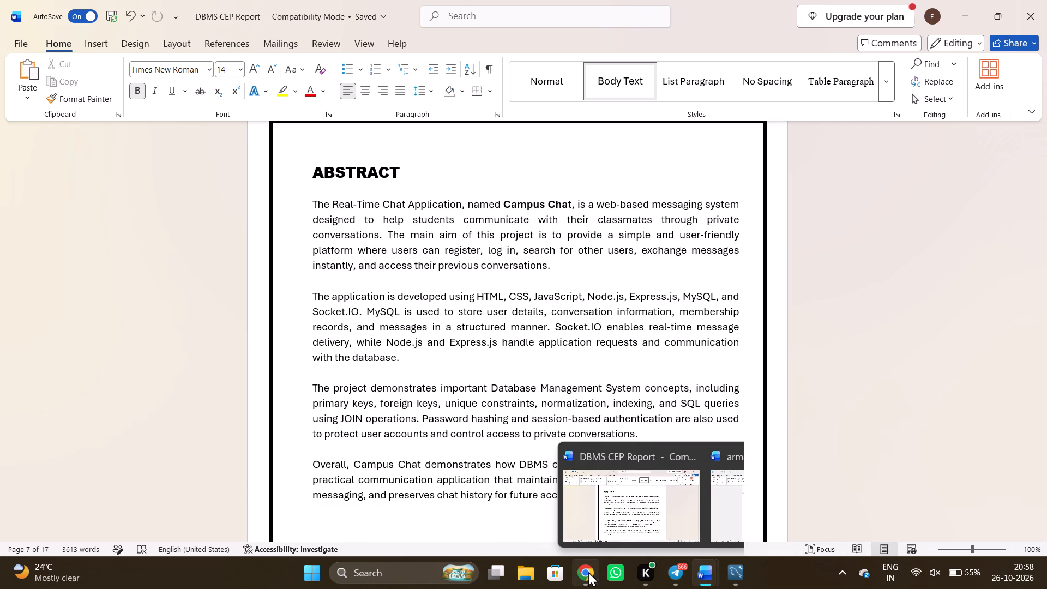
Switch to Chrome and close the DAA CEP report PDF.
{"action": "left_click", "coordinate": [571, 515]}
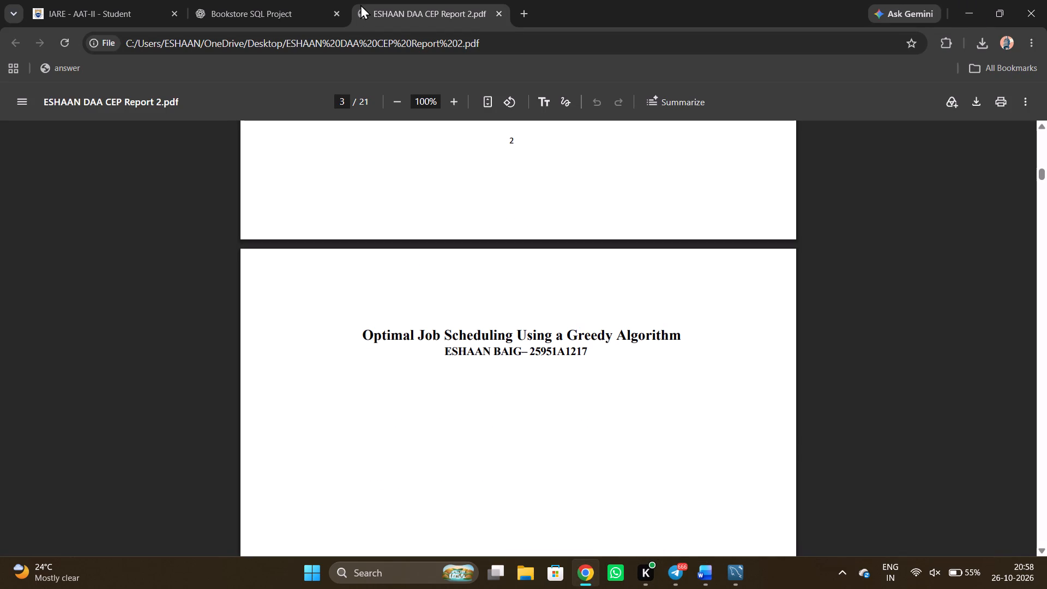
{"action": "left_click", "coordinate": [500, 11]}
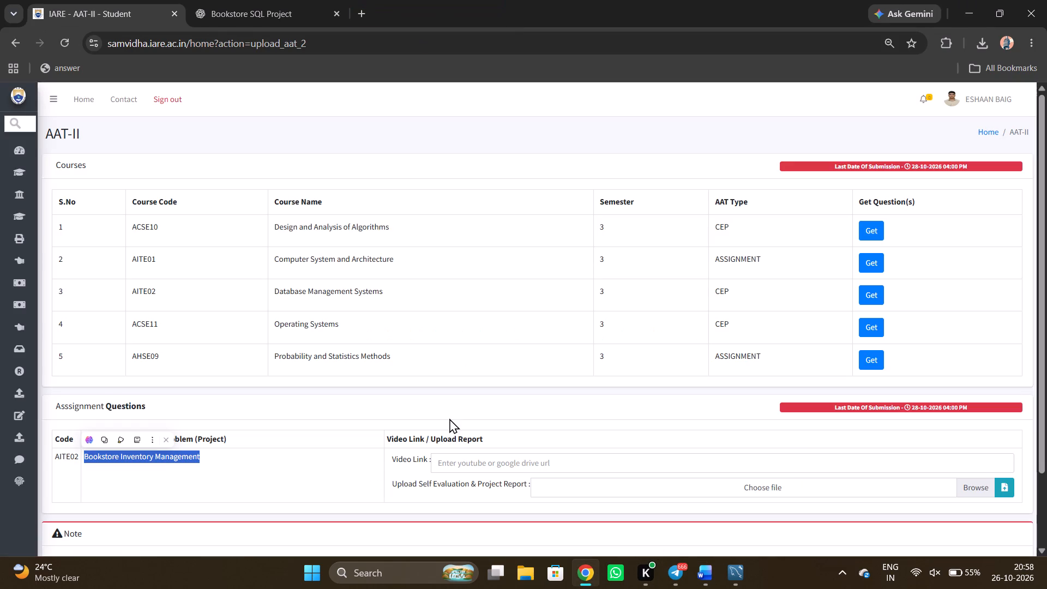
{"action": "left_click", "coordinate": [230, 0]}
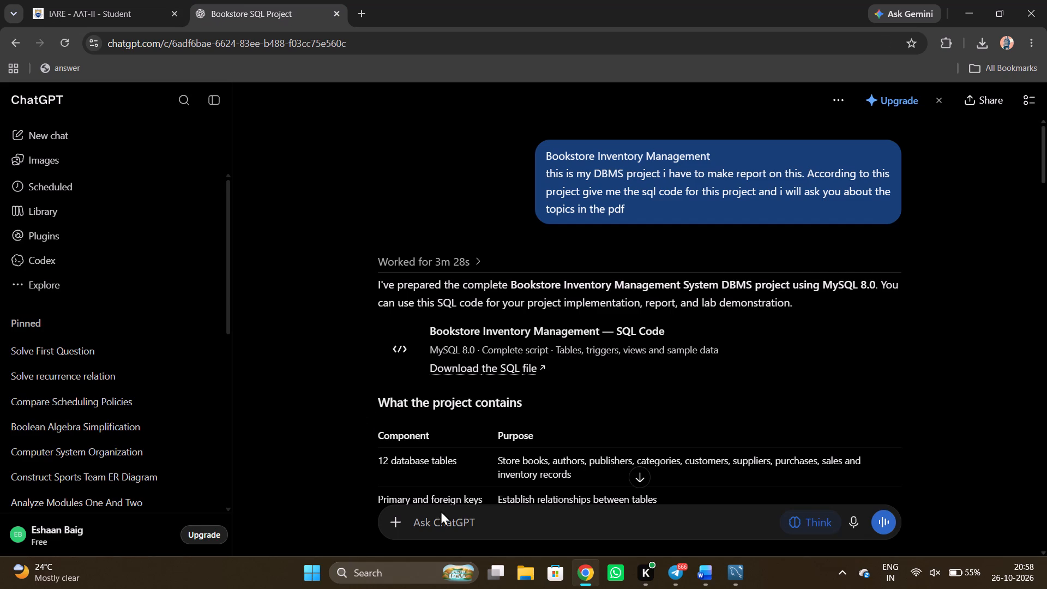
{"action": "left_click", "coordinate": [442, 518]}
{"action": "key", "text": "ctrl+v"}
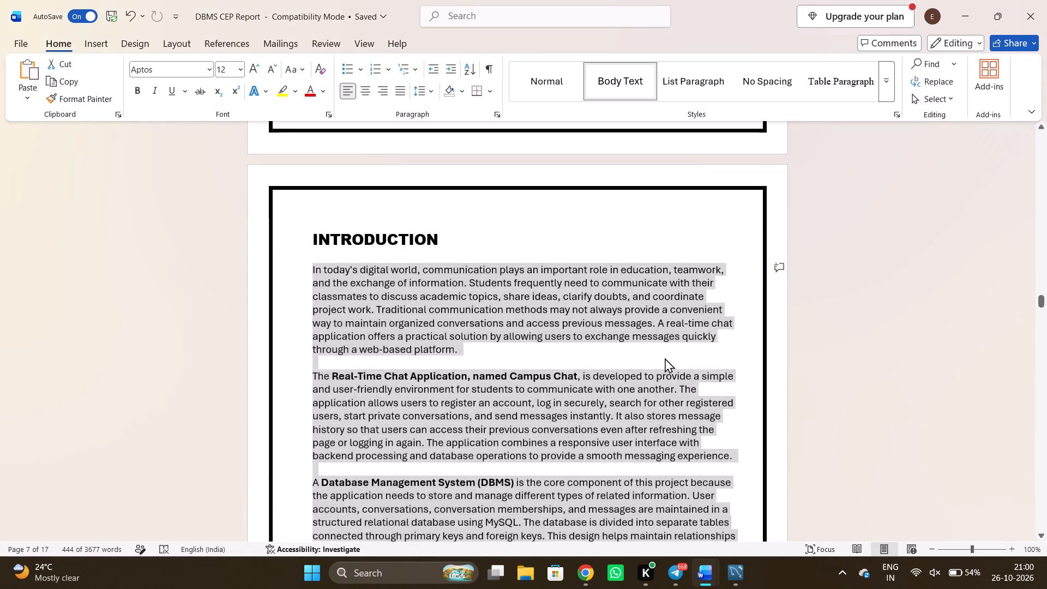
{"action": "key", "text": "ctrl+v"}
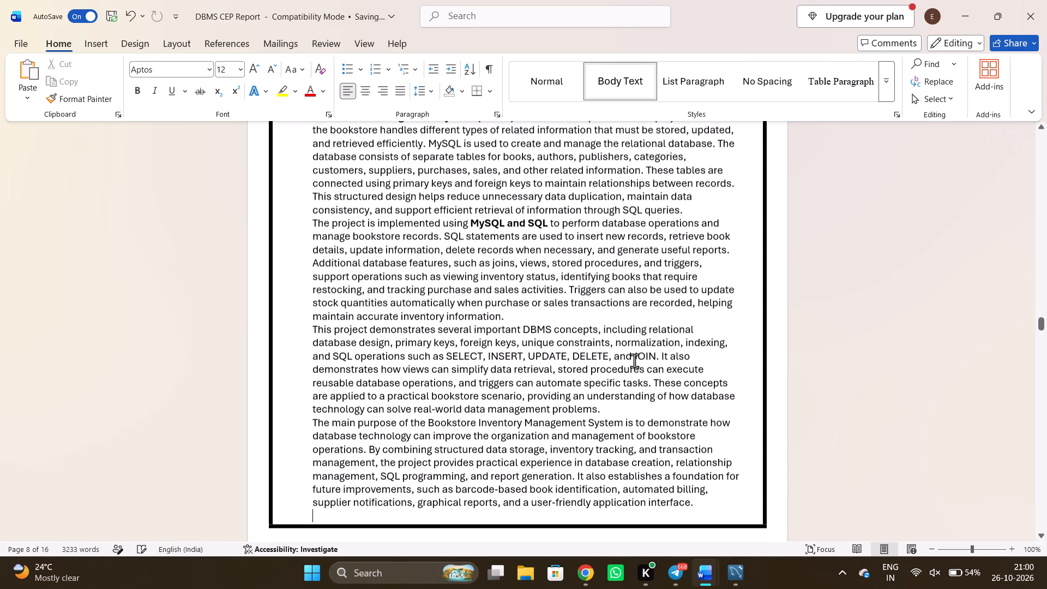
Insert a blank line between each of the six body paragraphs of the new introduction.
{"action": "scroll", "coordinate": [634, 360], "scroll_direction": "up", "scroll_amount": 1}
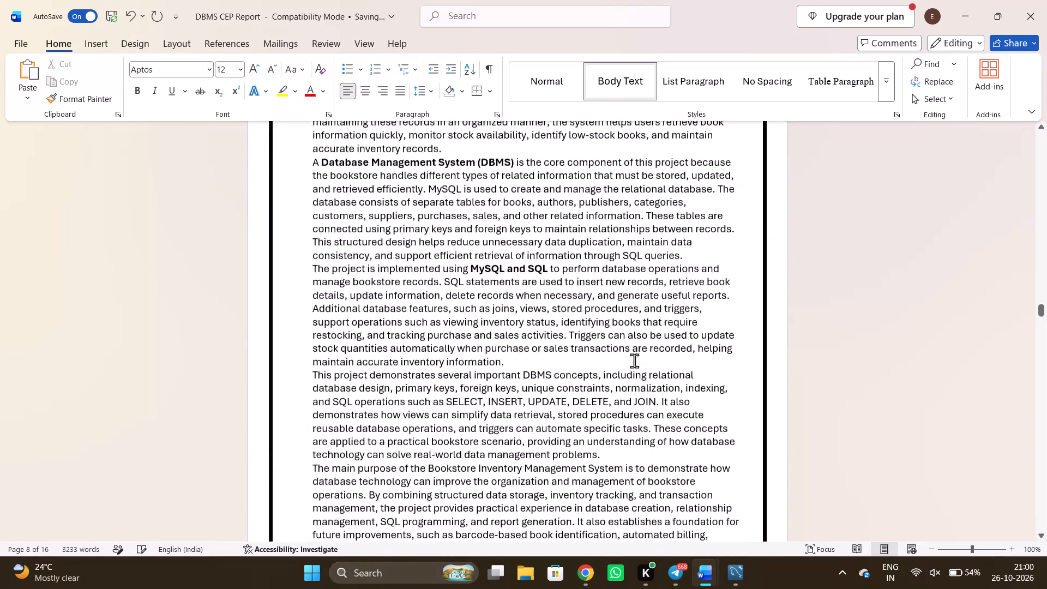
{"action": "scroll", "coordinate": [634, 360], "scroll_direction": "up", "scroll_amount": 3}
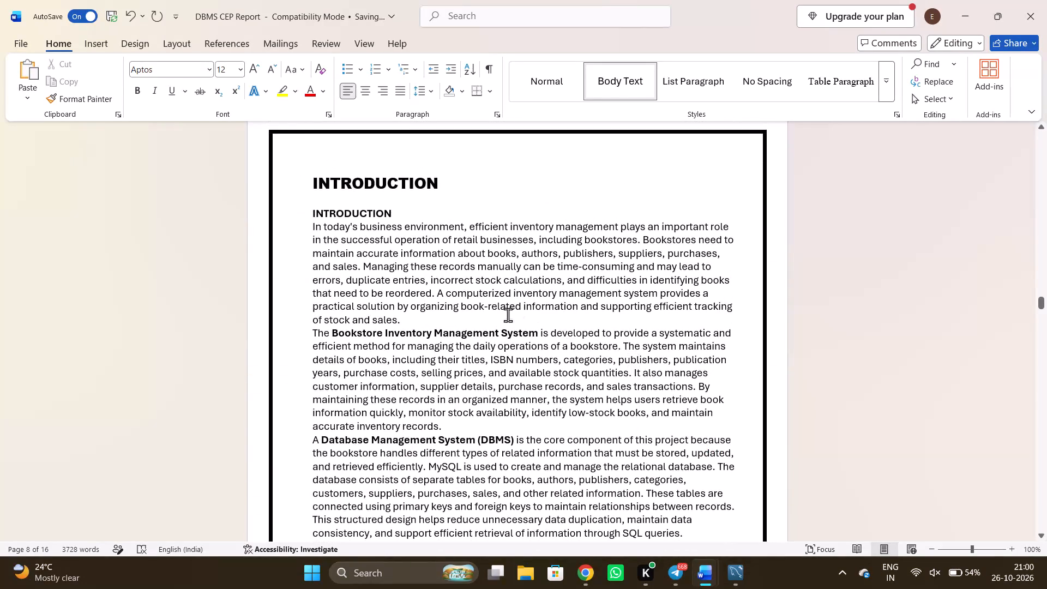
{"action": "left_click", "coordinate": [491, 318]}
{"action": "key", "text": "Return"}
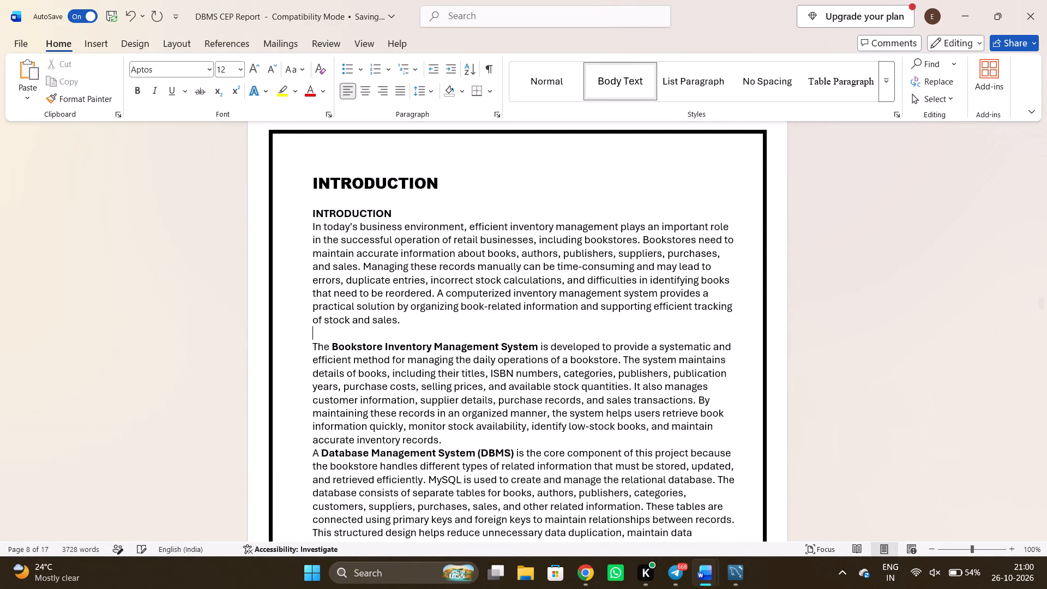
{"action": "left_click", "coordinate": [470, 440]}
{"action": "key", "text": "Return"}
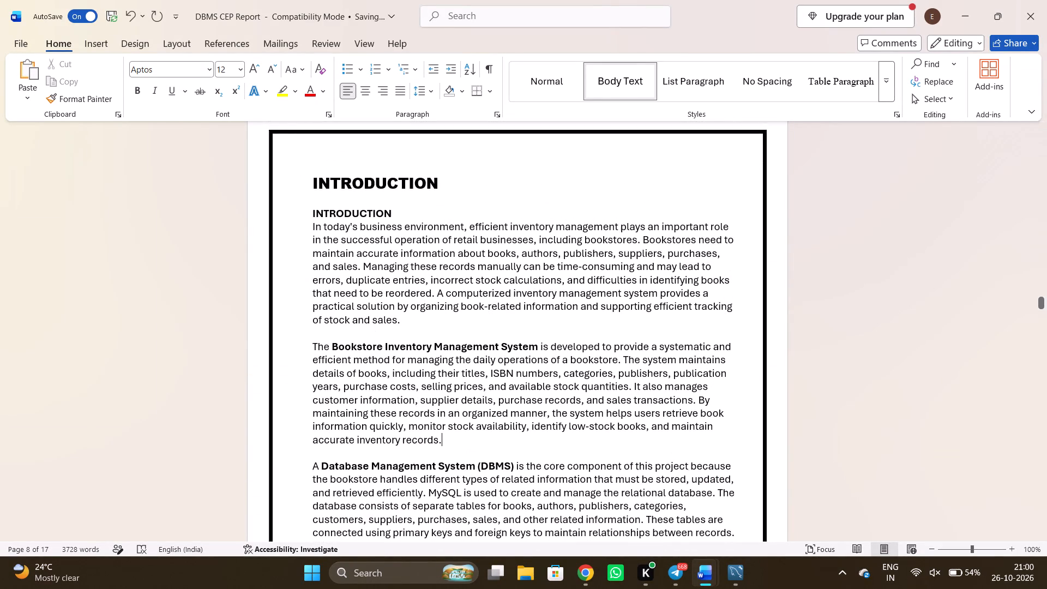
{"action": "scroll", "coordinate": [470, 440], "scroll_direction": "down", "scroll_amount": 1}
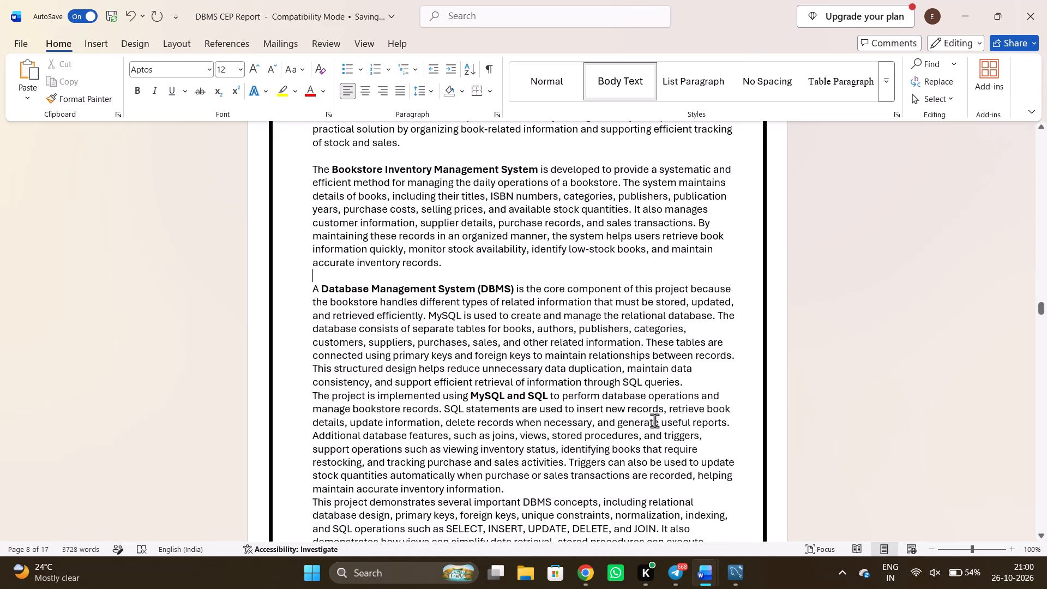
{"action": "left_click", "coordinate": [694, 384]}
{"action": "key", "text": "Return"}
{"action": "scroll", "coordinate": [694, 384], "scroll_direction": "down", "scroll_amount": 1}
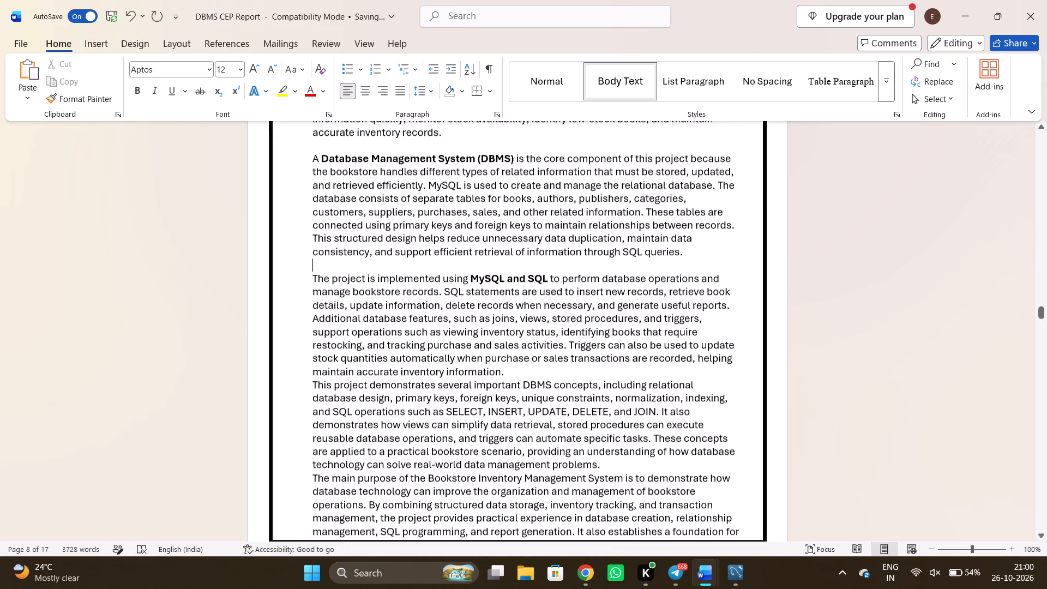
{"action": "scroll", "coordinate": [694, 384], "scroll_direction": "down", "scroll_amount": 1}
{"action": "left_click", "coordinate": [521, 357]}
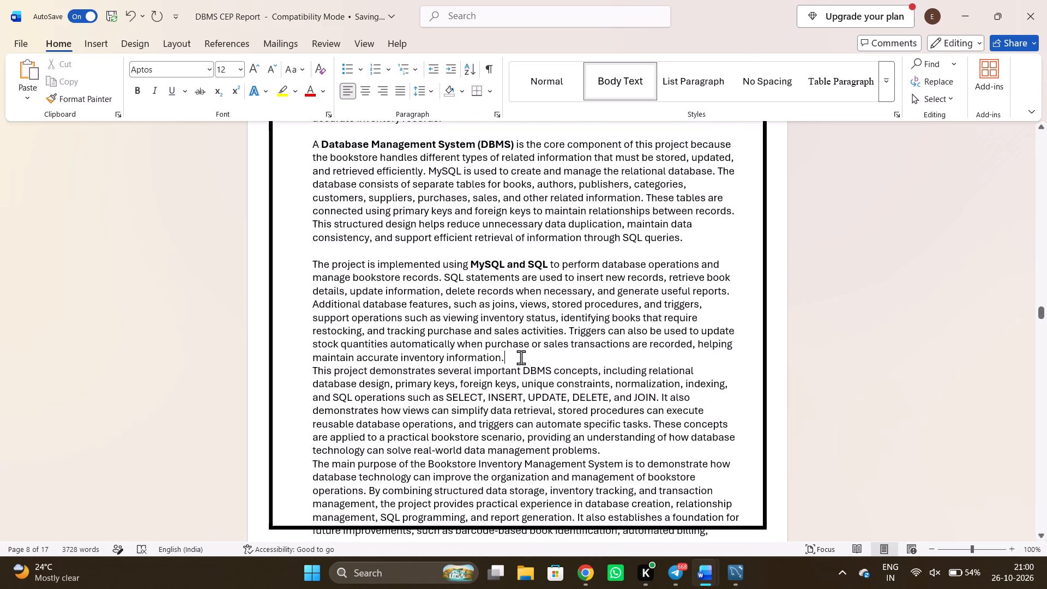
{"action": "key", "text": "Return"}
{"action": "left_click", "coordinate": [636, 461]}
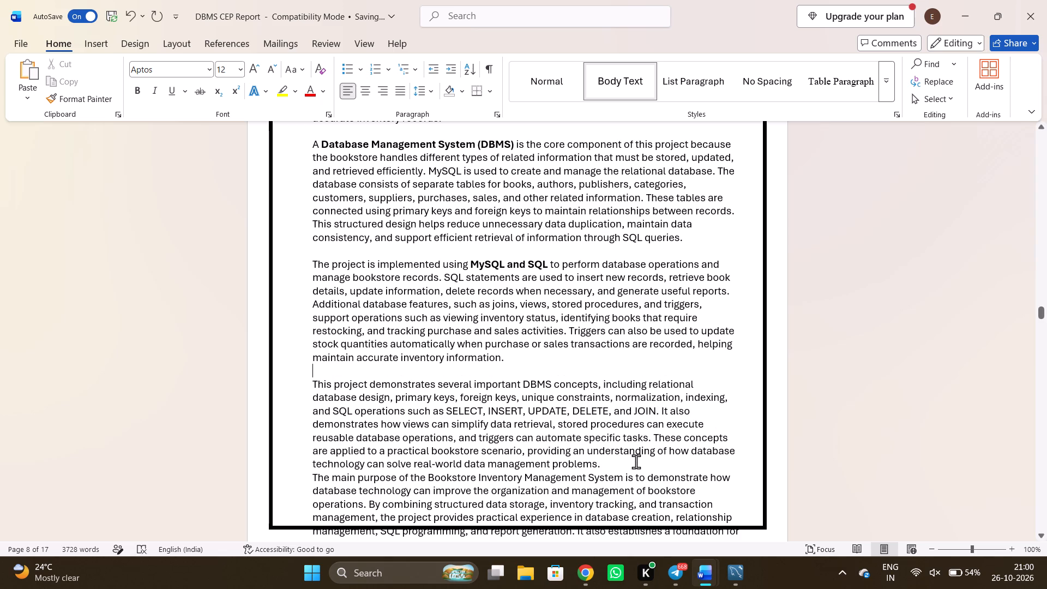
{"action": "key", "text": "Return"}
Add blank lines before the introduction's final "The main purpose" paragraph so that it starts on page 9.
{"action": "scroll", "coordinate": [636, 461], "scroll_direction": "down", "scroll_amount": 1}
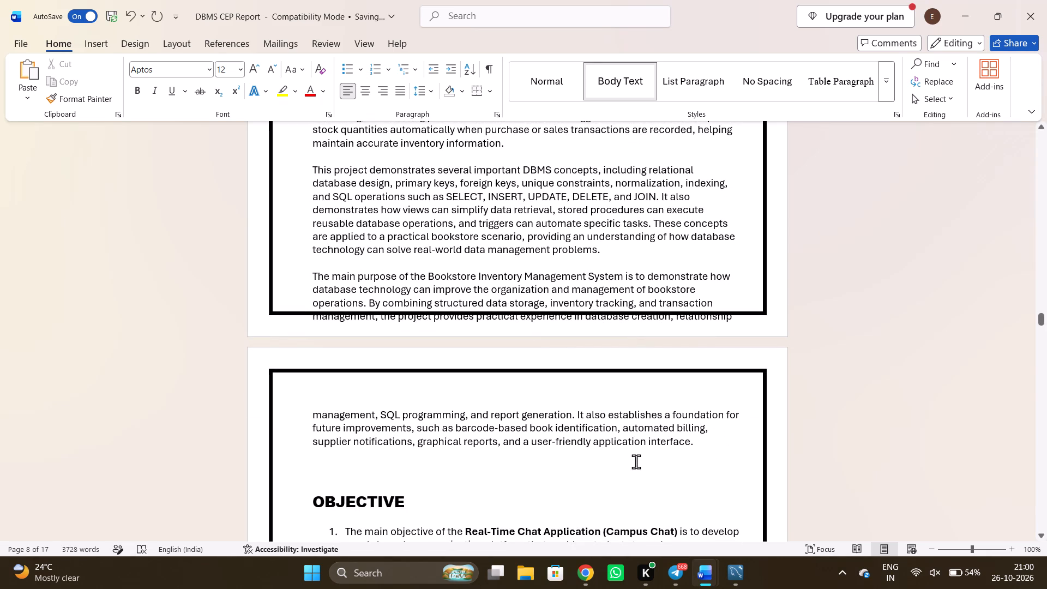
{"action": "key", "text": "Return"}
{"action": "key", "text": "Return"}
{"action": "key", "text": "Return"}
{"action": "key", "text": "Return"}
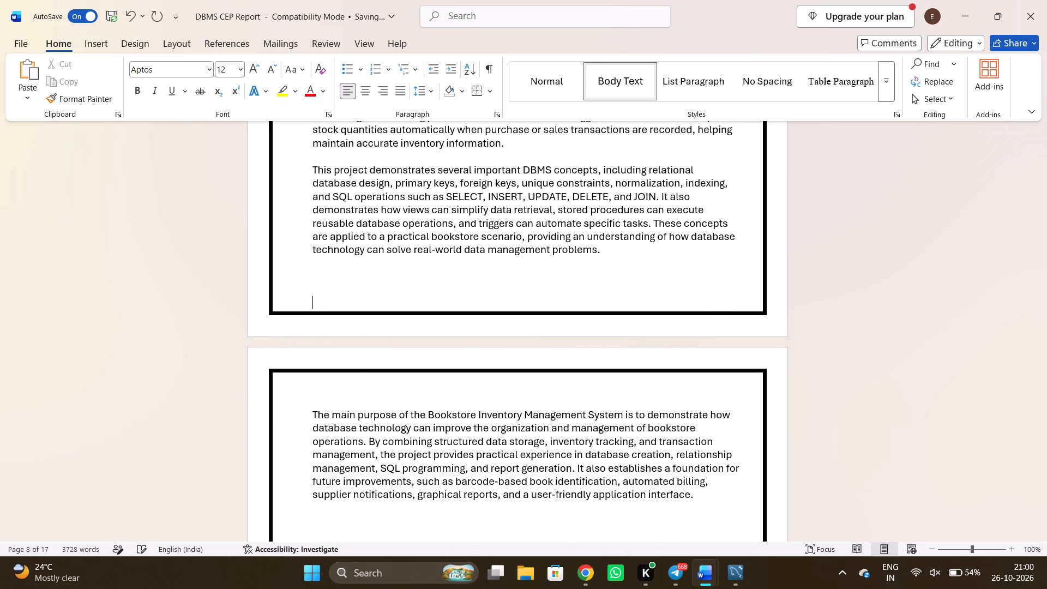
{"action": "key", "text": "Return"}
{"action": "key", "text": "BackSpace"}
Remove the two extra blank lines directly above the OBJECTIVE heading on page 9.
{"action": "scroll", "coordinate": [636, 461], "scroll_direction": "down", "scroll_amount": 2}
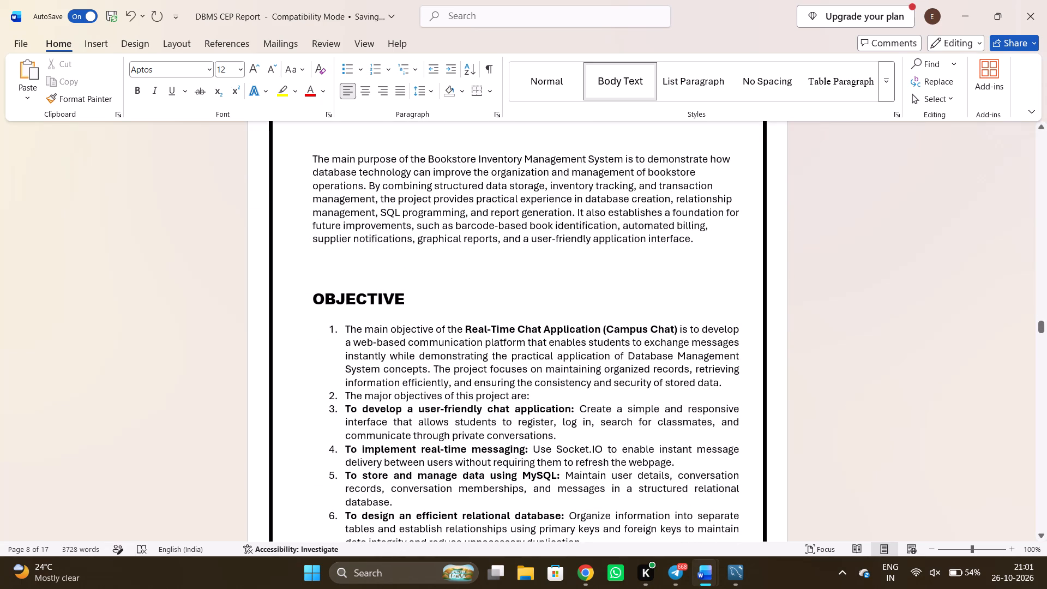
{"action": "scroll", "coordinate": [636, 461], "scroll_direction": "down", "scroll_amount": 1}
{"action": "left_click", "coordinate": [338, 238]}
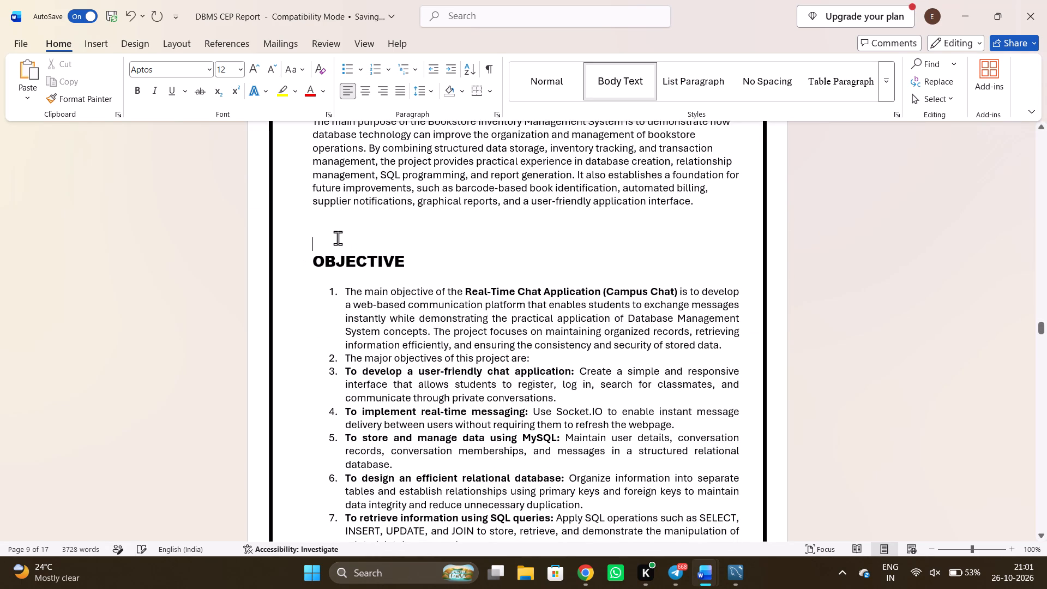
{"action": "key", "text": "BackSpace"}
{"action": "key", "text": "BackSpace"}
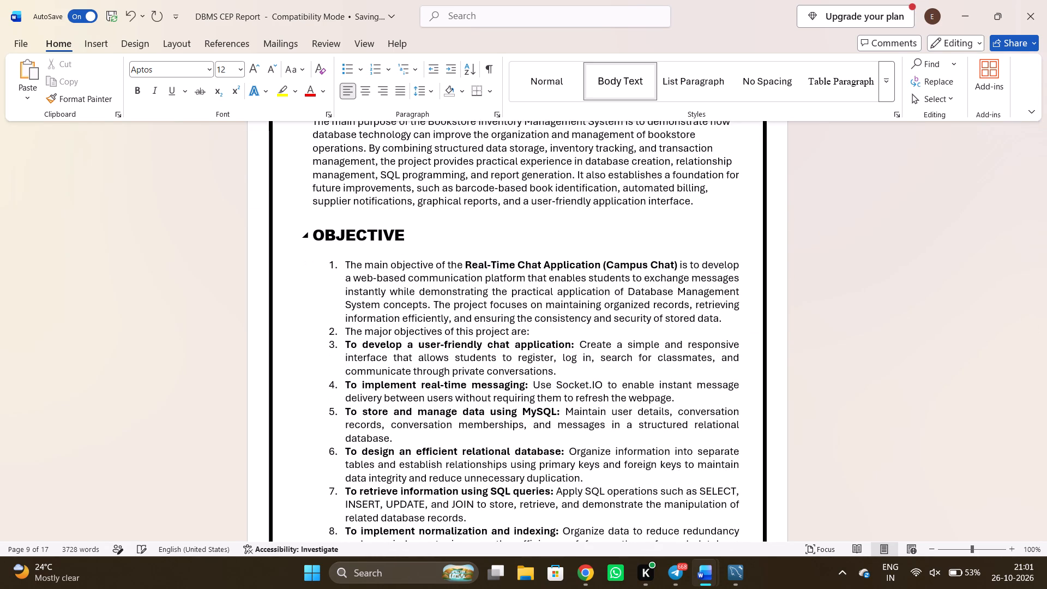
Examine the OBJECTIVE section in the DBMS CEP Report and look through the original Campus Chat report for comparison.
{"action": "scroll", "coordinate": [346, 353], "scroll_direction": "down", "scroll_amount": 1}
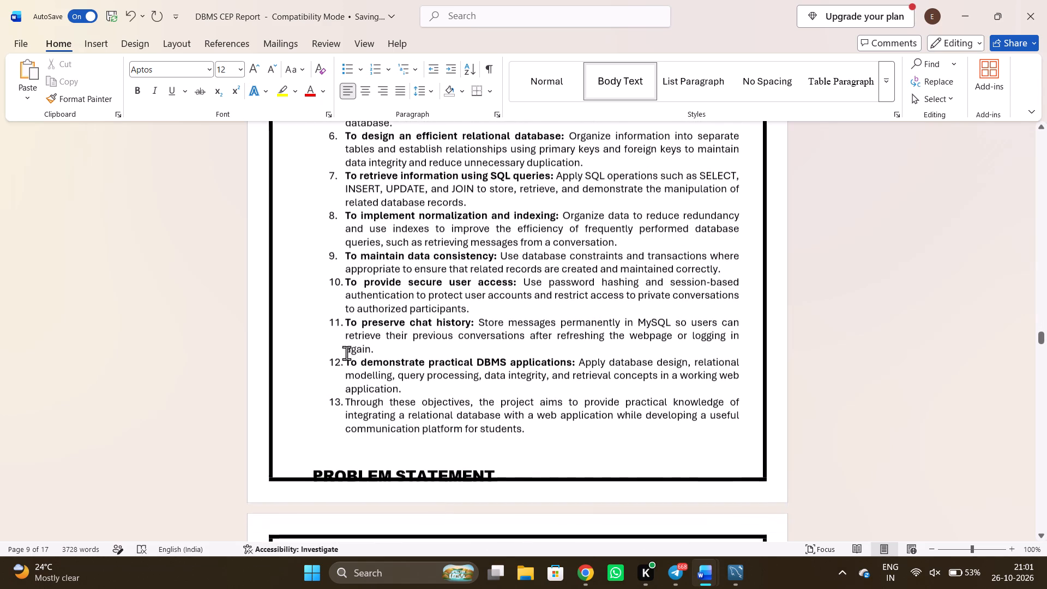
{"action": "scroll", "coordinate": [346, 353], "scroll_direction": "down", "scroll_amount": 1}
{"action": "scroll", "coordinate": [346, 353], "scroll_direction": "up", "scroll_amount": 1}
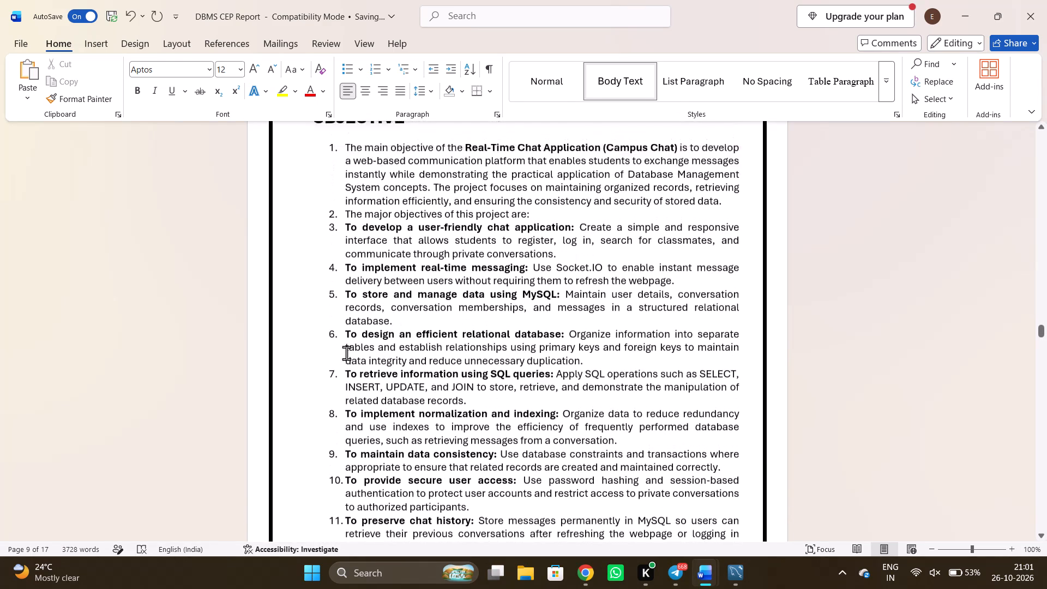
{"action": "scroll", "coordinate": [346, 353], "scroll_direction": "up", "scroll_amount": 1}
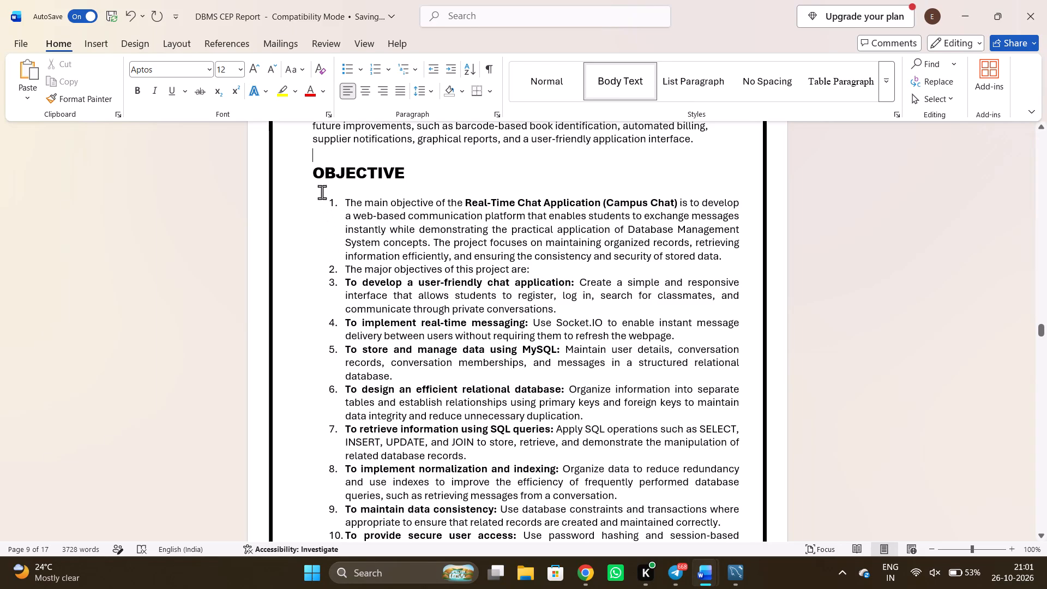
{"action": "key", "text": "alt+Tab"}
{"action": "key", "text": "alt+Tab"}
{"action": "left_click", "coordinate": [637, 526]}
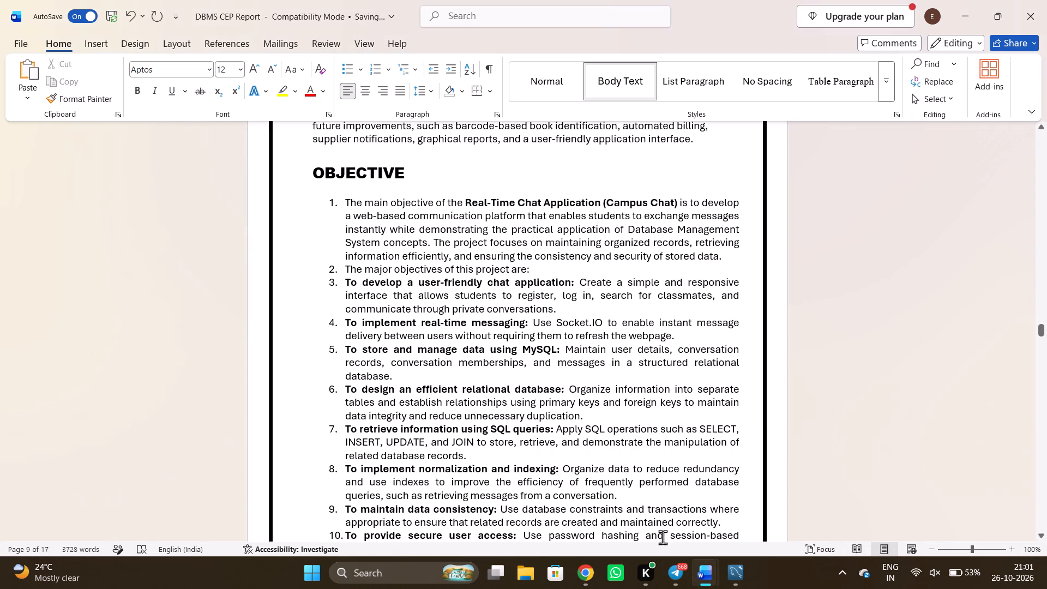
{"action": "left_click", "coordinate": [754, 510]}
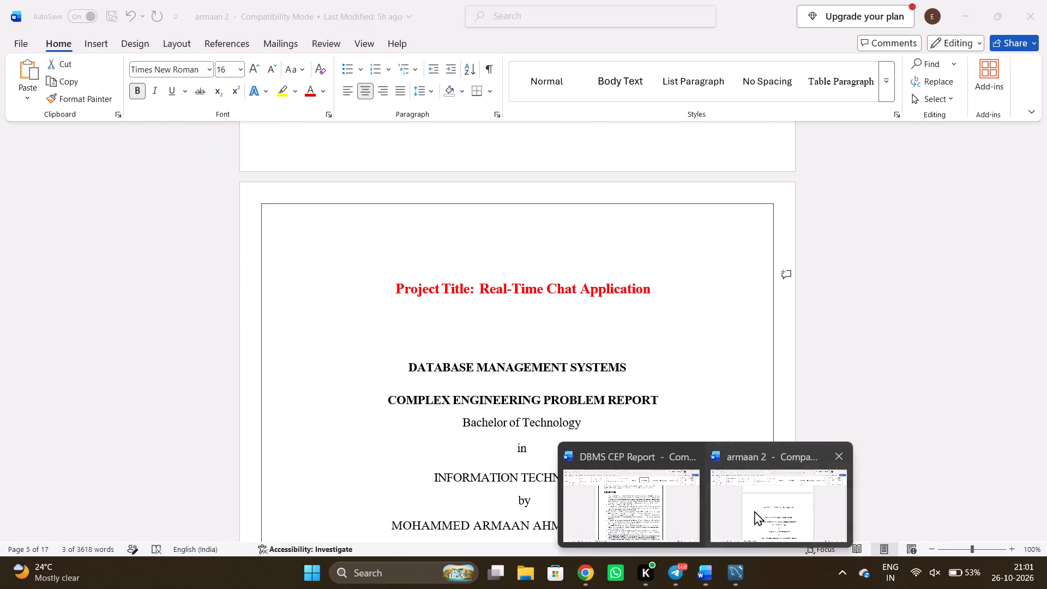
{"action": "scroll", "coordinate": [609, 462], "scroll_direction": "down", "scroll_amount": 11}
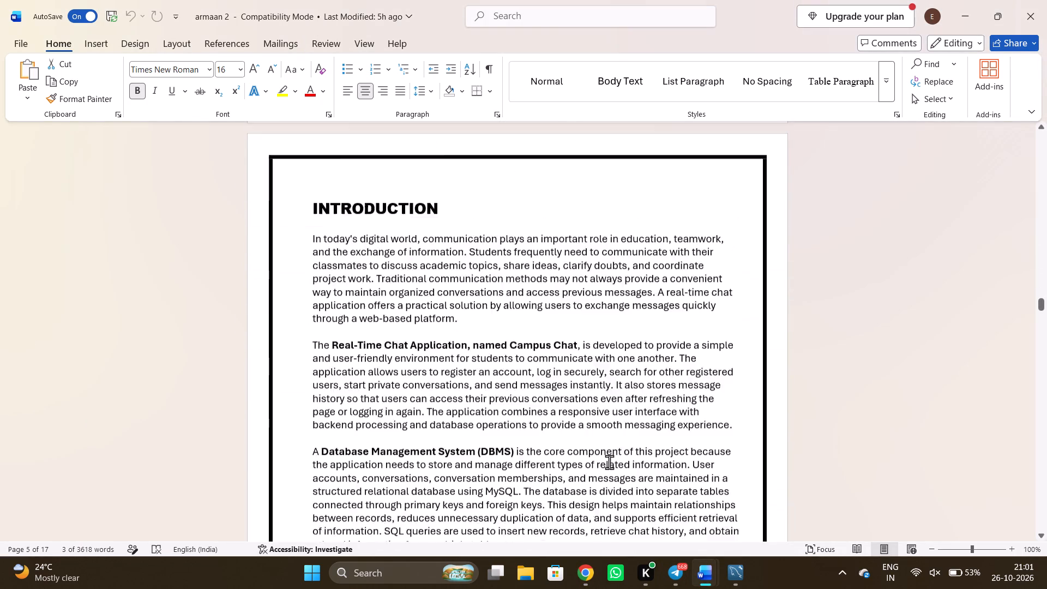
{"action": "scroll", "coordinate": [609, 462], "scroll_direction": "down", "scroll_amount": 4}
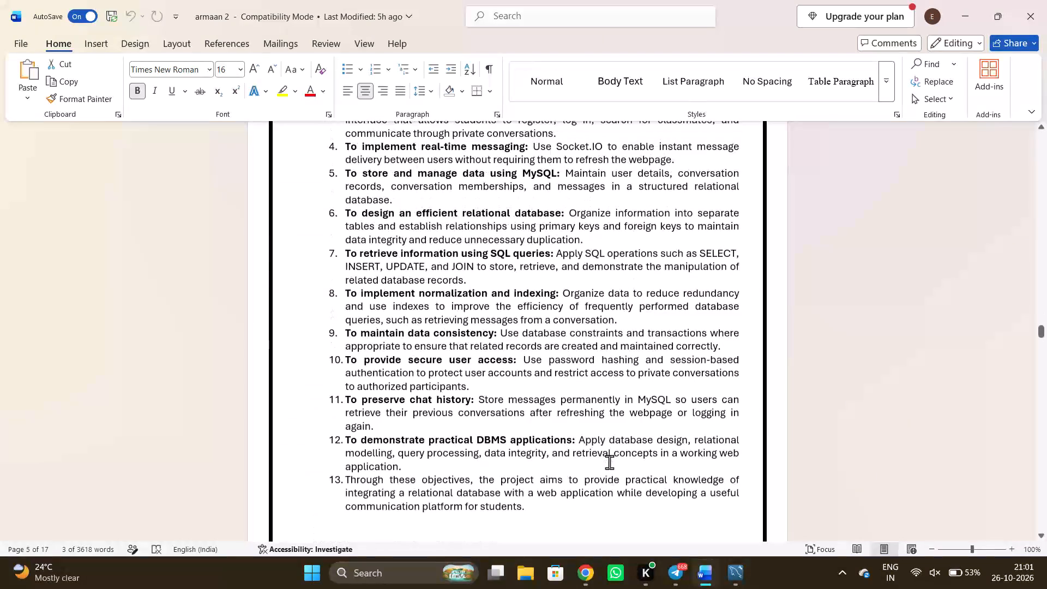
{"action": "scroll", "coordinate": [609, 462], "scroll_direction": "down", "scroll_amount": 1}
{"action": "key", "text": "alt+Tab"}
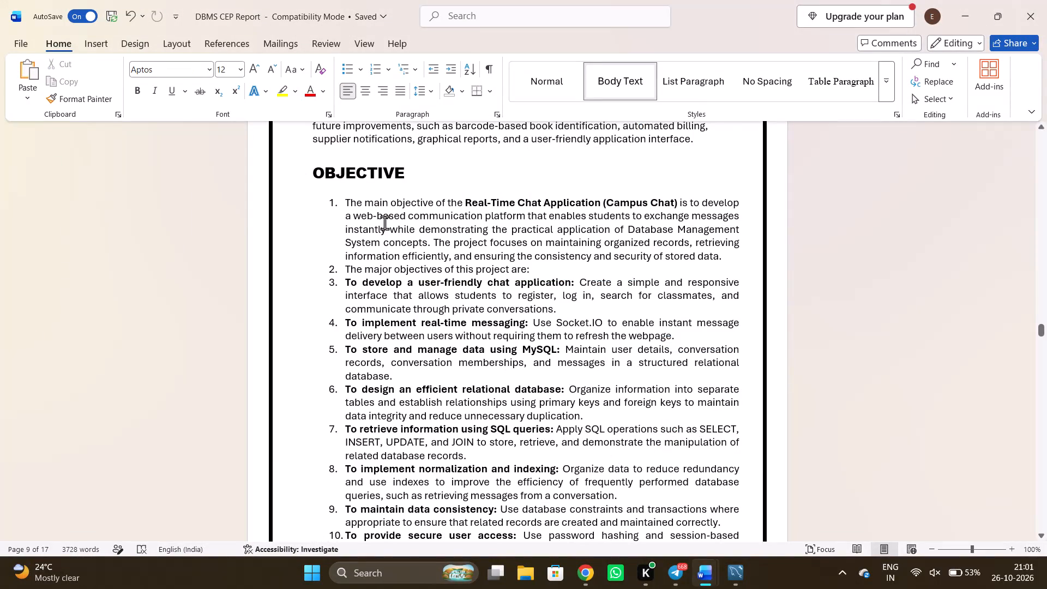
{"action": "left_click_drag", "start_coordinate": [326, 195], "coordinate": [489, 272]}
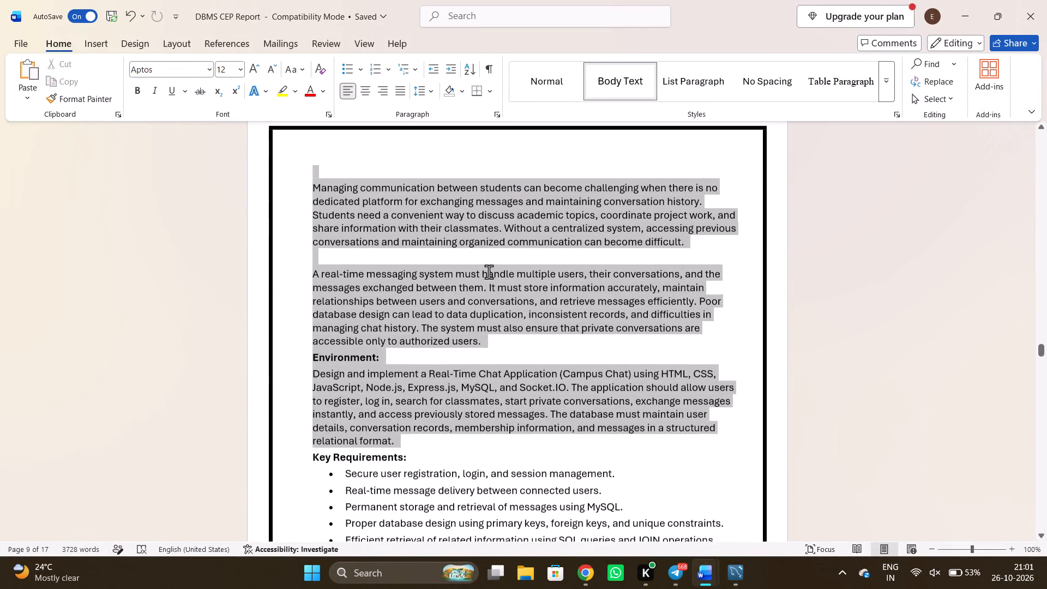
{"action": "left_click_drag", "start_coordinate": [489, 272], "coordinate": [525, 335]}
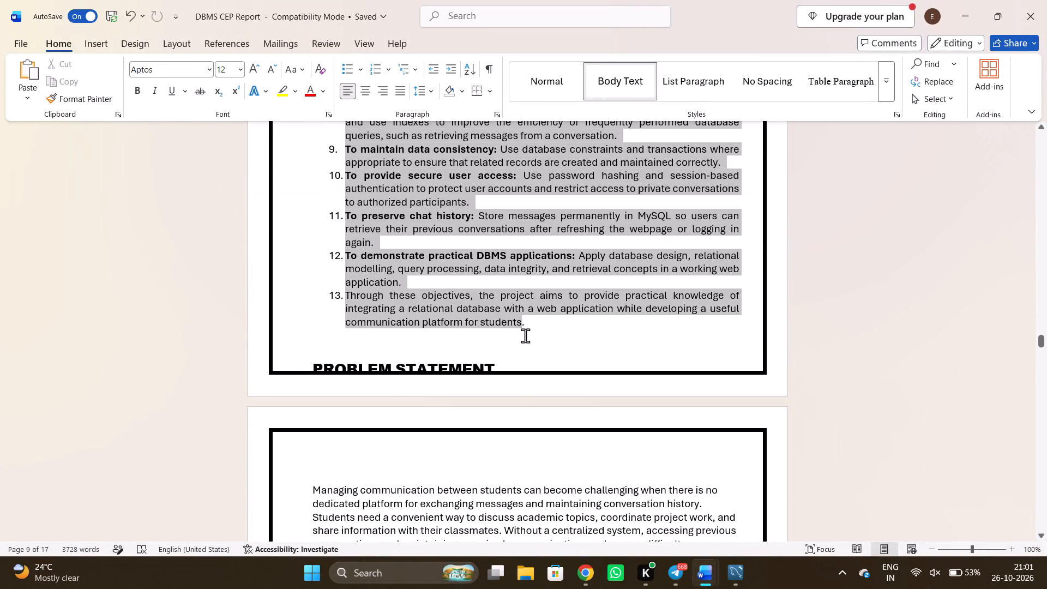
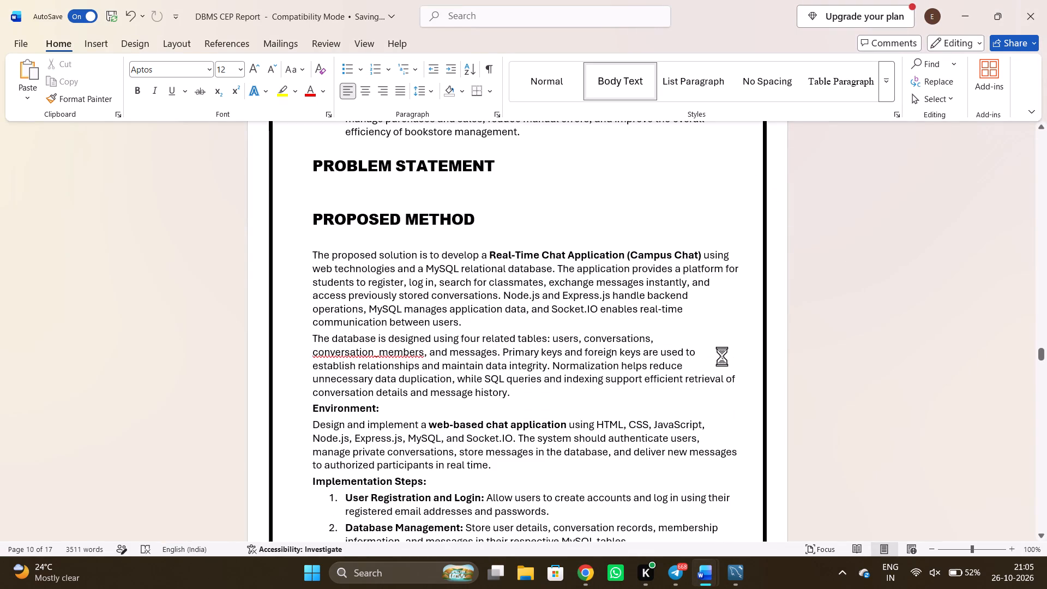
Compare the layout of the pasted problem statement with the same section in the original Campus Chat report, down to PROPOSED METHOD.
{"action": "scroll", "coordinate": [722, 356], "scroll_direction": "up", "scroll_amount": 2}
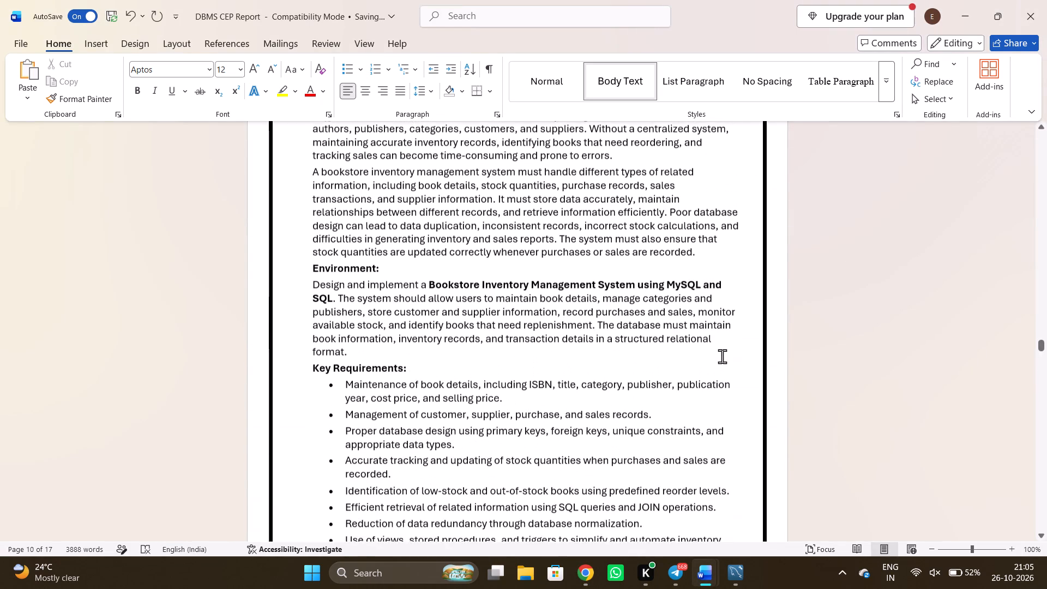
{"action": "scroll", "coordinate": [722, 356], "scroll_direction": "up", "scroll_amount": 1}
{"action": "key", "text": "alt+Tab"}
{"action": "key", "text": "alt+Tab"}
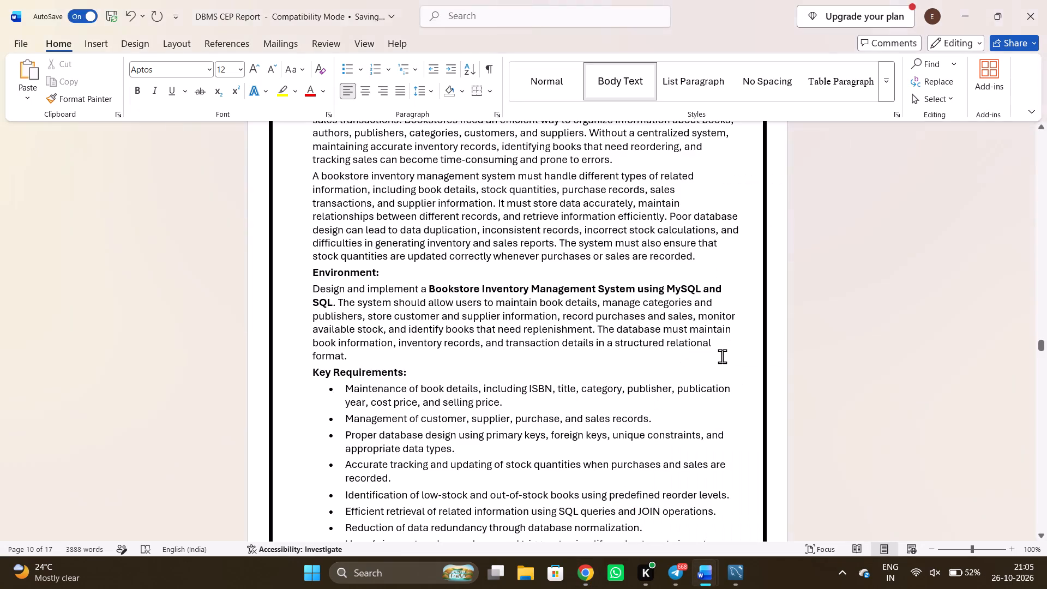
{"action": "key", "text": "alt+Tab"}
{"action": "key", "text": "alt+Tab"}
{"action": "scroll", "coordinate": [722, 356], "scroll_direction": "right", "scroll_amount": 1}
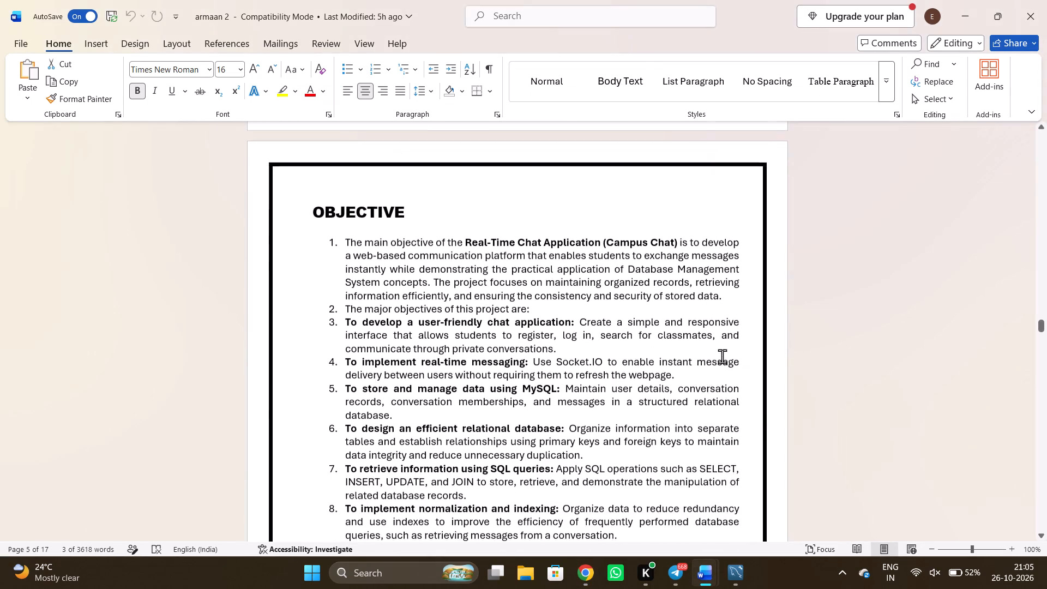
{"action": "scroll", "coordinate": [722, 356], "scroll_direction": "right", "scroll_amount": 1}
{"action": "scroll", "coordinate": [722, 356], "scroll_direction": "up", "scroll_amount": 3}
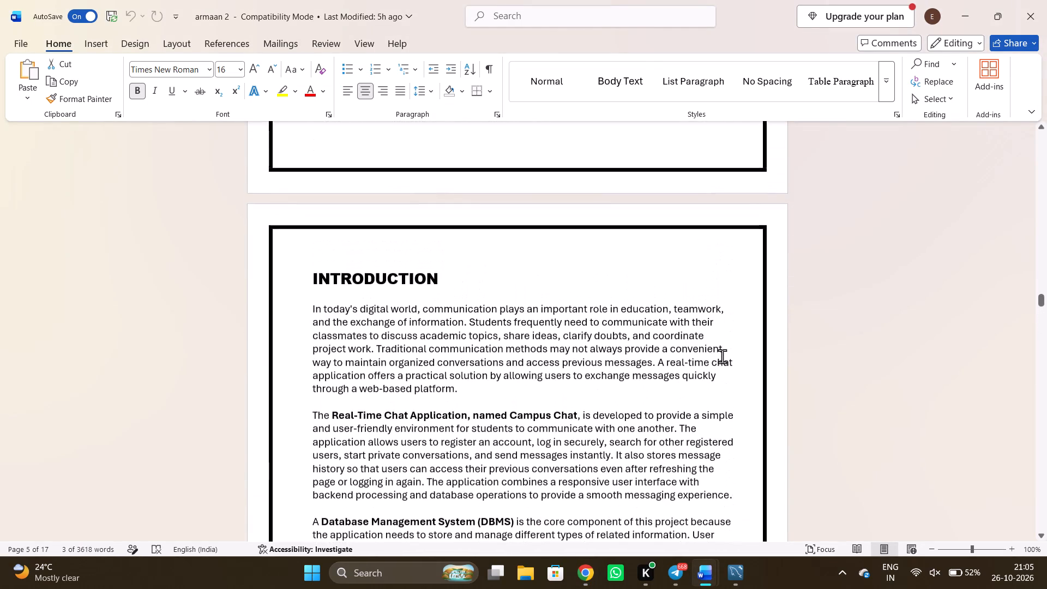
{"action": "scroll", "coordinate": [722, 356], "scroll_direction": "down", "scroll_amount": 12}
{"action": "scroll", "coordinate": [722, 356], "scroll_direction": "up", "scroll_amount": 1}
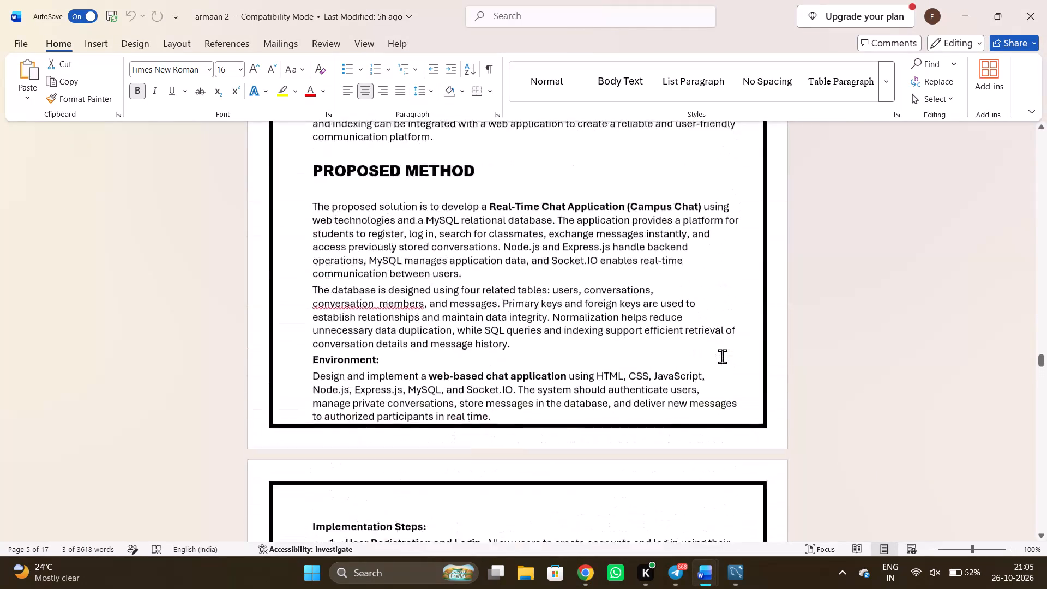
{"action": "scroll", "coordinate": [722, 356], "scroll_direction": "up", "scroll_amount": 6}
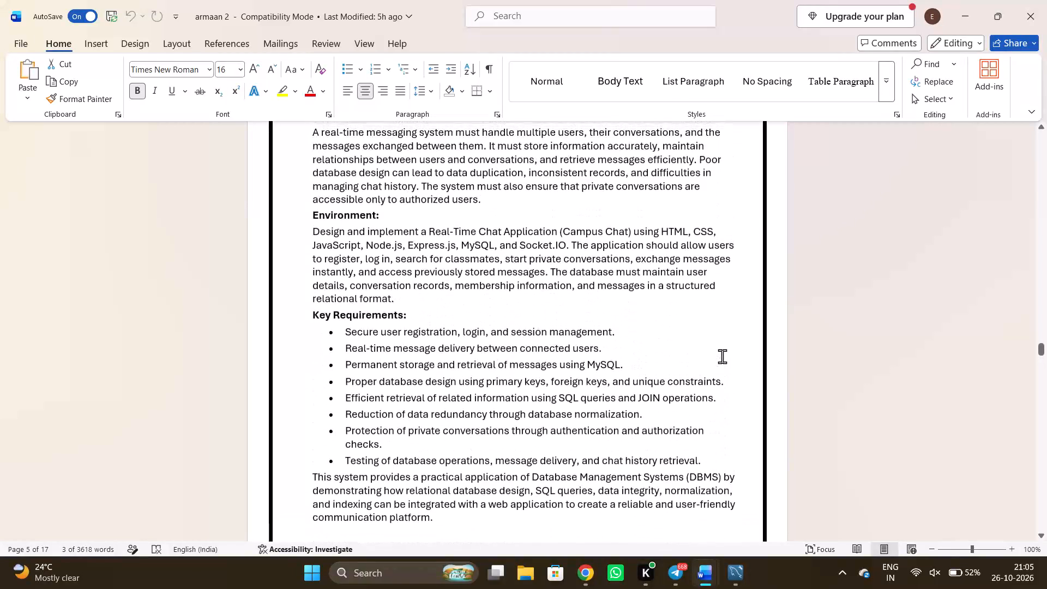
{"action": "scroll", "coordinate": [722, 356], "scroll_direction": "up", "scroll_amount": 2}
{"action": "scroll", "coordinate": [722, 356], "scroll_direction": "down", "scroll_amount": 2}
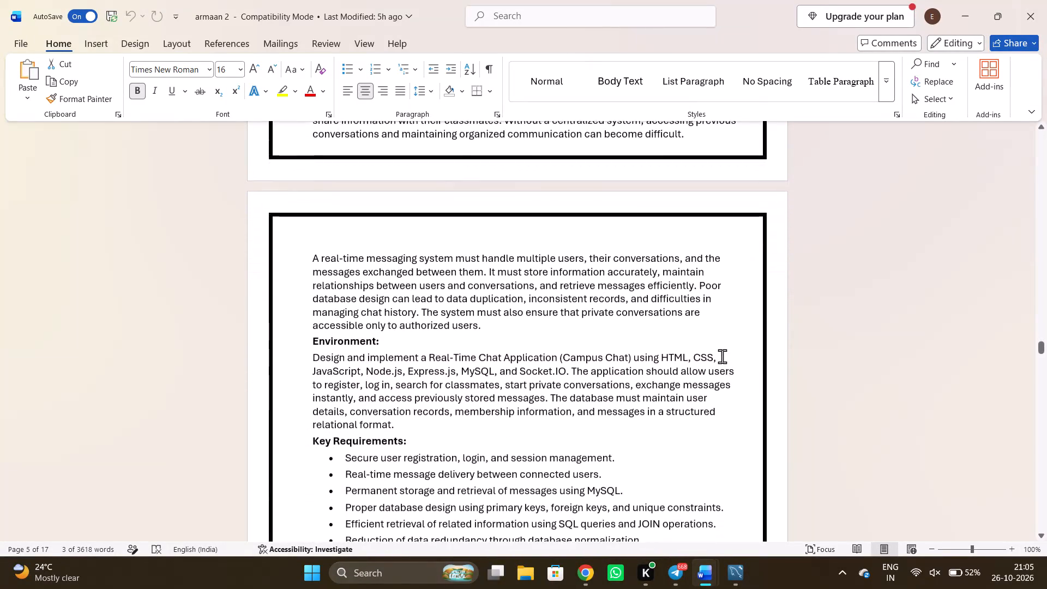
{"action": "scroll", "coordinate": [722, 356], "scroll_direction": "down", "scroll_amount": 2}
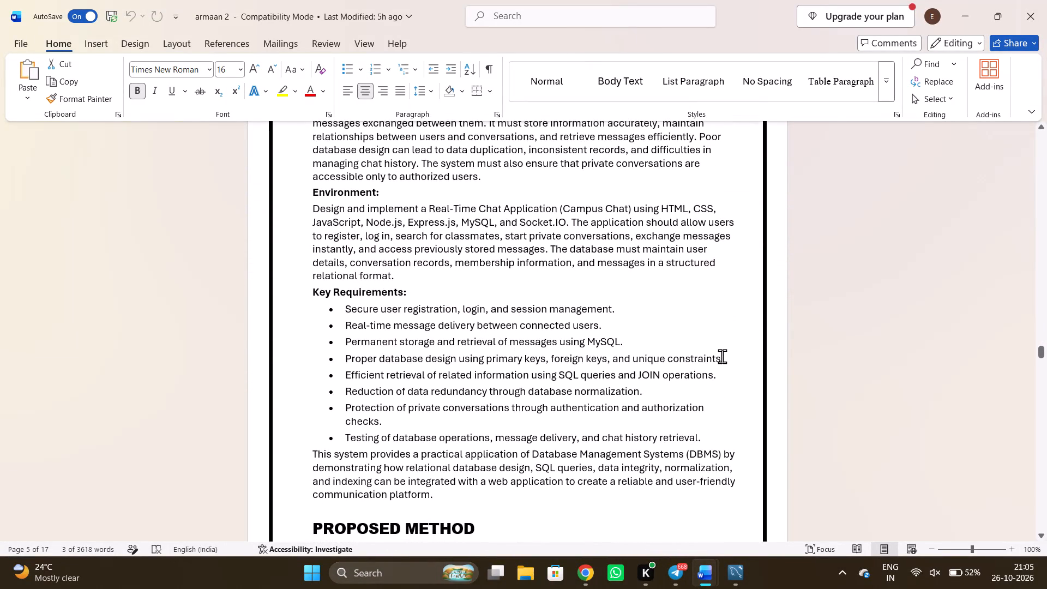
{"action": "key", "text": "alt+Tab"}
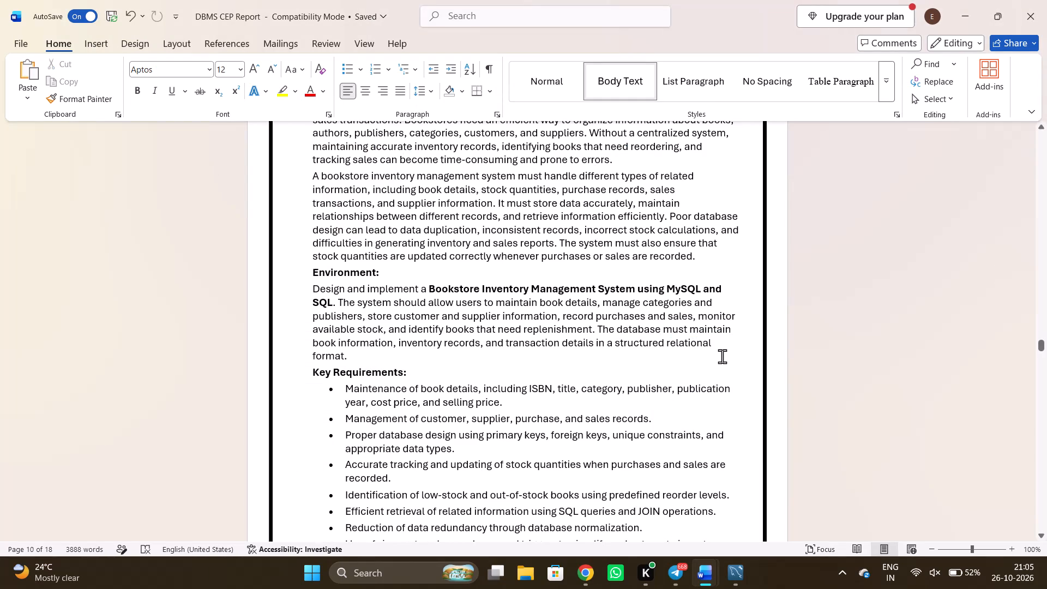
{"action": "scroll", "coordinate": [722, 356], "scroll_direction": "down", "scroll_amount": 3}
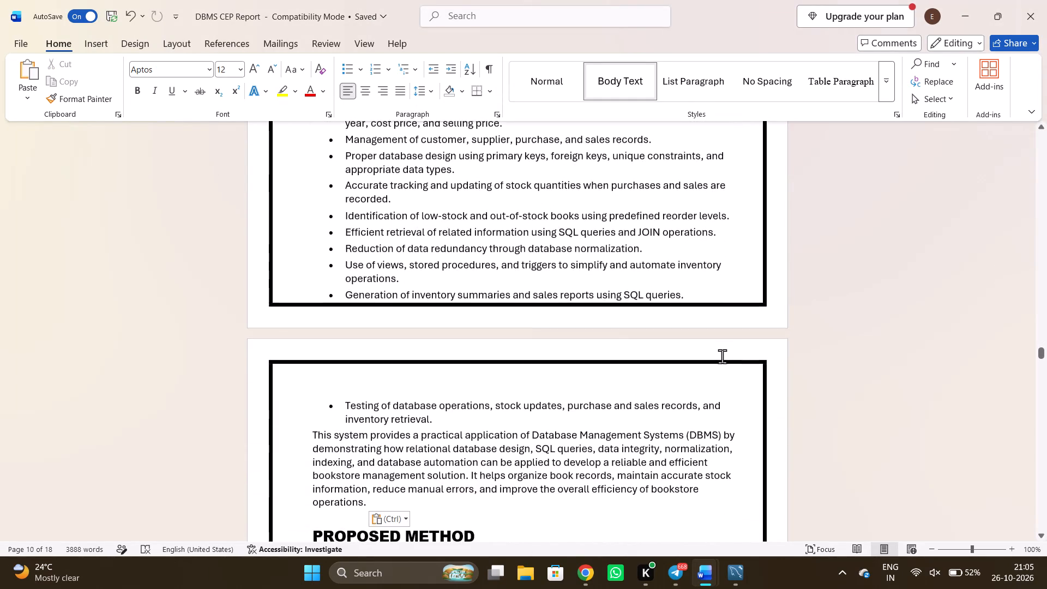
{"action": "scroll", "coordinate": [722, 356], "scroll_direction": "down", "scroll_amount": 1}
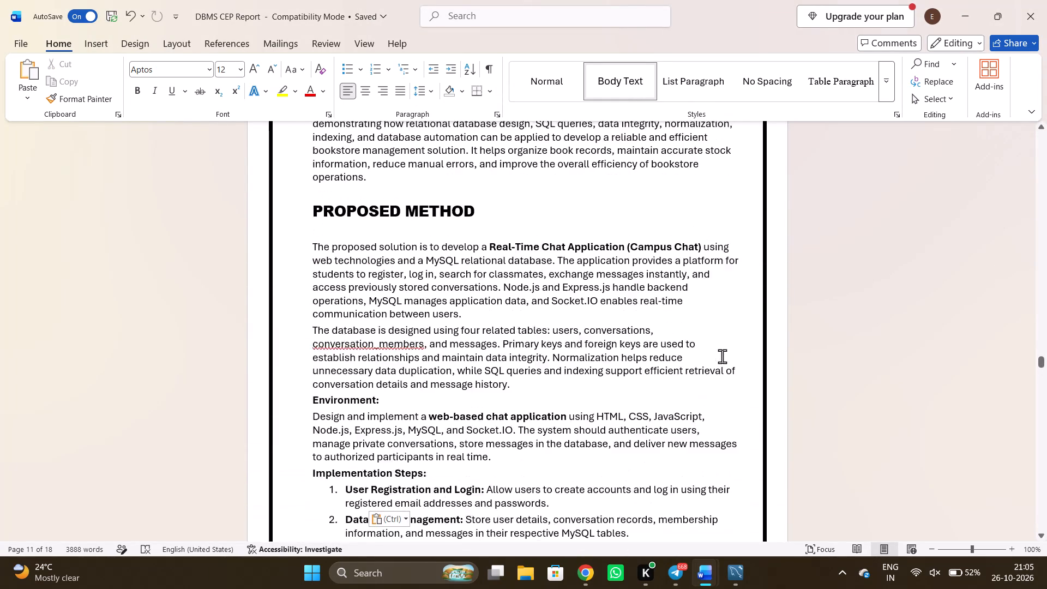
Delete the duplicate PROBLEM STATEMENT line under the section heading in the DBMS CEP Report, keeping one blank line before the body text.
{"action": "scroll", "coordinate": [722, 356], "scroll_direction": "up", "scroll_amount": 4}
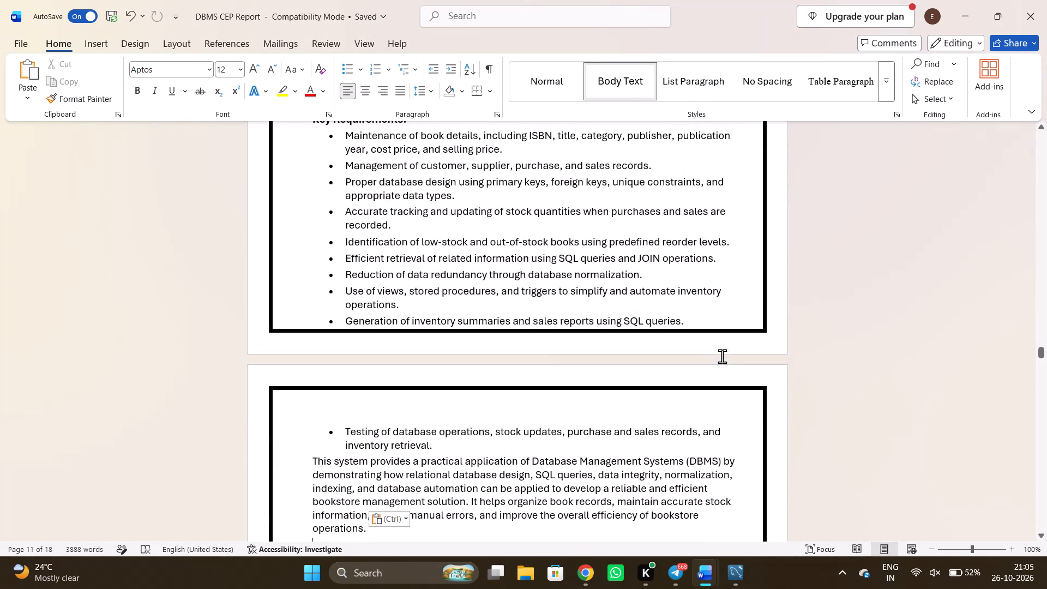
{"action": "scroll", "coordinate": [722, 356], "scroll_direction": "up", "scroll_amount": 3}
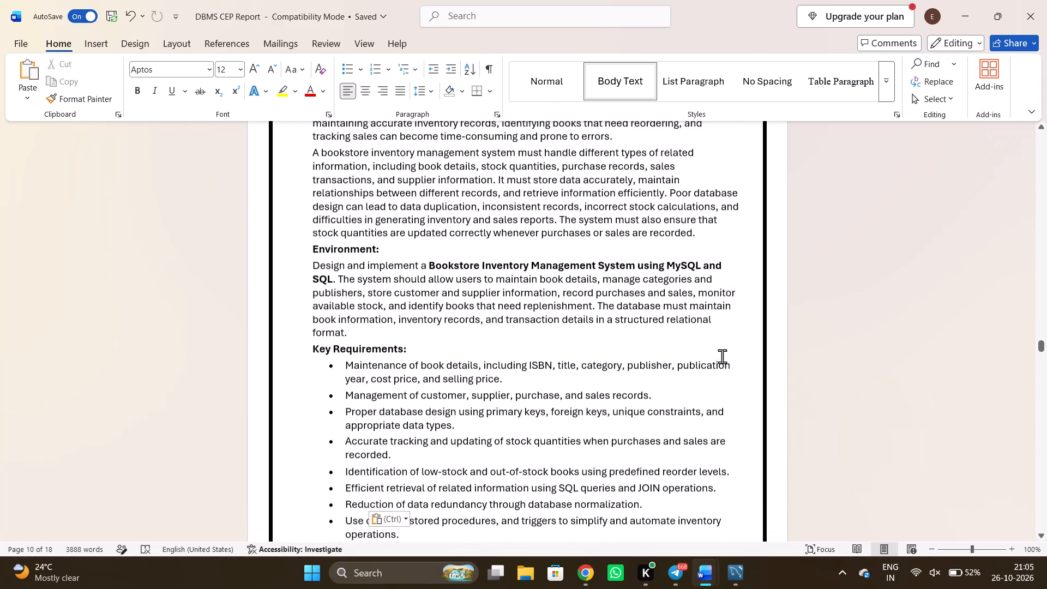
{"action": "scroll", "coordinate": [722, 356], "scroll_direction": "up", "scroll_amount": 2}
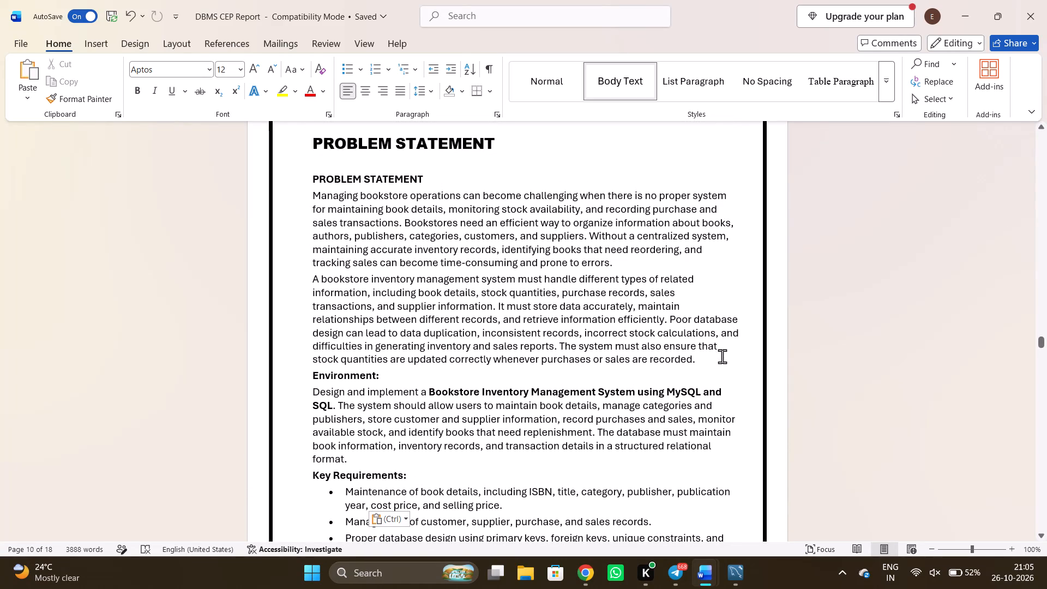
{"action": "left_click", "coordinate": [460, 182]}
{"action": "key", "text": "BackSpace"}
{"action": "key", "text": "BackSpace"}
{"action": "key", "text": "BackSpace"}
{"action": "key", "text": "BackSpace"}
{"action": "key", "text": "BackSpace"}
{"action": "key", "text": "BackSpace"}
{"action": "key", "text": "BackSpace"}
{"action": "key", "text": "BackSpace"}
{"action": "key", "text": "BackSpace"}
{"action": "key", "text": "BackSpace"}
{"action": "key", "text": "BackSpace"}
{"action": "key", "text": "BackSpace"}
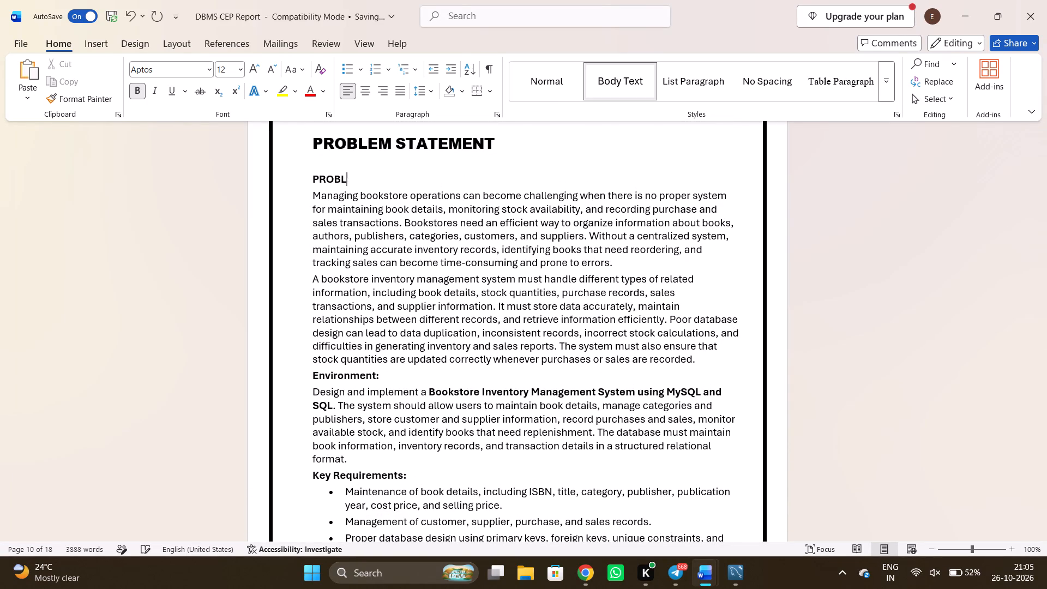
{"action": "key", "text": "BackSpace"}
{"action": "key", "text": "BackSpace"}
{"action": "key", "text": "BackSpace"}
{"action": "key", "text": "BackSpace"}
{"action": "key", "text": "BackSpace"}
{"action": "key", "text": "BackSpace"}
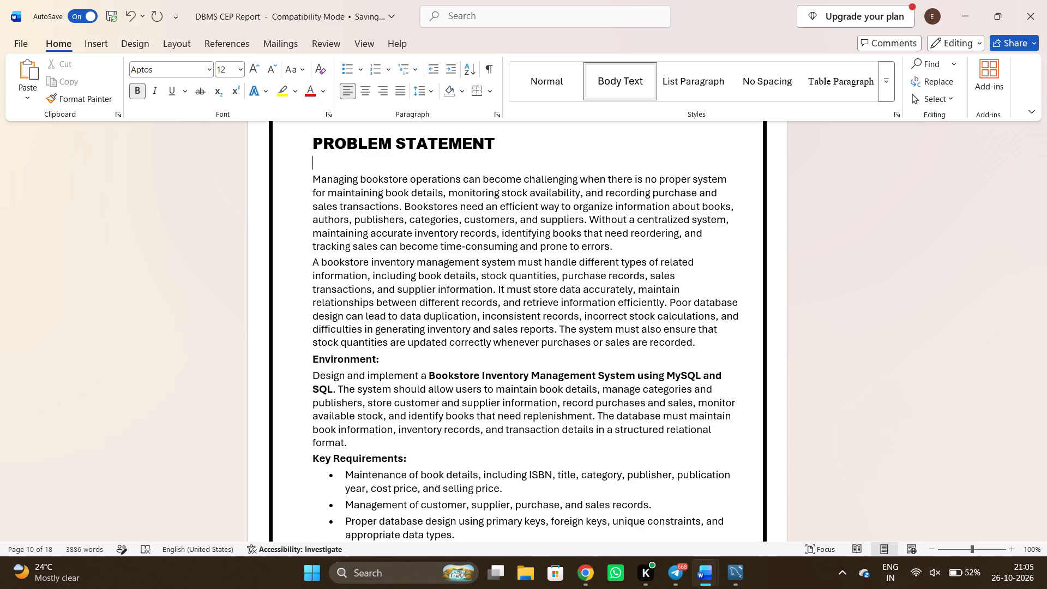
Check the problem statement spacing in the original Campus Chat report and add a blank line after the first paragraph in the DBMS CEP Report.
{"action": "key", "text": "alt+Tab"}
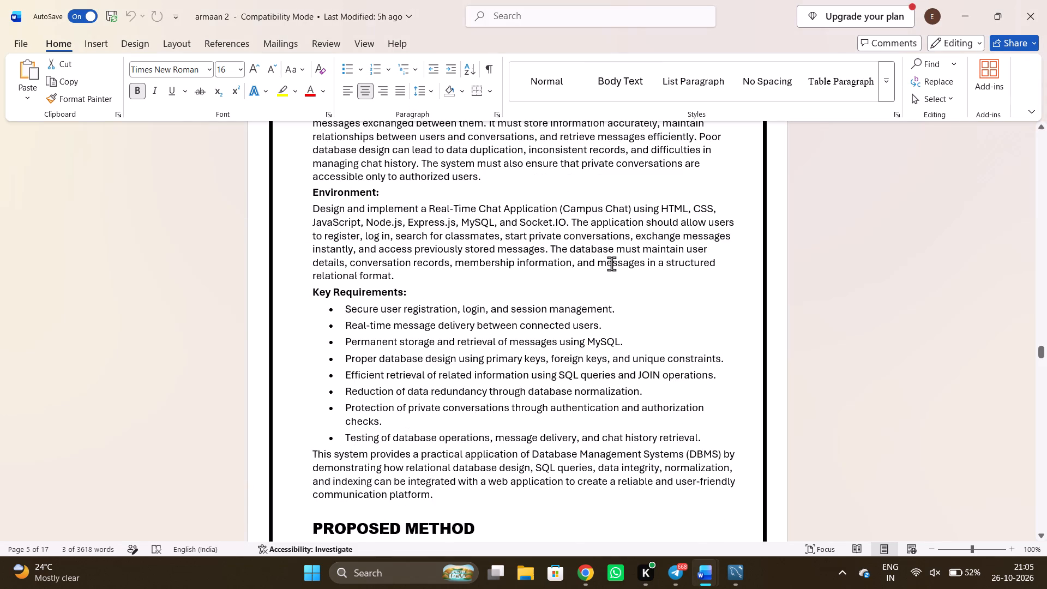
{"action": "scroll", "coordinate": [611, 263], "scroll_direction": "right", "scroll_amount": 1}
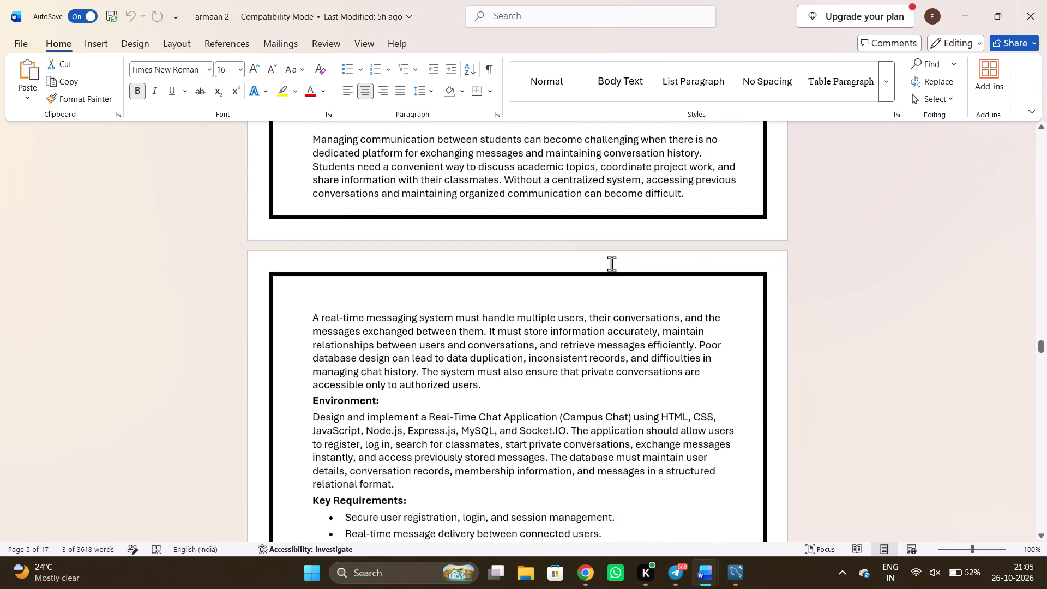
{"action": "scroll", "coordinate": [611, 263], "scroll_direction": "right", "scroll_amount": 1}
{"action": "key", "text": "alt+Tab"}
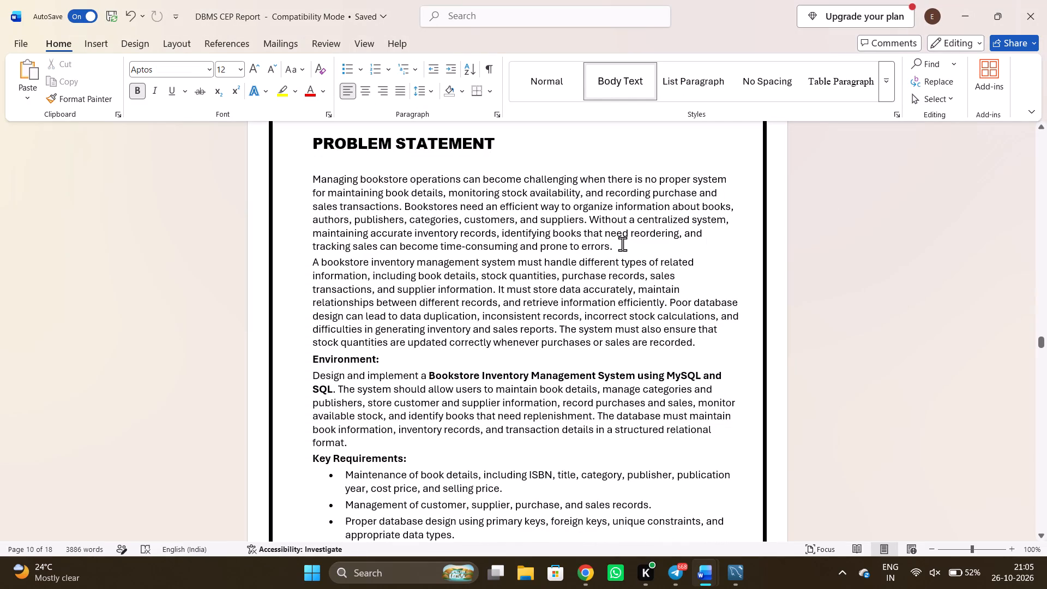
{"action": "left_click", "coordinate": [622, 244]}
{"action": "key", "text": "Return"}
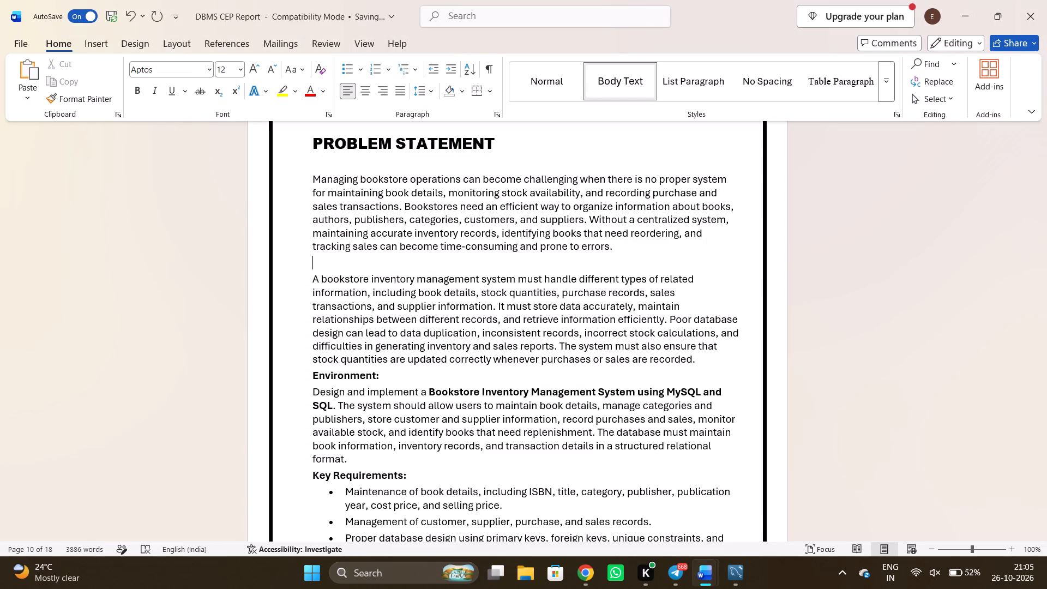
Review the spacing of the INTRODUCTION and OBJECTIVE sections against the PROBLEM STATEMENT section.
{"action": "scroll", "coordinate": [622, 244], "scroll_direction": "up", "scroll_amount": 4}
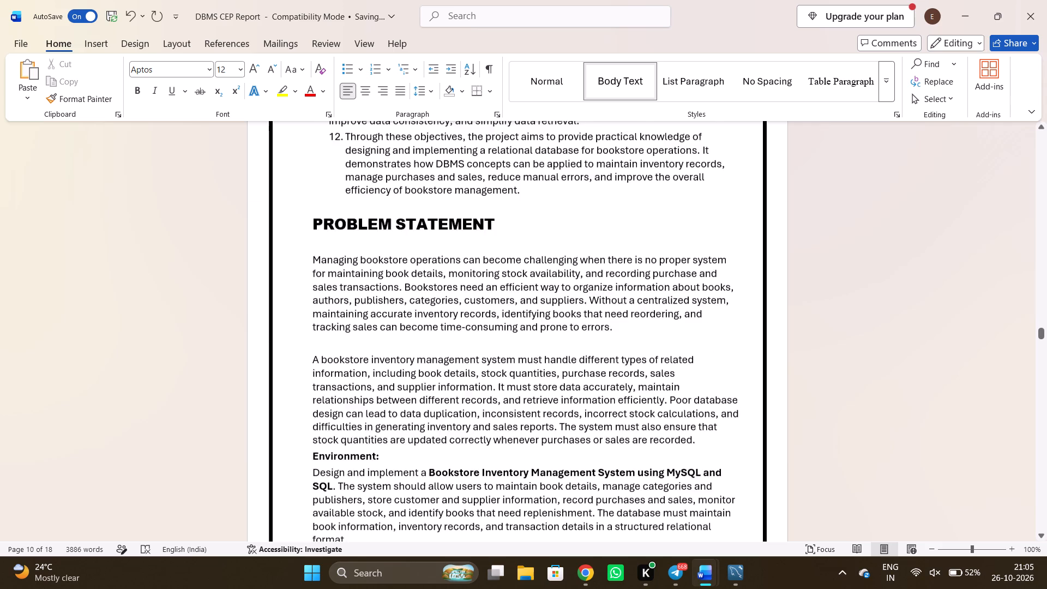
{"action": "scroll", "coordinate": [622, 244], "scroll_direction": "up", "scroll_amount": 8}
{"action": "scroll", "coordinate": [622, 244], "scroll_direction": "right", "scroll_amount": 1}
{"action": "scroll", "coordinate": [622, 244], "scroll_direction": "up", "scroll_amount": 2}
{"action": "scroll", "coordinate": [622, 244], "scroll_direction": "down", "scroll_amount": 1}
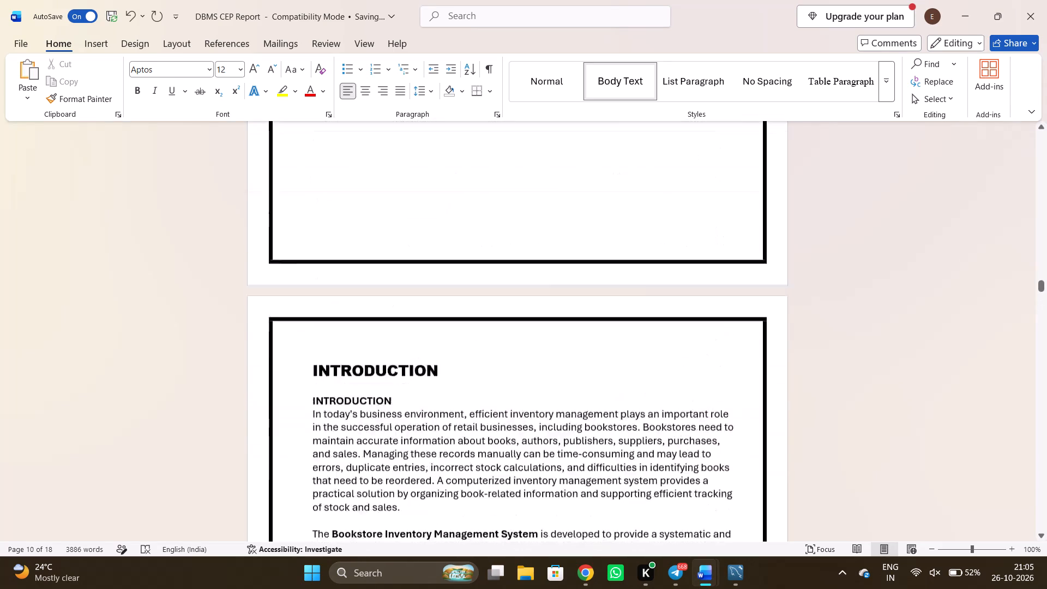
{"action": "scroll", "coordinate": [622, 244], "scroll_direction": "down", "scroll_amount": 4}
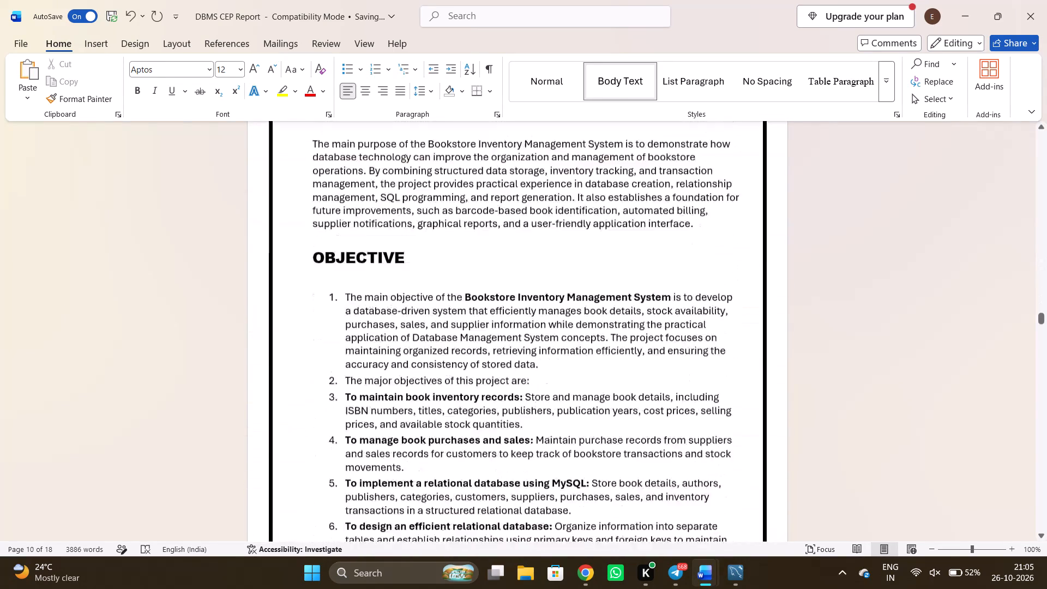
{"action": "scroll", "coordinate": [622, 244], "scroll_direction": "down", "scroll_amount": 6}
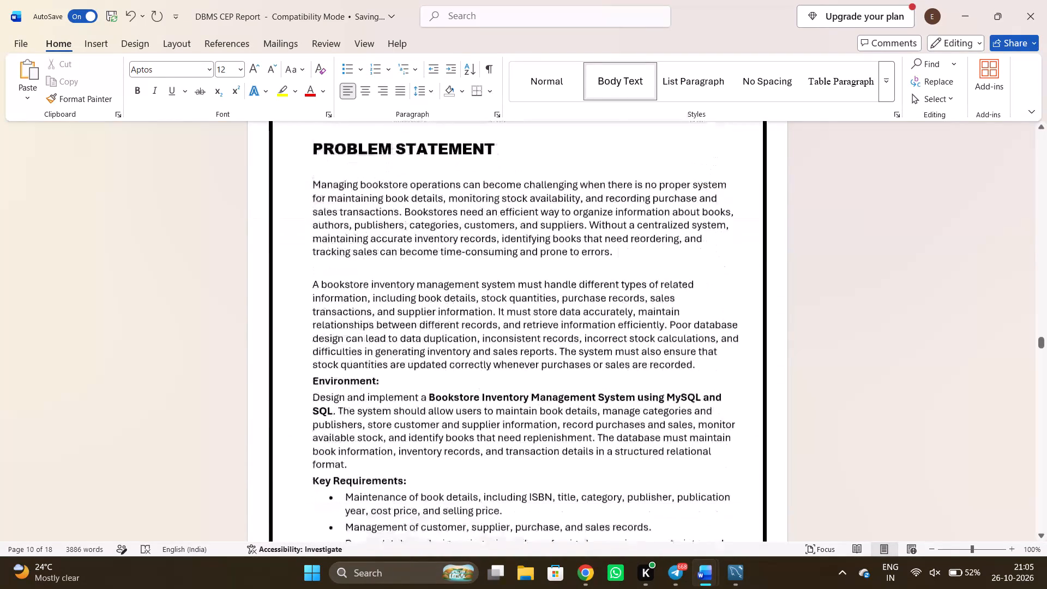
{"action": "scroll", "coordinate": [622, 244], "scroll_direction": "down", "scroll_amount": 3}
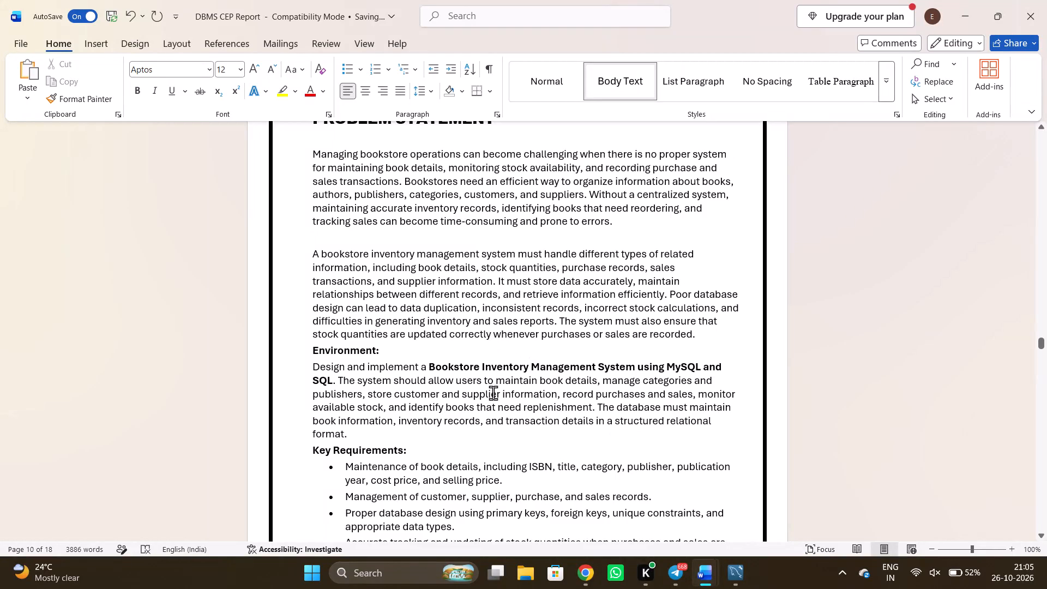
Insert an unbulleted blank line between the last Key Requirements bullet and the closing paragraph of the problem statement.
{"action": "scroll", "coordinate": [494, 400], "scroll_direction": "down", "scroll_amount": 2}
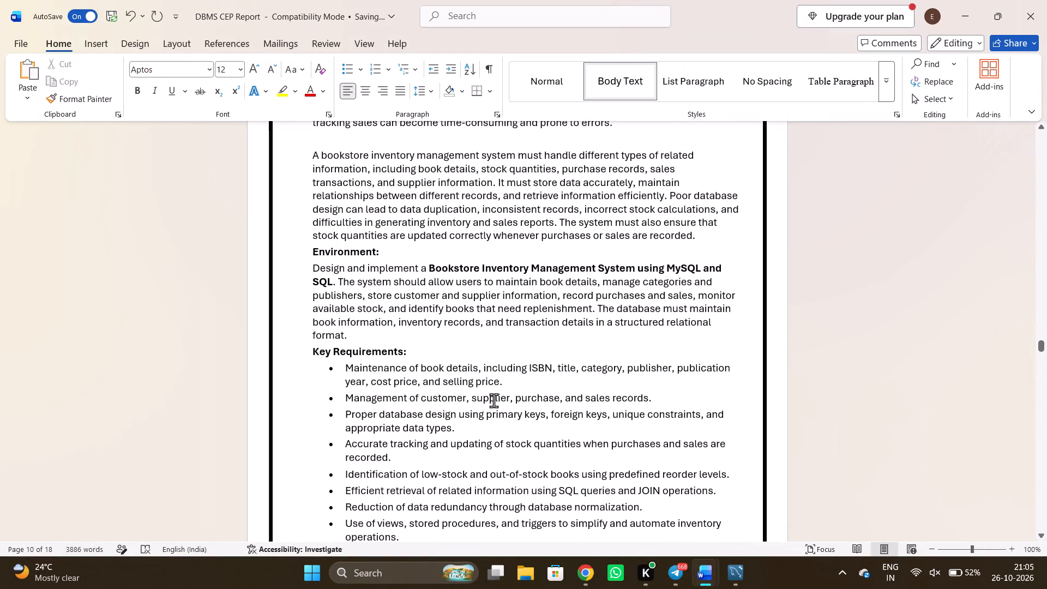
{"action": "scroll", "coordinate": [494, 400], "scroll_direction": "down", "scroll_amount": 3}
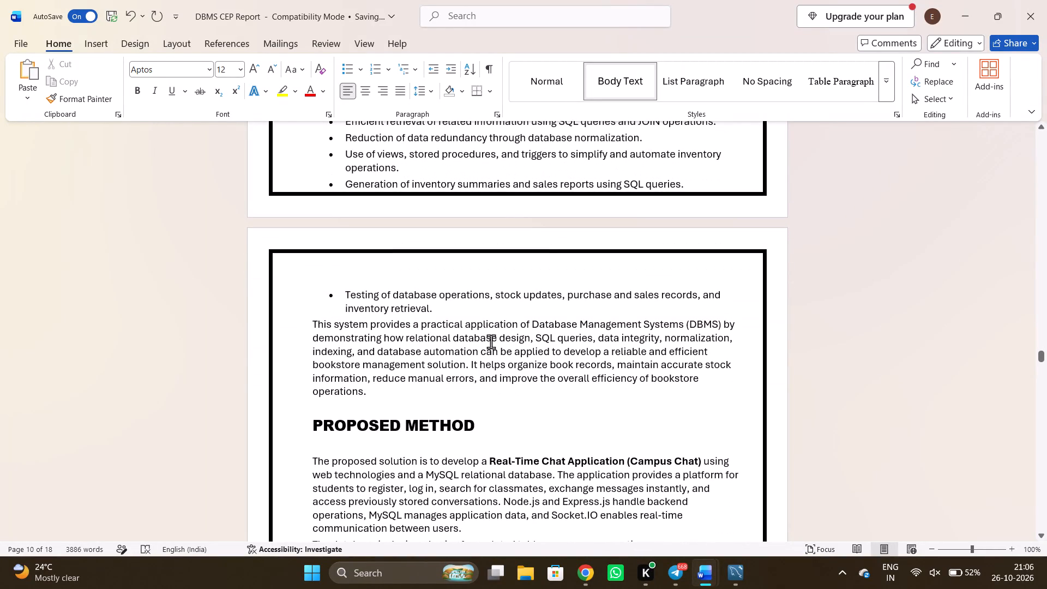
{"action": "left_click", "coordinate": [470, 313]}
{"action": "key", "text": "Return"}
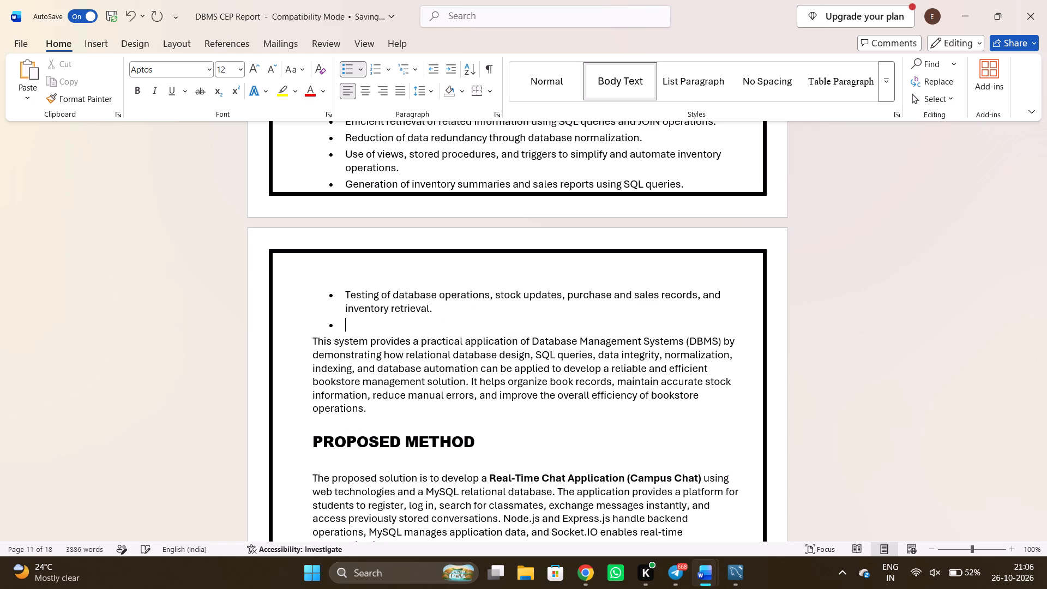
{"action": "scroll", "coordinate": [470, 313], "scroll_direction": "up", "scroll_amount": 1}
{"action": "key", "text": "BackSpace"}
{"action": "key", "text": "BackSpace"}
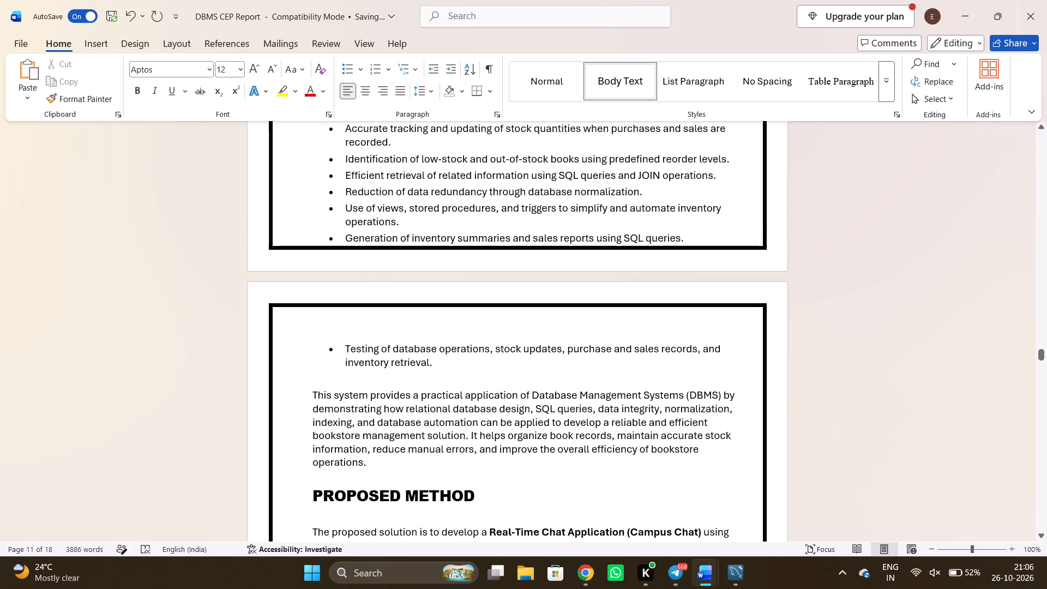
Add a blank line between the Environment paragraph and the Key Requirements subheading.
{"action": "scroll", "coordinate": [470, 313], "scroll_direction": "up", "scroll_amount": 2}
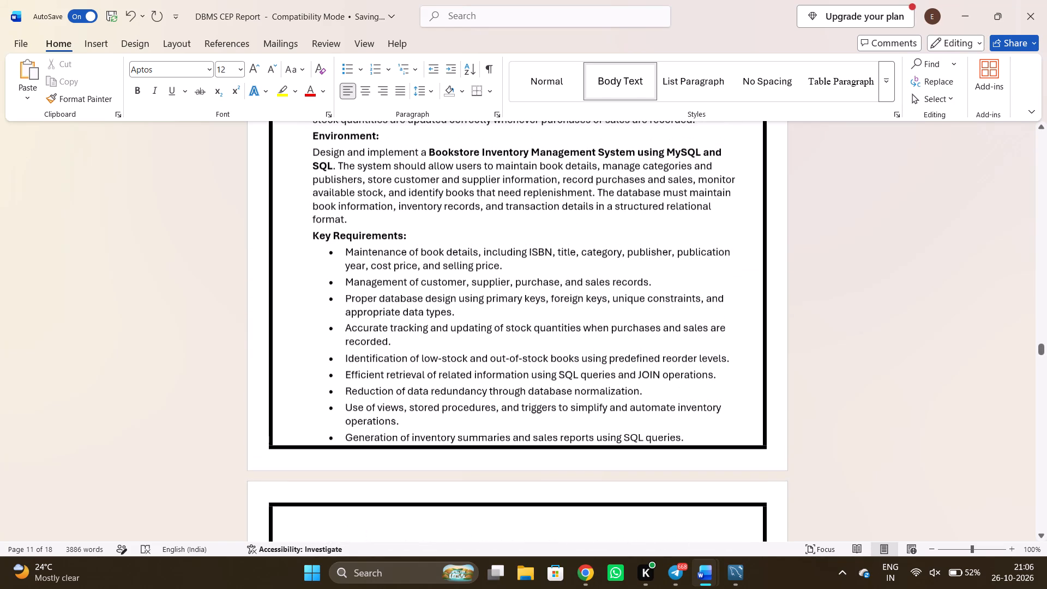
{"action": "scroll", "coordinate": [470, 313], "scroll_direction": "up", "scroll_amount": 1}
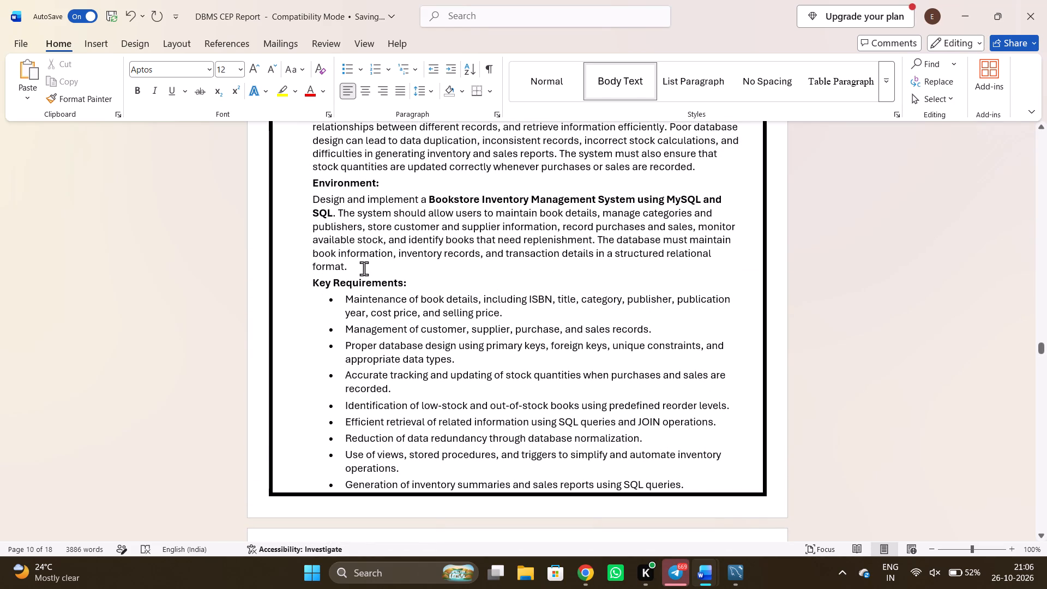
{"action": "left_click", "coordinate": [364, 268]}
{"action": "key", "text": "Return"}
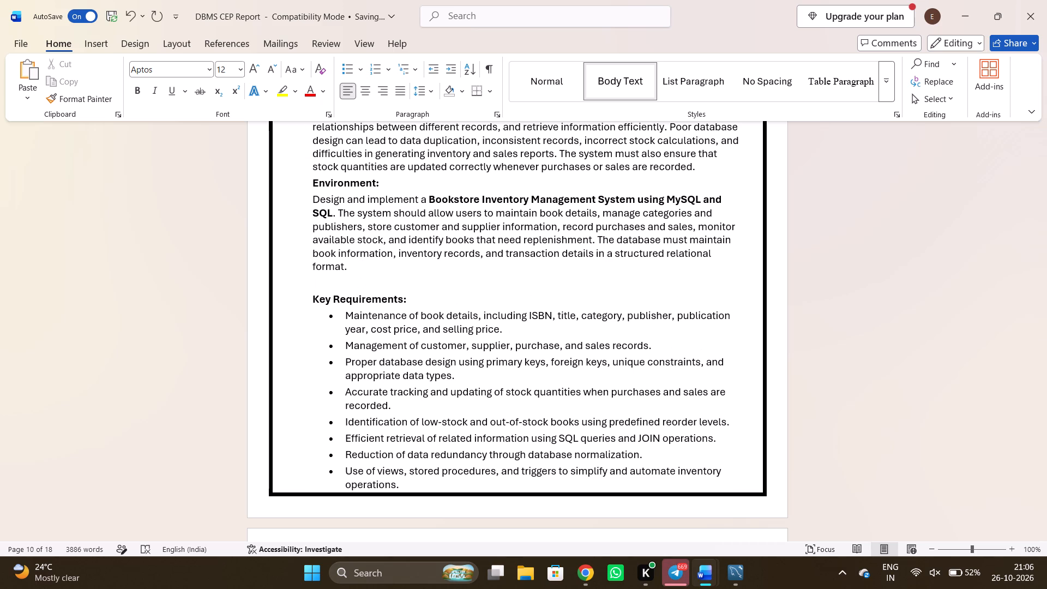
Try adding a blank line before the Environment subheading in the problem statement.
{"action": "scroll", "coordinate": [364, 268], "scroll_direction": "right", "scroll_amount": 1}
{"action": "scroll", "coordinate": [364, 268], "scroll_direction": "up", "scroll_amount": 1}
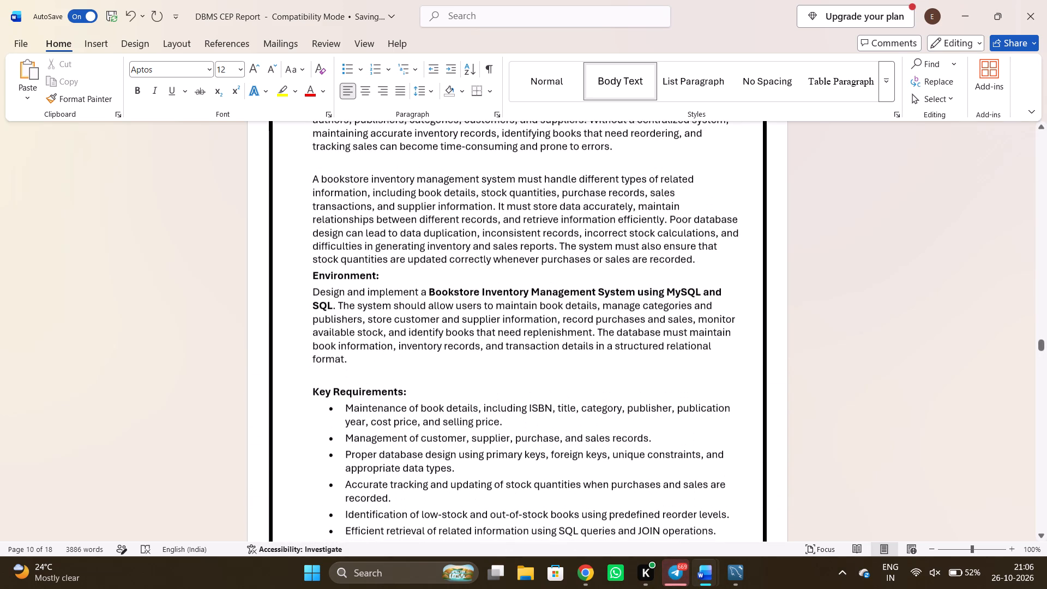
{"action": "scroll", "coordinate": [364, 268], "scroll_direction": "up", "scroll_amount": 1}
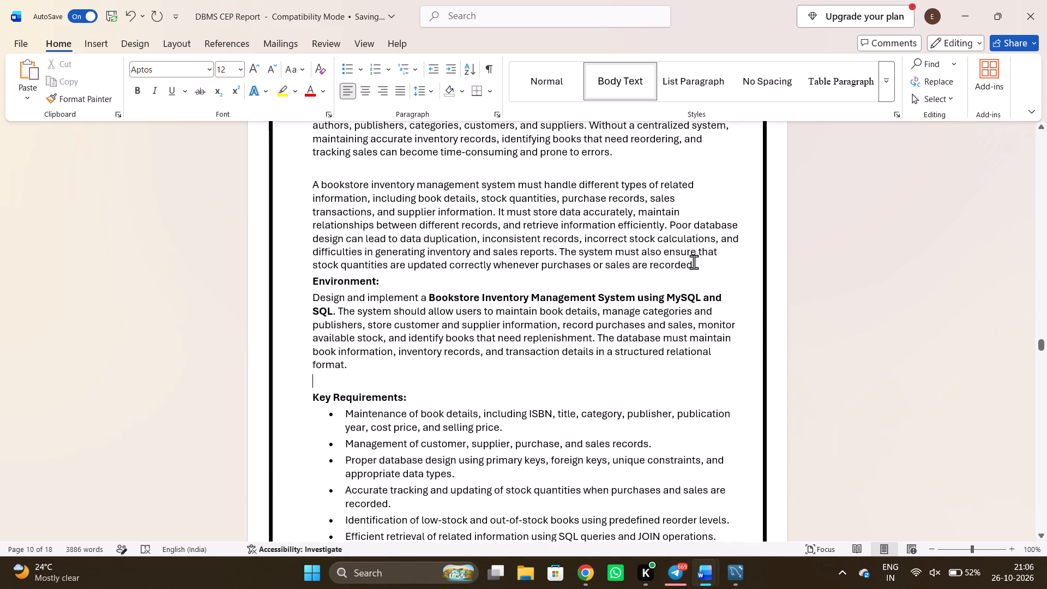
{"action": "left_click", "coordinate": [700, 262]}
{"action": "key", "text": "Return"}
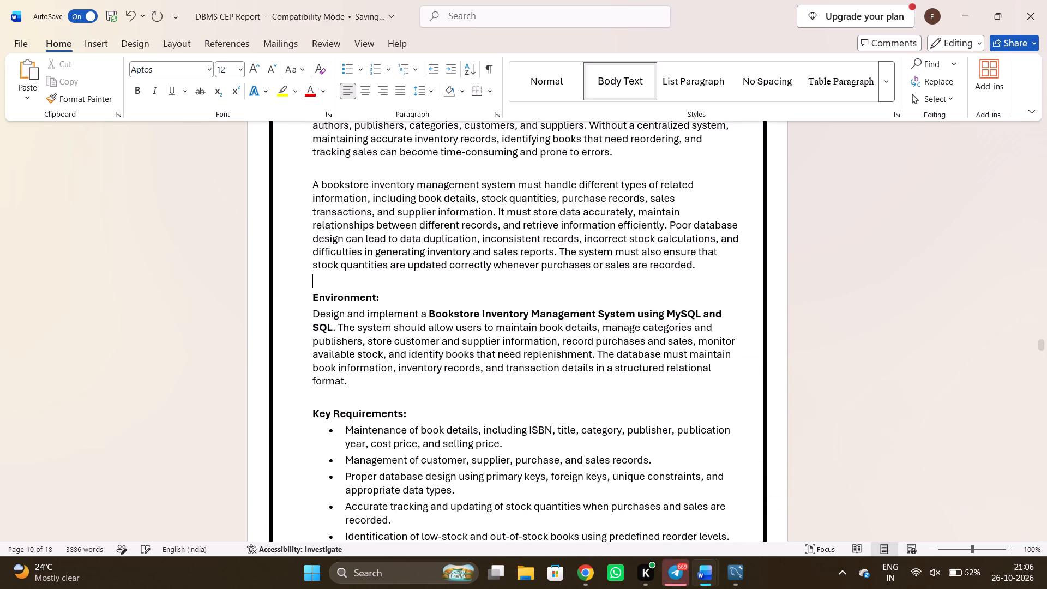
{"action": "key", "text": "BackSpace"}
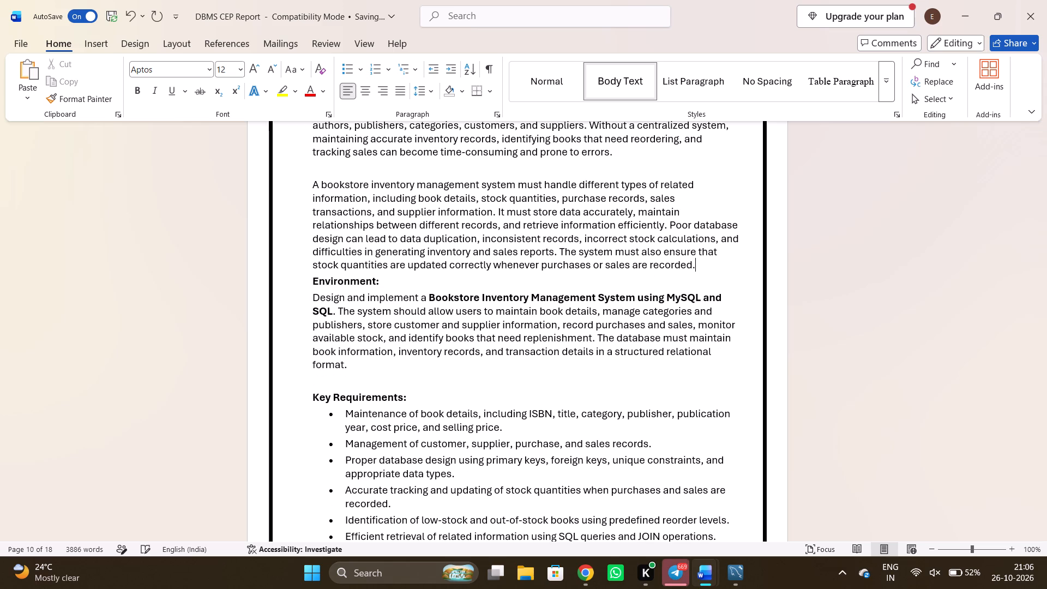
Insert a blank line before the closing paragraph of the PROPOSED METHOD section, after the Testing and Verification item.
{"action": "scroll", "coordinate": [700, 262], "scroll_direction": "down", "scroll_amount": 1}
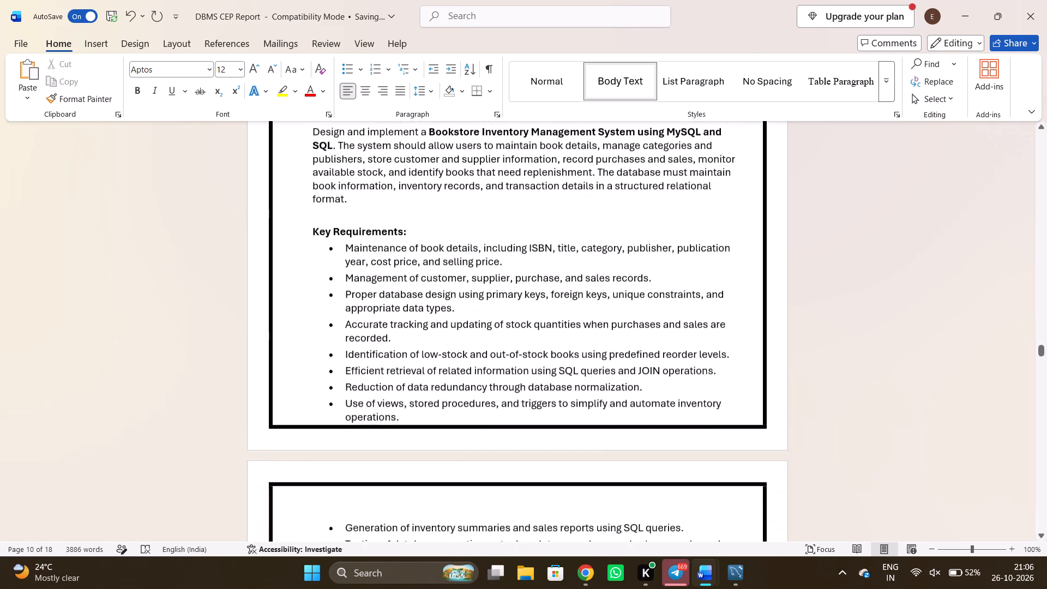
{"action": "scroll", "coordinate": [700, 262], "scroll_direction": "down", "scroll_amount": 1}
{"action": "scroll", "coordinate": [700, 262], "scroll_direction": "right", "scroll_amount": 1}
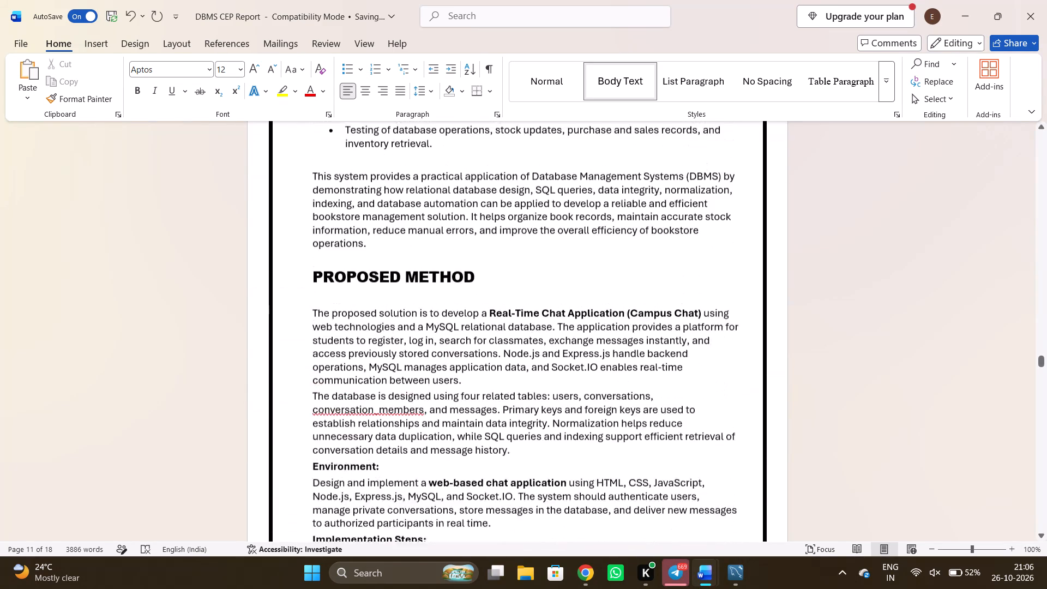
{"action": "scroll", "coordinate": [700, 262], "scroll_direction": "right", "scroll_amount": 1}
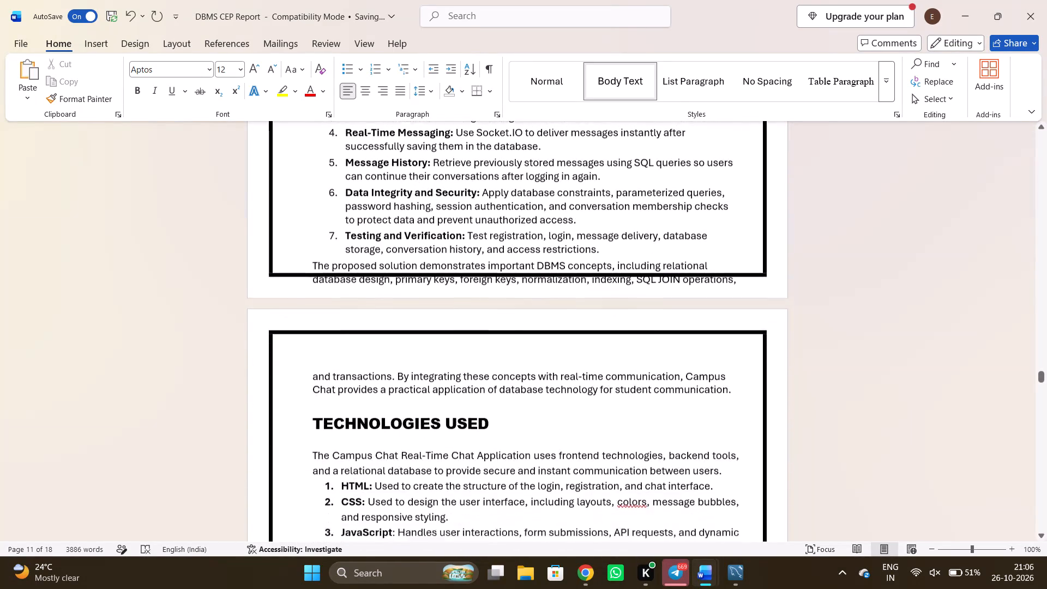
{"action": "scroll", "coordinate": [700, 262], "scroll_direction": "right", "scroll_amount": 1}
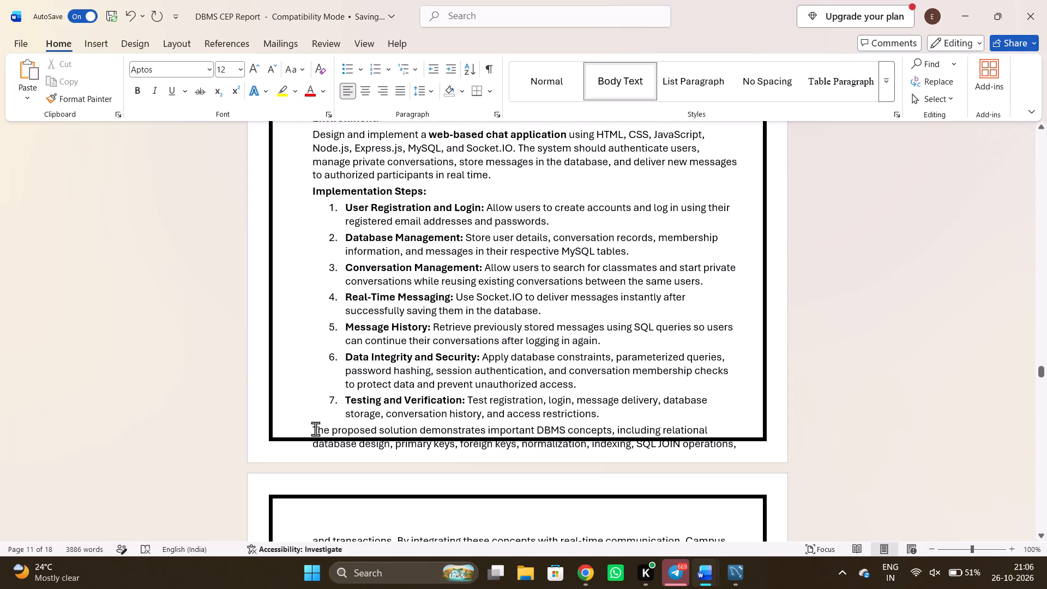
{"action": "left_click", "coordinate": [311, 427]}
{"action": "key", "text": "Return"}
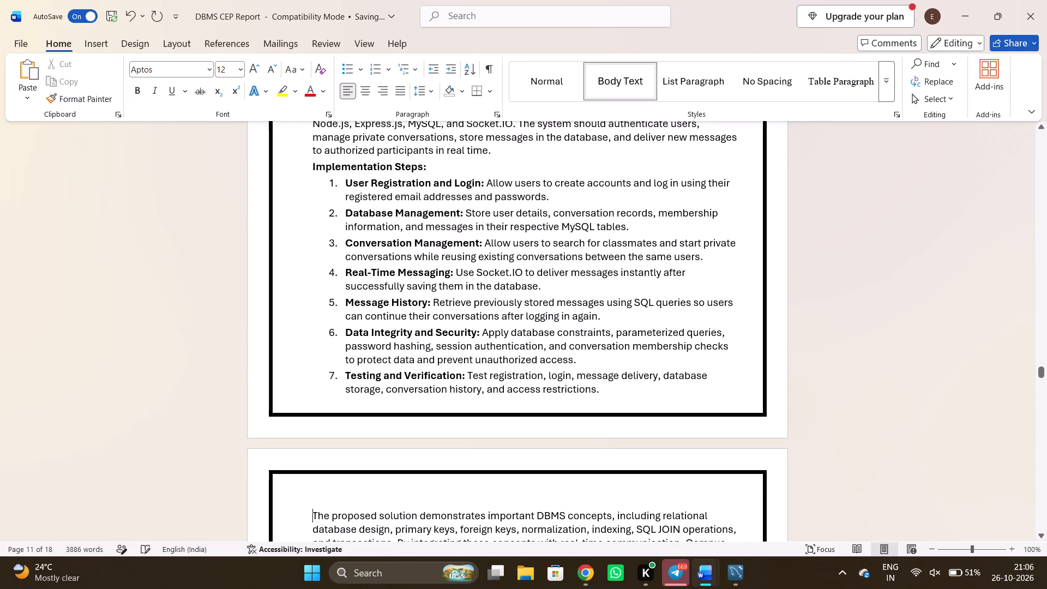
Copy the full Campus Chat body text of the PROPOSED METHOD section, stopping before the TECHNOLOGIES USED heading.
{"action": "scroll", "coordinate": [311, 427], "scroll_direction": "up", "scroll_amount": 3}
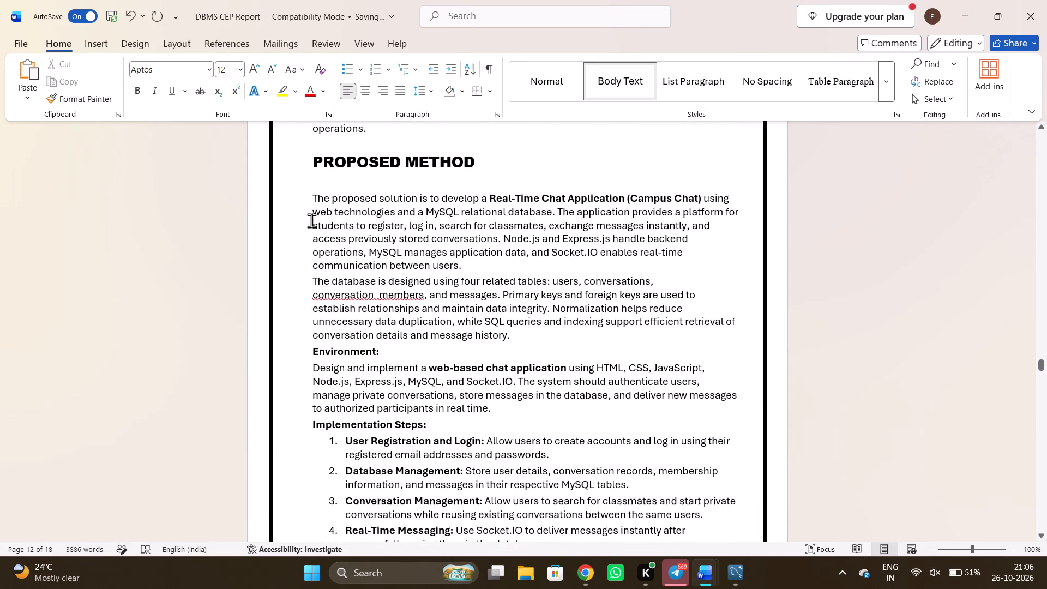
{"action": "left_click_drag", "start_coordinate": [311, 194], "coordinate": [444, 455]}
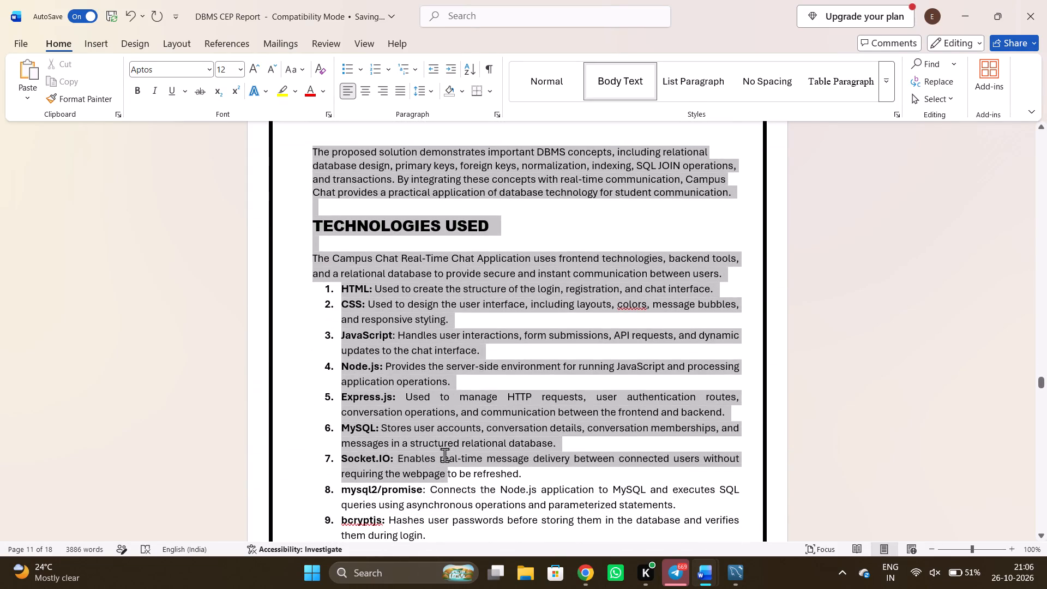
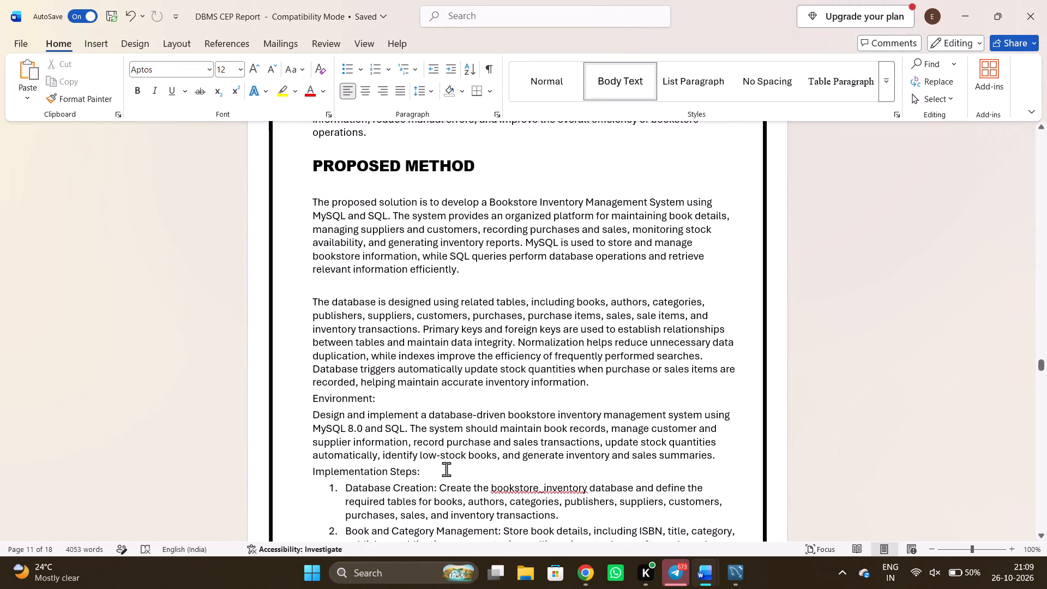
{"action": "scroll", "coordinate": [446, 469], "scroll_direction": "down", "scroll_amount": 1}
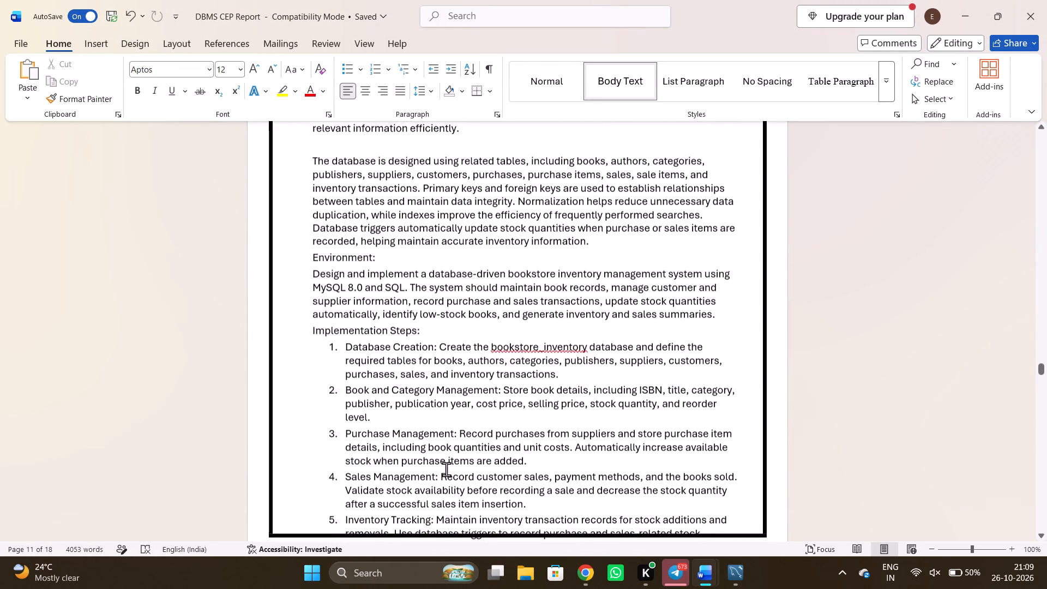
{"action": "scroll", "coordinate": [446, 469], "scroll_direction": "down", "scroll_amount": 1}
{"action": "left_click", "coordinate": [324, 489]}
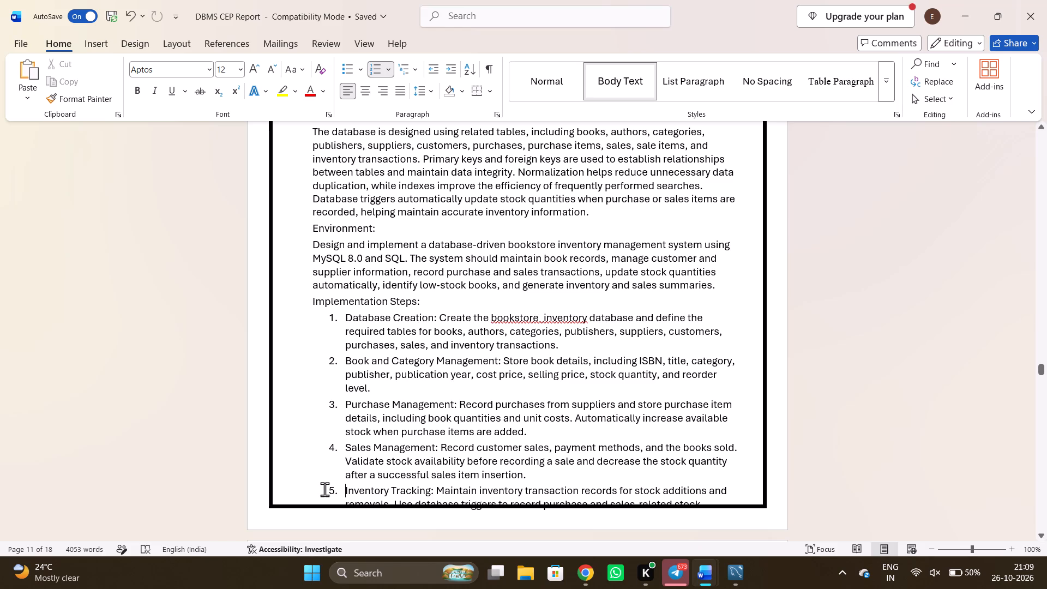
{"action": "key", "text": "Return"}
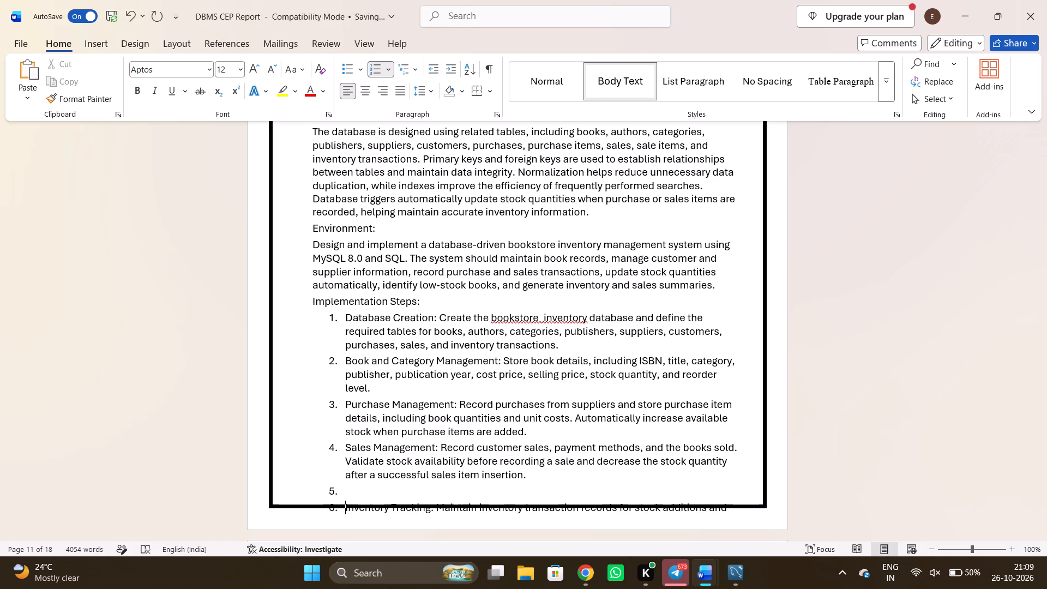
{"action": "key", "text": "ctrl+z"}
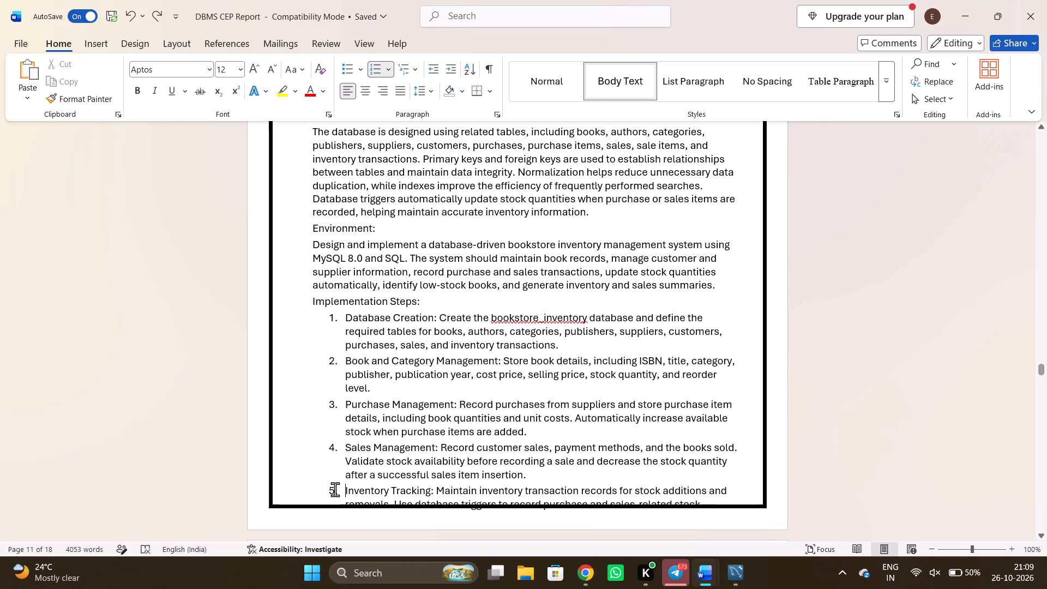
{"action": "key", "text": "Left"}
{"action": "key", "text": "Left"}
{"action": "key", "text": "Right"}
{"action": "key", "text": "Return"}
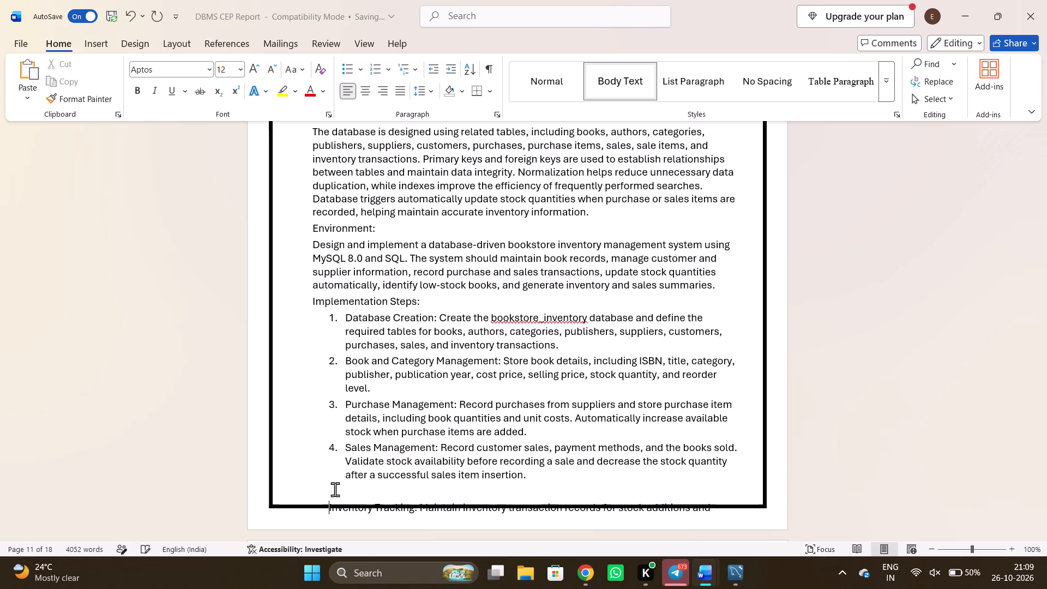
{"action": "key", "text": "Return"}
Indent the Inventory Tracking paragraph to line up with the text of the numbered implementation steps.
{"action": "scroll", "coordinate": [334, 534], "scroll_direction": "down", "scroll_amount": 1}
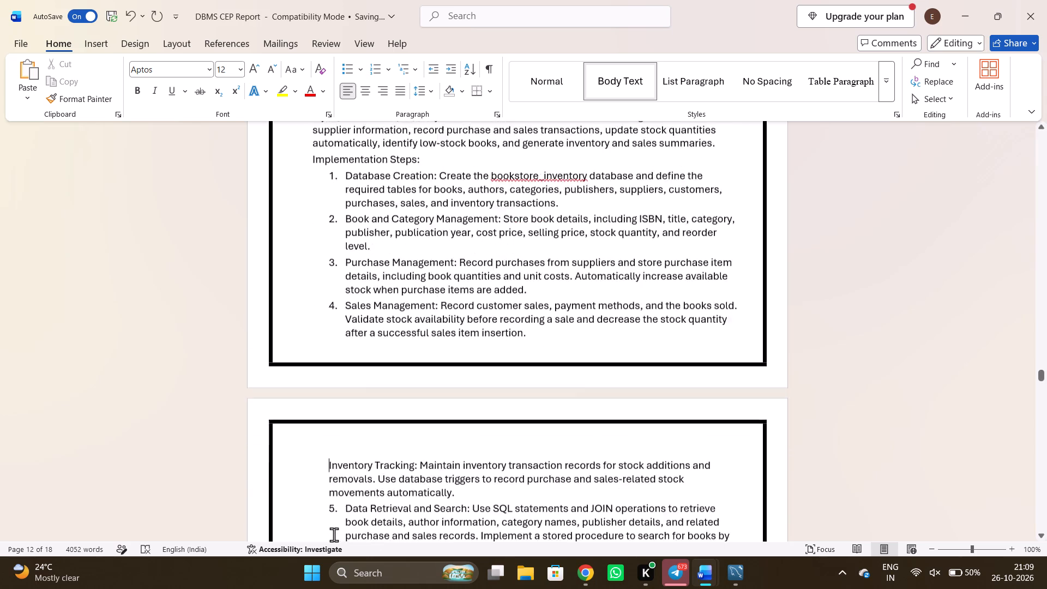
{"action": "scroll", "coordinate": [334, 534], "scroll_direction": "down", "scroll_amount": 1}
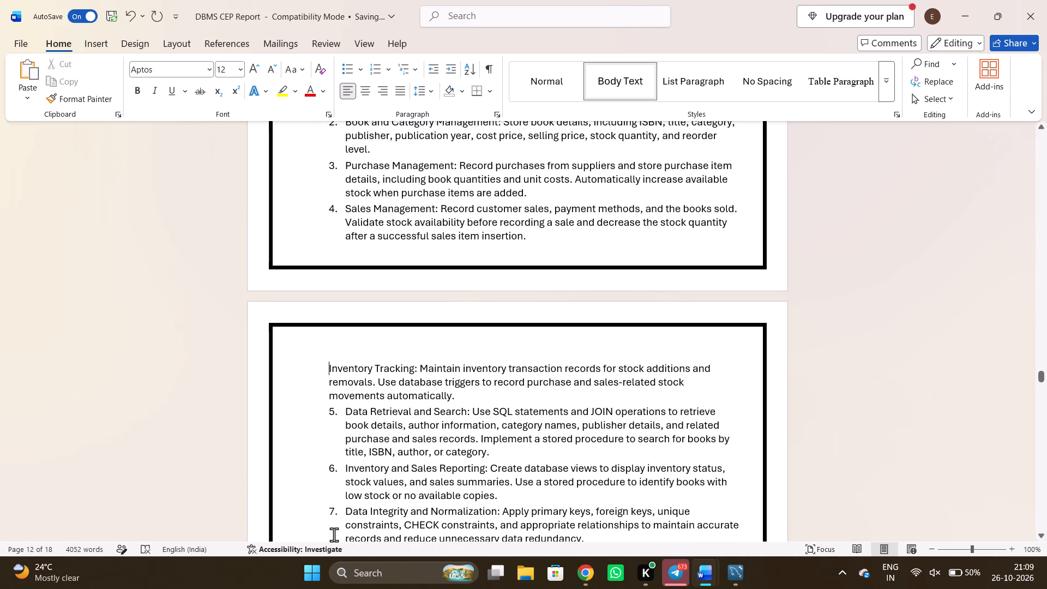
{"action": "key", "text": "Tab"}
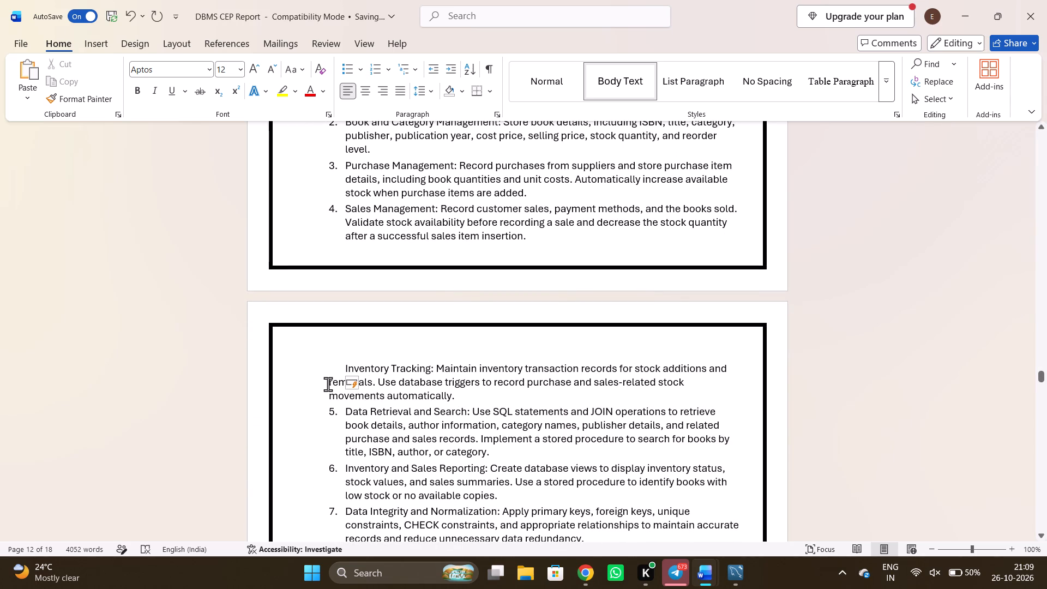
{"action": "left_click", "coordinate": [328, 384]}
{"action": "key", "text": "Tab"}
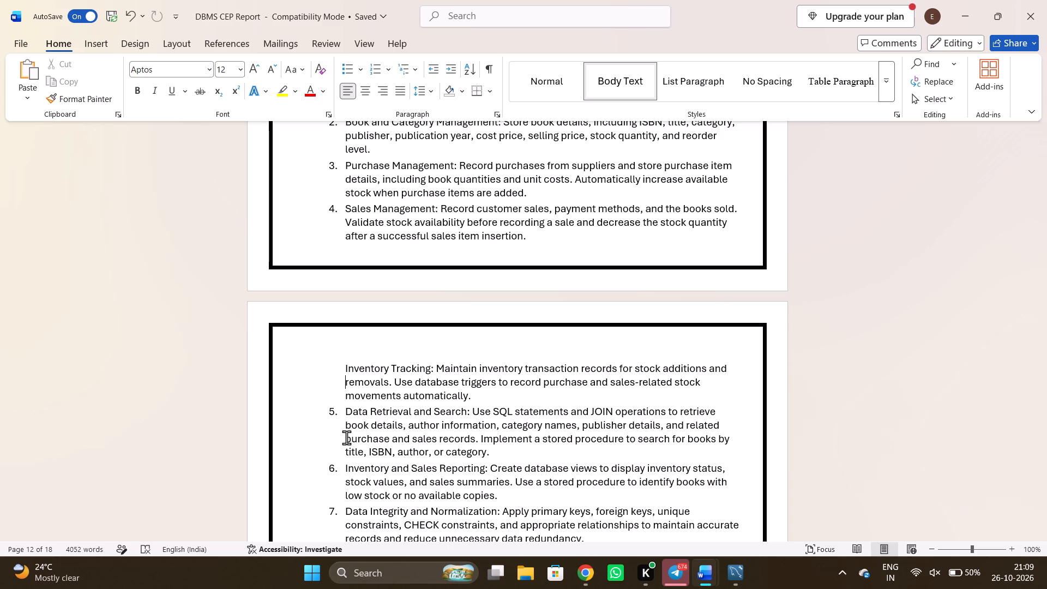
Insert an unnumbered blank line between the Testing and Verification item and the closing paragraph of the proposed method.
{"action": "scroll", "coordinate": [346, 437], "scroll_direction": "down", "scroll_amount": 2}
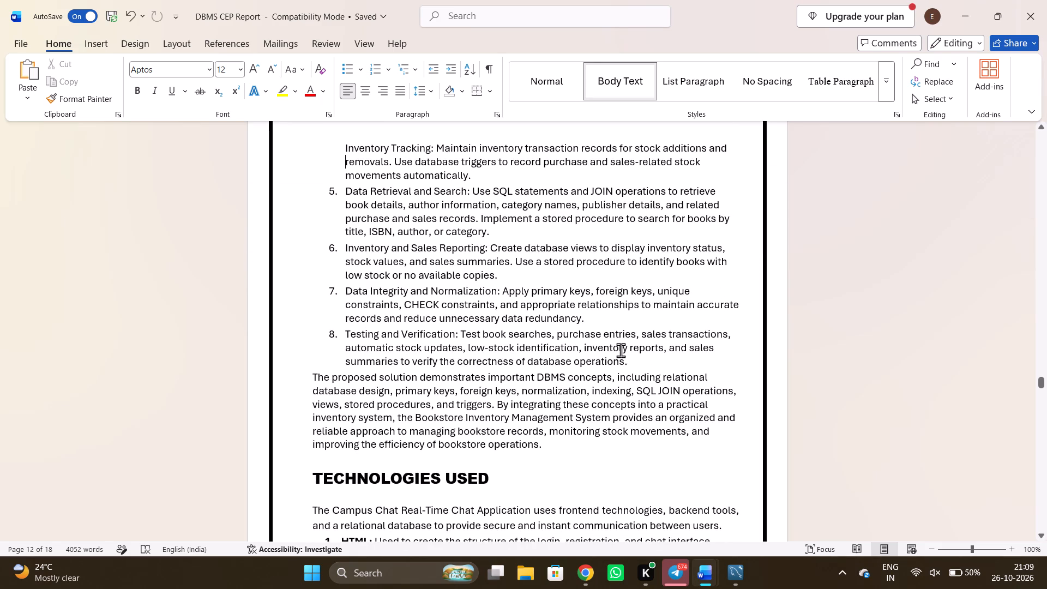
{"action": "left_click", "coordinate": [630, 359]}
{"action": "key", "text": "Return"}
{"action": "key", "text": "BackSpace"}
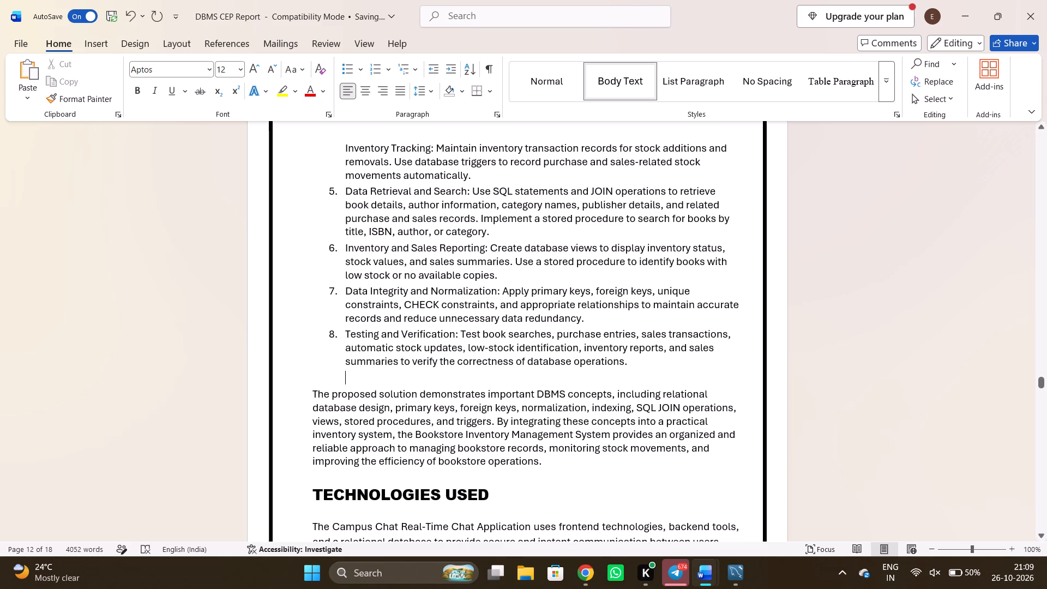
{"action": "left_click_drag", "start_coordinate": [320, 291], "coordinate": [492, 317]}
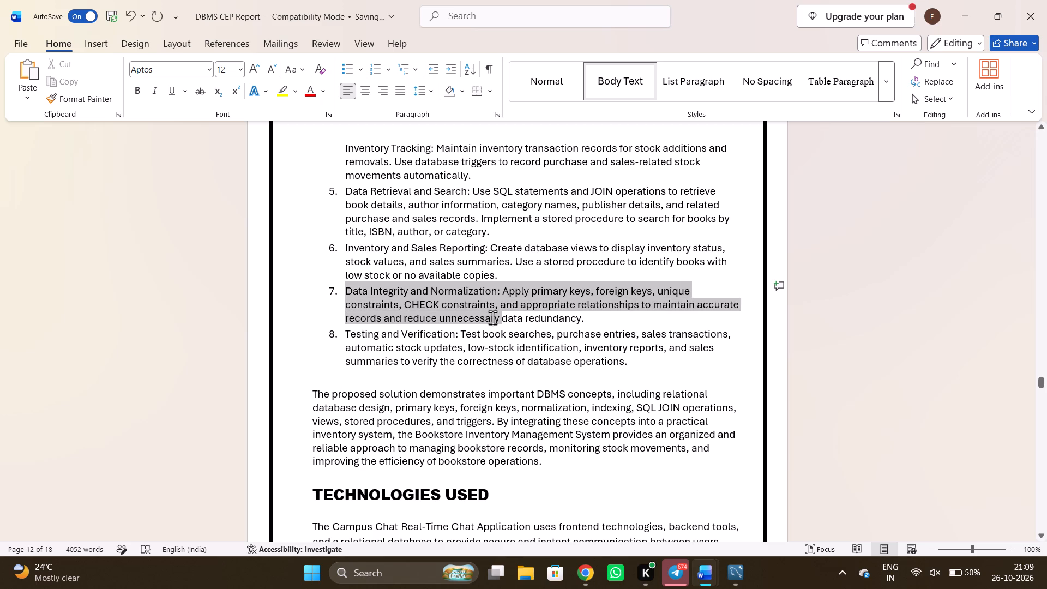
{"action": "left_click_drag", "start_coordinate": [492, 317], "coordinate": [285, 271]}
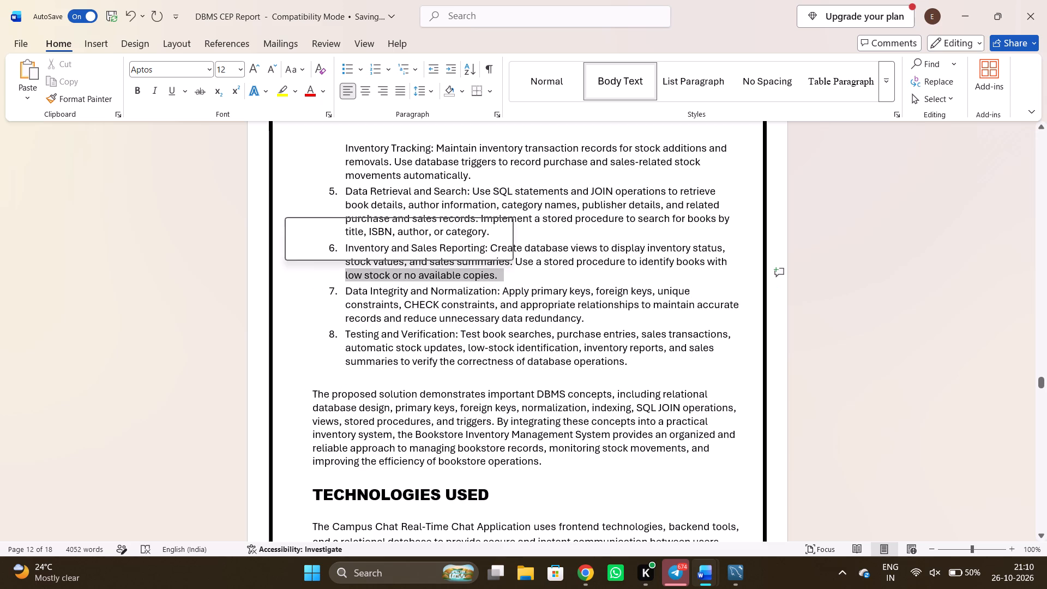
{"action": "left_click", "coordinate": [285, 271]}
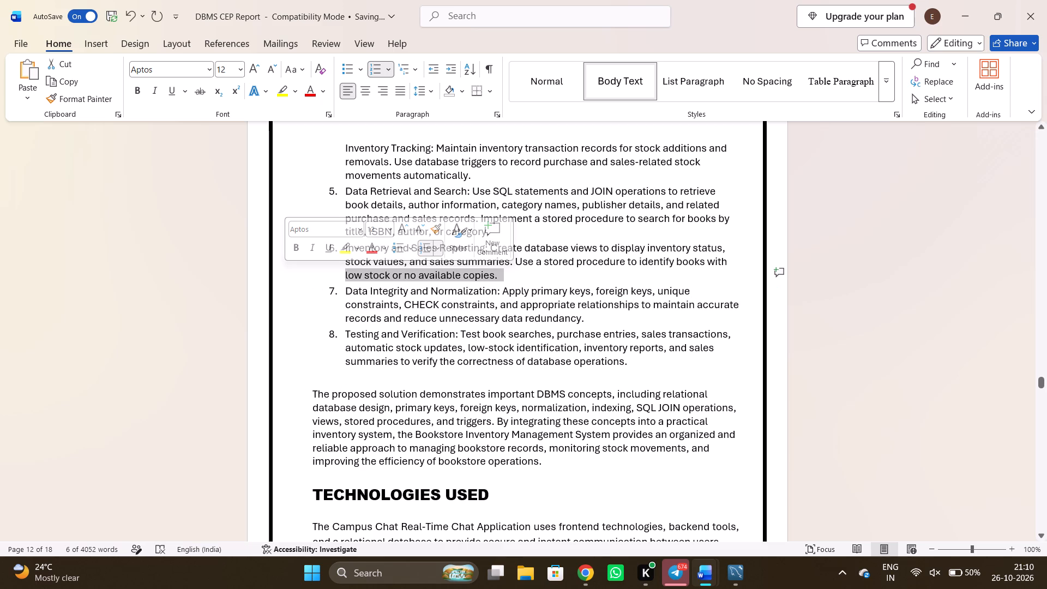
Review the layout of the PROPOSED METHOD section and the TECHNOLOGIES USED section that follows it.
{"action": "scroll", "coordinate": [287, 289], "scroll_direction": "up", "scroll_amount": 1}
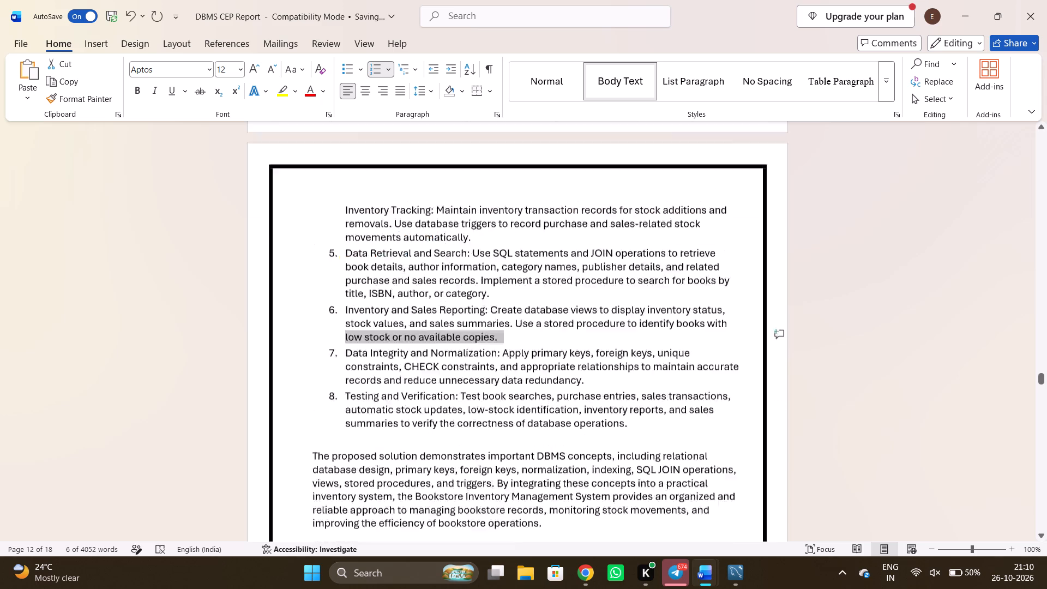
{"action": "scroll", "coordinate": [287, 289], "scroll_direction": "up", "scroll_amount": 4}
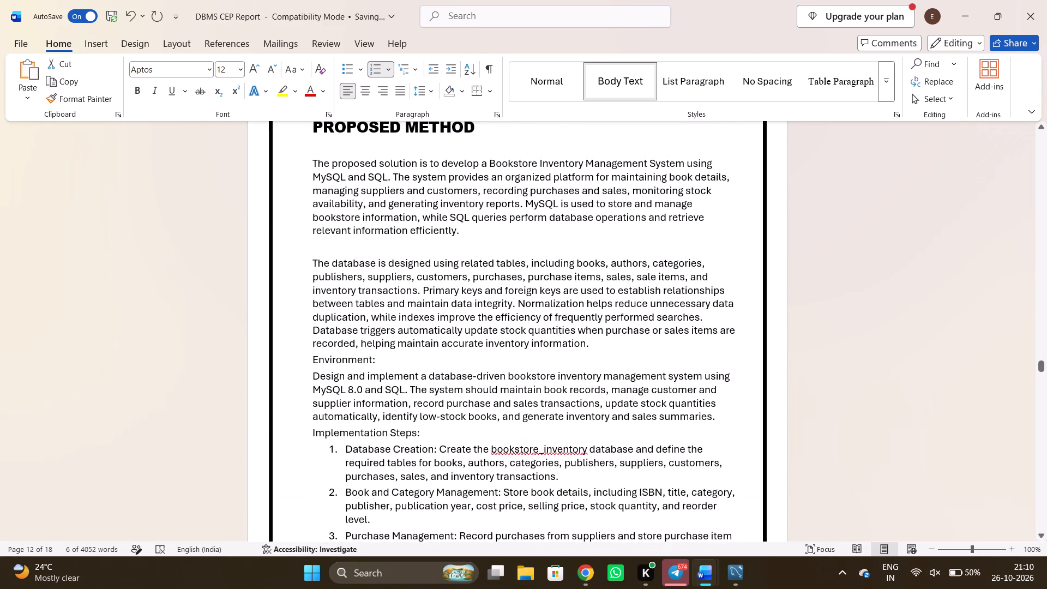
{"action": "scroll", "coordinate": [287, 289], "scroll_direction": "down", "scroll_amount": 2}
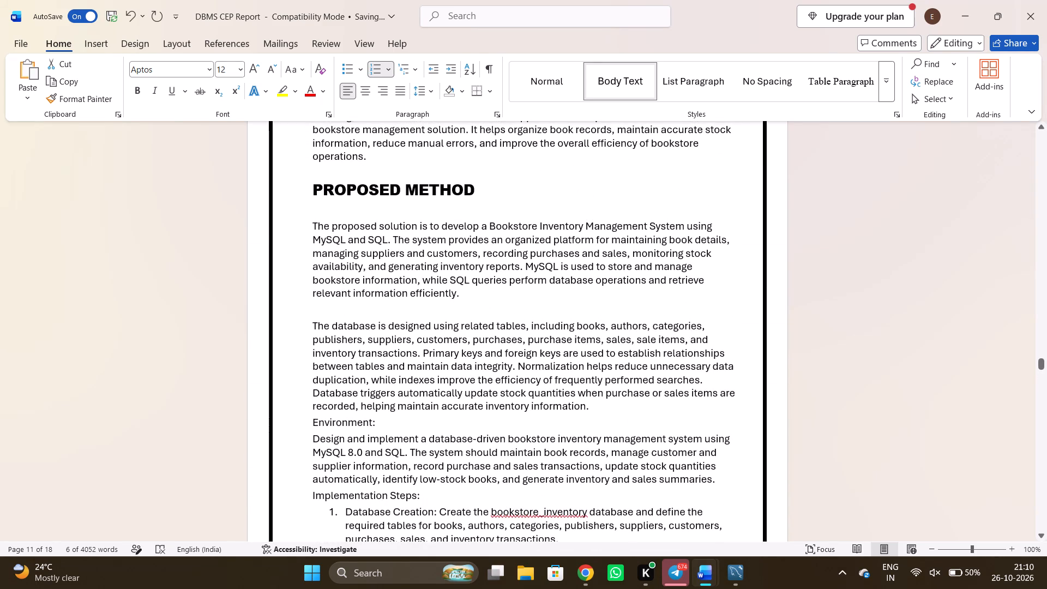
{"action": "scroll", "coordinate": [287, 289], "scroll_direction": "down", "scroll_amount": 2}
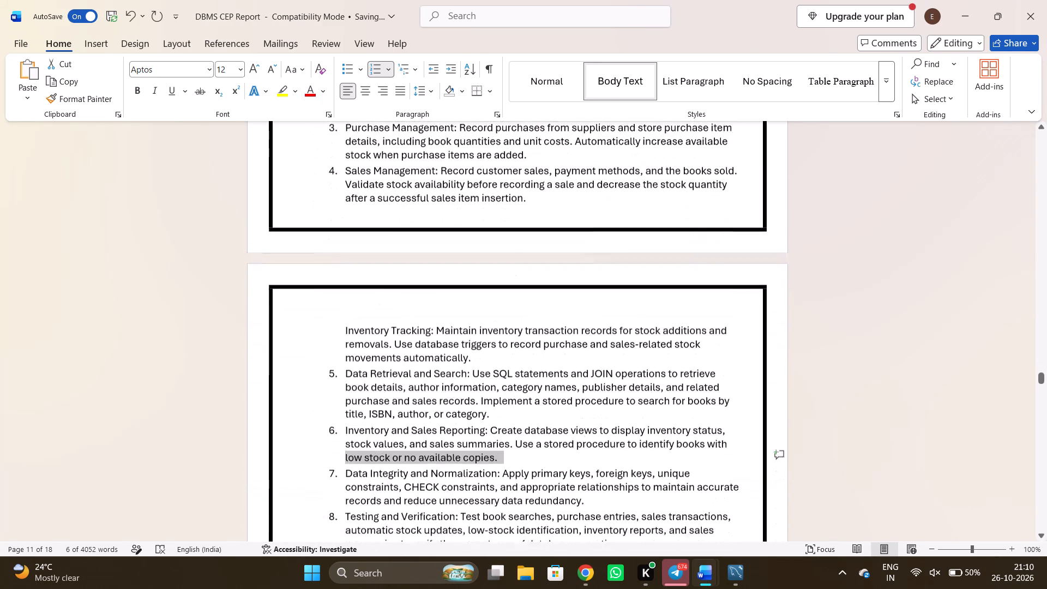
{"action": "scroll", "coordinate": [287, 289], "scroll_direction": "down", "scroll_amount": 1}
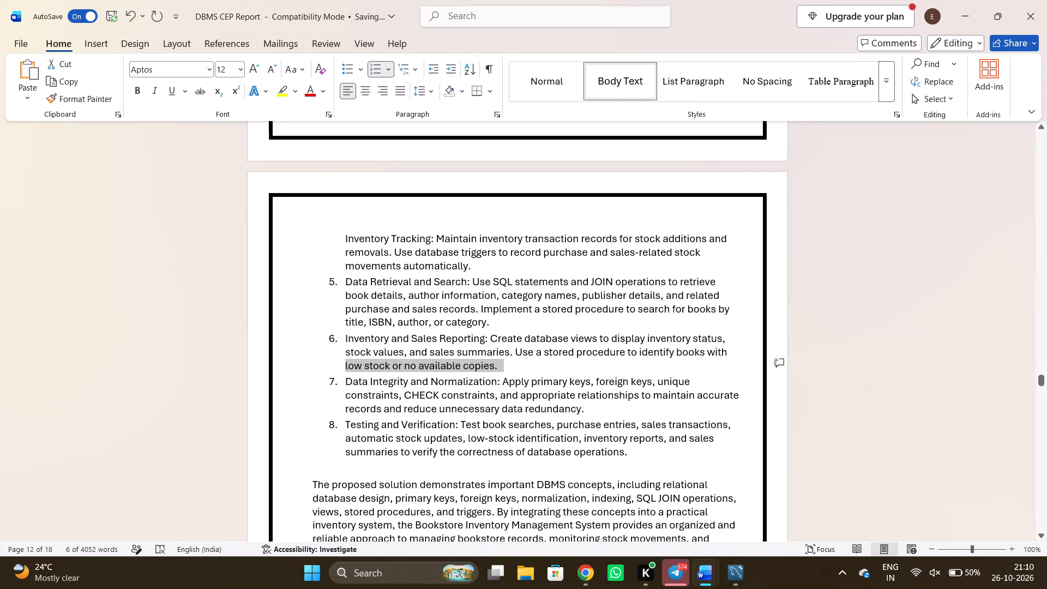
{"action": "scroll", "coordinate": [287, 289], "scroll_direction": "down", "scroll_amount": 2}
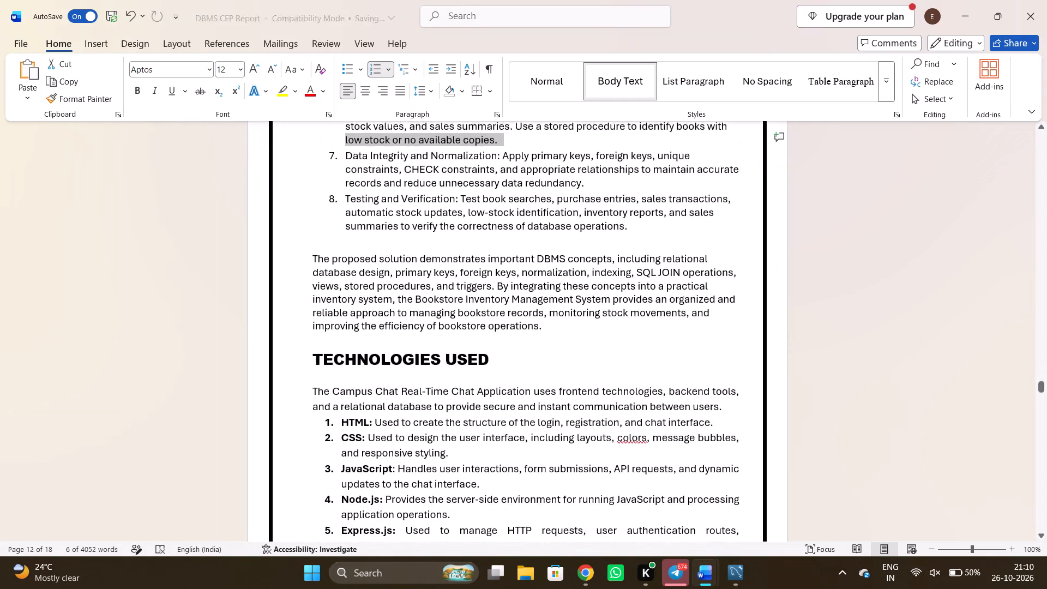
{"action": "scroll", "coordinate": [287, 289], "scroll_direction": "down", "scroll_amount": 2}
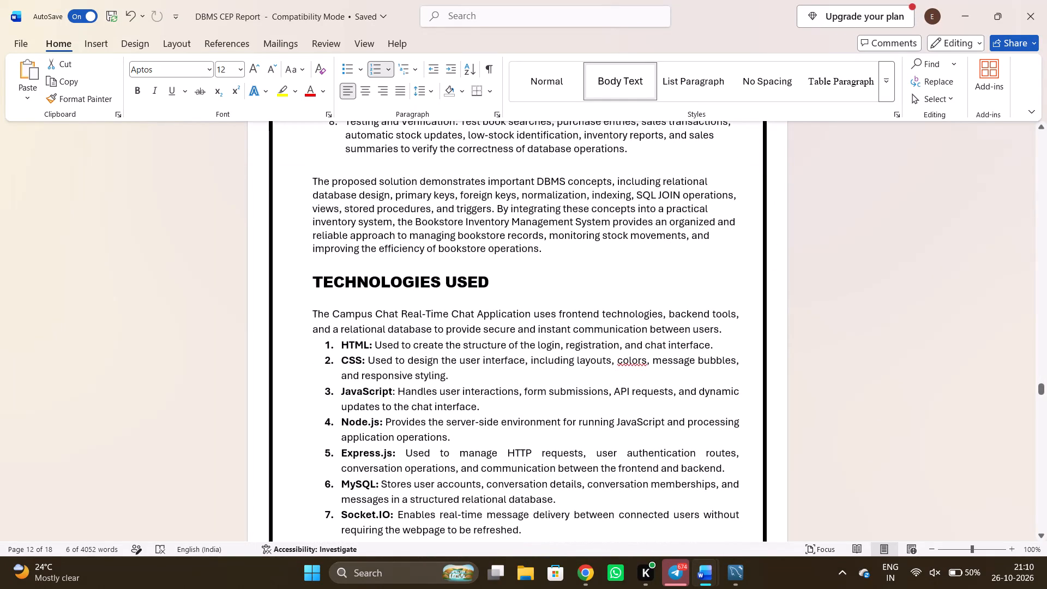
{"action": "scroll", "coordinate": [287, 289], "scroll_direction": "down", "scroll_amount": 4}
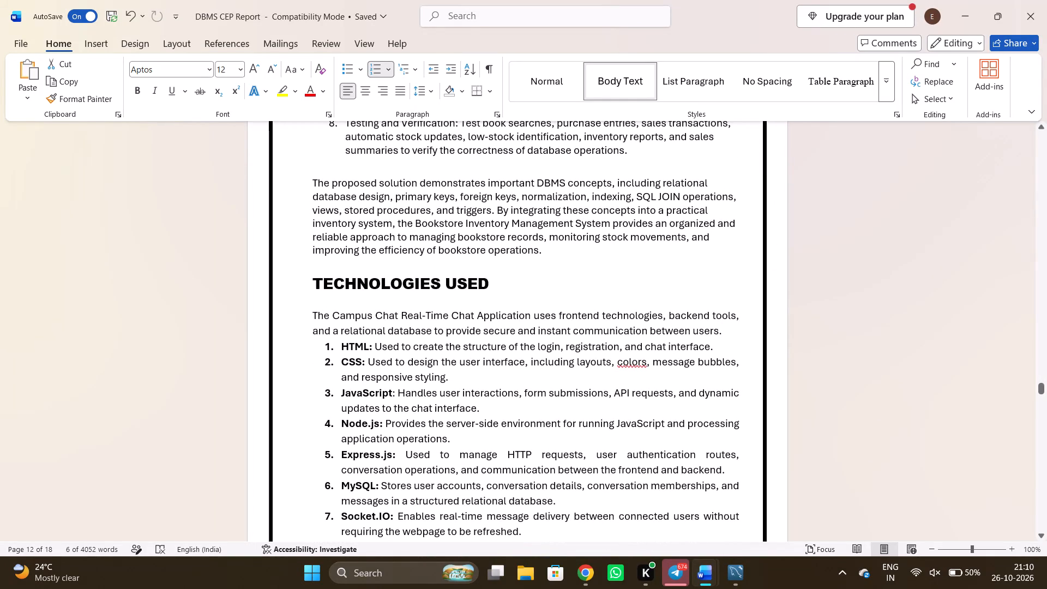
Copy the whole TECHNOLOGIES USED body text, from the Campus Chat introduction through the closing paragraph before SYSTEM WORKFLOW.
{"action": "left_click_drag", "start_coordinate": [312, 313], "coordinate": [398, 512]}
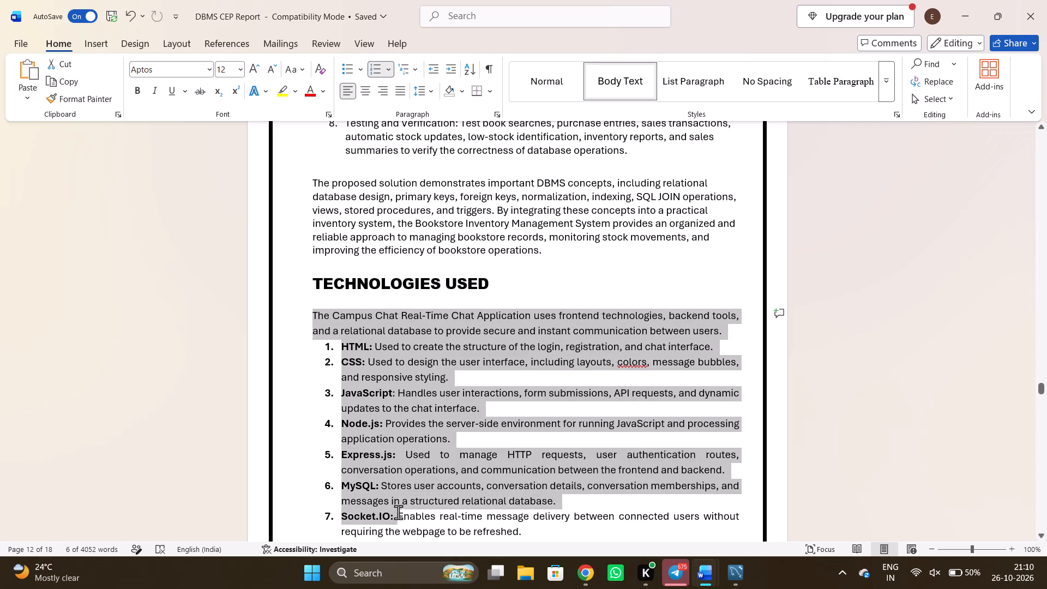
{"action": "left_click_drag", "start_coordinate": [398, 512], "coordinate": [464, 80]}
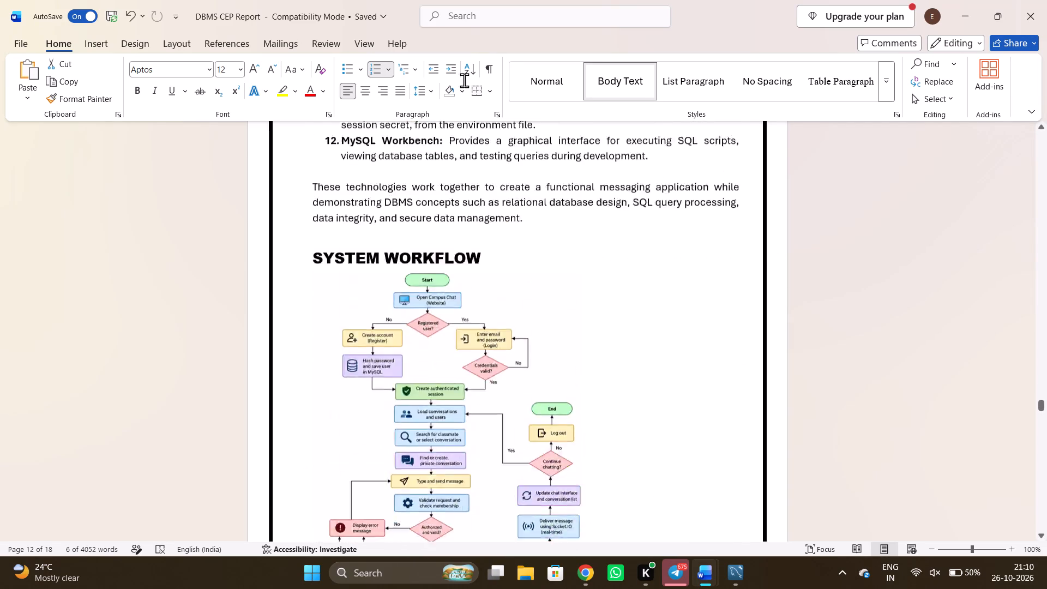
{"action": "left_click_drag", "start_coordinate": [464, 80], "coordinate": [527, 496]}
{"action": "key", "text": "ctrl+c"}
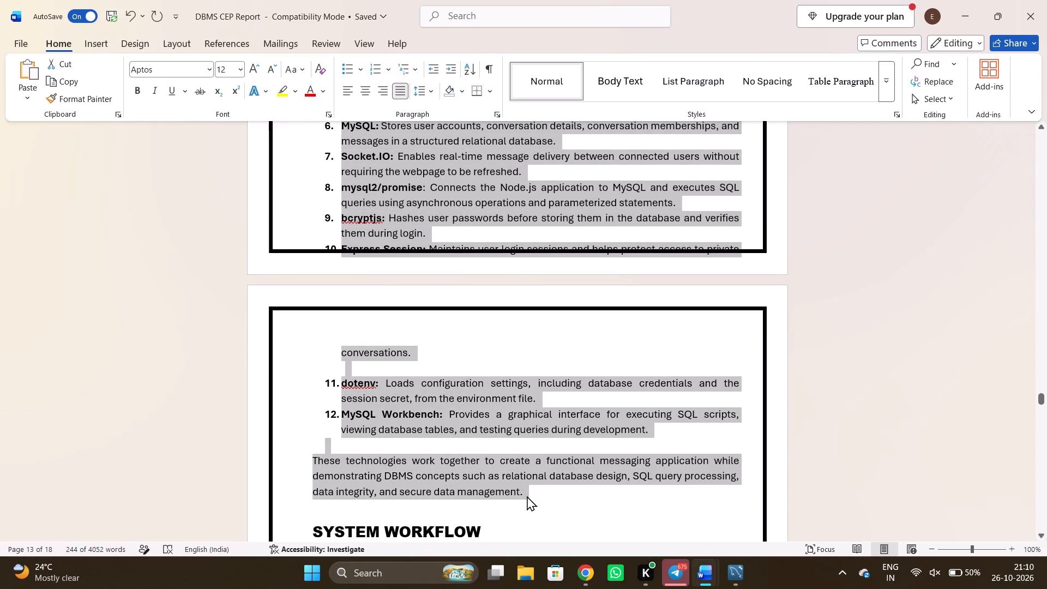
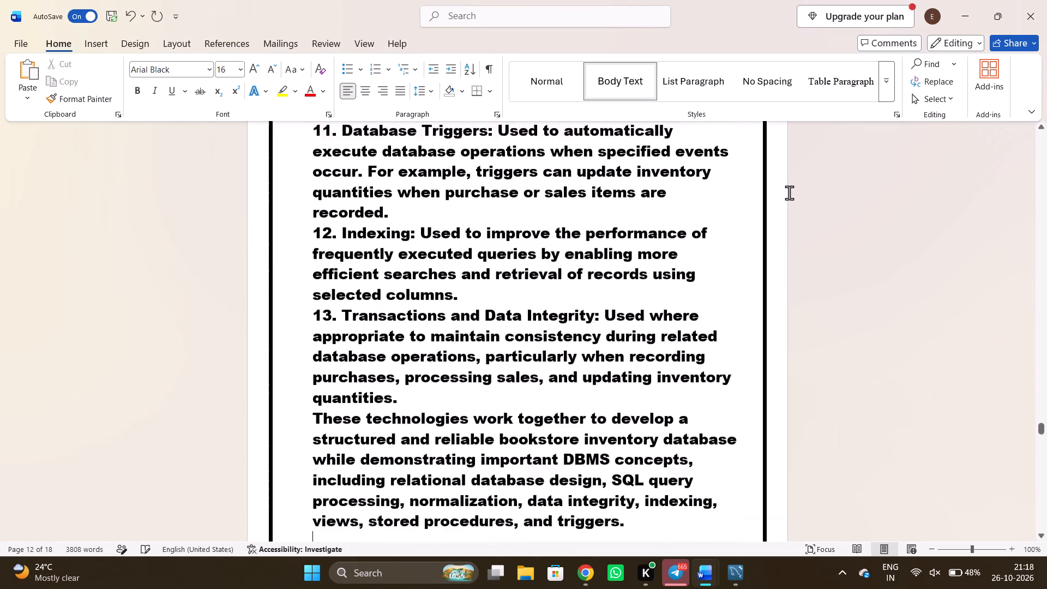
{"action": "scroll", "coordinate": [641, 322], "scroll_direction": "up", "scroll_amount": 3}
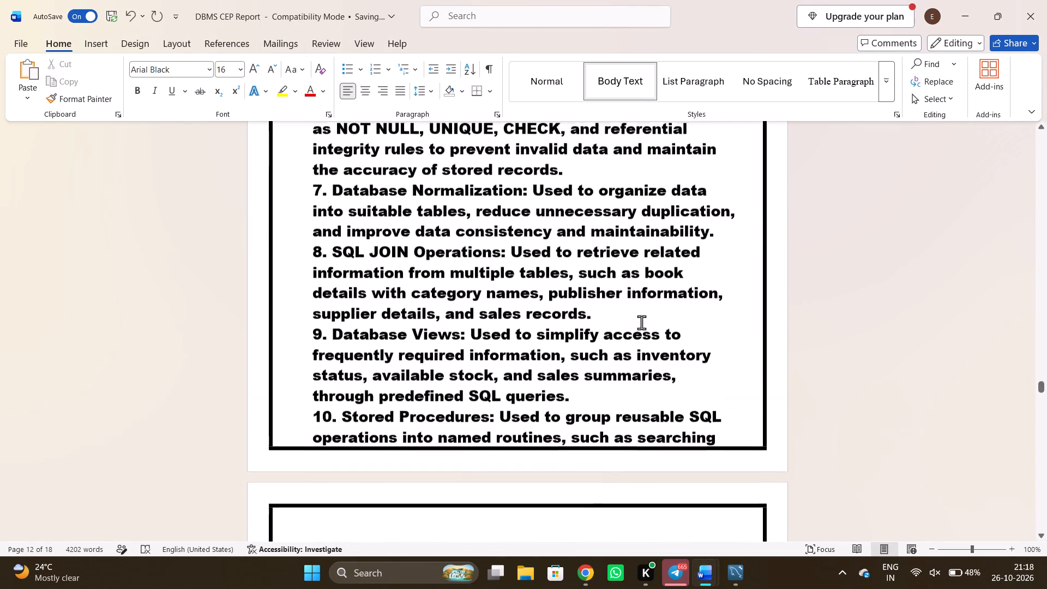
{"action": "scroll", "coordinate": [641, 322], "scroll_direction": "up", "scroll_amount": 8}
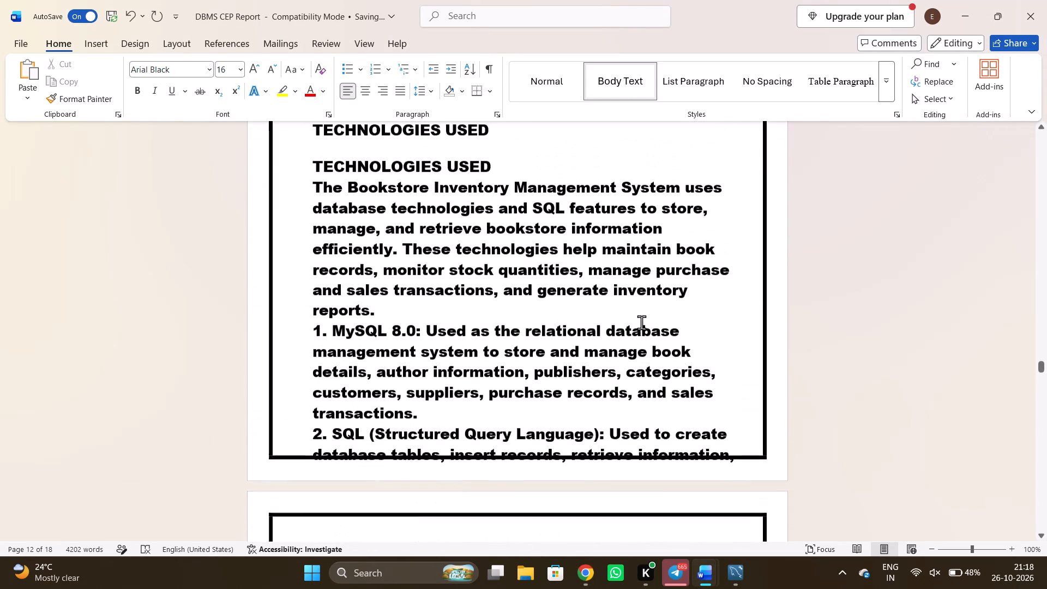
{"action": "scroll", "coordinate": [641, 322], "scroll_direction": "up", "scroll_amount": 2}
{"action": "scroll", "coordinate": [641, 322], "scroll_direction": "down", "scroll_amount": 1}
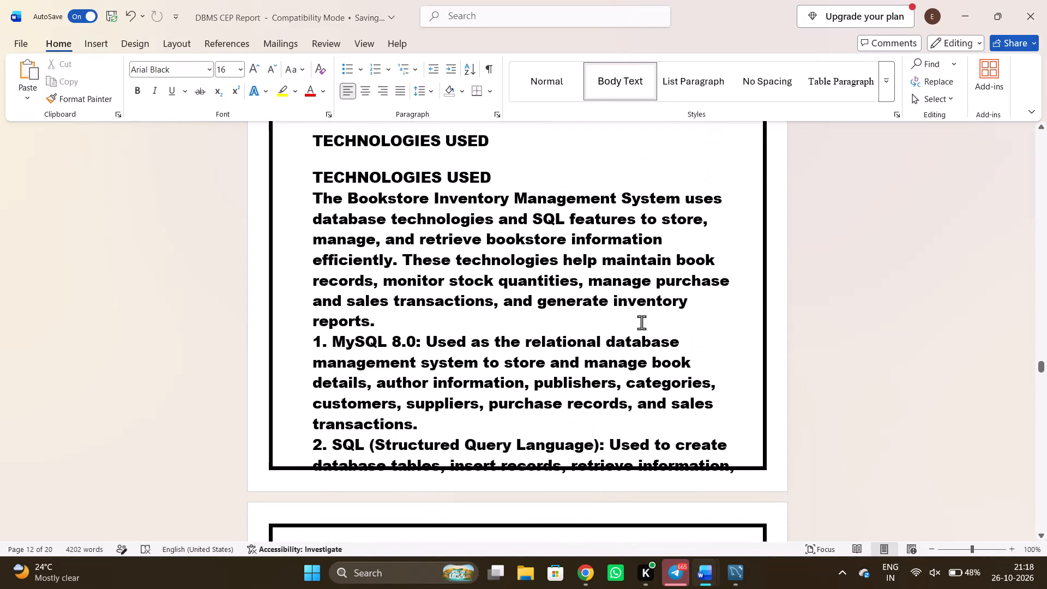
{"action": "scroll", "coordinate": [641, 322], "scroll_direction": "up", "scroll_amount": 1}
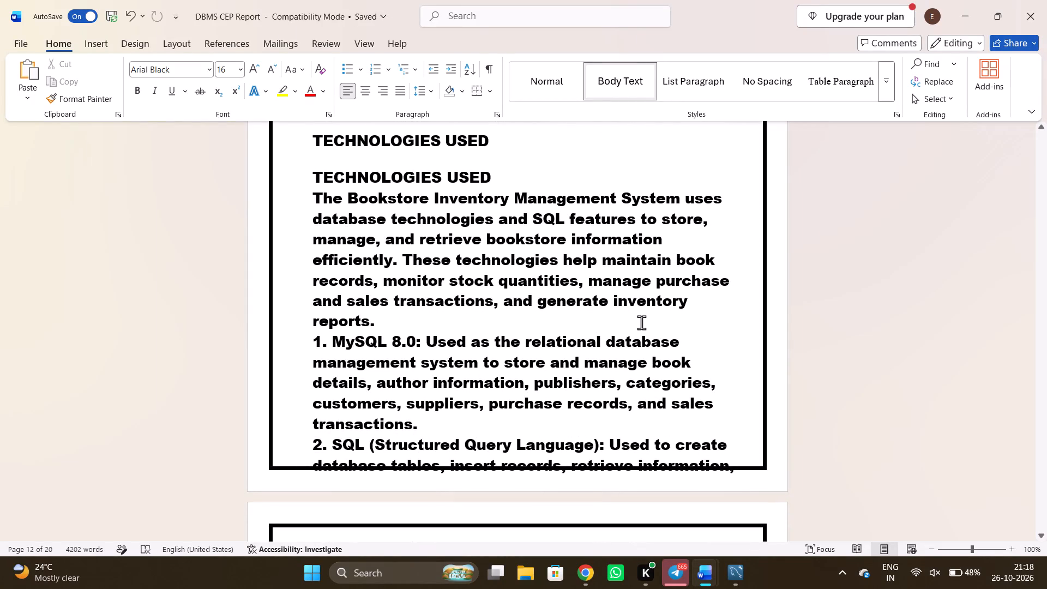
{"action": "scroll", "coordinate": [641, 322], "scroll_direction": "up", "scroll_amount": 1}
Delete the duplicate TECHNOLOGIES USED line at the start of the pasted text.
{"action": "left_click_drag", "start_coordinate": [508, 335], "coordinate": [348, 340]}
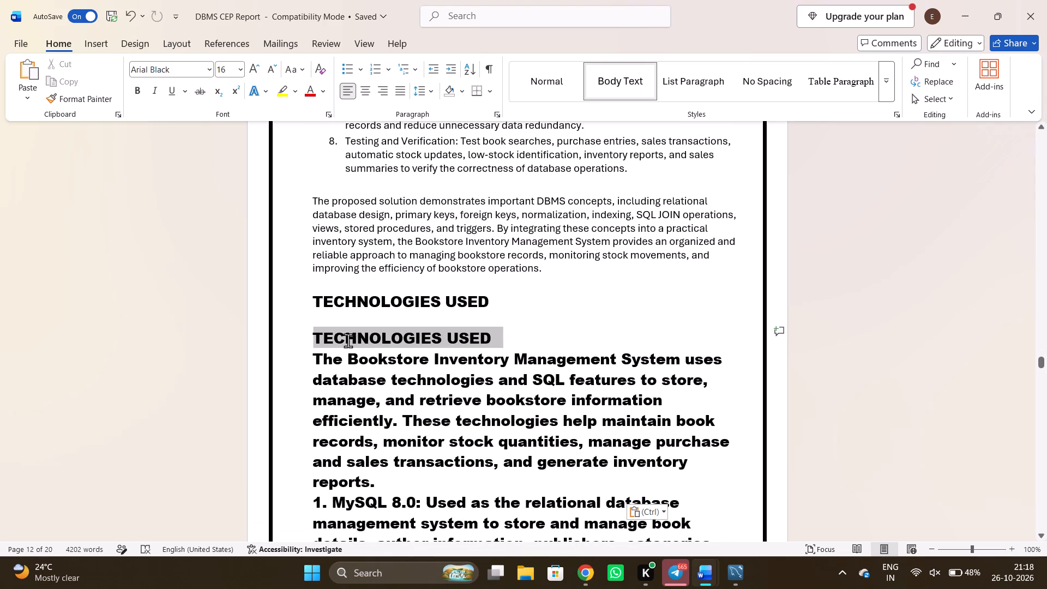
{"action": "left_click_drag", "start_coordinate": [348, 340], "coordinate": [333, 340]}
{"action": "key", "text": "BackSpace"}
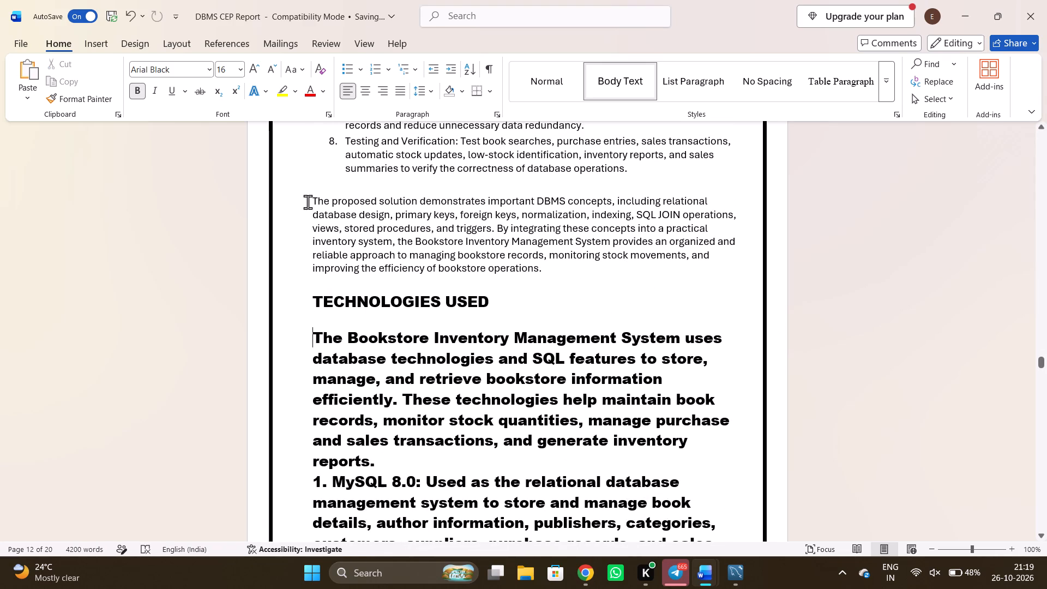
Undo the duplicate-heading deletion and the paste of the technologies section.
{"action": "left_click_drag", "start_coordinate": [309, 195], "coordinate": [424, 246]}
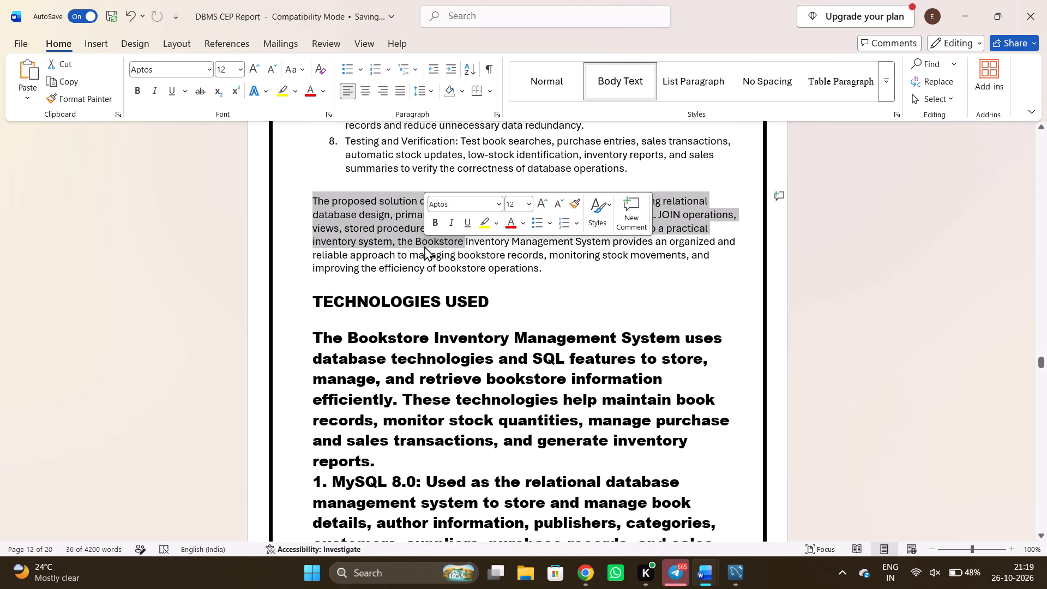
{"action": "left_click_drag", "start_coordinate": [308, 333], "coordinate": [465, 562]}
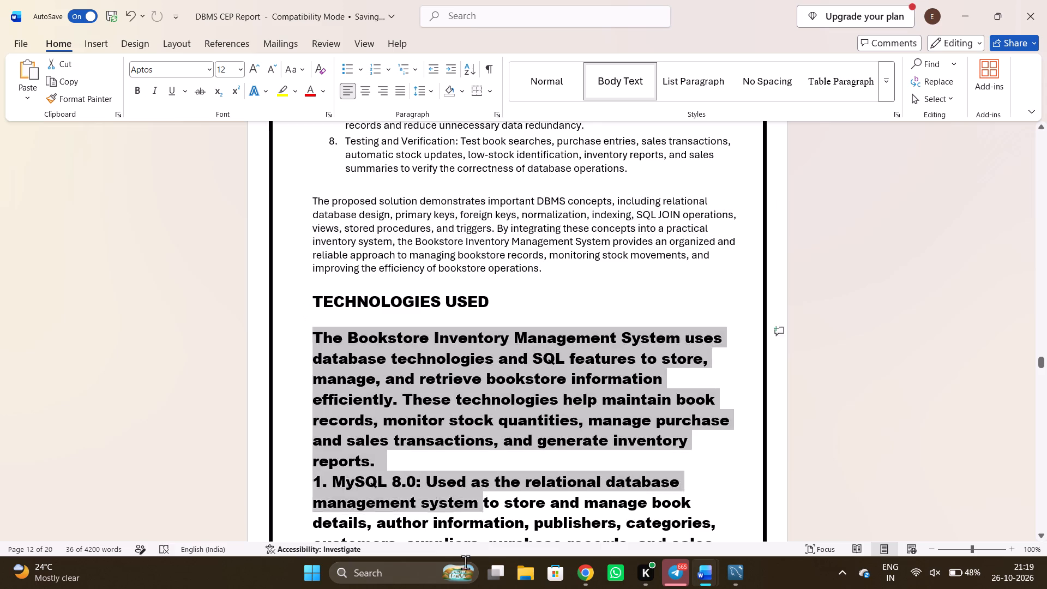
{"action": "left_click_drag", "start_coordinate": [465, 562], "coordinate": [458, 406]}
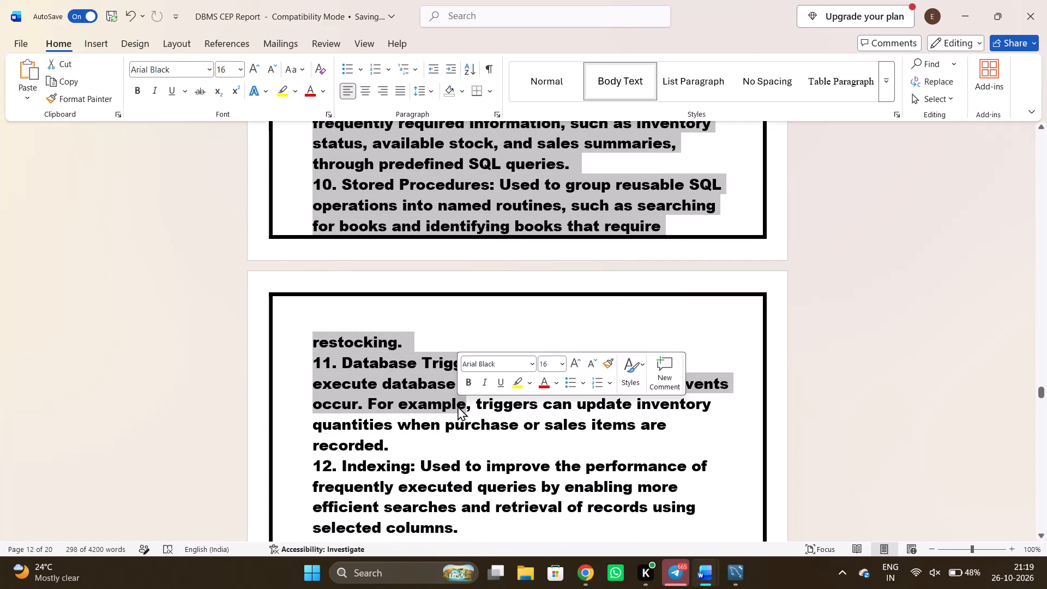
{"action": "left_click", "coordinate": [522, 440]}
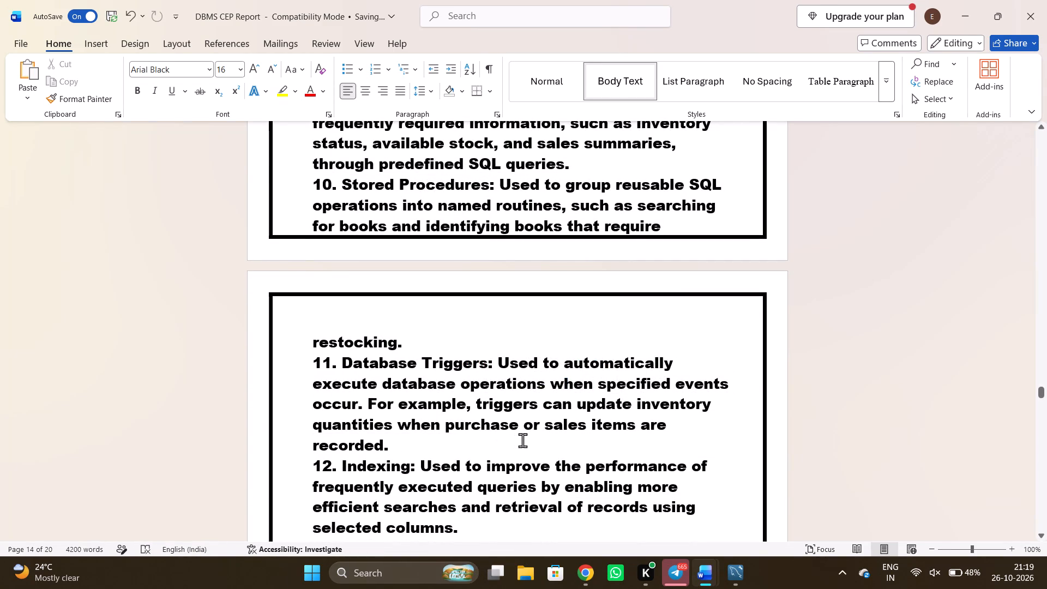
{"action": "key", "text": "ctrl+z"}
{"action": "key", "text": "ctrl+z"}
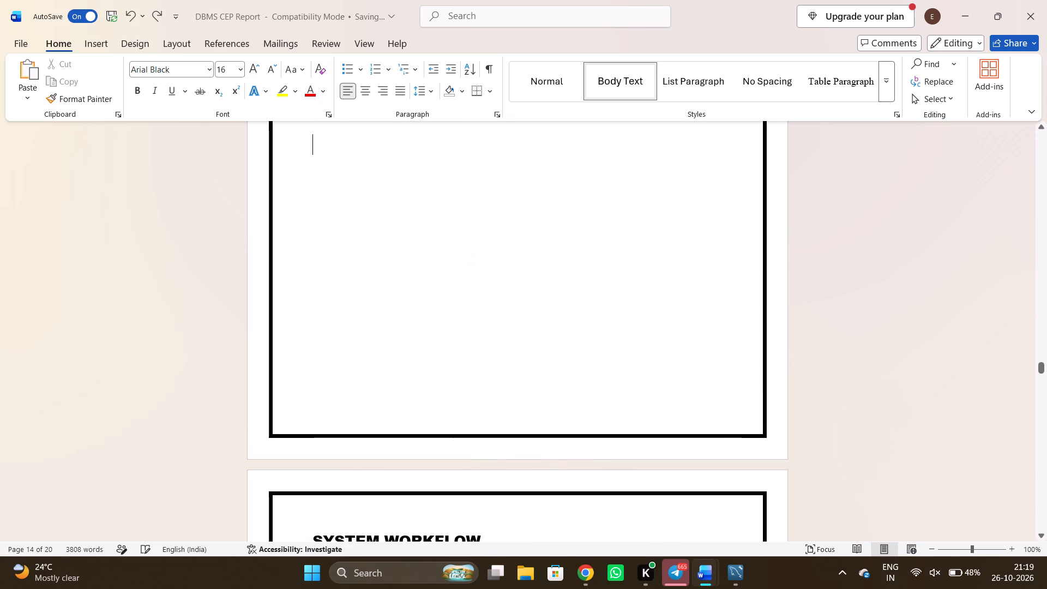
Clear the empty space between the TECHNOLOGIES USED and SYSTEM WORKFLOW headings and insert a single blank line between them.
{"action": "scroll", "coordinate": [522, 440], "scroll_direction": "up", "scroll_amount": 1}
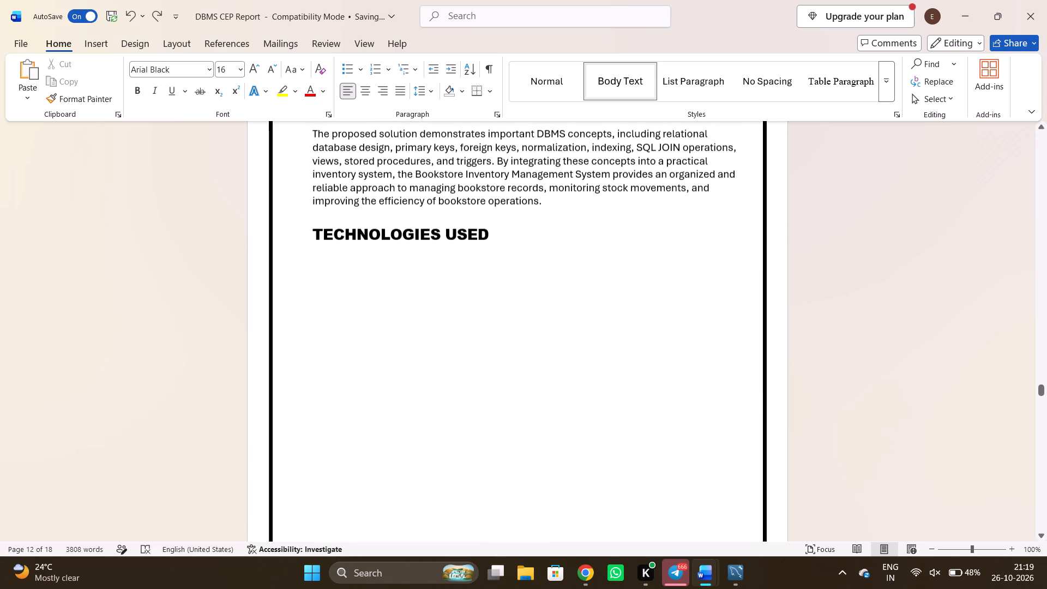
{"action": "key", "text": "BackSpace"}
{"action": "key", "text": "Down"}
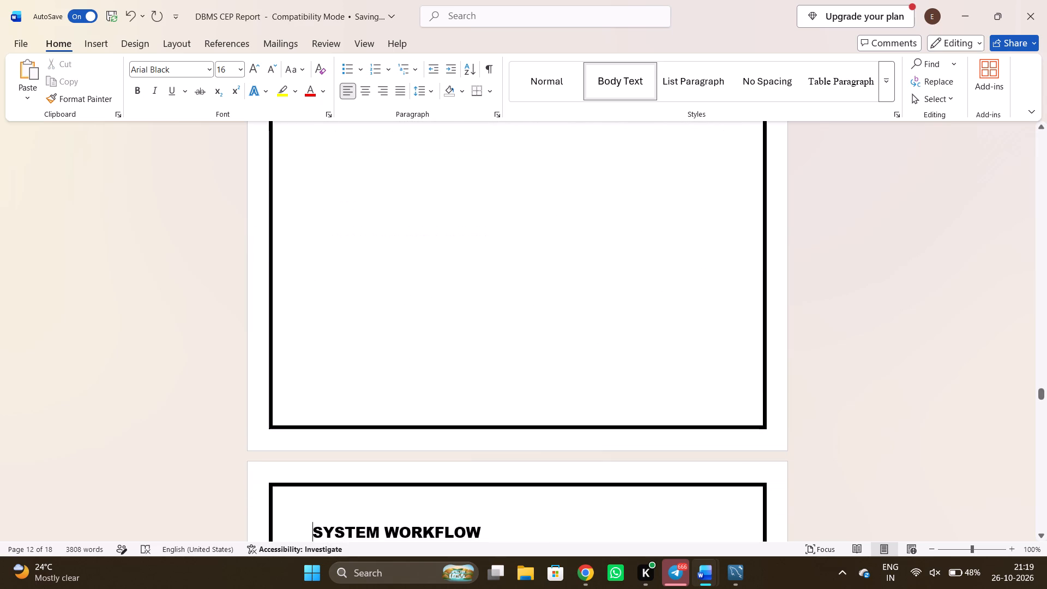
{"action": "key", "text": "Up"}
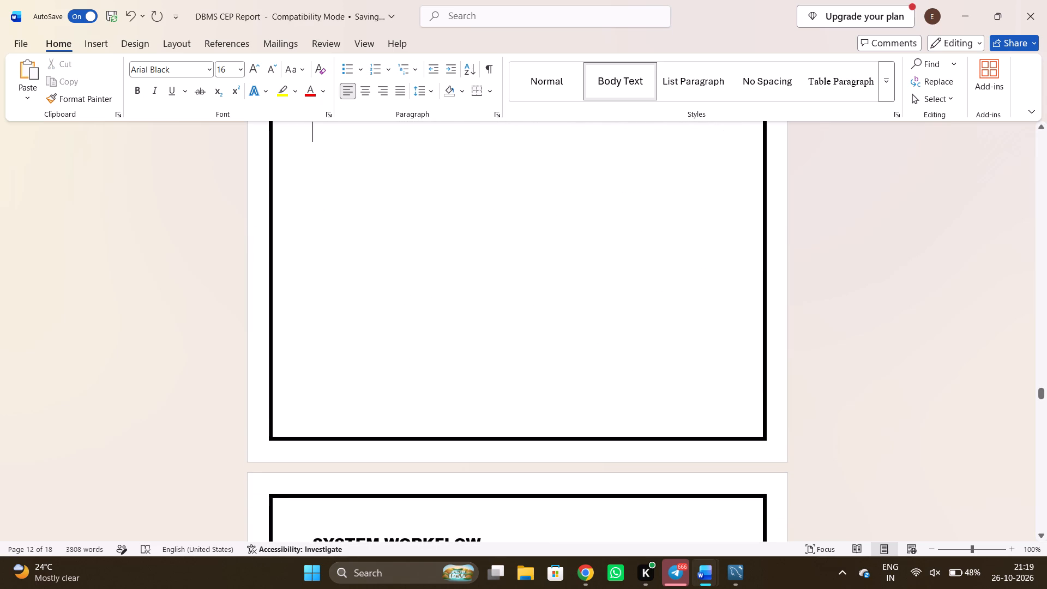
{"action": "key", "text": "Up"}
{"action": "key", "text": "Down"}
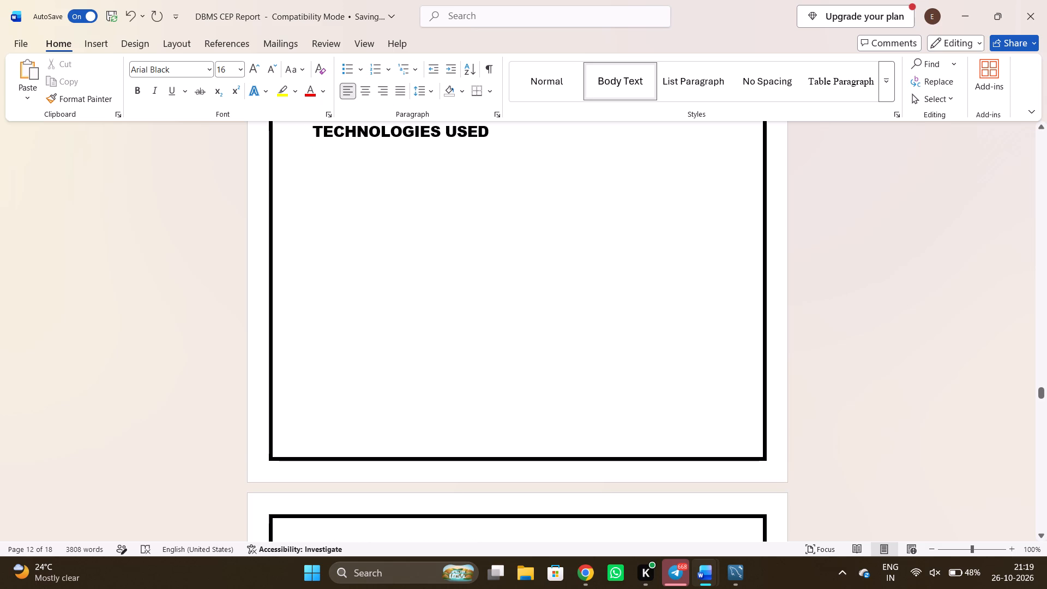
{"action": "key", "text": "Return"}
{"action": "key", "text": "BackSpace"}
{"action": "key", "text": "BackSpace"}
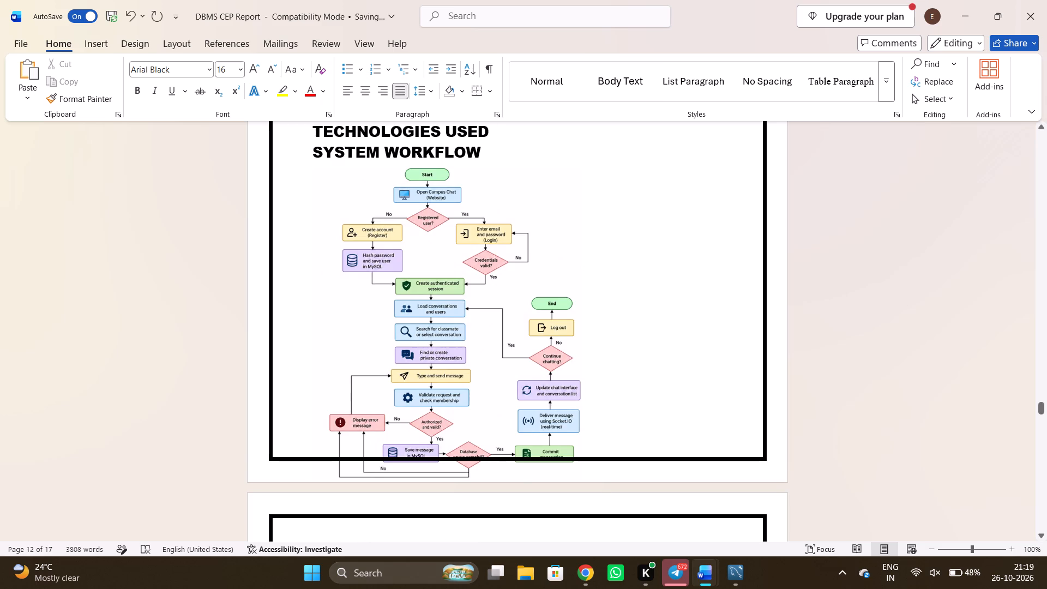
{"action": "left_click", "coordinate": [321, 149]}
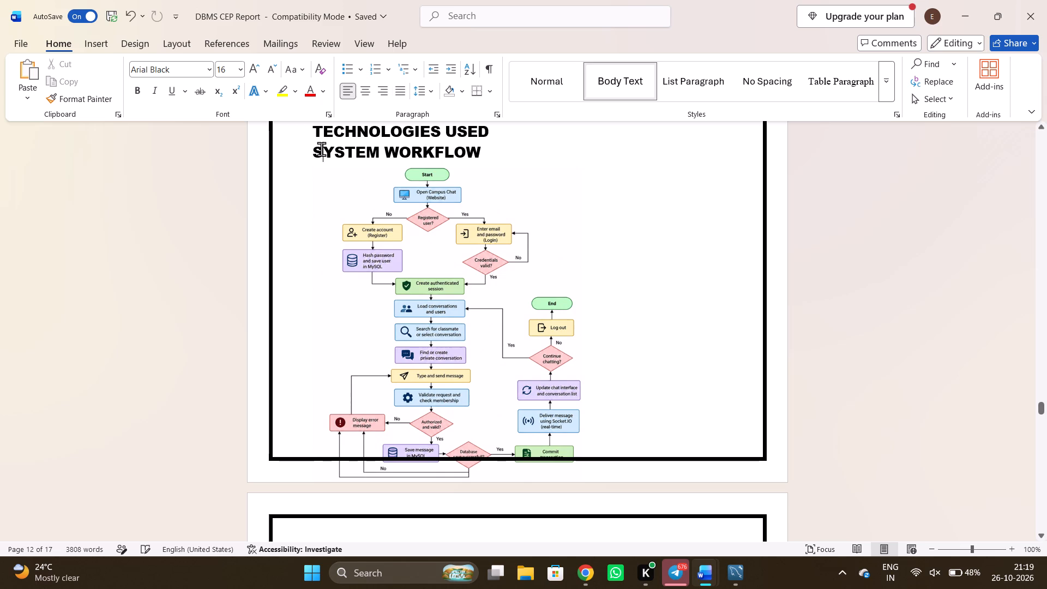
{"action": "key", "text": "Left"}
{"action": "key", "text": "Return"}
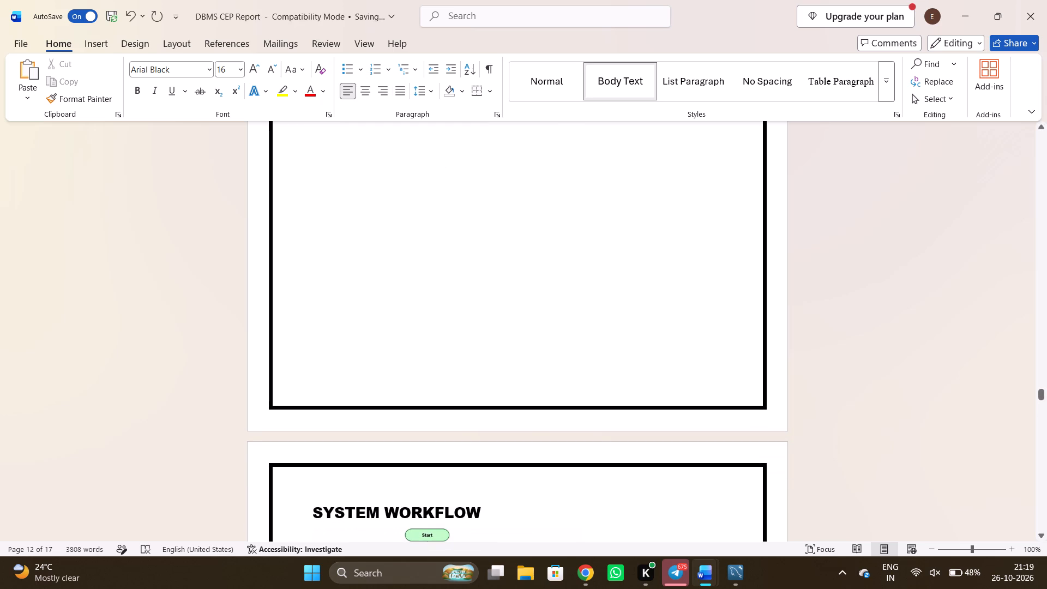
Paste the copied technologies section below the TECHNOLOGIES USED heading in Normal style, Aptos 11.
{"action": "scroll", "coordinate": [321, 149], "scroll_direction": "up", "scroll_amount": 3}
{"action": "scroll", "coordinate": [335, 106], "scroll_direction": "down", "scroll_amount": 2}
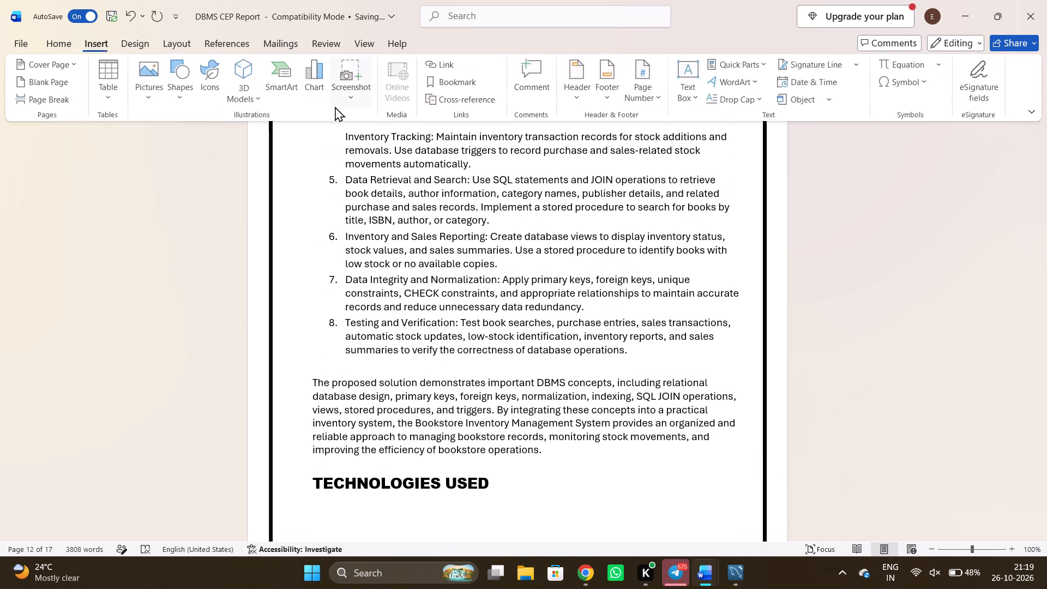
{"action": "scroll", "coordinate": [296, 58], "scroll_direction": "up", "scroll_amount": 6}
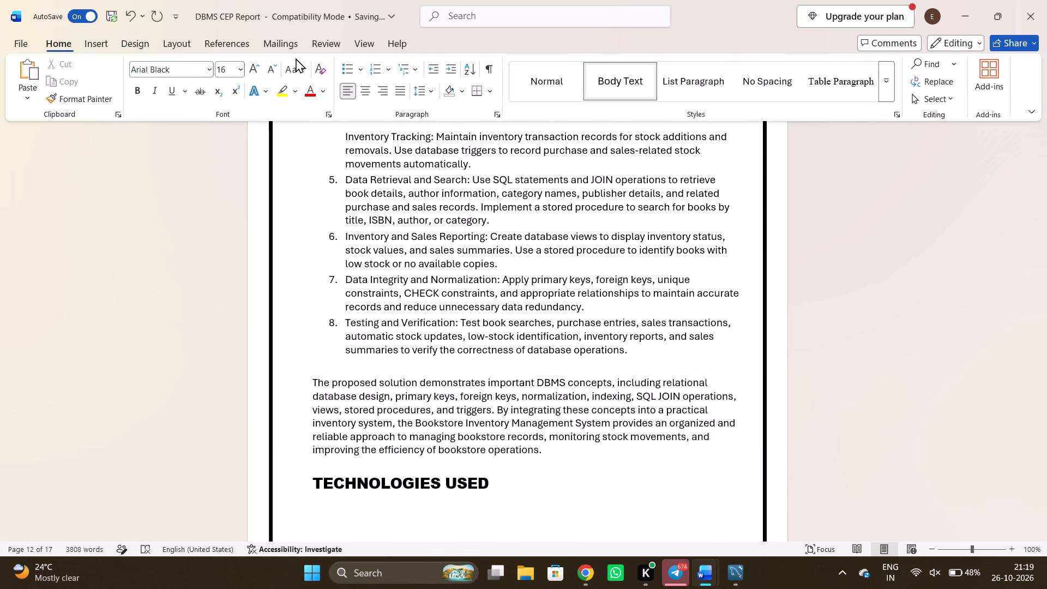
{"action": "scroll", "coordinate": [296, 58], "scroll_direction": "up", "scroll_amount": 6}
{"action": "scroll", "coordinate": [160, 338], "scroll_direction": "down", "scroll_amount": 2}
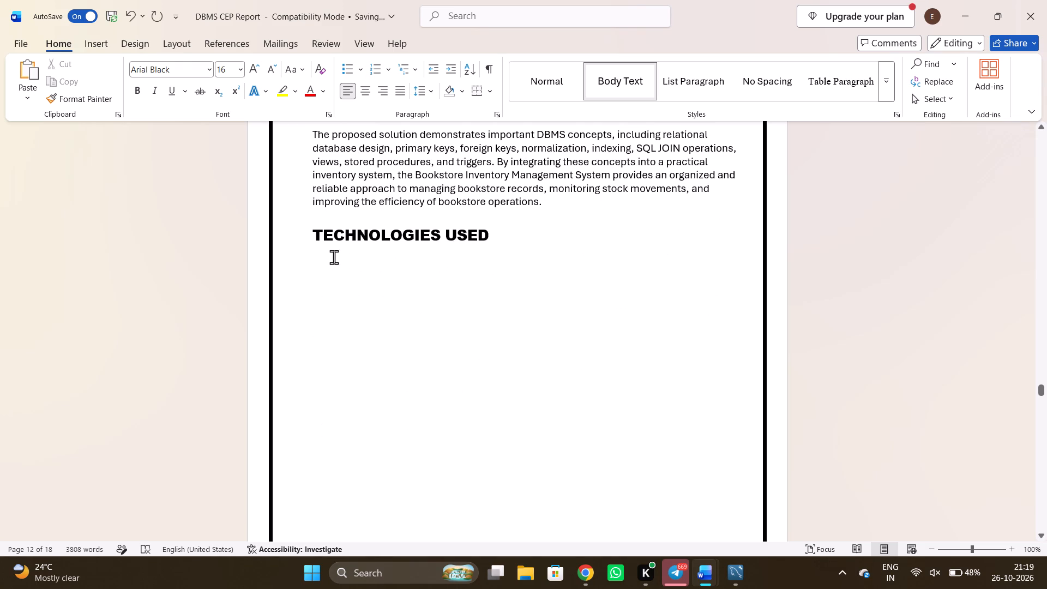
{"action": "double_click", "coordinate": [317, 258]}
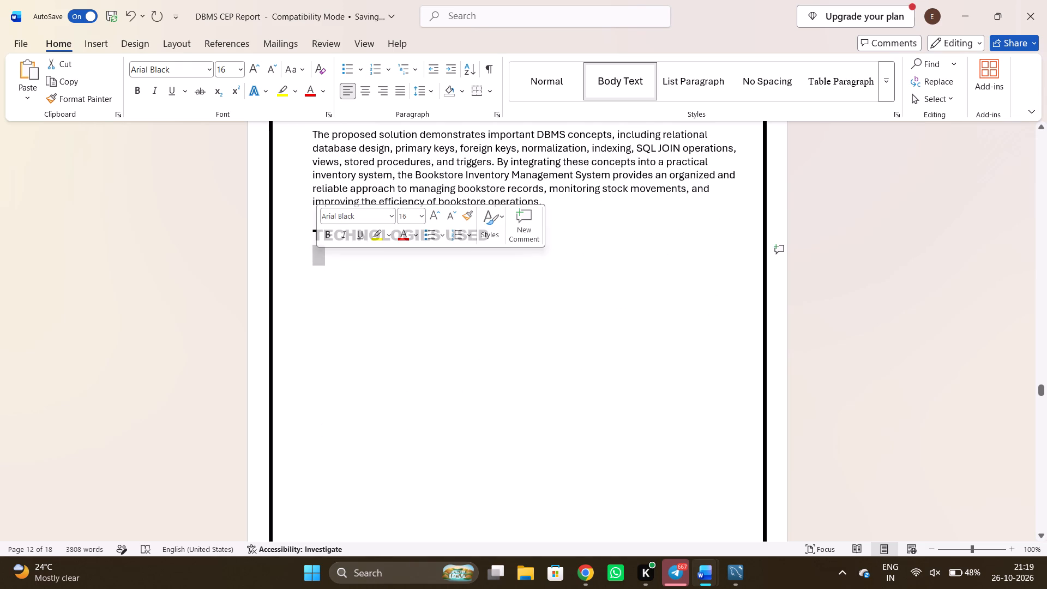
{"action": "left_click", "coordinate": [316, 271]}
{"action": "double_click", "coordinate": [324, 274]}
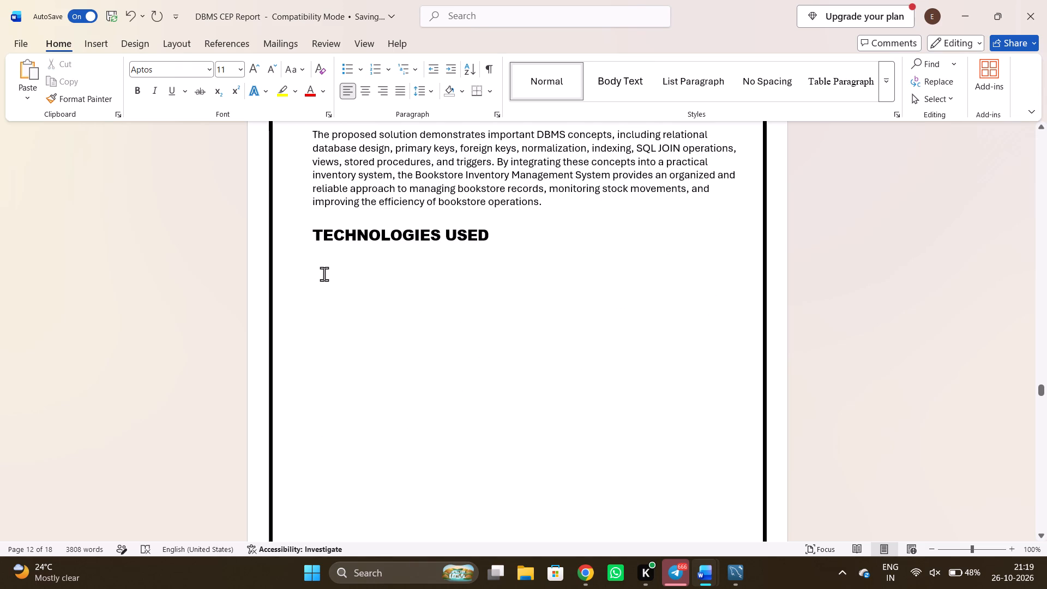
{"action": "key", "text": "ctrl+v"}
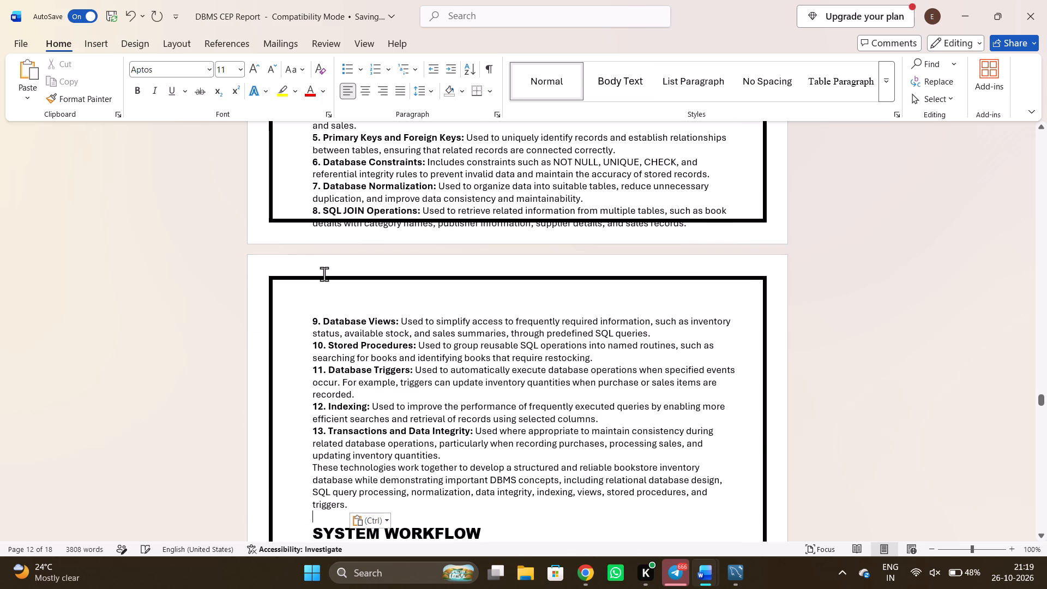
{"action": "scroll", "coordinate": [324, 274], "scroll_direction": "up", "scroll_amount": 2}
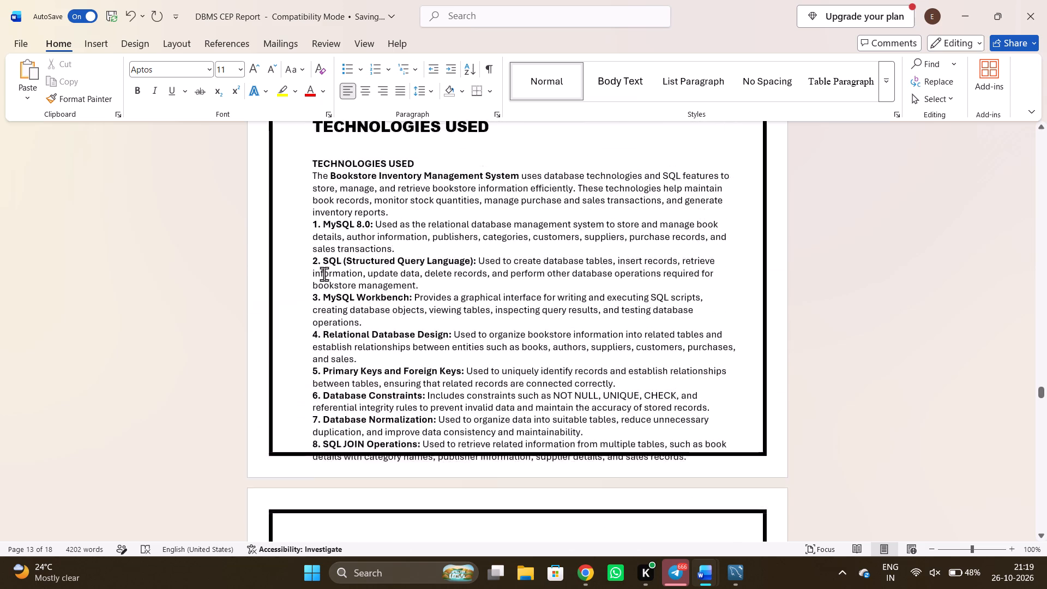
{"action": "scroll", "coordinate": [324, 274], "scroll_direction": "up", "scroll_amount": 3}
{"action": "scroll", "coordinate": [324, 274], "scroll_direction": "down", "scroll_amount": 2}
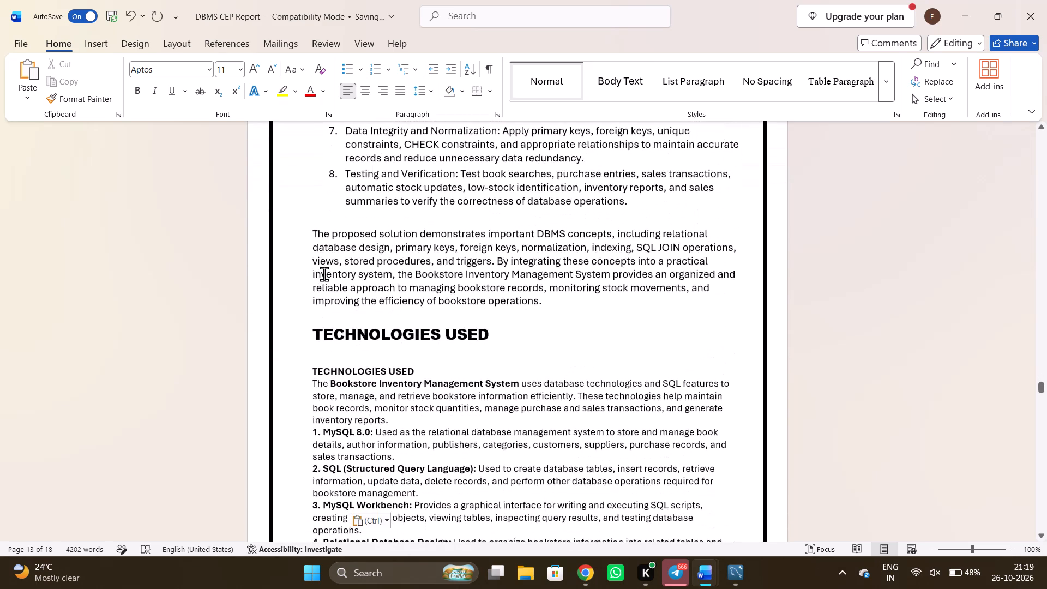
Check the technologies list layout in the Campus Chat report, and insert a blank line before "1. MySQL 8.0" in the DBMS CEP Report.
{"action": "key", "text": "alt+Tab"}
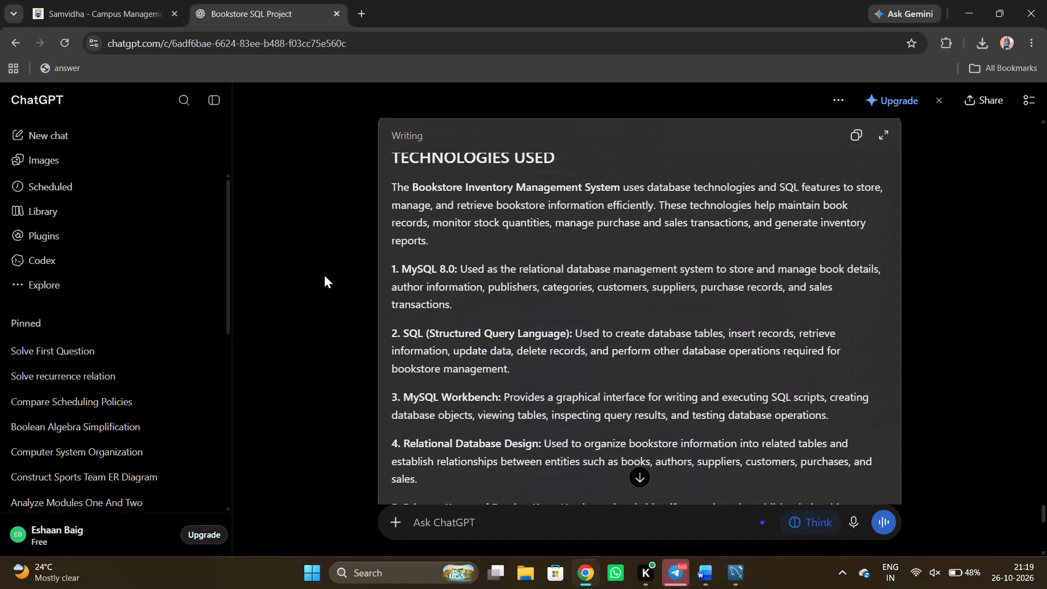
{"action": "key", "text": "alt+Tab"}
{"action": "key", "text": "alt+Tab"}
{"action": "key", "text": "alt+Tab"}
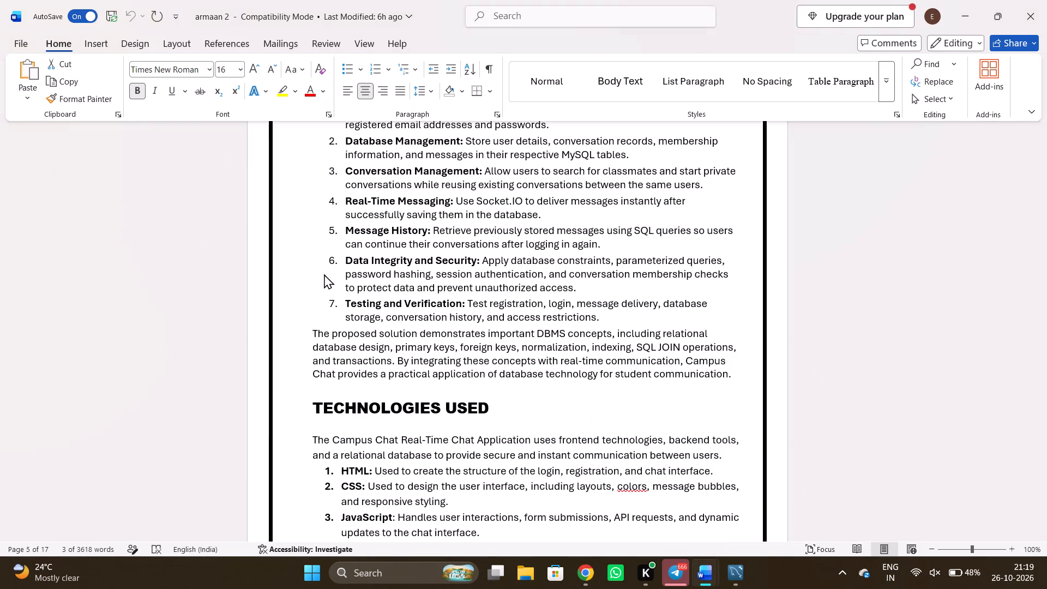
{"action": "scroll", "coordinate": [293, 364], "scroll_direction": "down", "scroll_amount": 2}
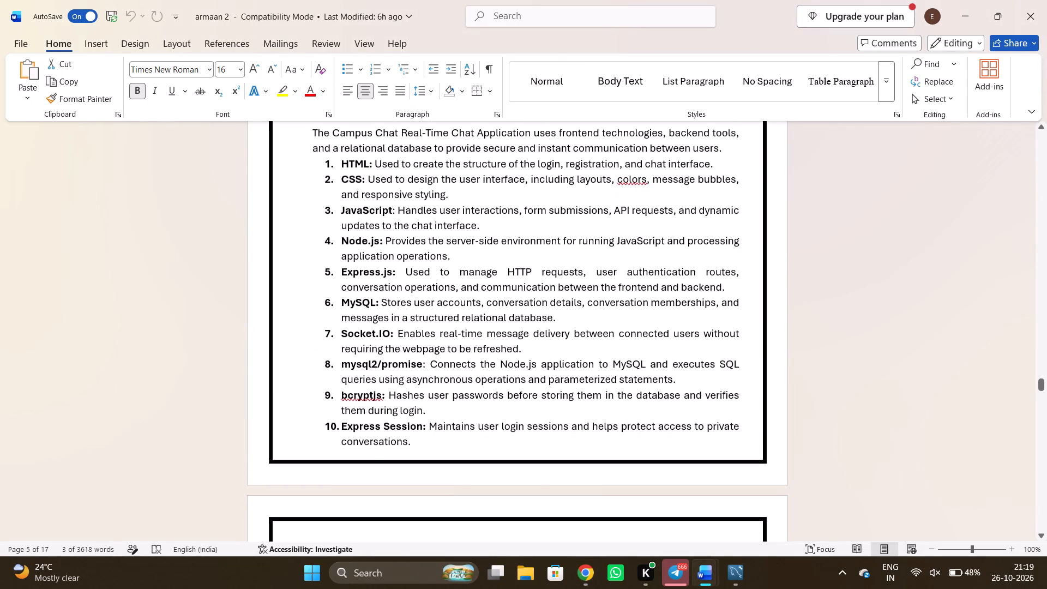
{"action": "key", "text": "alt+Tab"}
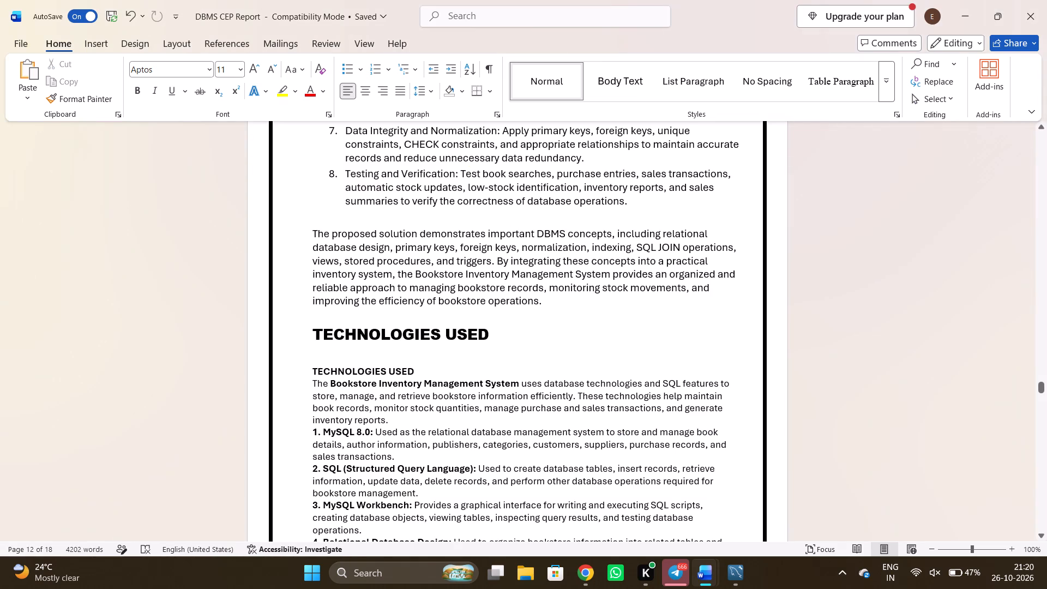
{"action": "left_click", "coordinate": [404, 423]}
{"action": "key", "text": "Return"}
{"action": "scroll", "coordinate": [404, 423], "scroll_direction": "down", "scroll_amount": 1}
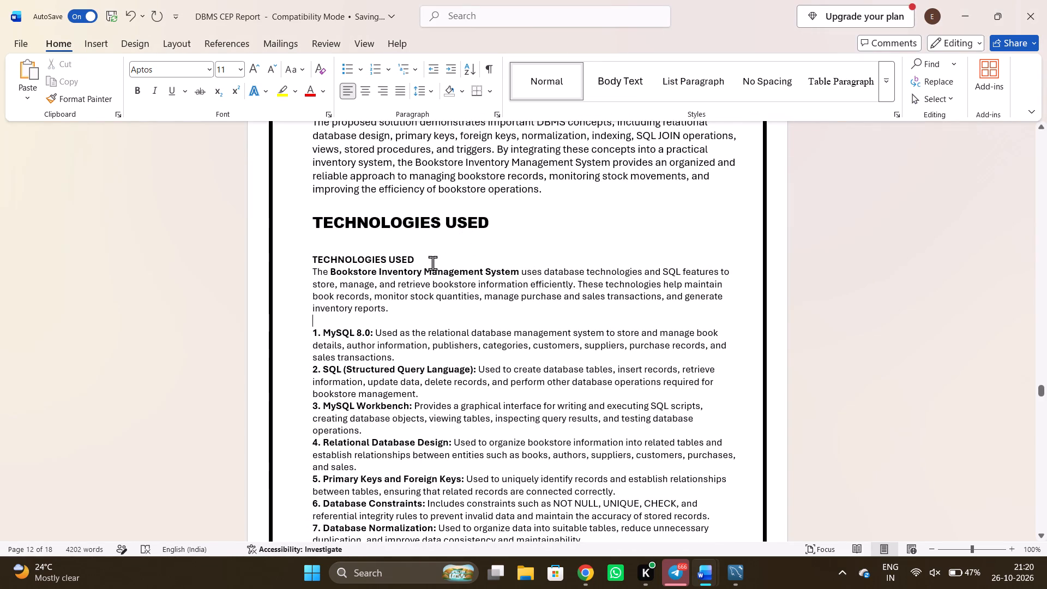
Delete the duplicate small TECHNOLOGIES USED heading above the pasted introduction paragraph.
{"action": "left_click_drag", "start_coordinate": [429, 262], "coordinate": [312, 257]}
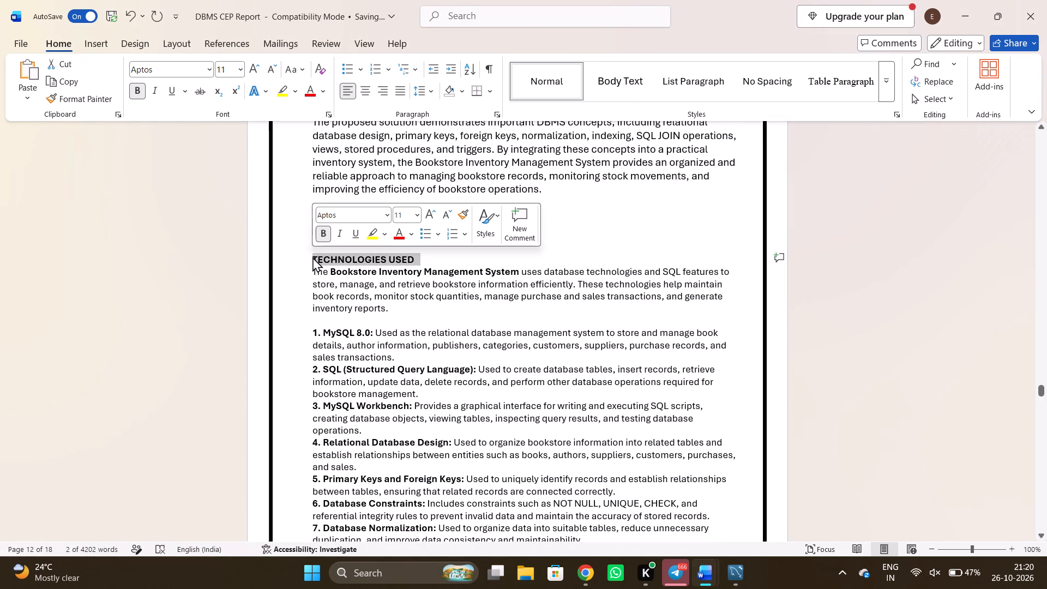
{"action": "key", "text": "BackSpace"}
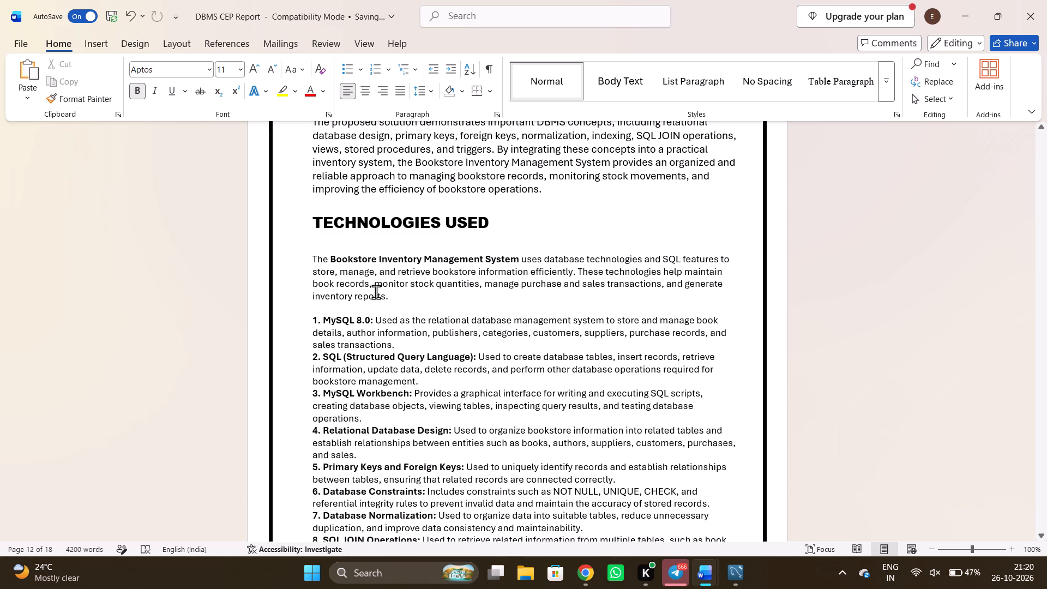
Insert two line breaks before "8. SQL JOIN Operations" to move that item onto the following page, clear of the page border.
{"action": "scroll", "coordinate": [441, 414], "scroll_direction": "down", "scroll_amount": 1}
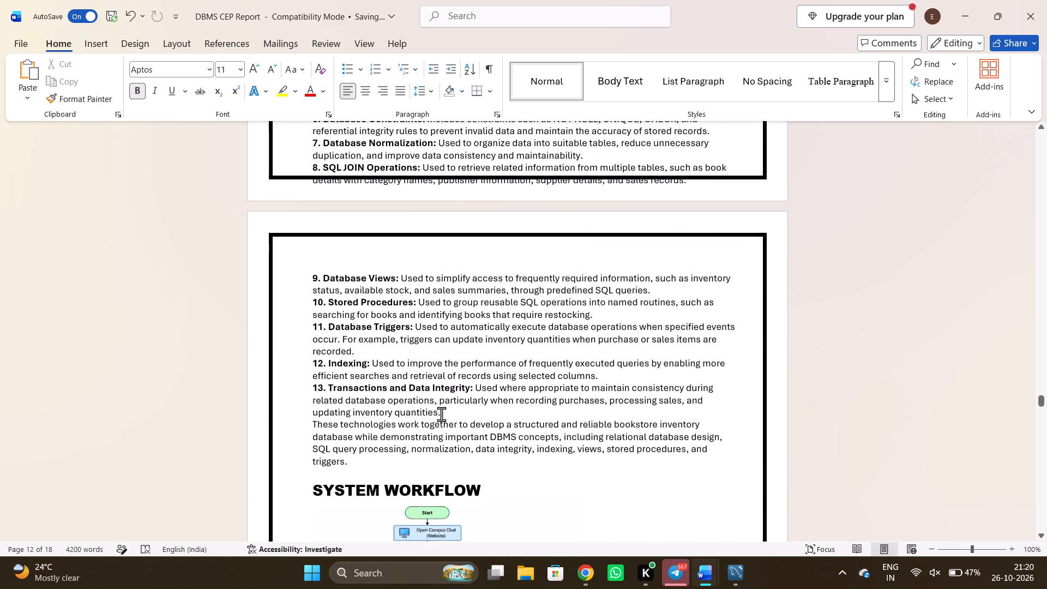
{"action": "scroll", "coordinate": [441, 414], "scroll_direction": "down", "scroll_amount": 1}
{"action": "left_click", "coordinate": [310, 297]}
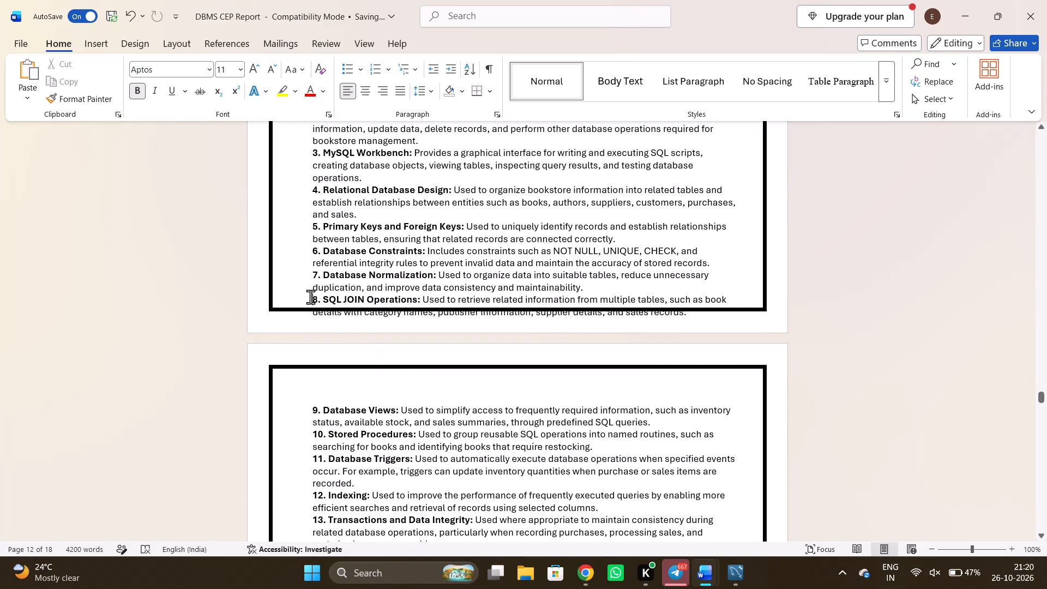
{"action": "key", "text": "Return"}
{"action": "key", "text": "Return"}
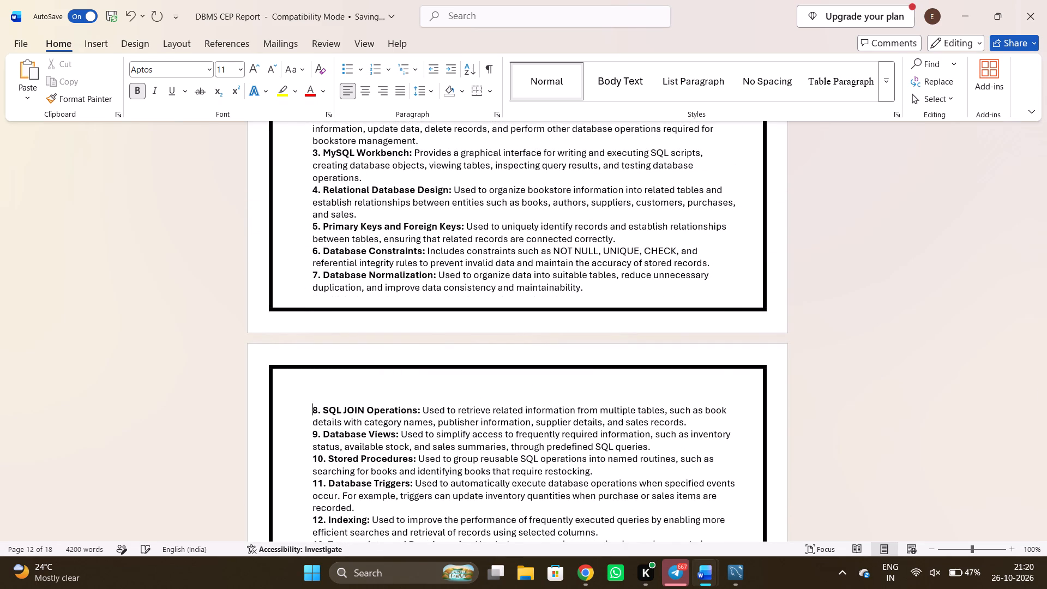
Compare the layout of the technologies list in the DBMS CEP Report with the numbered list in the Campus Chat report.
{"action": "scroll", "coordinate": [310, 297], "scroll_direction": "up", "scroll_amount": 2}
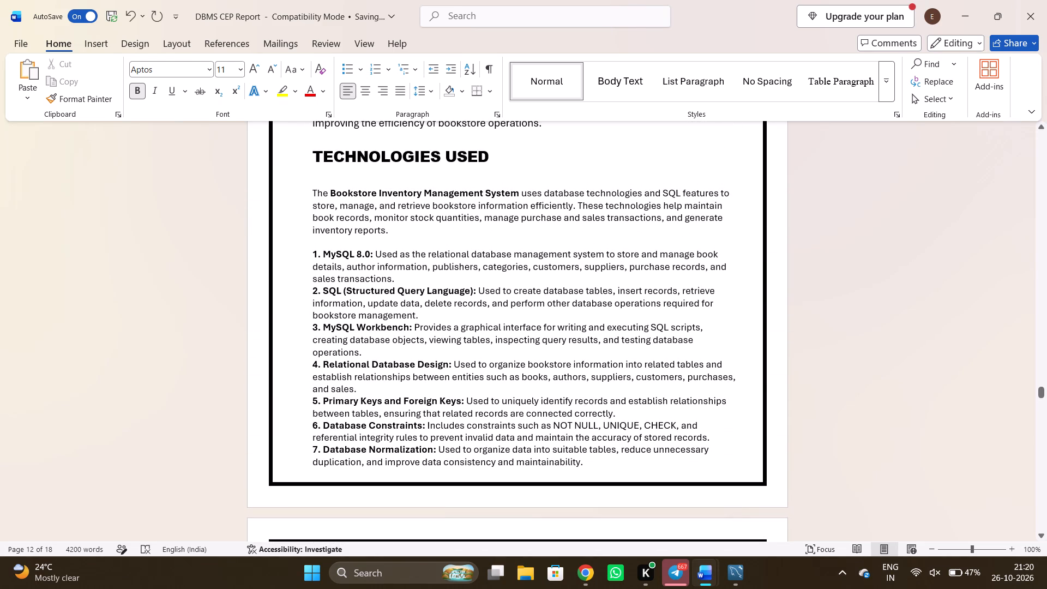
{"action": "key", "text": "alt+Tab"}
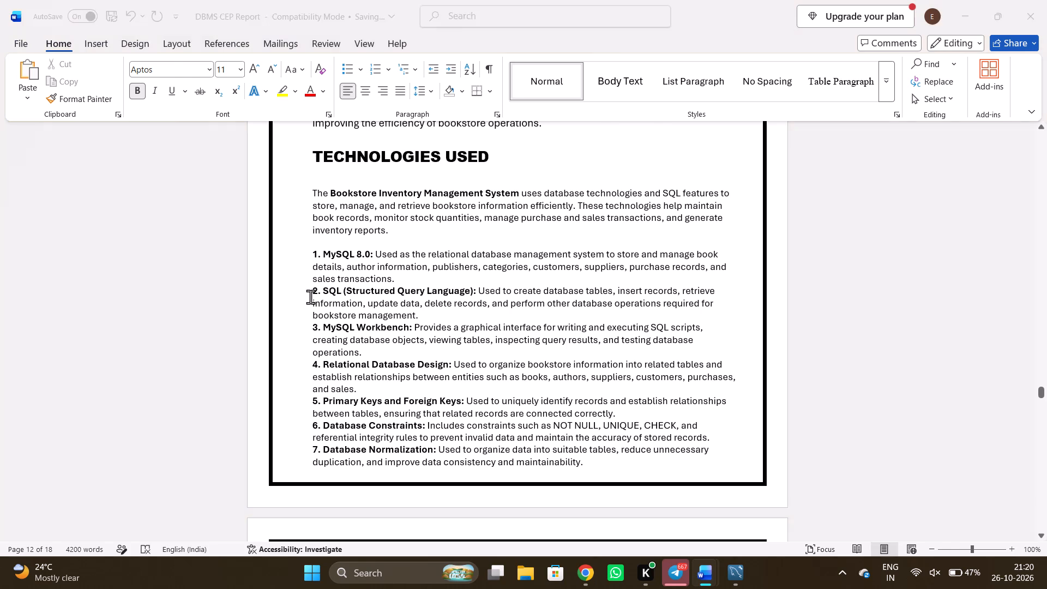
{"action": "key", "text": "alt+Tab"}
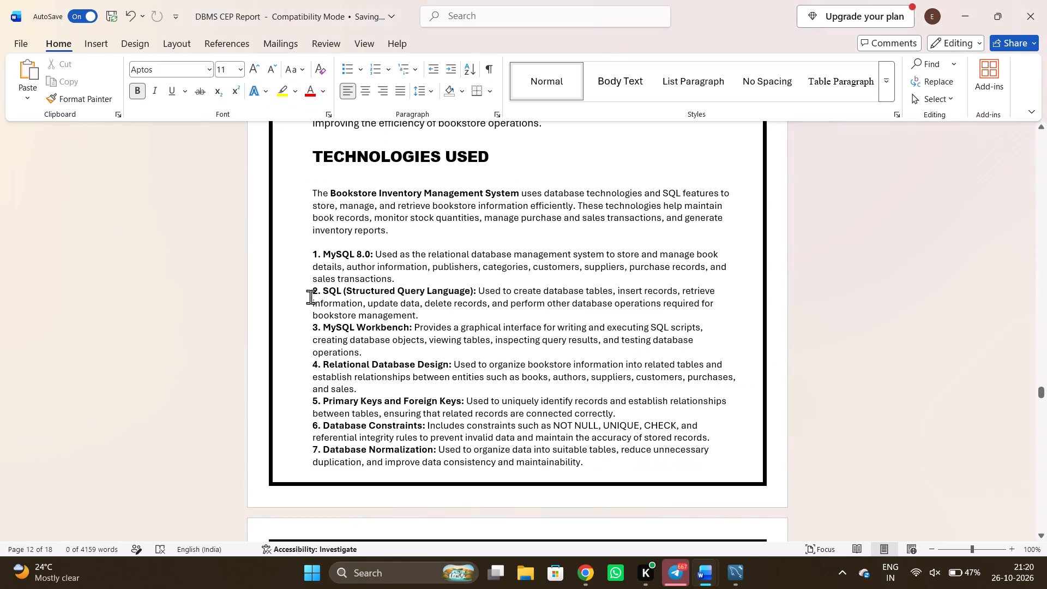
{"action": "key", "text": "alt+Tab"}
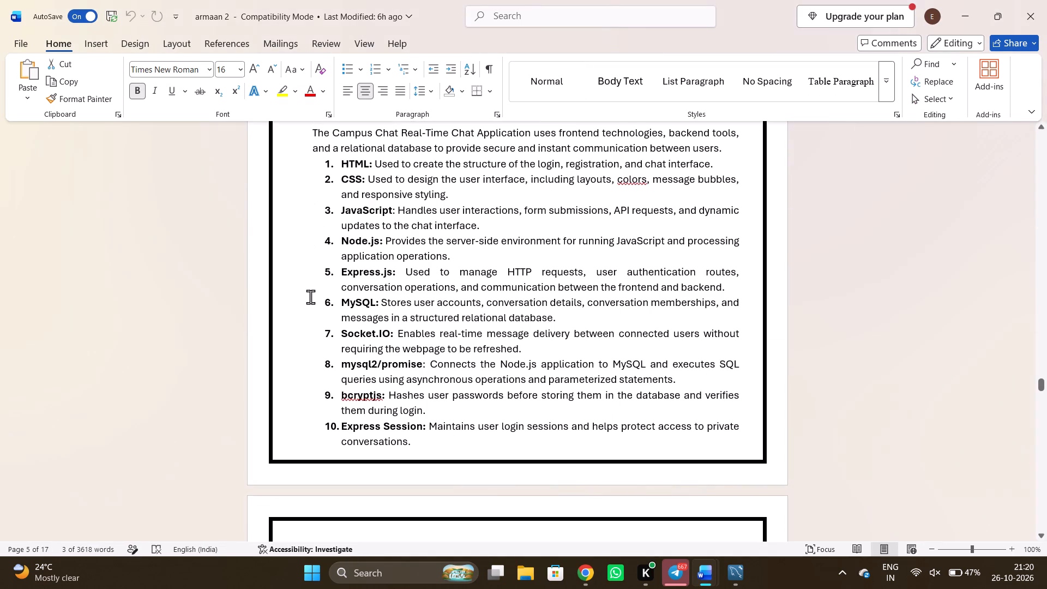
{"action": "key", "text": "alt+Tab"}
{"action": "key", "text": "alt+Tab"}
{"action": "key", "text": "alt+Tab"}
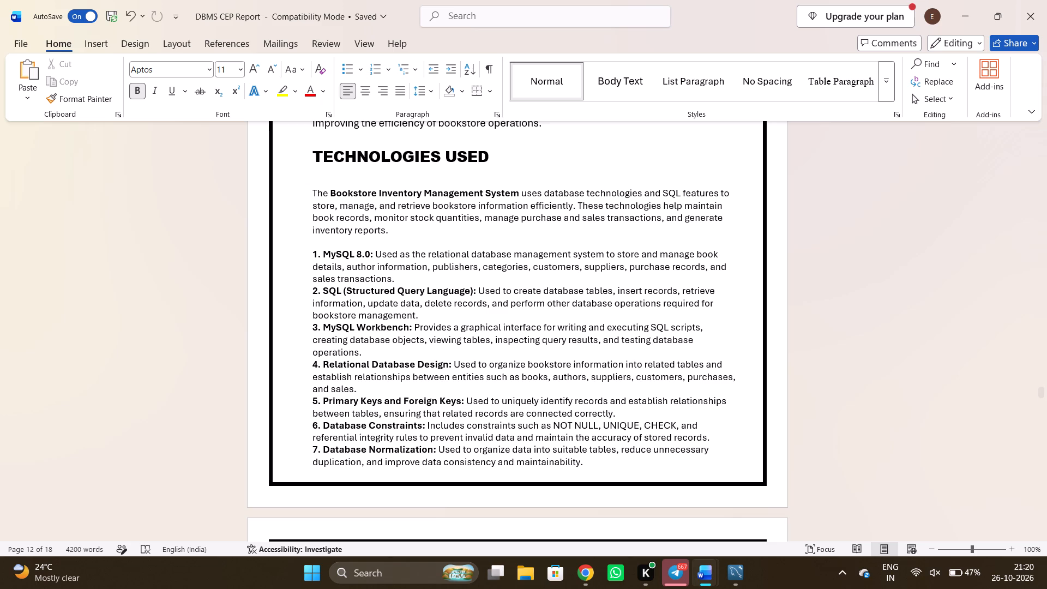
{"action": "scroll", "coordinate": [282, 351], "scroll_direction": "down", "scroll_amount": 1}
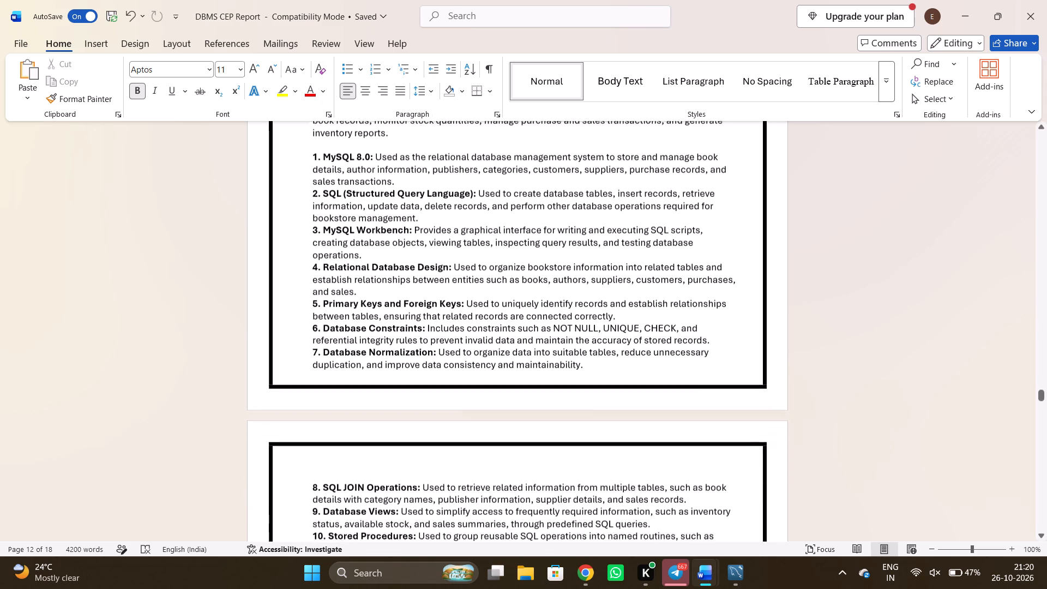
{"action": "scroll", "coordinate": [282, 351], "scroll_direction": "down", "scroll_amount": 2}
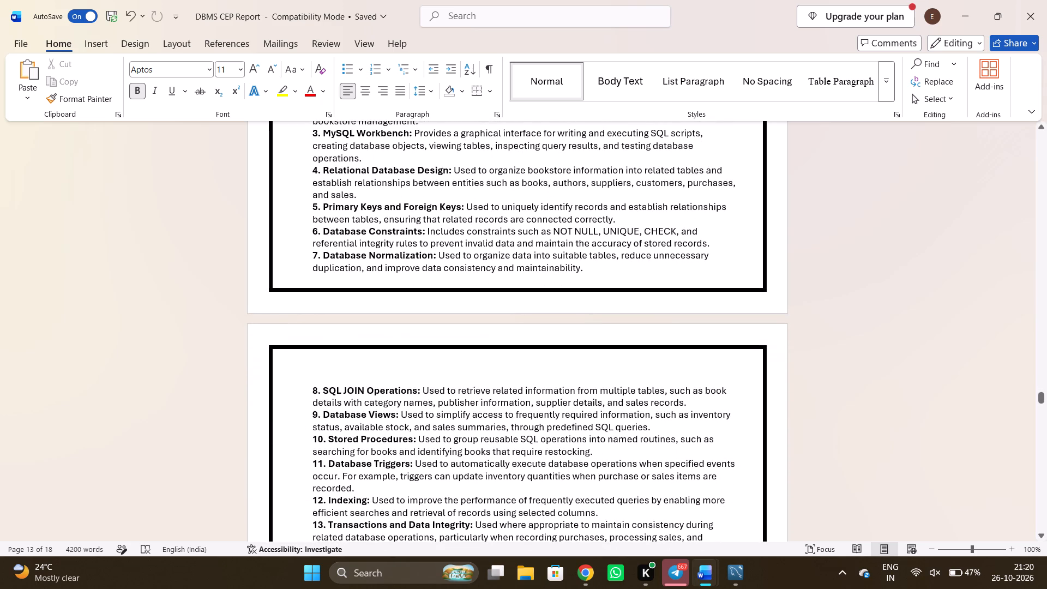
{"action": "key", "text": "alt+Tab"}
{"action": "scroll", "coordinate": [282, 351], "scroll_direction": "down", "scroll_amount": 1}
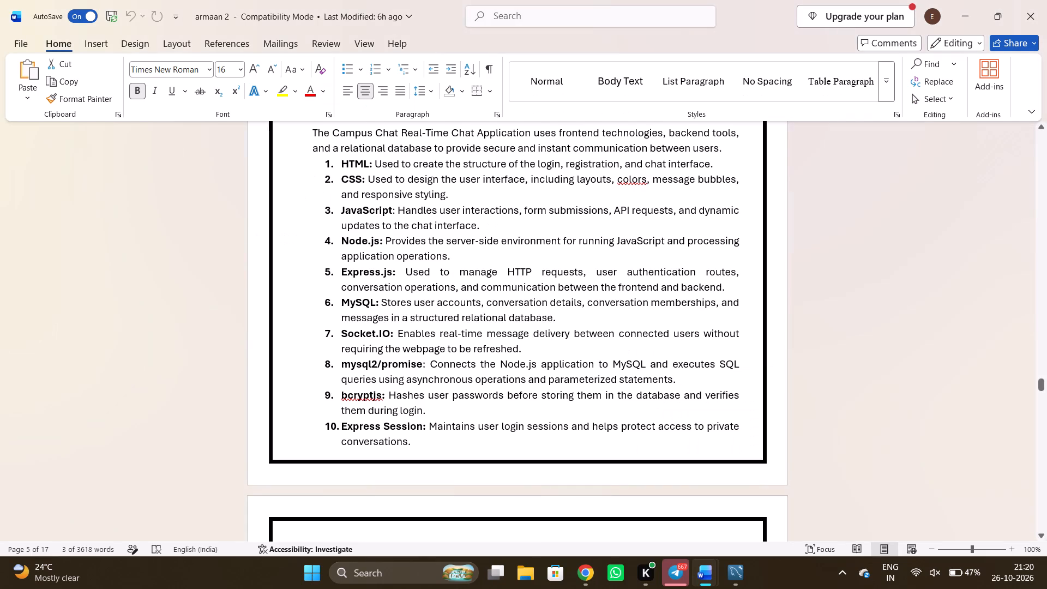
{"action": "scroll", "coordinate": [282, 351], "scroll_direction": "down", "scroll_amount": 1}
{"action": "key", "text": "alt+Tab"}
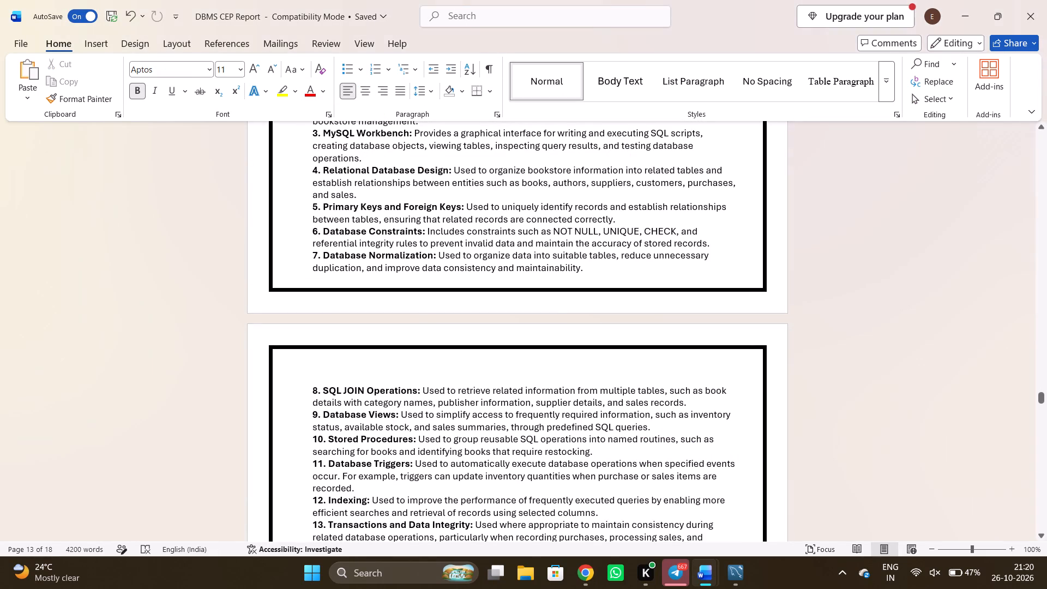
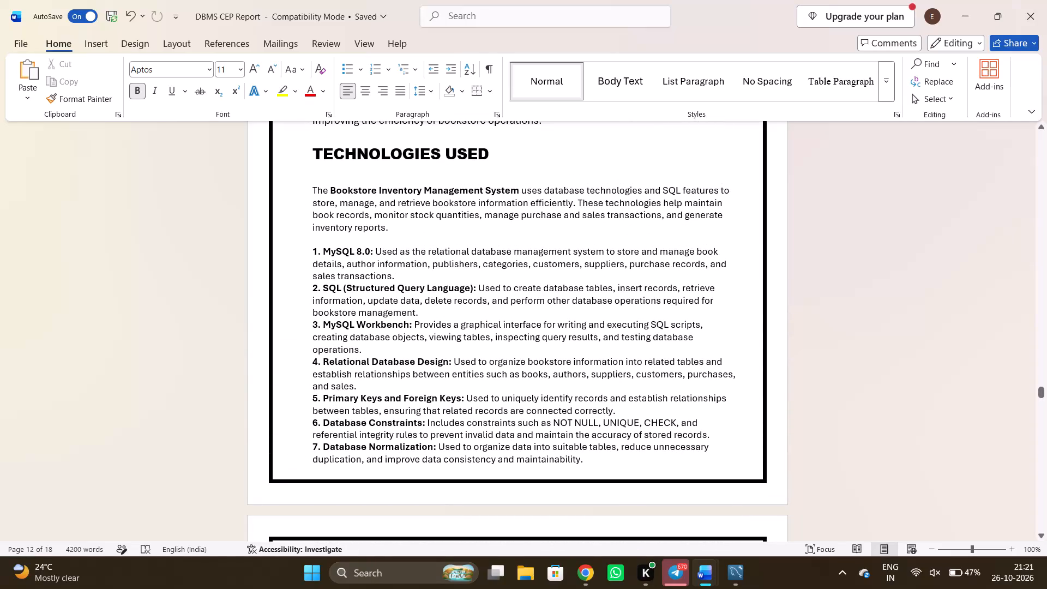
Insert a blank line between item 13 and the closing "These technologies work together" paragraph, matching the Campus Chat report's spacing.
{"action": "scroll", "coordinate": [282, 351], "scroll_direction": "down", "scroll_amount": 4}
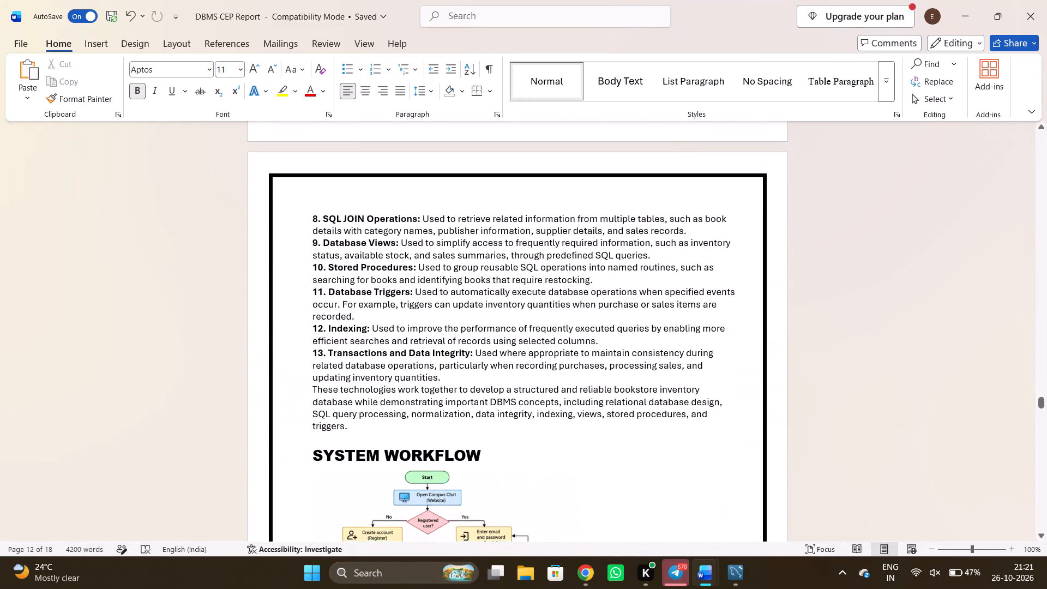
{"action": "key", "text": "alt+Tab"}
{"action": "key", "text": "alt+Tab"}
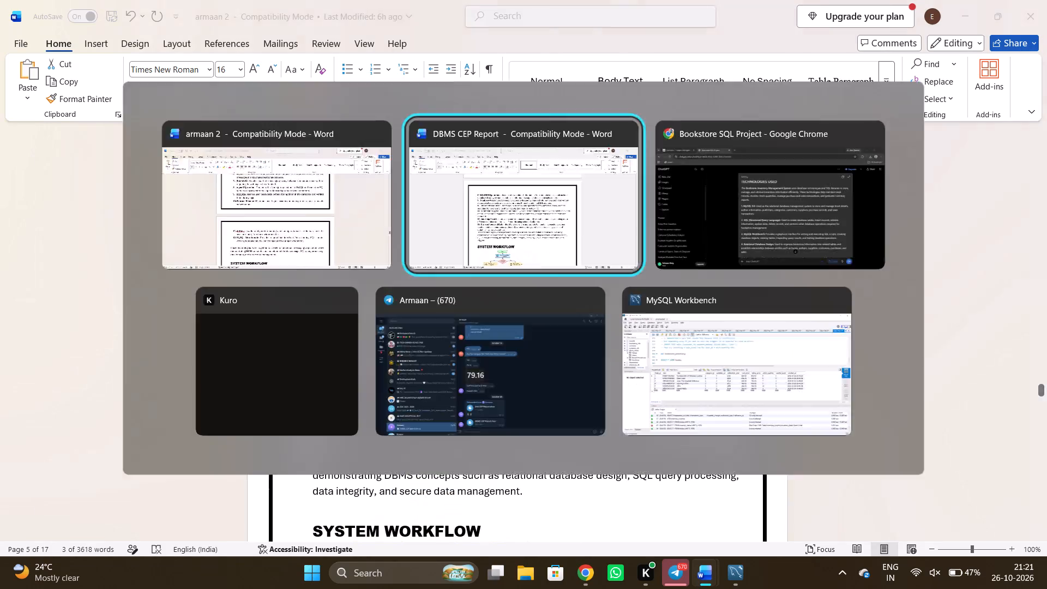
{"action": "left_click", "coordinate": [461, 376]}
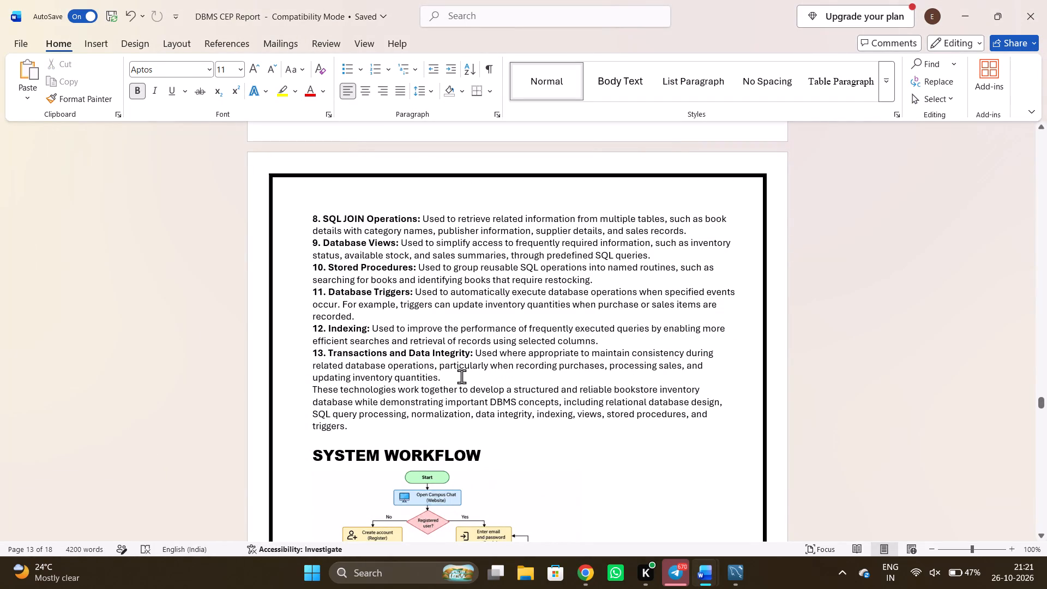
{"action": "key", "text": "Return"}
{"action": "key", "text": "alt+Tab"}
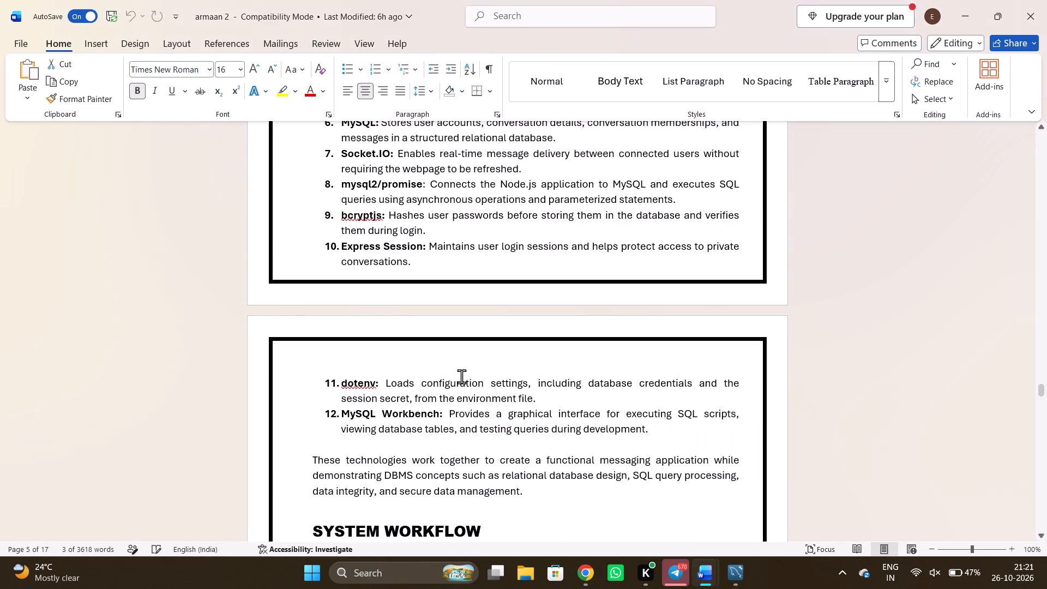
{"action": "key", "text": "alt+Tab"}
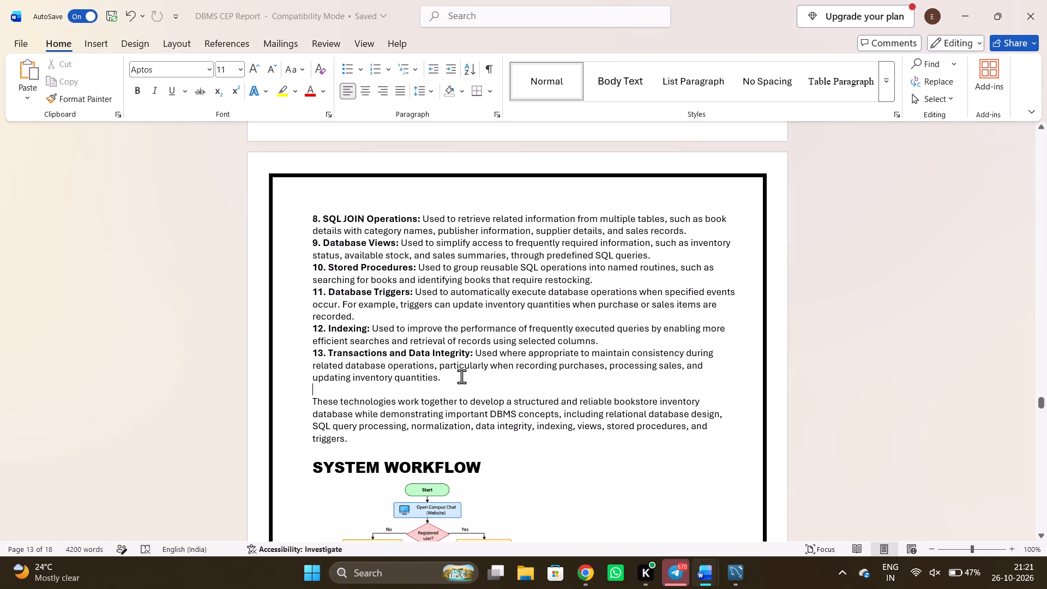
{"action": "key", "text": "alt+Tab"}
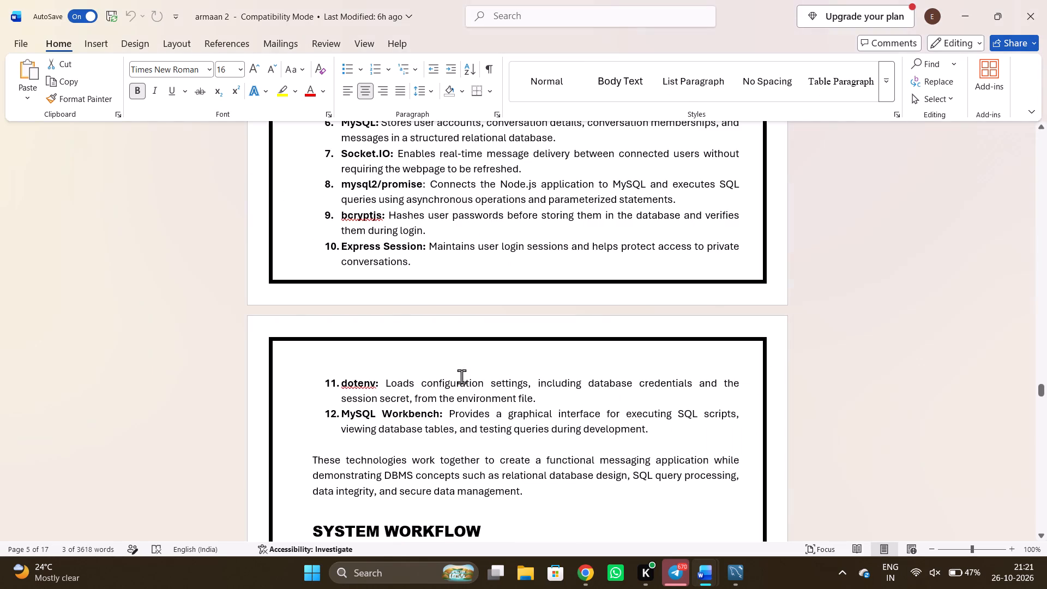
{"action": "key", "text": "alt+Tab"}
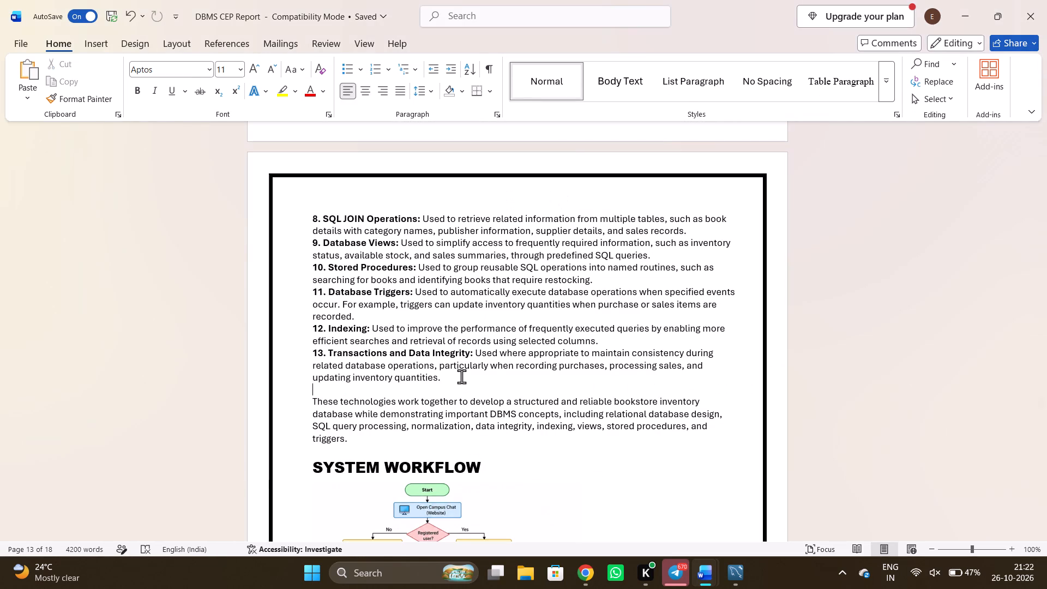
{"action": "scroll", "coordinate": [461, 376], "scroll_direction": "down", "scroll_amount": 1}
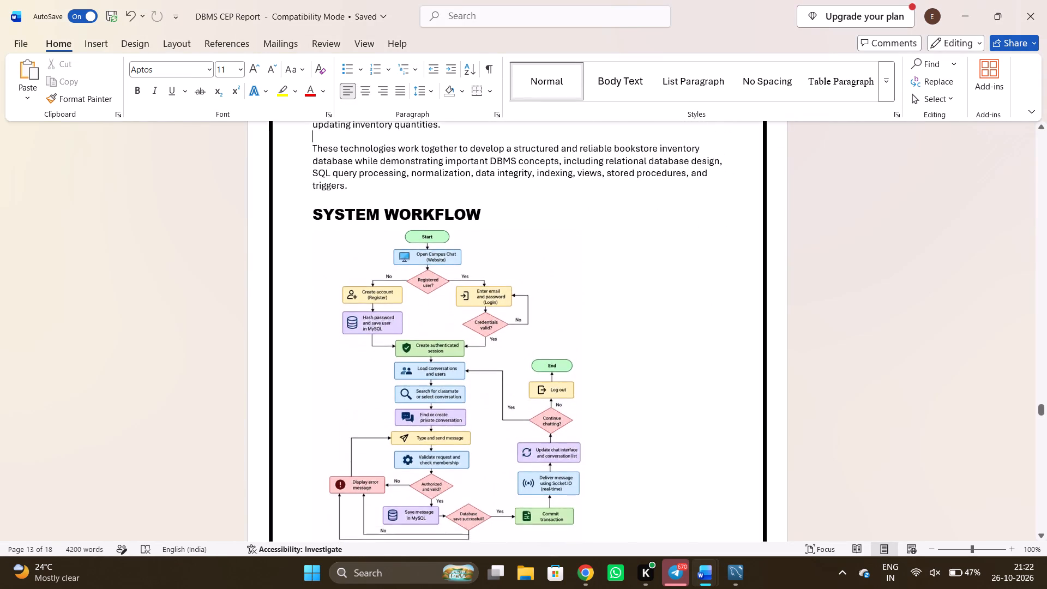
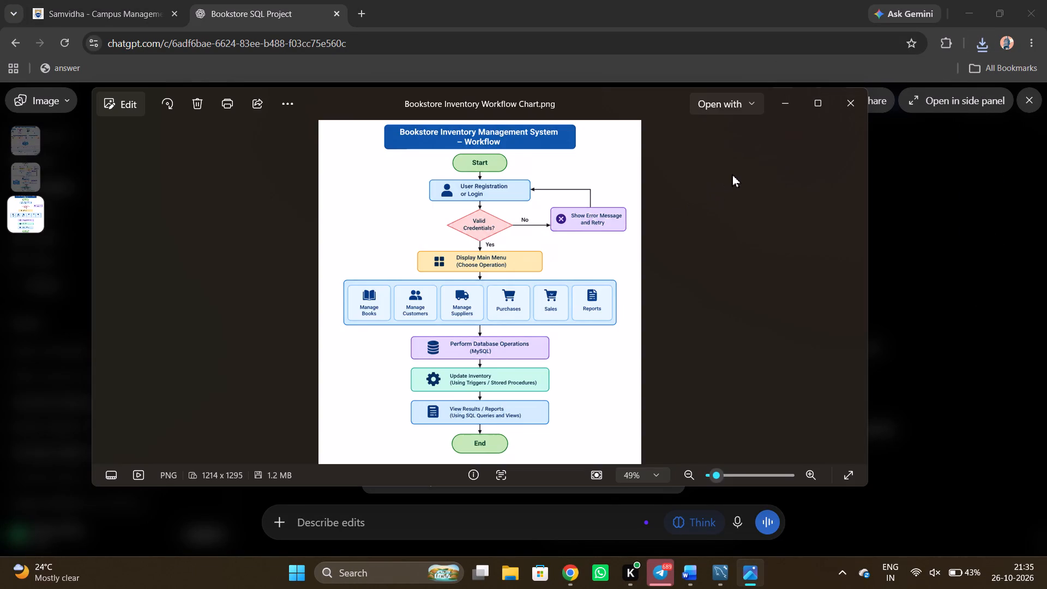
{"action": "right_click", "coordinate": [532, 265]}
{"action": "left_click", "coordinate": [555, 280]}
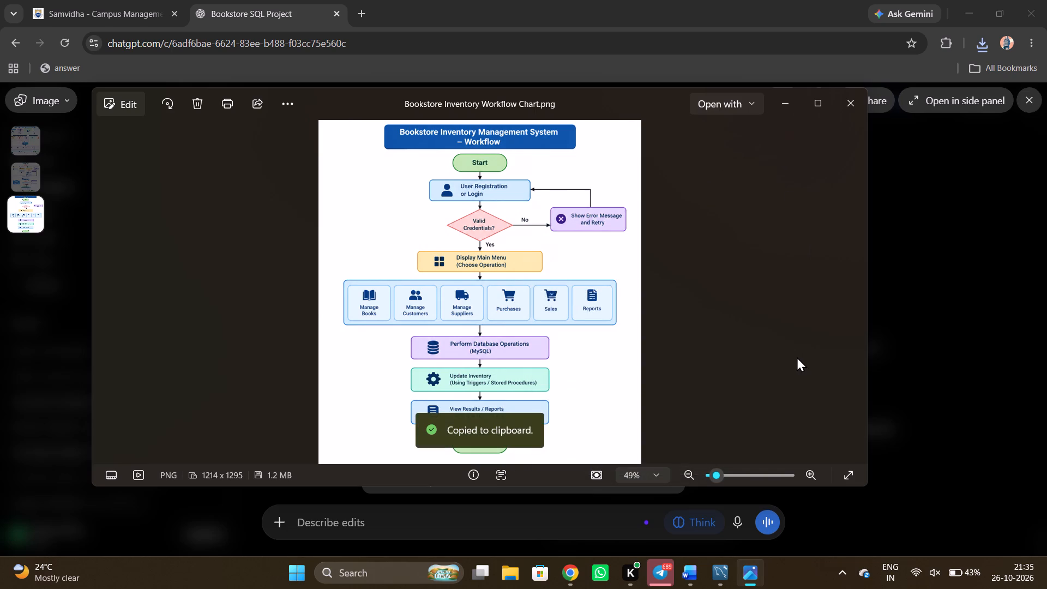
Switch to the DBMS CEP Report in Word and delete the old Campus Chat flowchart below the SYSTEM WORKFLOW heading.
{"action": "key", "text": "alt+Tab"}
{"action": "key", "text": "alt+Tab"}
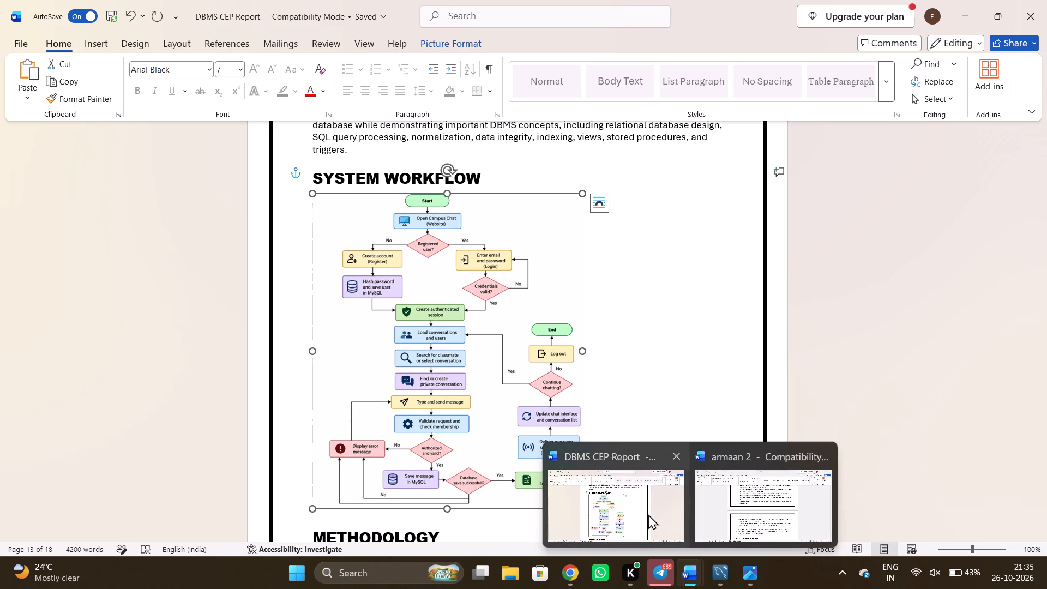
{"action": "left_click", "coordinate": [648, 514]}
{"action": "left_click", "coordinate": [533, 430]}
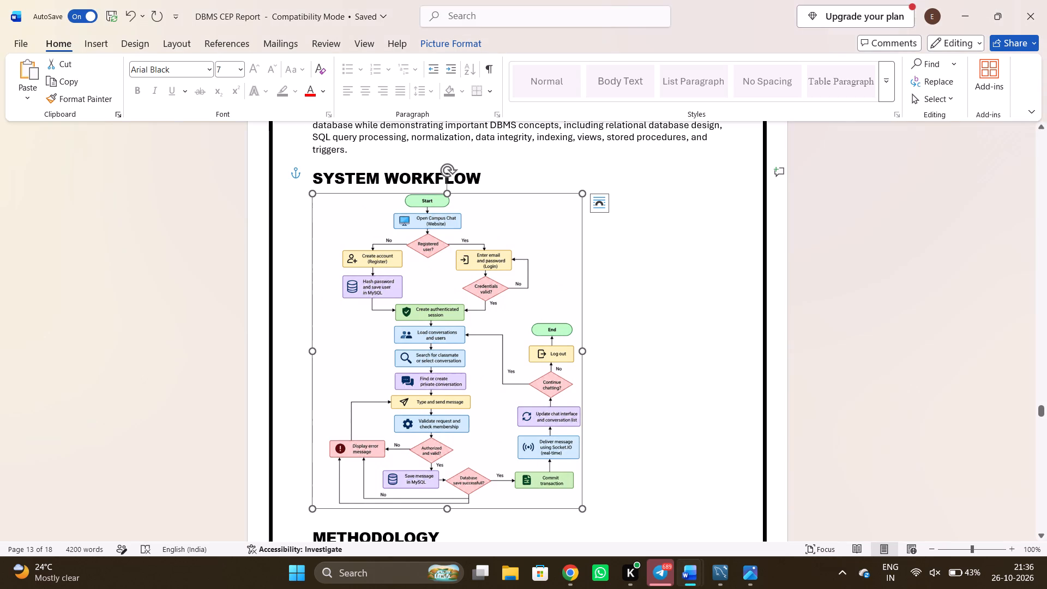
{"action": "key", "text": "BackSpace"}
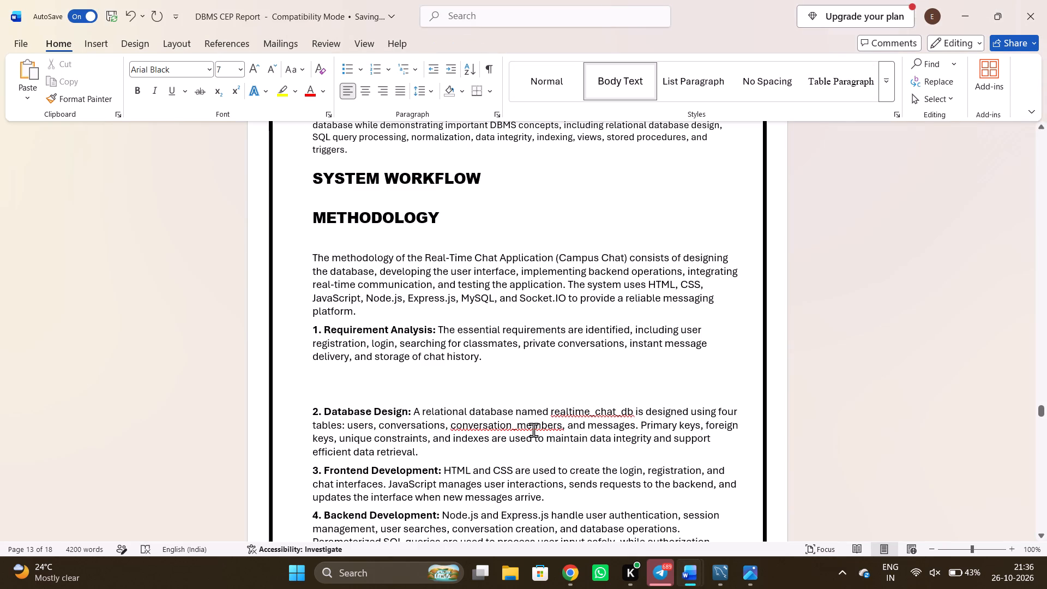
Insert the copied bookstore workflow diagram on the empty line between the SYSTEM WORKFLOW and METHODOLOGY headings.
{"action": "key", "text": "Return"}
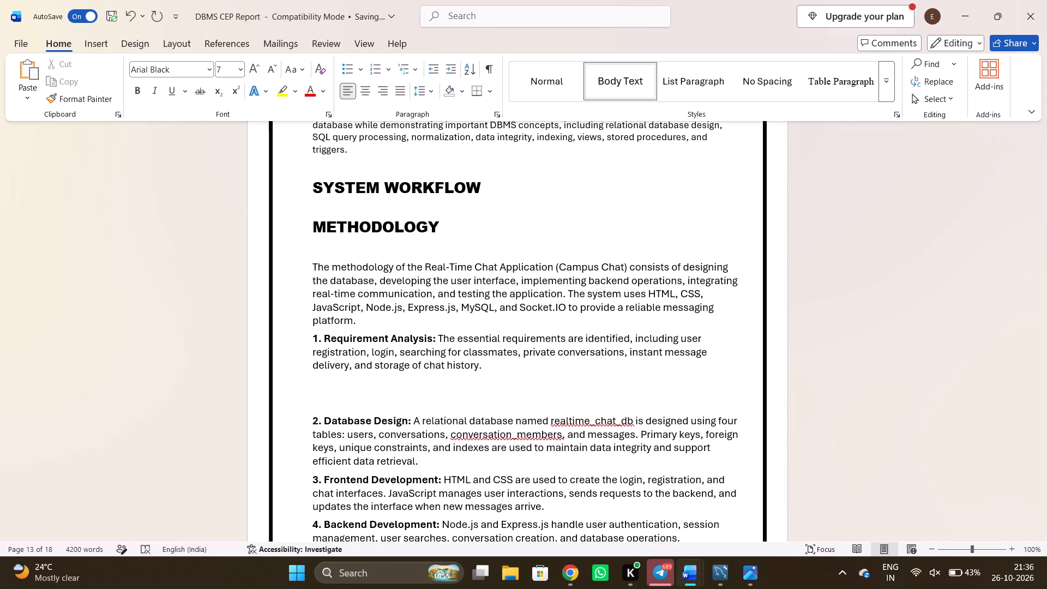
{"action": "left_click", "coordinate": [385, 214]}
{"action": "key", "text": "Up"}
{"action": "key", "text": "ctrl+v"}
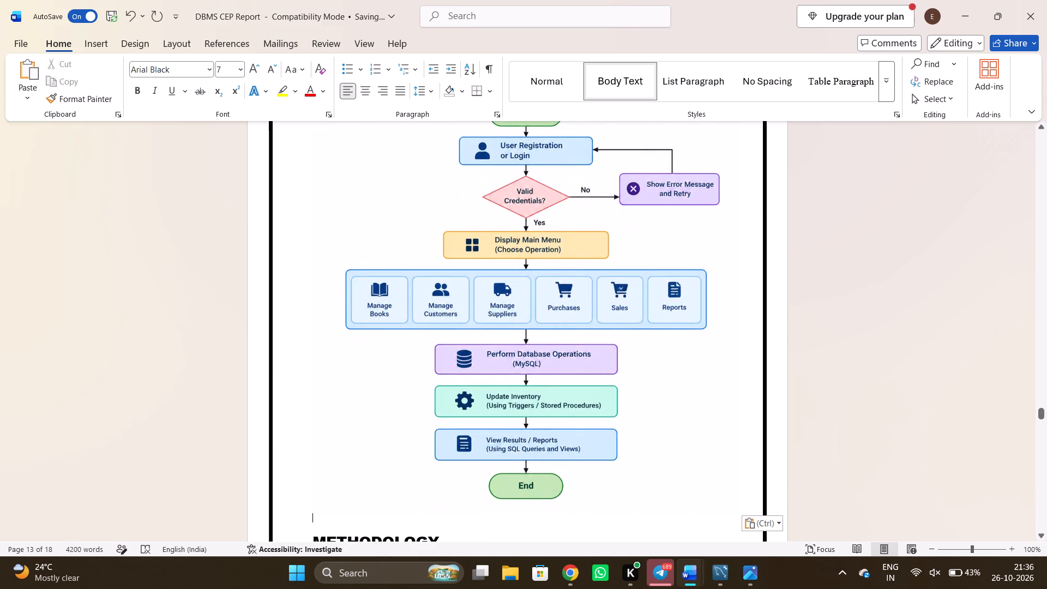
Shrink the bookstore workflow diagram proportionally to about three quarters of the text width.
{"action": "left_click", "coordinate": [490, 300]}
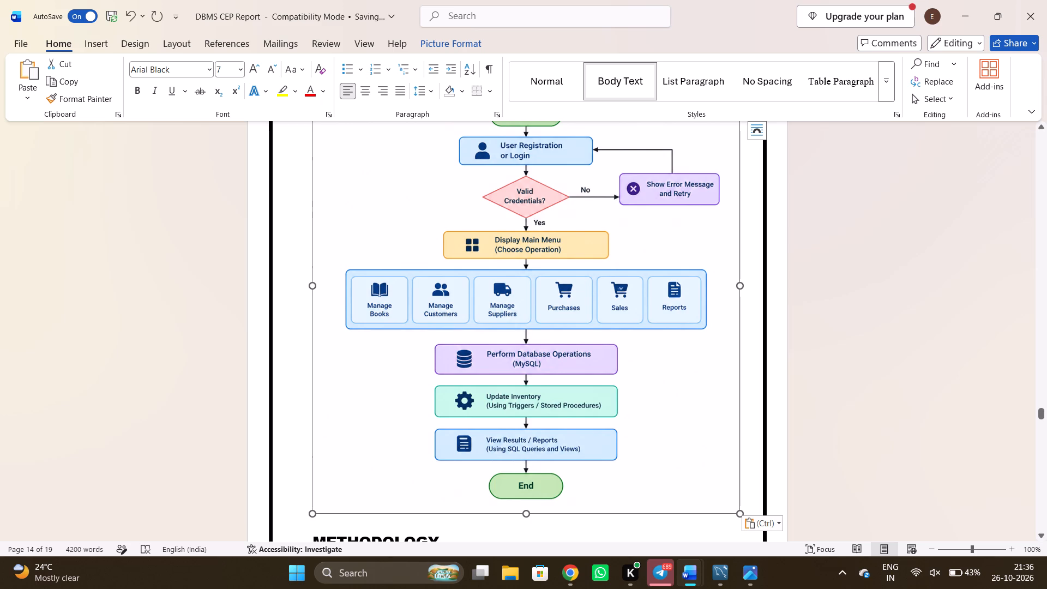
{"action": "left_click_drag", "start_coordinate": [744, 513], "coordinate": [633, 295]}
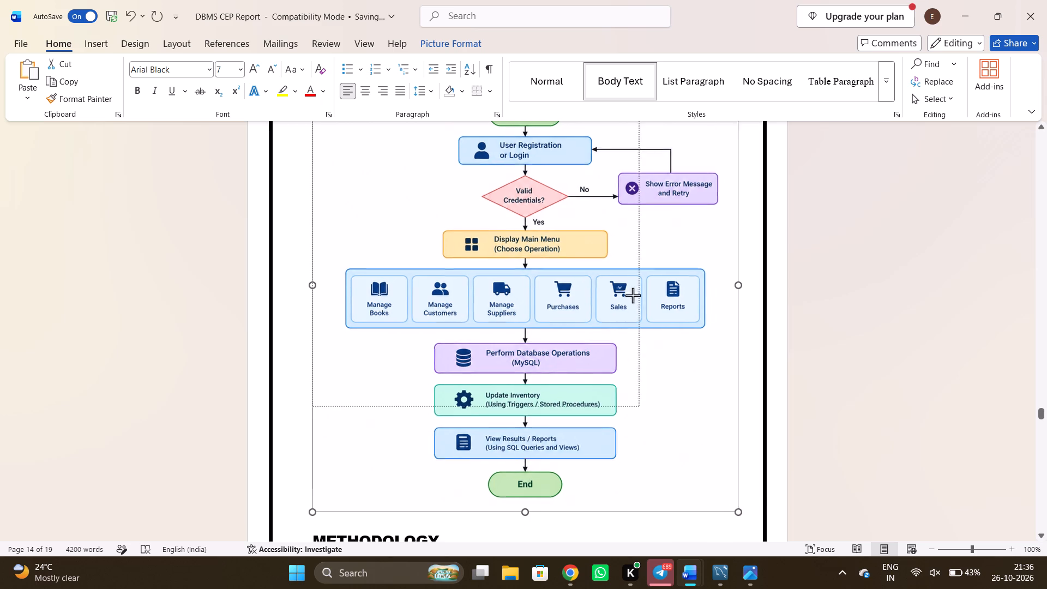
{"action": "left_click_drag", "start_coordinate": [633, 295], "coordinate": [620, 280]}
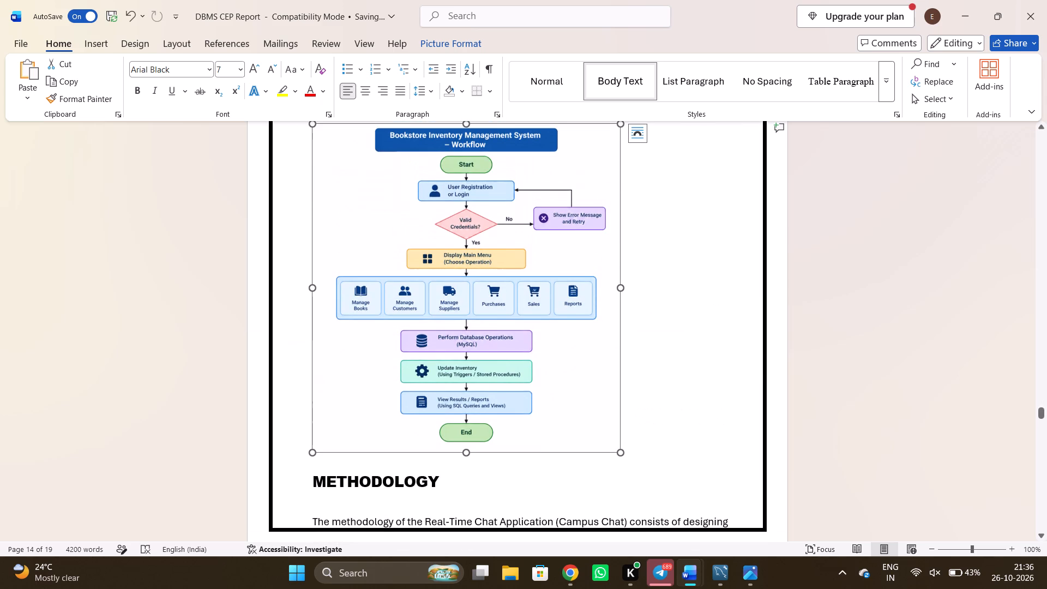
{"action": "scroll", "coordinate": [620, 280], "scroll_direction": "down", "scroll_amount": 1}
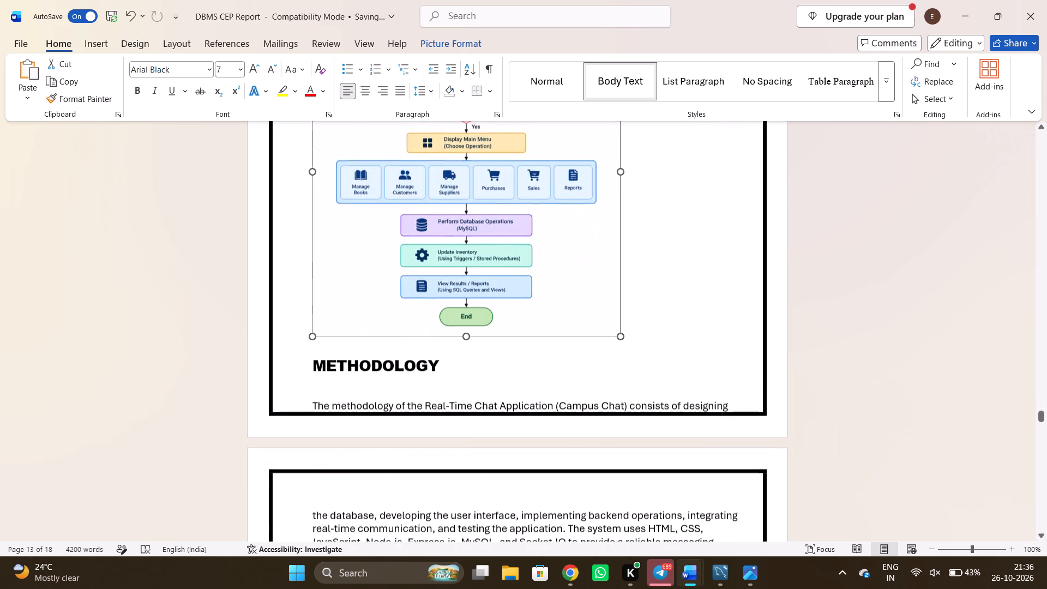
{"action": "key", "text": "alt+Tab"}
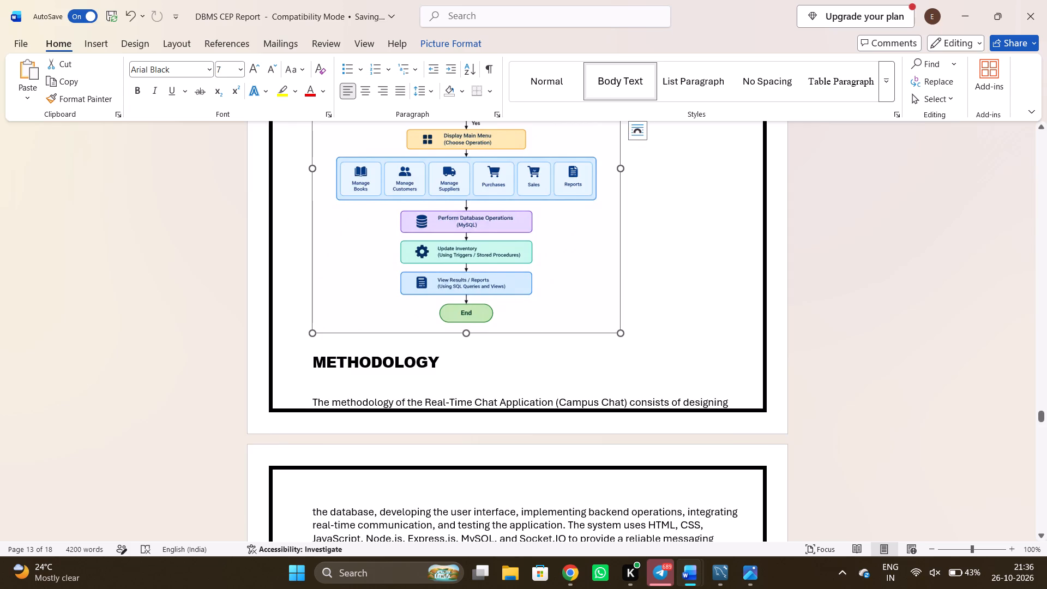
{"action": "key", "text": "alt+Tab"}
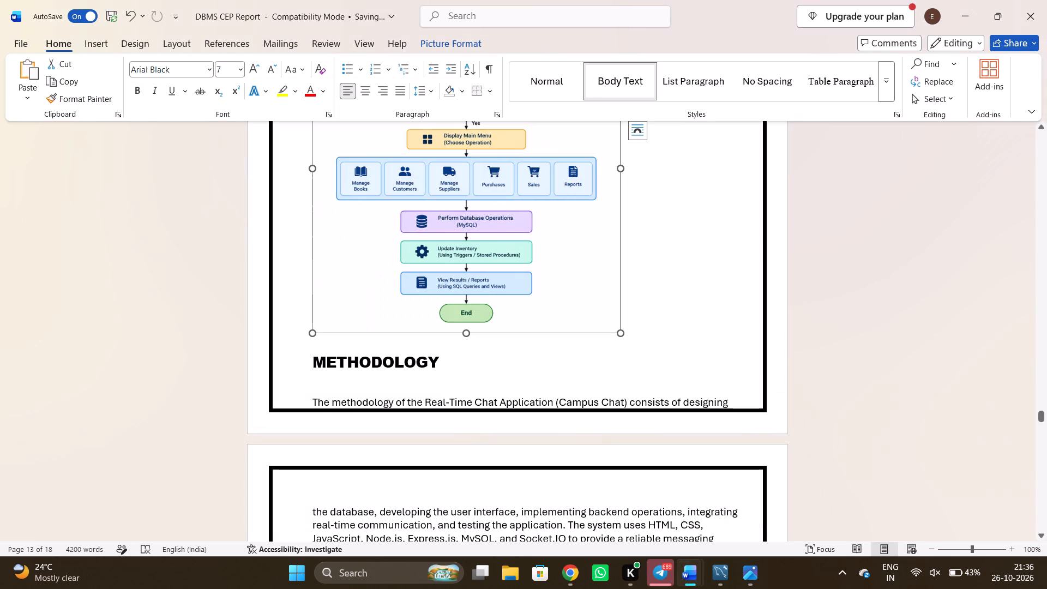
Set the workflow diagram's text wrapping to Tight.
{"action": "scroll", "coordinate": [543, 241], "scroll_direction": "up", "scroll_amount": 1}
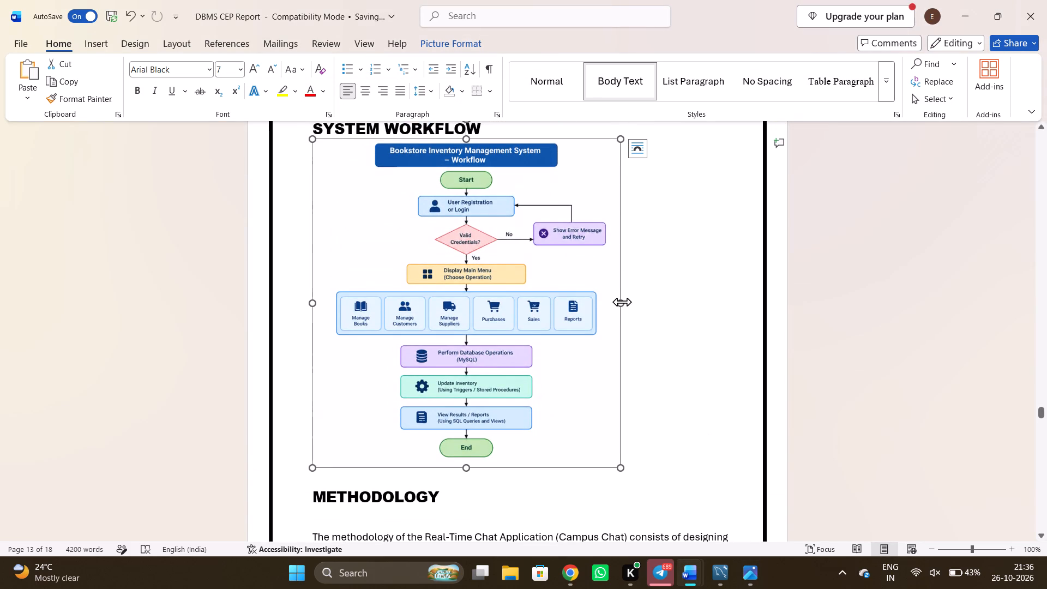
{"action": "left_click", "coordinate": [639, 152]}
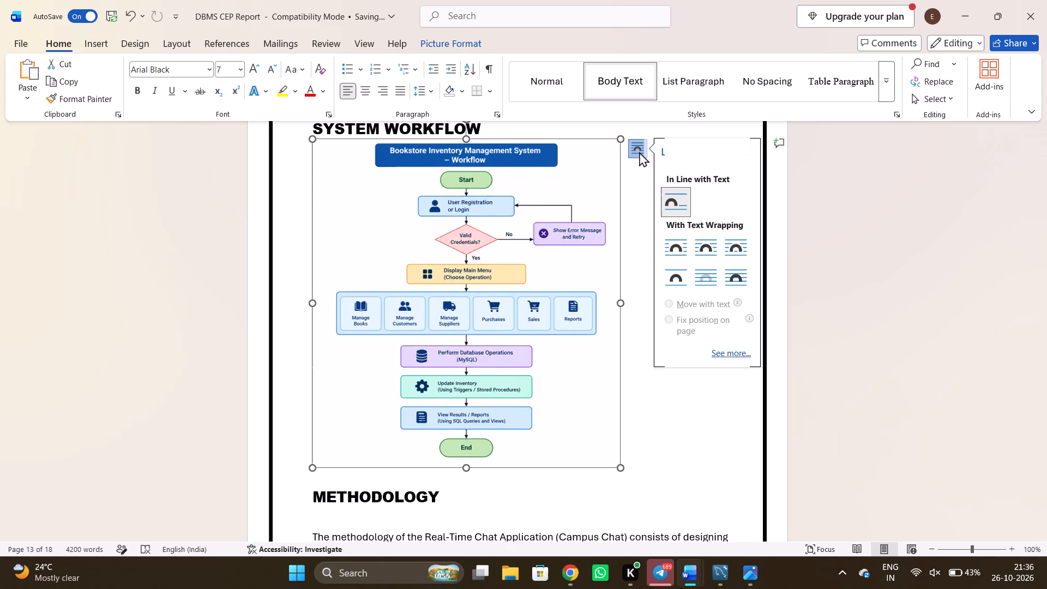
{"action": "left_click", "coordinate": [698, 245]}
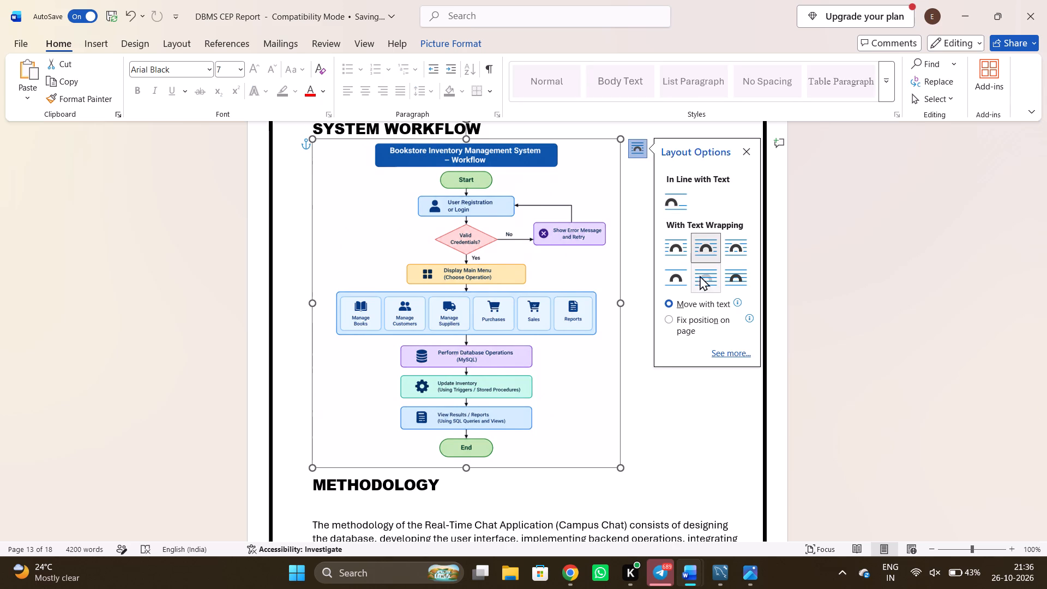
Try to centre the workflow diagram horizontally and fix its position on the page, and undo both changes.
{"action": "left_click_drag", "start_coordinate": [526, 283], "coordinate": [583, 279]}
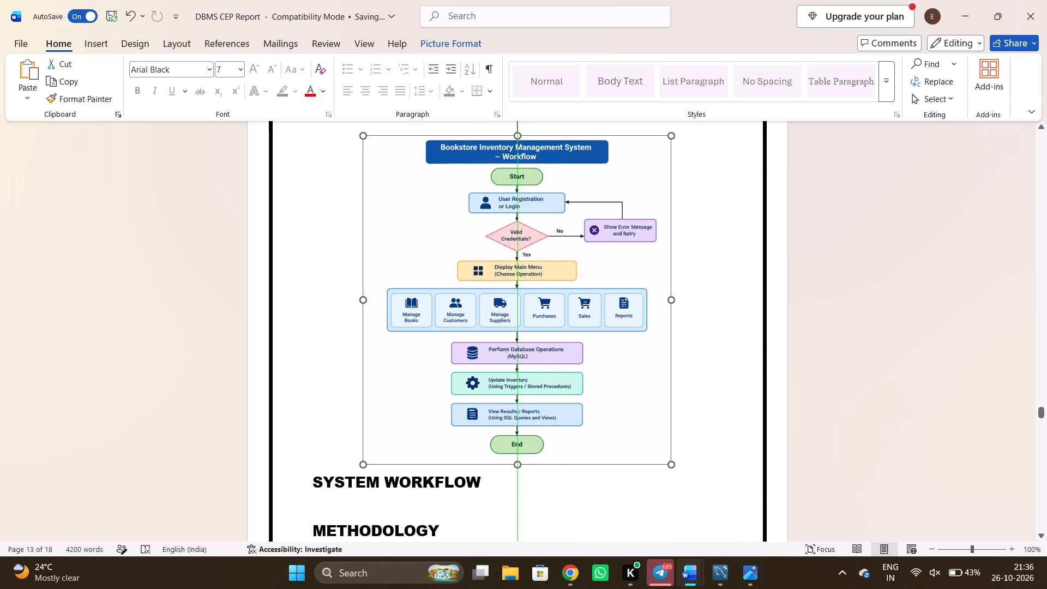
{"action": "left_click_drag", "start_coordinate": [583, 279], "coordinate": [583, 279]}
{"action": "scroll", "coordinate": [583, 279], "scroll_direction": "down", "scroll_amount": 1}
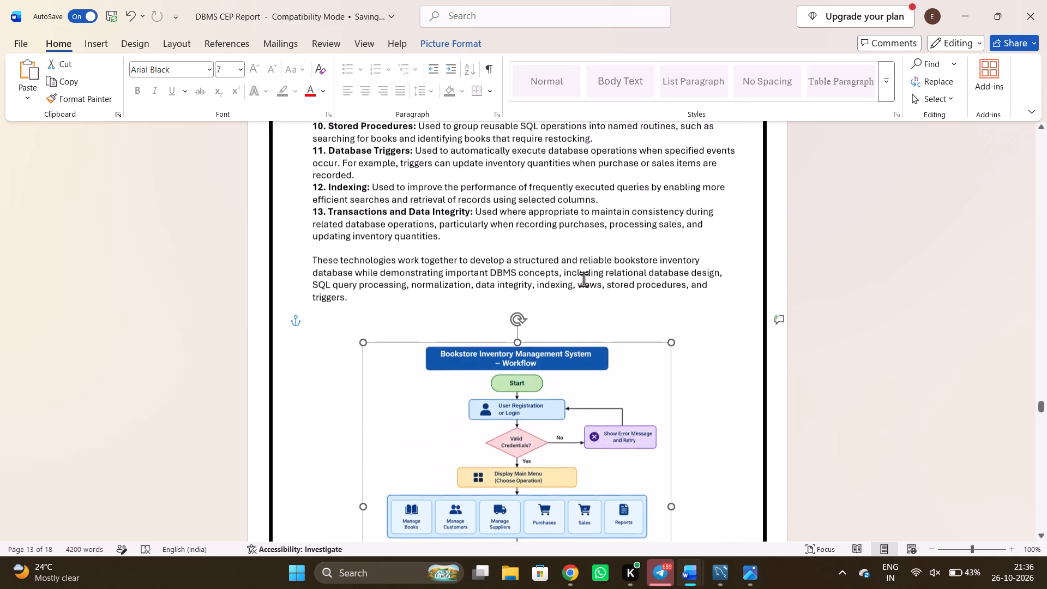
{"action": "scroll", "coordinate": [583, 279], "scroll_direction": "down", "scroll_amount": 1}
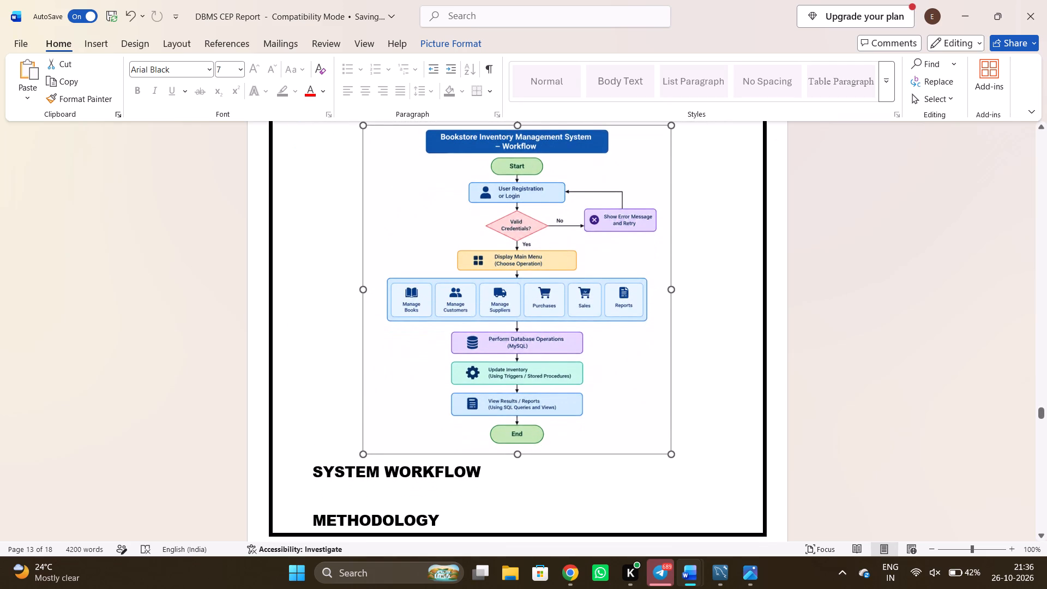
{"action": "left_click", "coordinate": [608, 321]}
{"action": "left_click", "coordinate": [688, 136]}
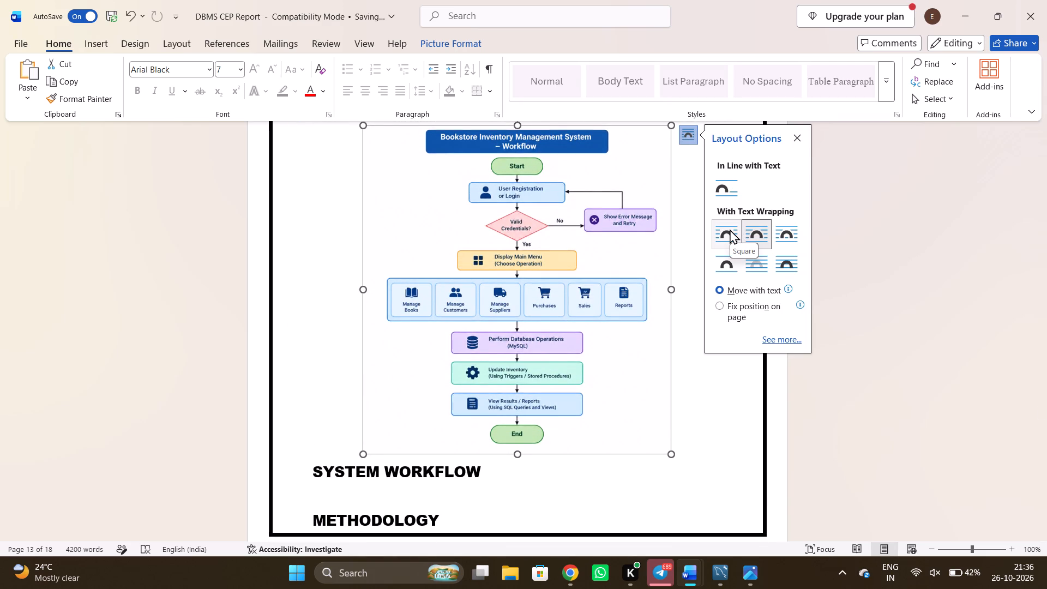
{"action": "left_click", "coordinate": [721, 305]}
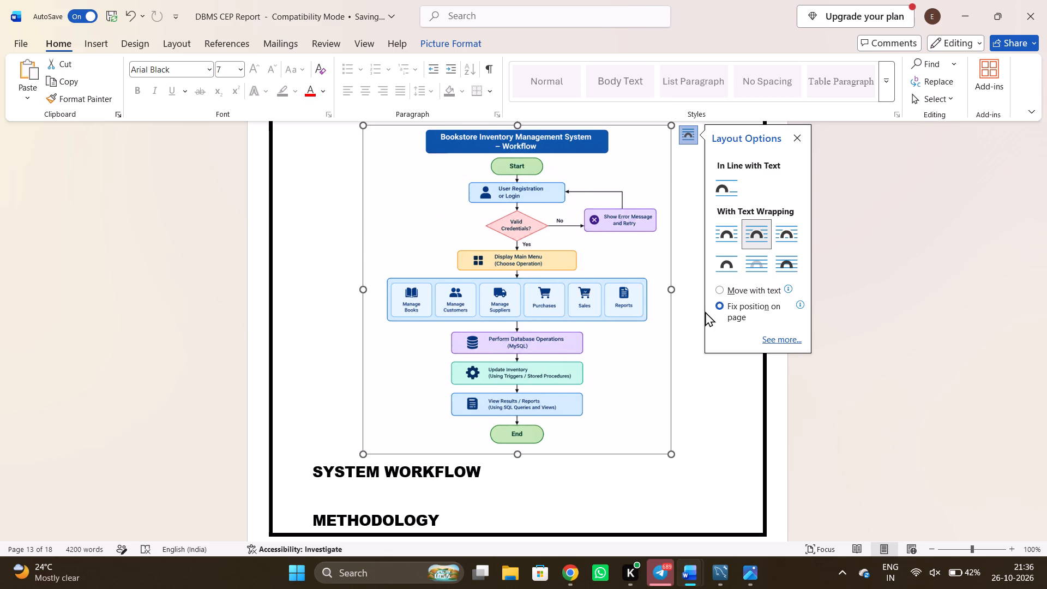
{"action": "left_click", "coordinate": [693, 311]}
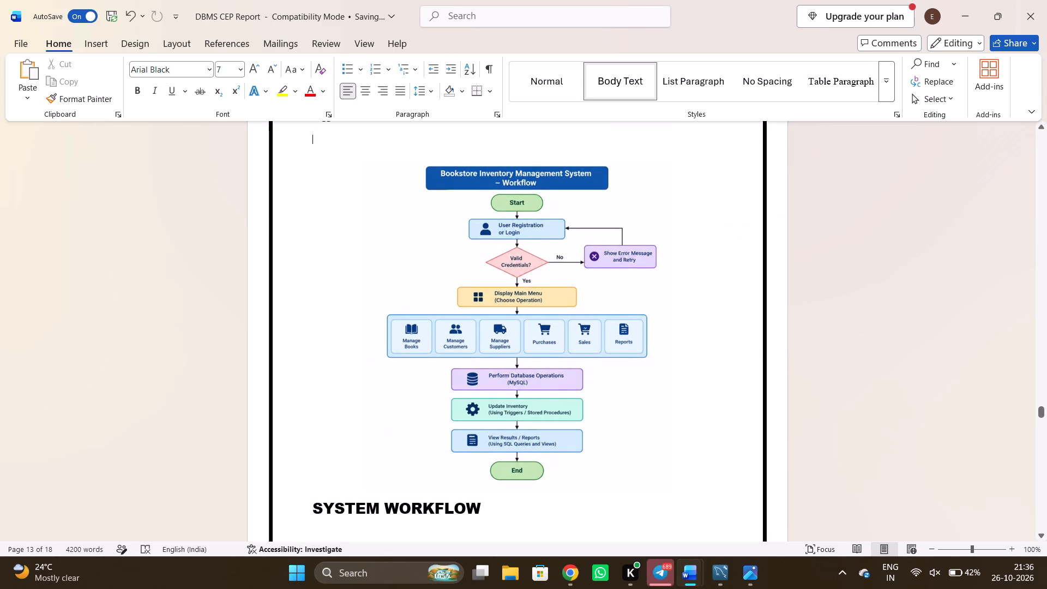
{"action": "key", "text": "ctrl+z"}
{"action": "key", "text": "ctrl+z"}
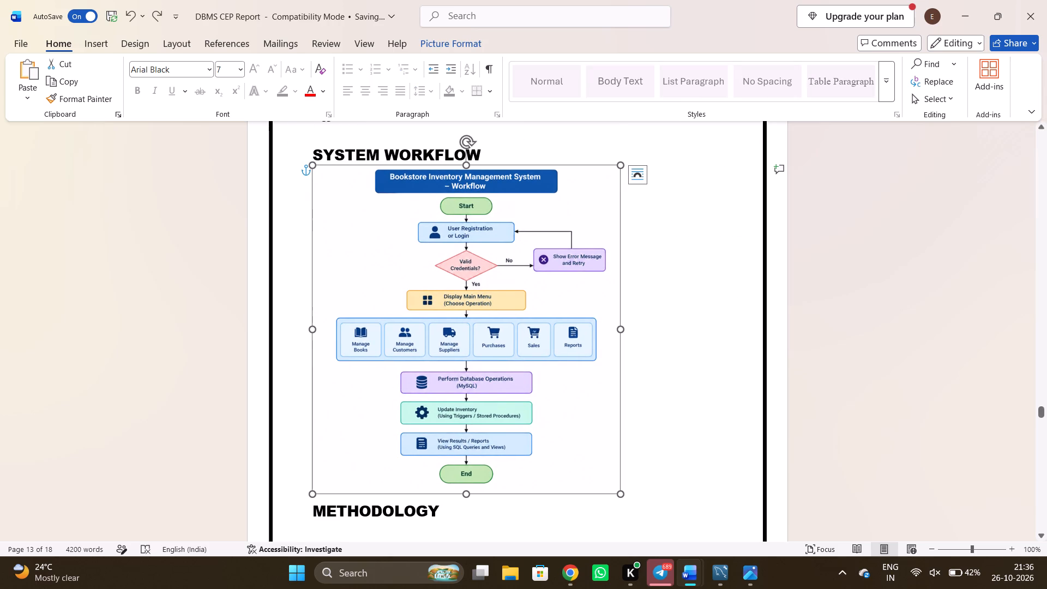
Set the workflow diagram's layout option to Fix position on page.
{"action": "left_click", "coordinate": [637, 174]}
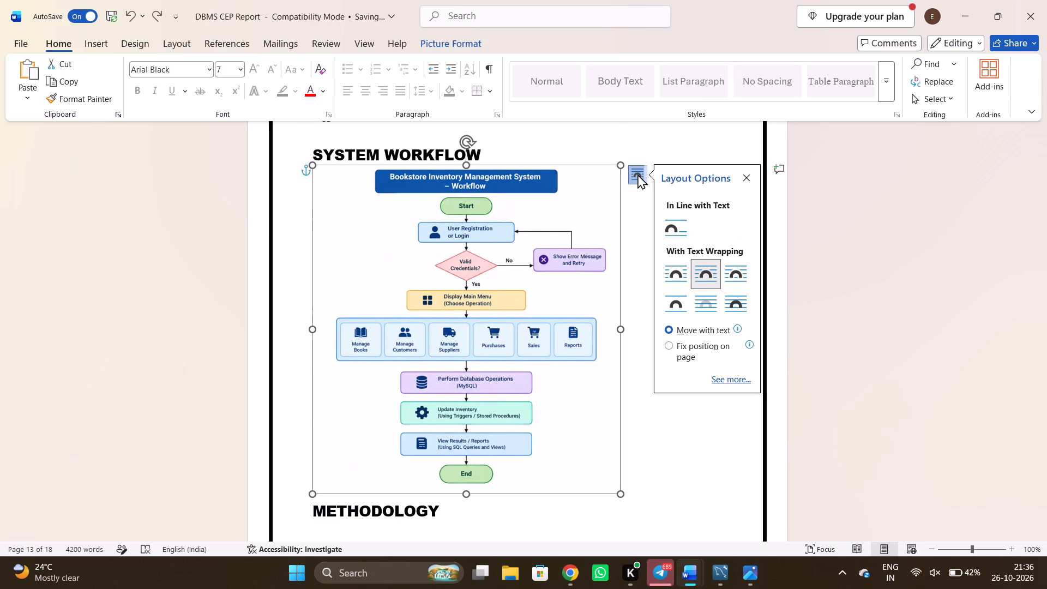
{"action": "left_click", "coordinate": [669, 348]}
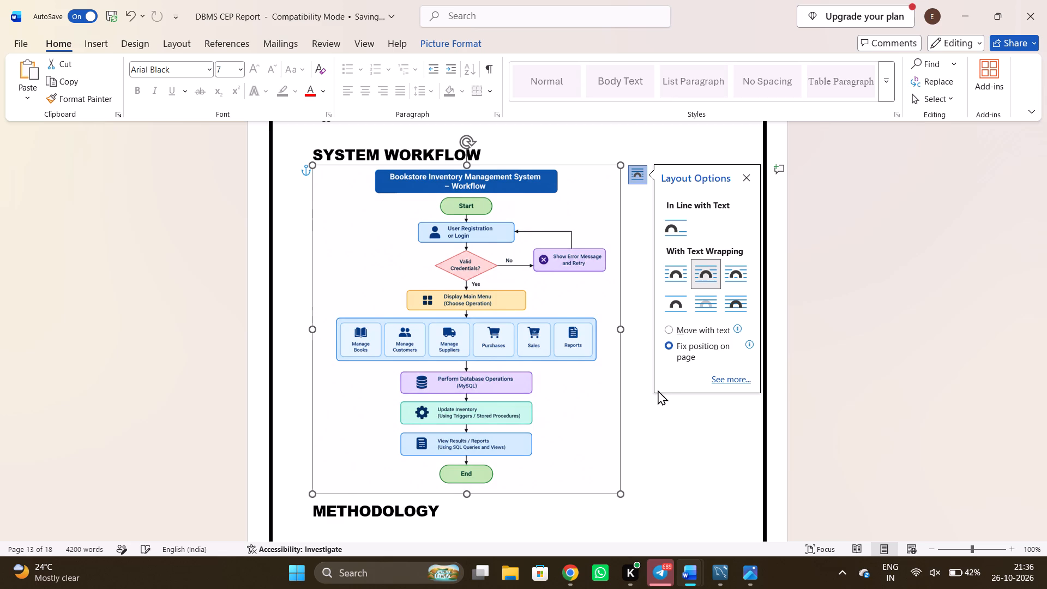
{"action": "left_click", "coordinate": [657, 393]}
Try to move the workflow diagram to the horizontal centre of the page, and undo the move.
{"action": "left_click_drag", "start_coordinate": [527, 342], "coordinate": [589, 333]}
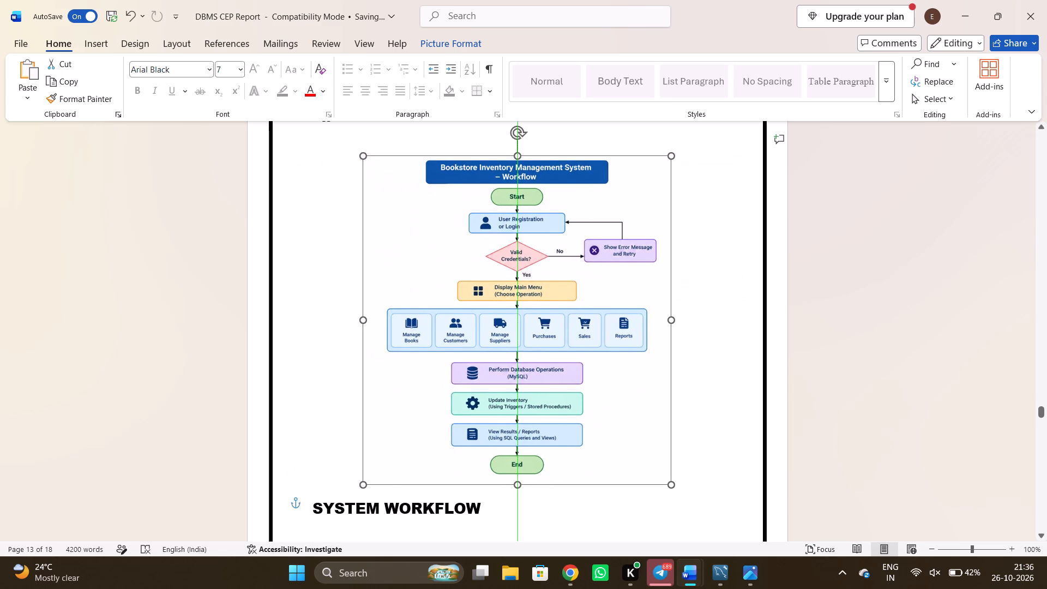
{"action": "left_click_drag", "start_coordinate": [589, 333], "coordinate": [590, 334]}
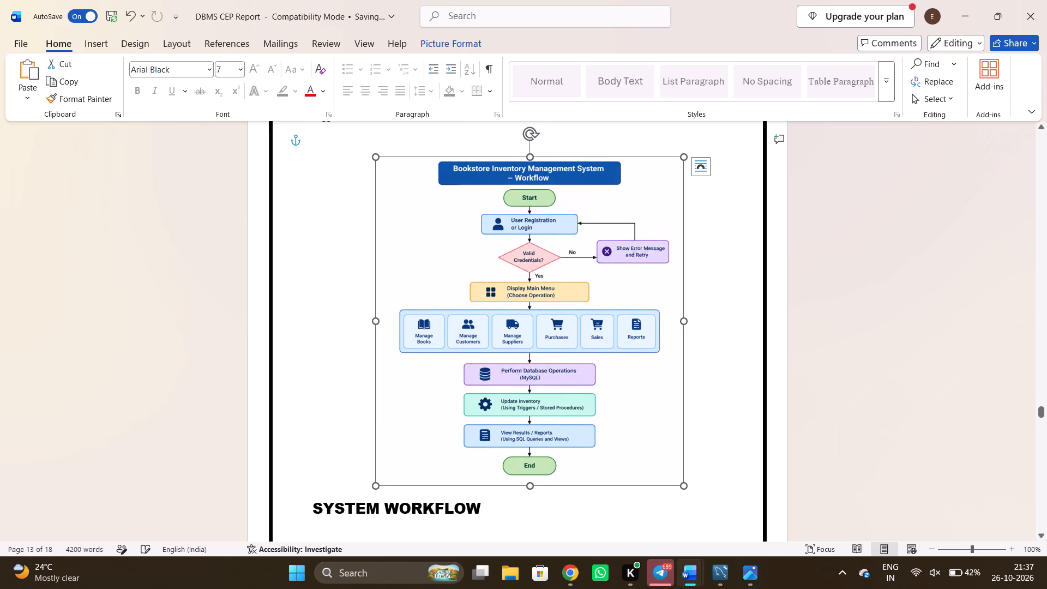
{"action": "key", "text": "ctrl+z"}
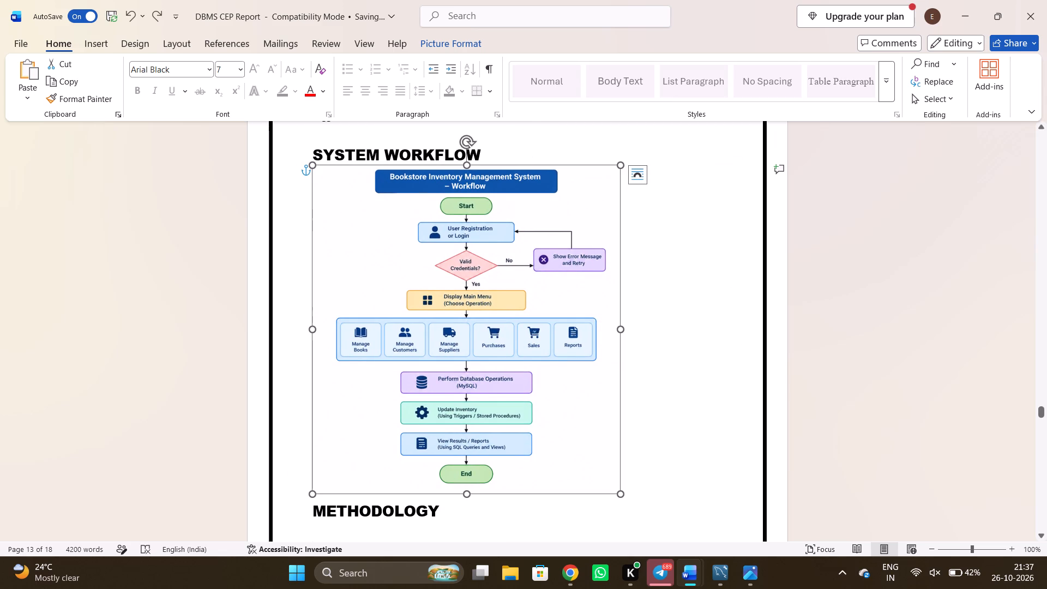
Move the workflow diagram sideways to roughly the page's horizontal centre, keeping it between the SYSTEM WORKFLOW and METHODOLOGY headings.
{"action": "left_click_drag", "start_coordinate": [478, 319], "coordinate": [537, 320]}
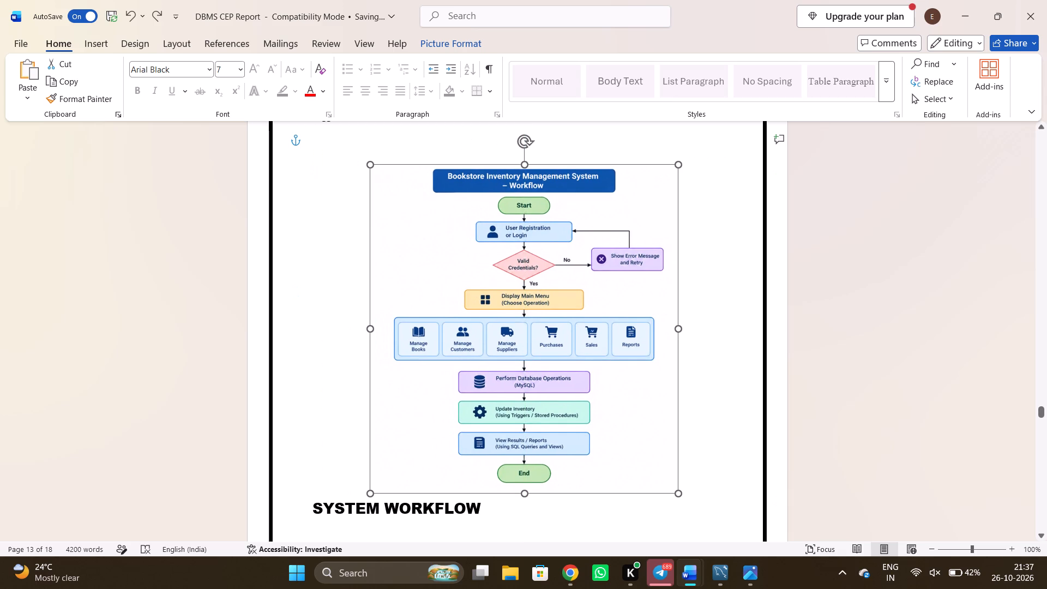
{"action": "left_click_drag", "start_coordinate": [537, 320], "coordinate": [538, 320]}
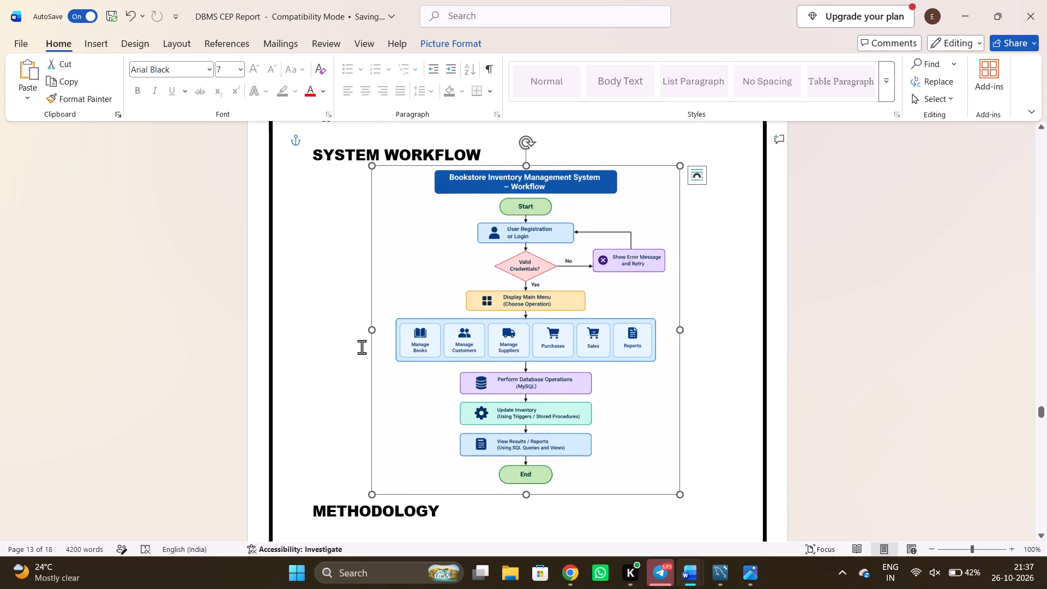
{"action": "left_click", "coordinate": [334, 345]}
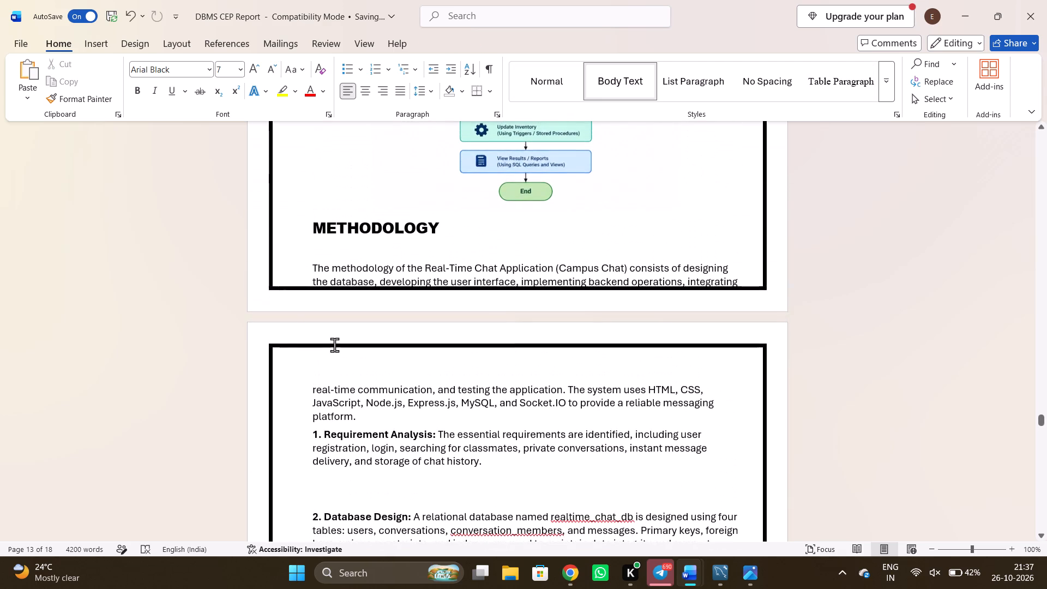
{"action": "scroll", "coordinate": [334, 345], "scroll_direction": "up", "scroll_amount": 1}
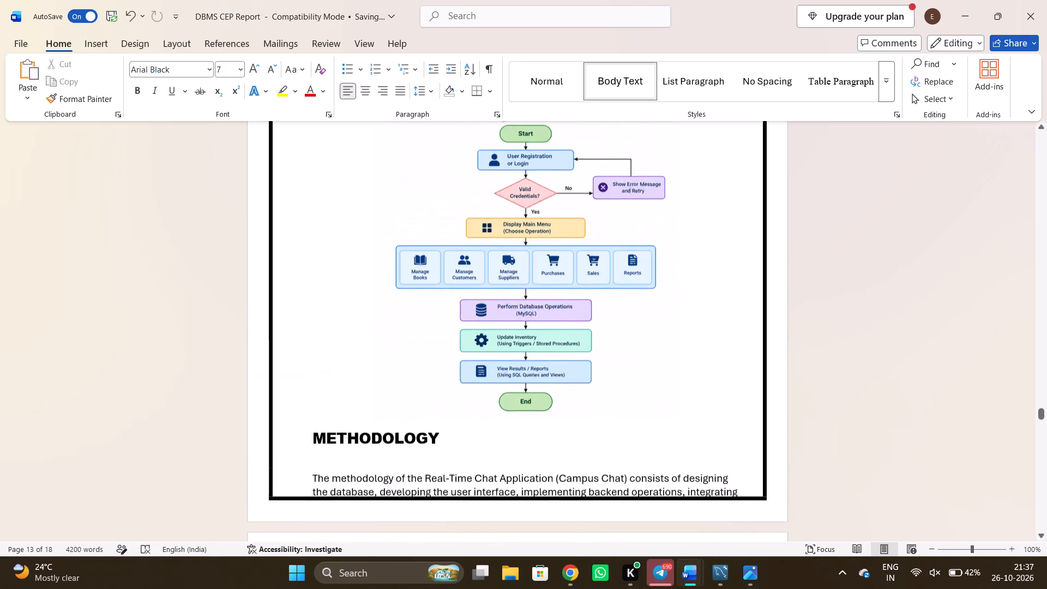
Shrink the workflow diagram proportionally to about half the page width, keeping its top edge just under the SYSTEM WORKFLOW heading.
{"action": "scroll", "coordinate": [334, 345], "scroll_direction": "up", "scroll_amount": 1}
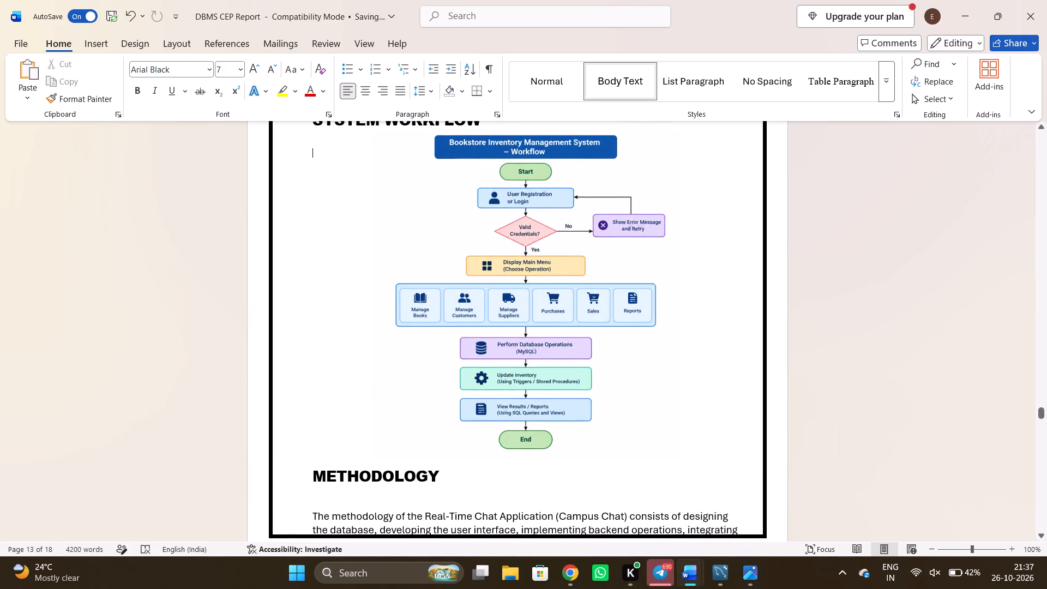
{"action": "scroll", "coordinate": [334, 345], "scroll_direction": "right", "scroll_amount": 1}
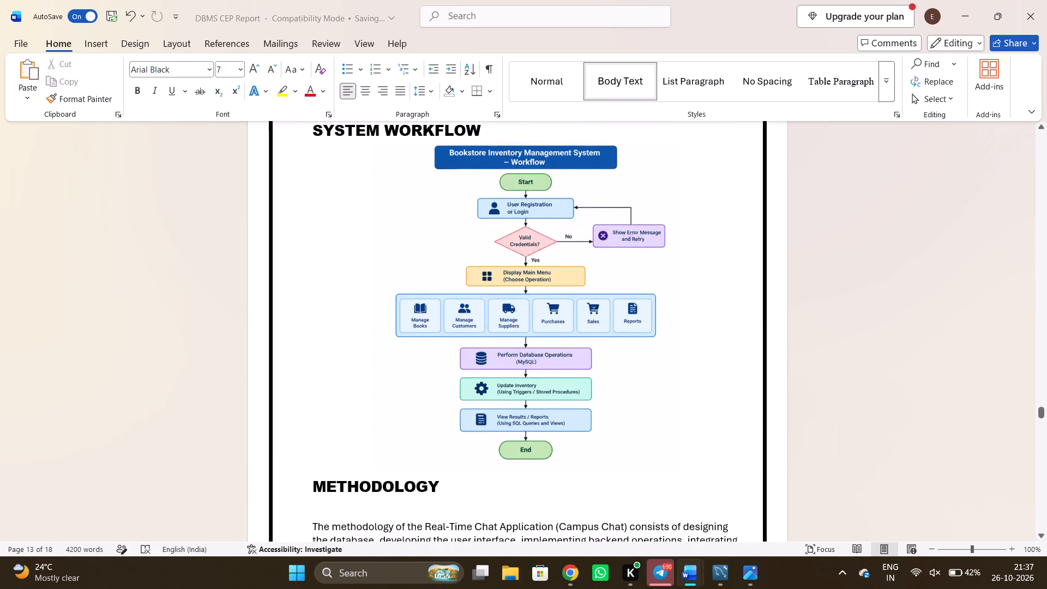
{"action": "left_click", "coordinate": [499, 357]}
{"action": "left_click_drag", "start_coordinate": [677, 470], "coordinate": [617, 386]}
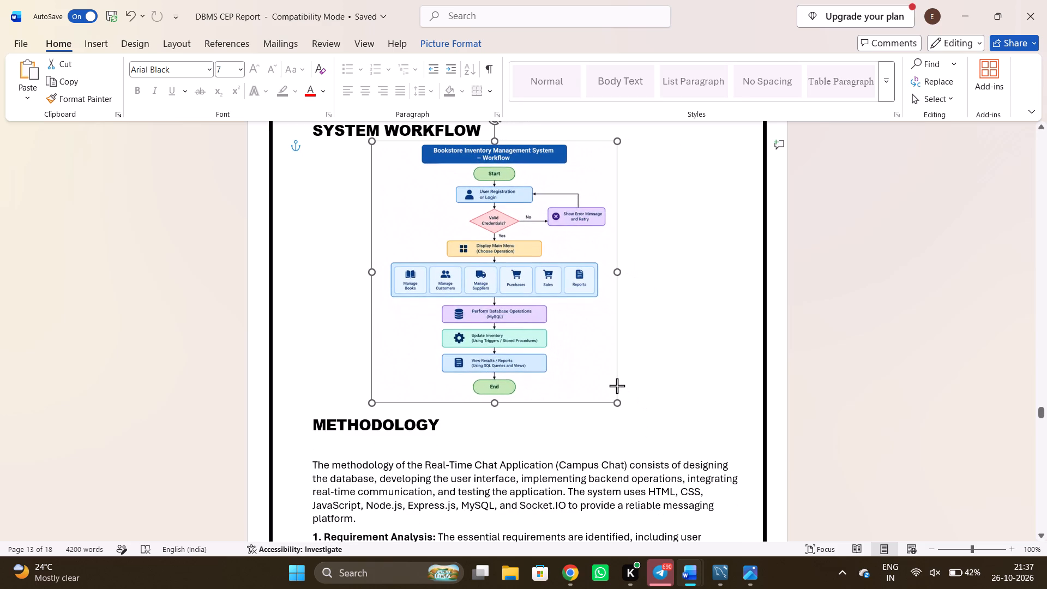
{"action": "left_click_drag", "start_coordinate": [617, 386], "coordinate": [629, 392]}
Switch to the ChatGPT conversation in Chrome and close the enlarged workflow image.
{"action": "key", "text": "alt+Tab"}
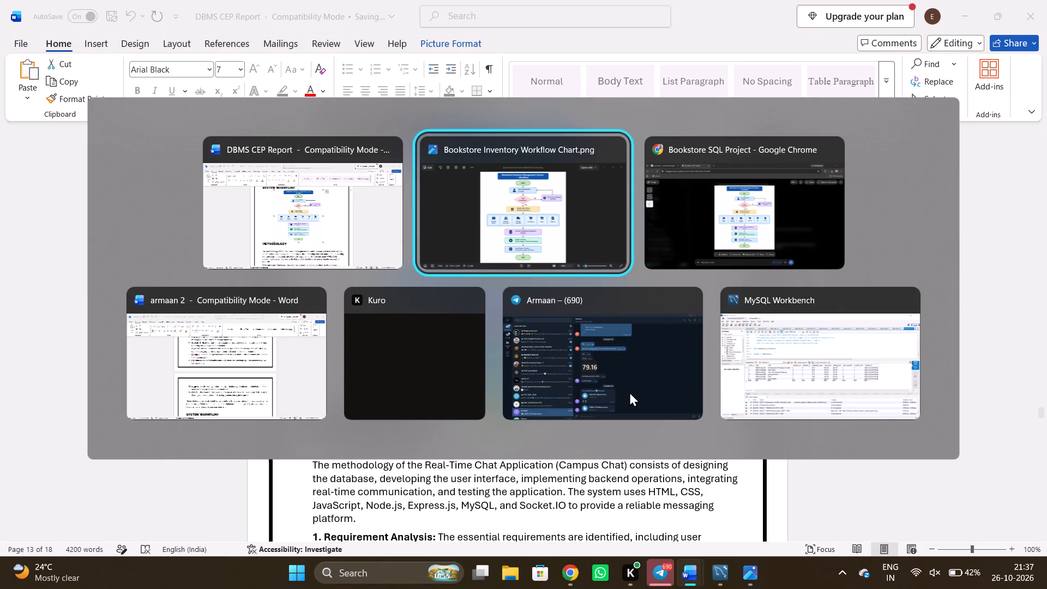
{"action": "key", "text": "alt+Tab"}
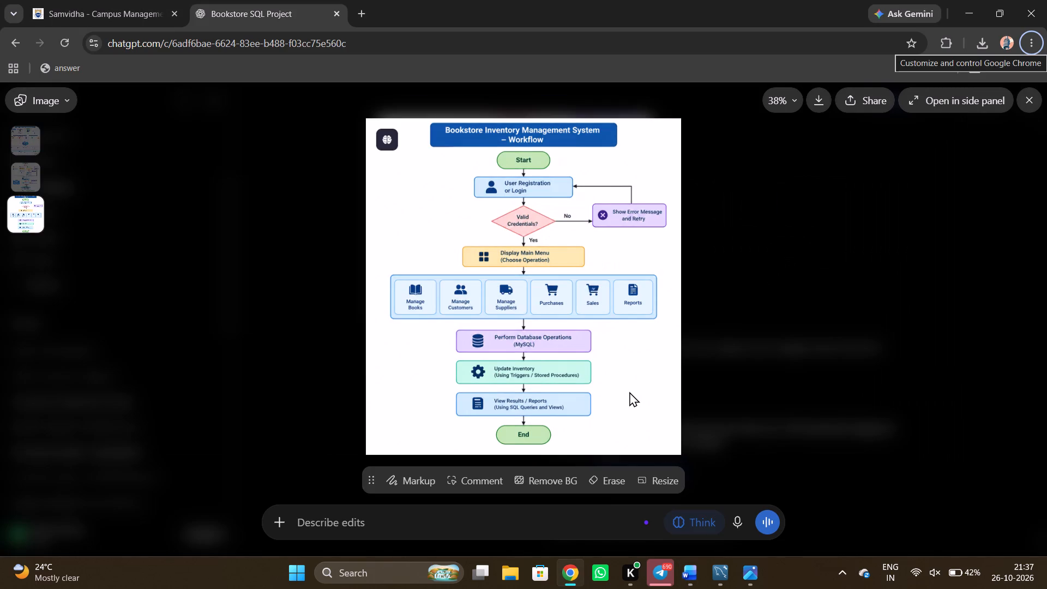
{"action": "left_click", "coordinate": [1037, 97]}
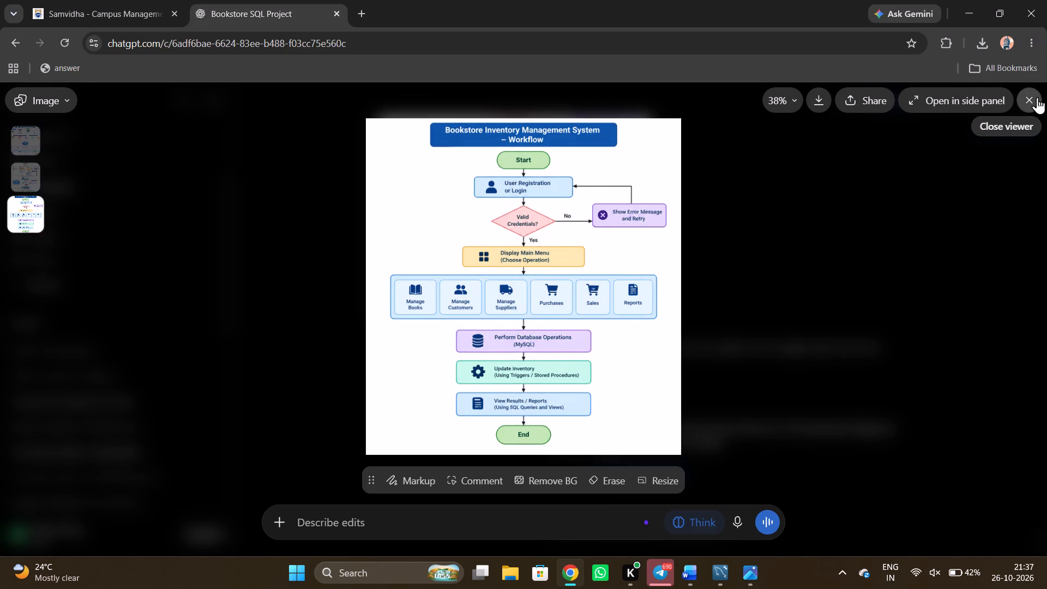
Examine the SYSTEM WORKFLOW and METHODOLOGY layout in the armaan 2 document as a reference for the report.
{"action": "key", "text": "alt+Tab"}
{"action": "key", "text": "alt+Tab"}
{"action": "key", "text": "alt+Tab"}
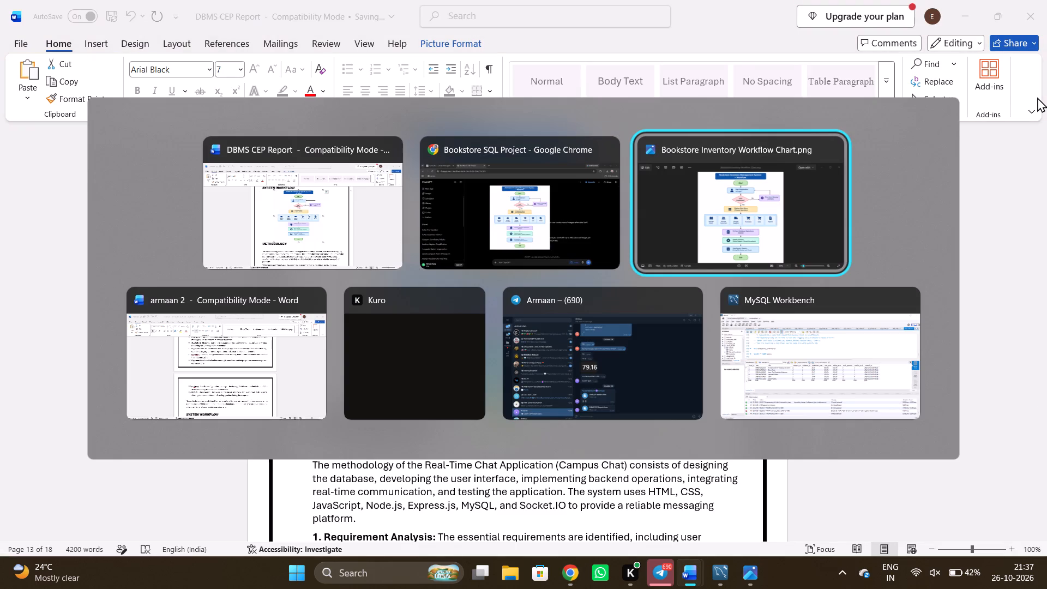
{"action": "key", "text": "alt+Tab"}
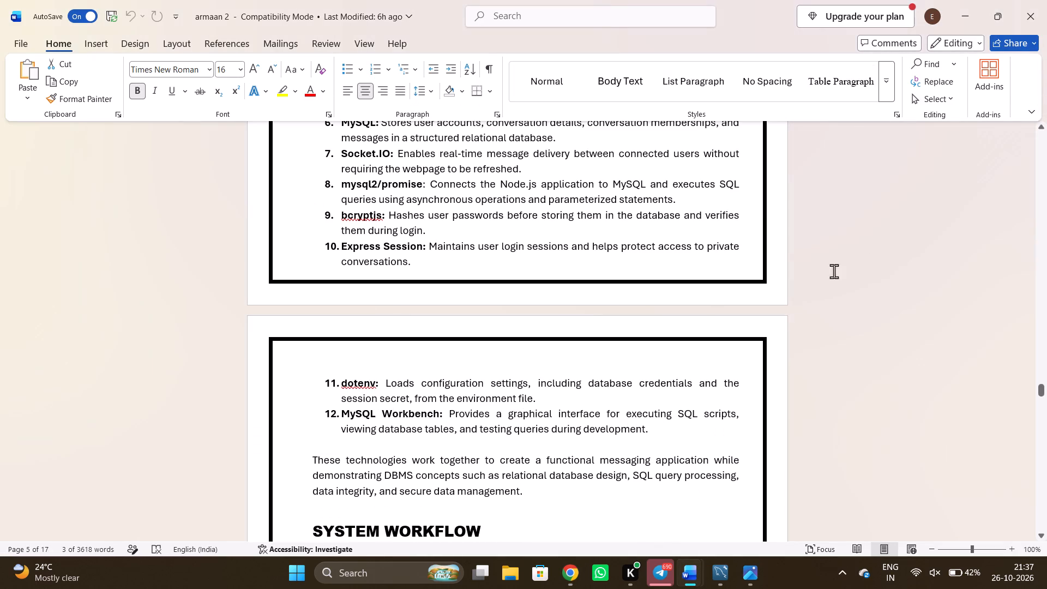
{"action": "scroll", "coordinate": [791, 317], "scroll_direction": "down", "scroll_amount": 1}
{"action": "key", "text": "alt+Tab"}
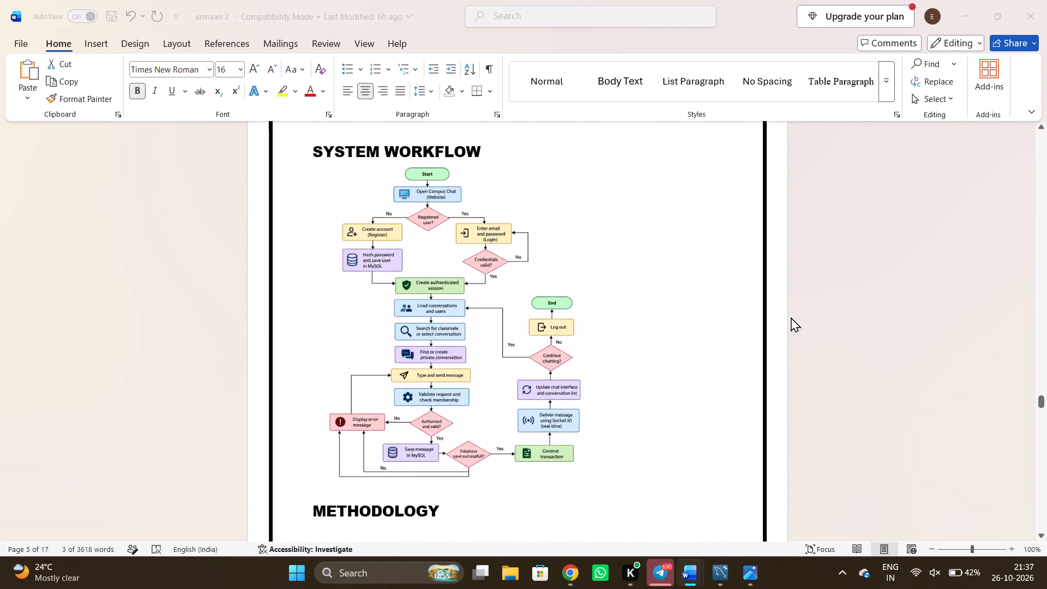
{"action": "key", "text": "alt+Tab"}
{"action": "scroll", "coordinate": [791, 317], "scroll_direction": "down", "scroll_amount": 1}
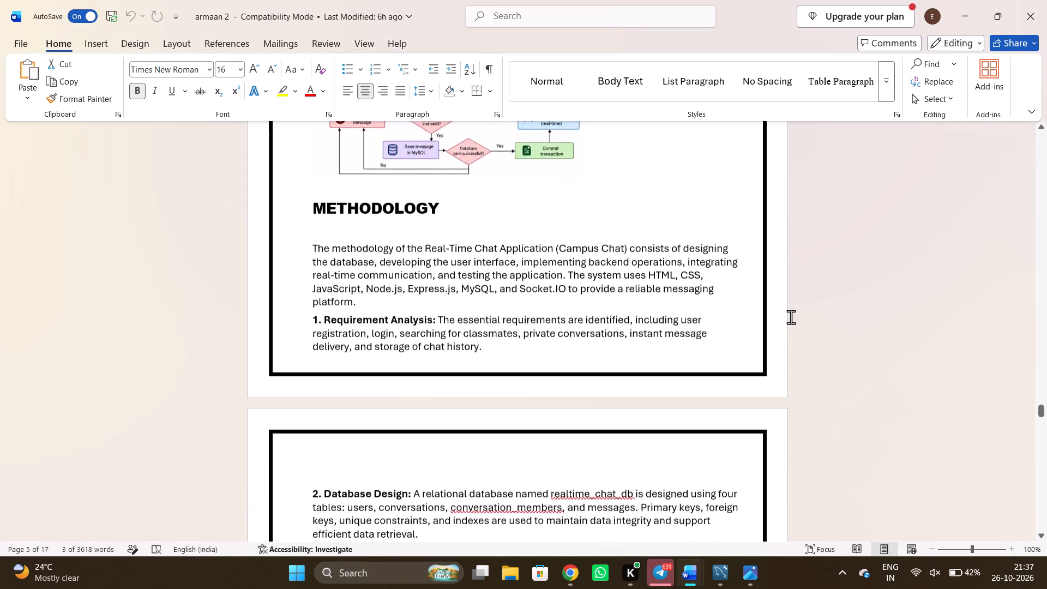
{"action": "key", "text": "alt+Tab"}
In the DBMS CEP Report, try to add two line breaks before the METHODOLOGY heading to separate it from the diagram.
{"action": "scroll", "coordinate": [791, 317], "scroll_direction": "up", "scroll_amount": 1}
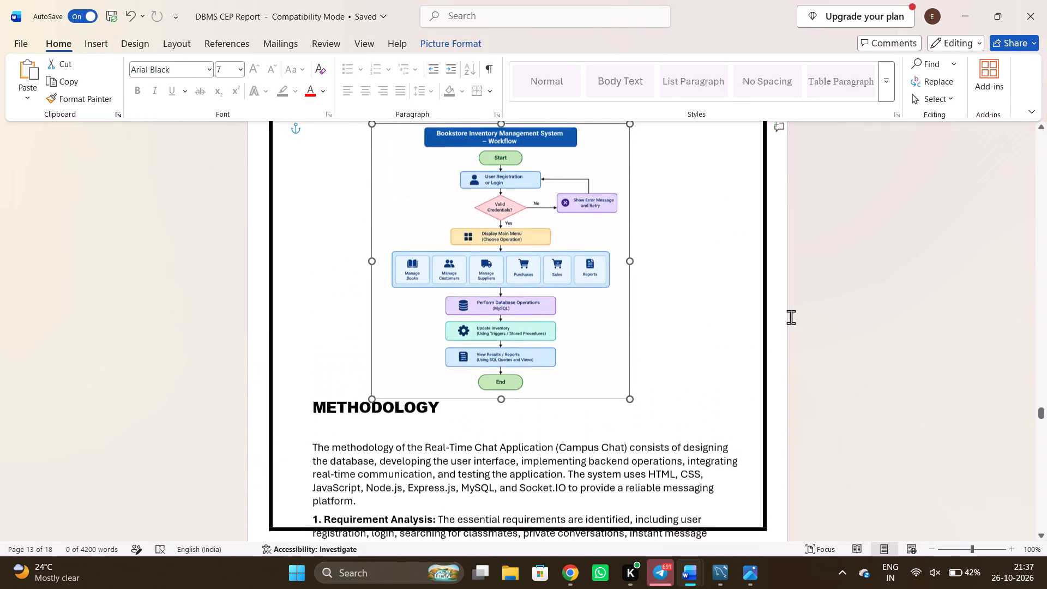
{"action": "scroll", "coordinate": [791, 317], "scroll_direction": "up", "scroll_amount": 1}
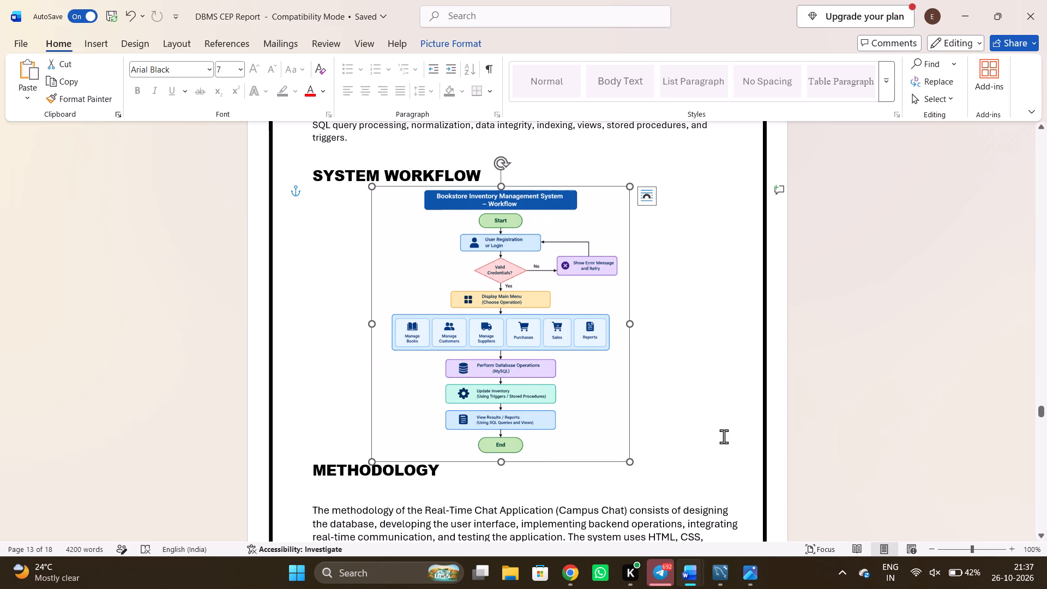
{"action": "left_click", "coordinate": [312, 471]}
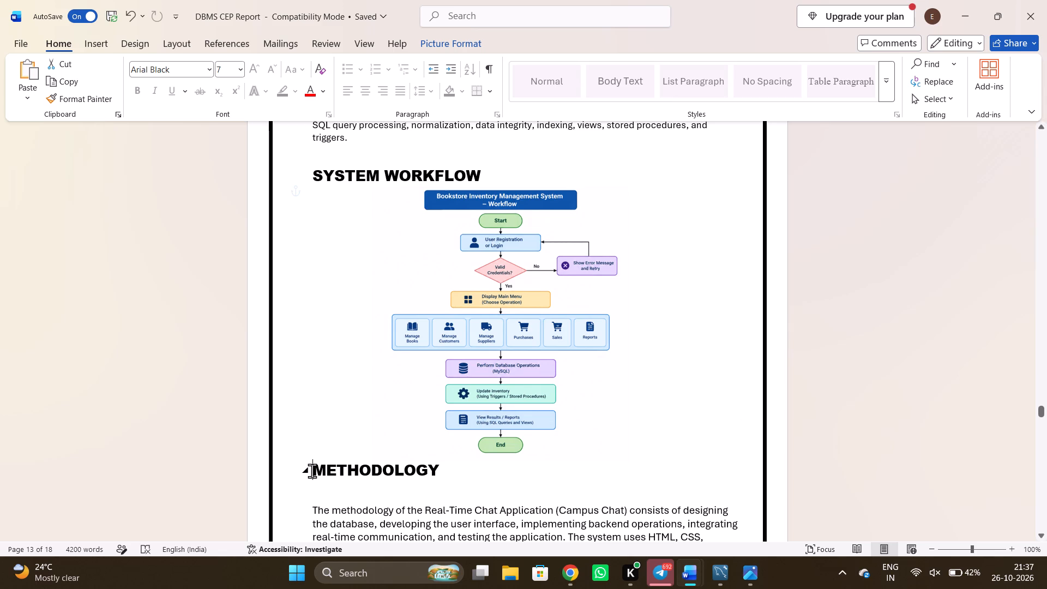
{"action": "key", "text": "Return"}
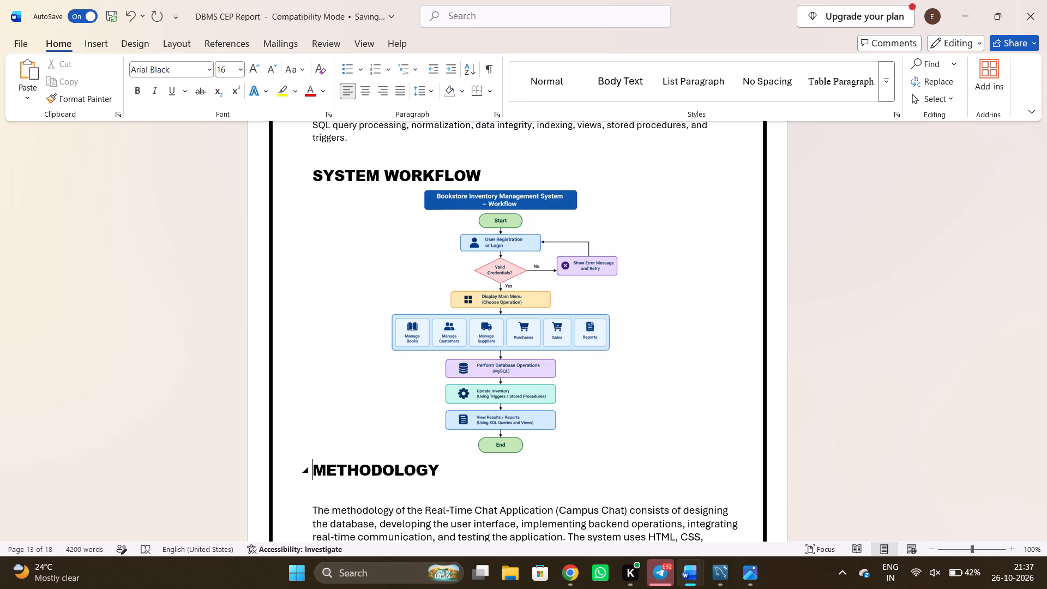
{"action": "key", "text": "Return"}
Remove the blank line under the METHODOLOGY heading and insert a fresh one before the methodology text.
{"action": "scroll", "coordinate": [492, 442], "scroll_direction": "down", "scroll_amount": 1}
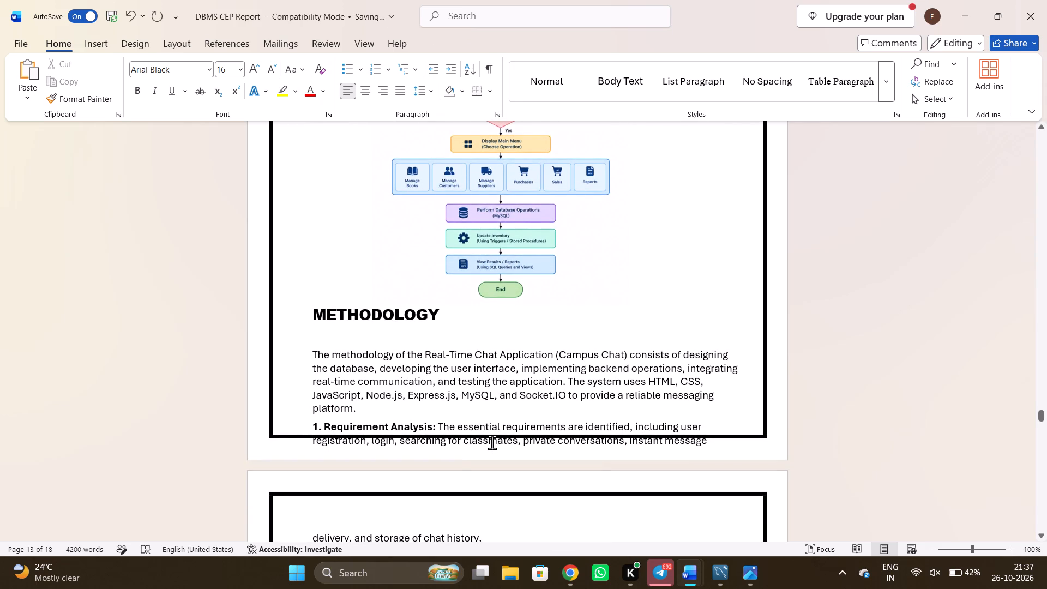
{"action": "left_click", "coordinate": [369, 344]}
{"action": "left_click", "coordinate": [369, 344]}
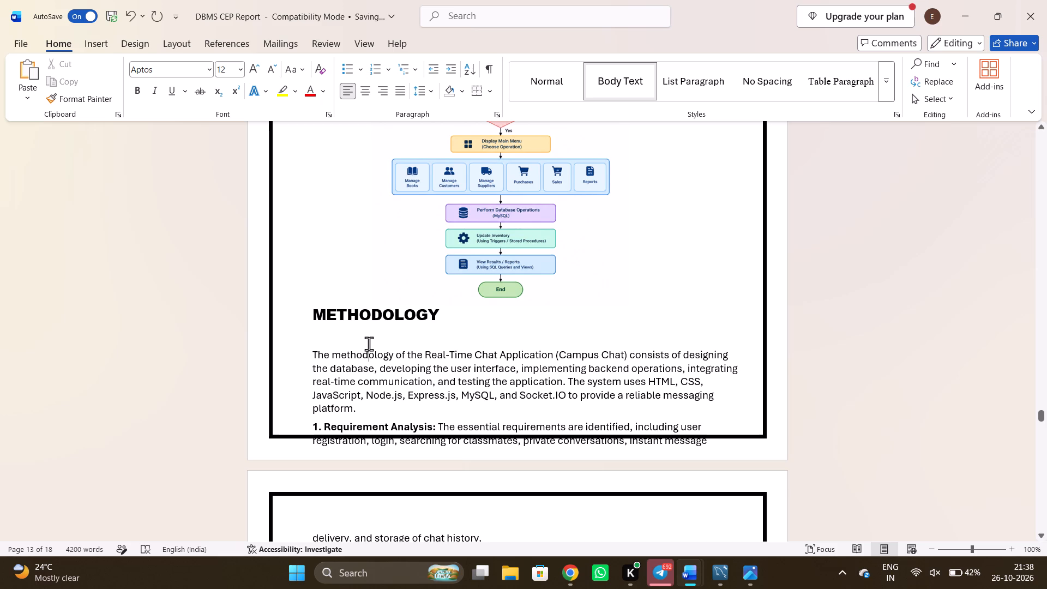
{"action": "key", "text": "BackSpace"}
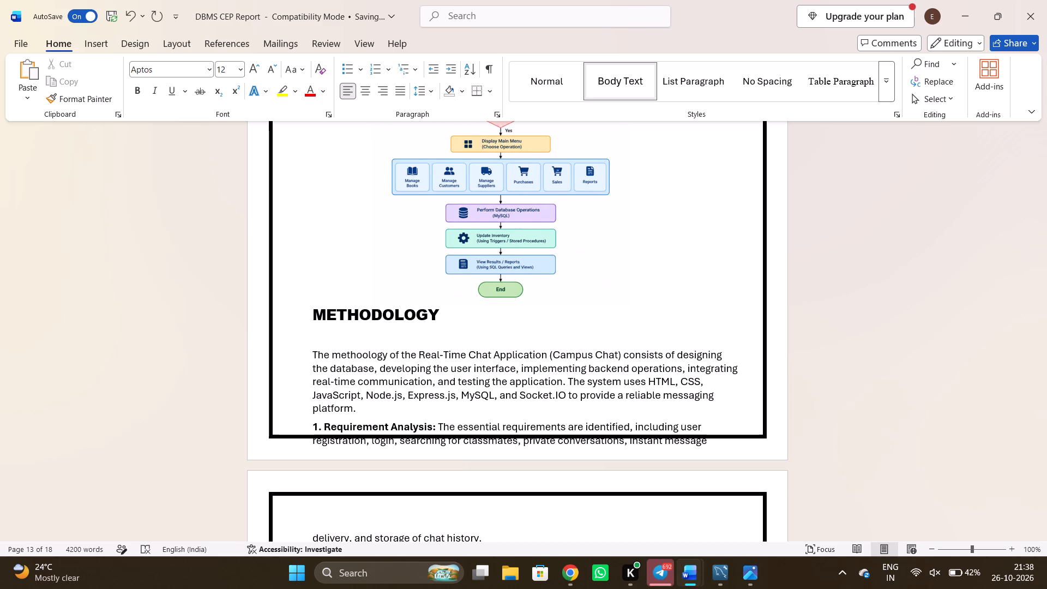
{"action": "key", "text": "ctrl+z"}
{"action": "left_click", "coordinate": [359, 340]}
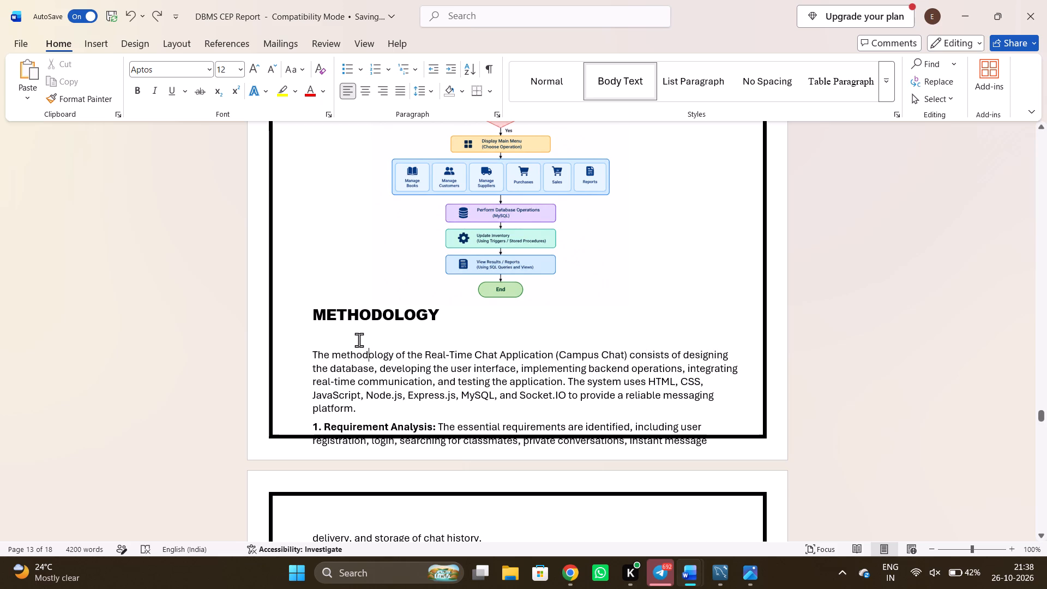
{"action": "key", "text": "BackSpace"}
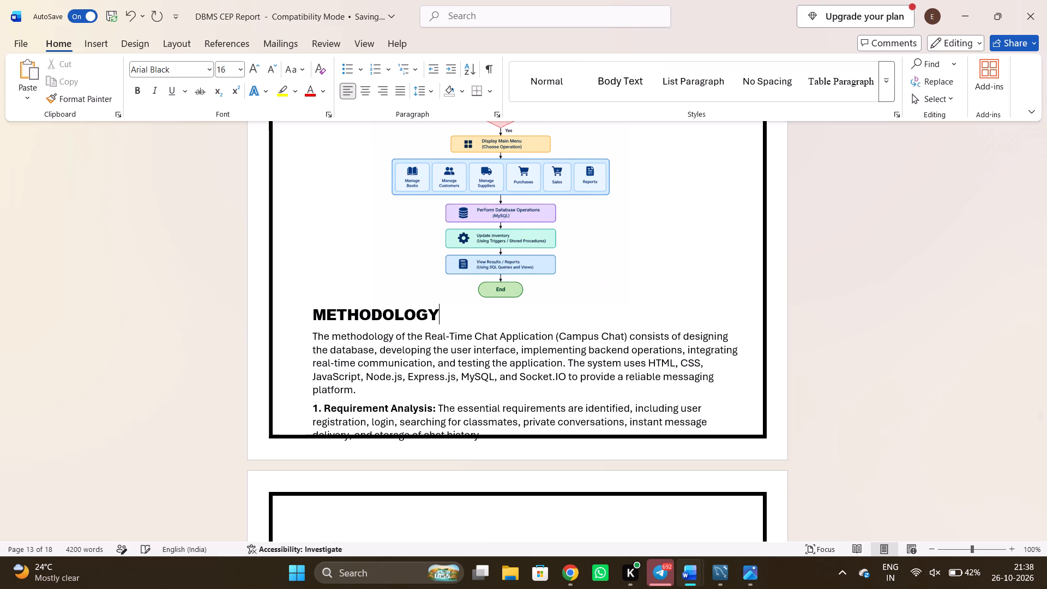
{"action": "key", "text": "Return"}
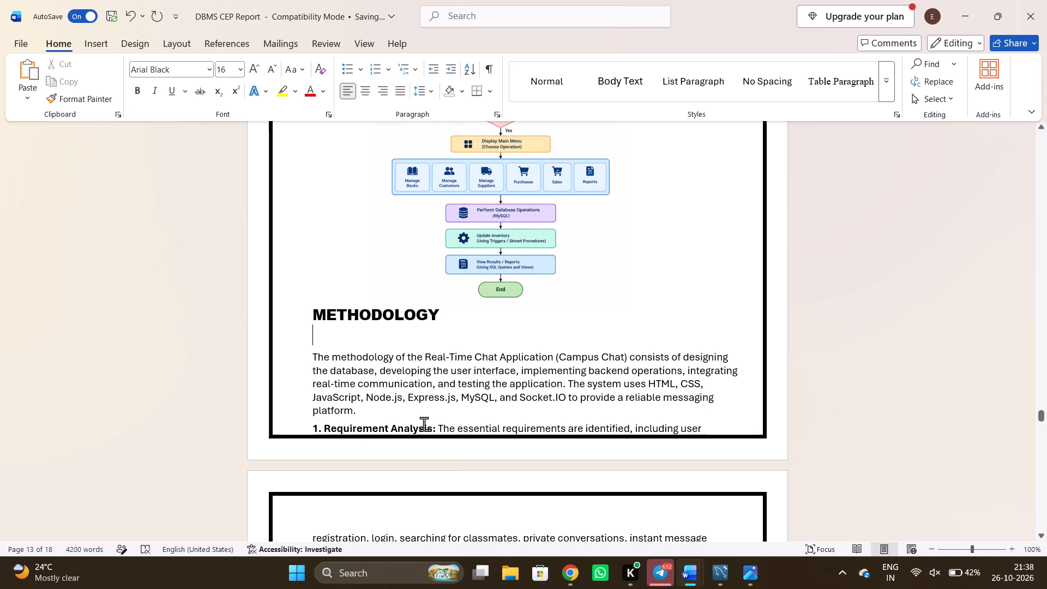
Copy the full Campus Chat methodology text from the armaan 2 document, from its opening paragraph through the closing paragraph before ADVANTAGES.
{"action": "key", "text": "alt+Tab"}
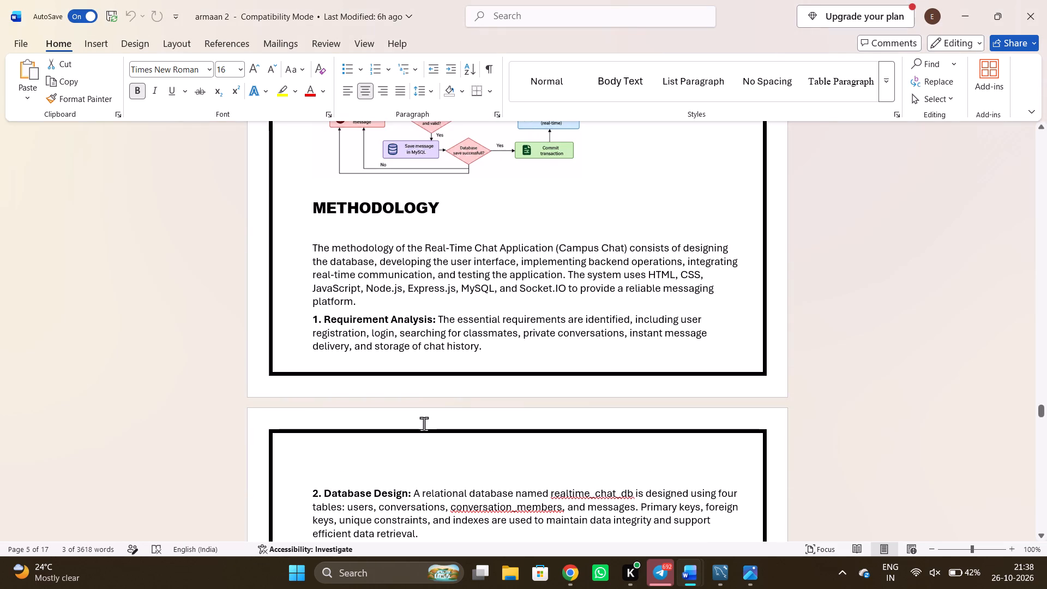
{"action": "key", "text": "alt+Tab"}
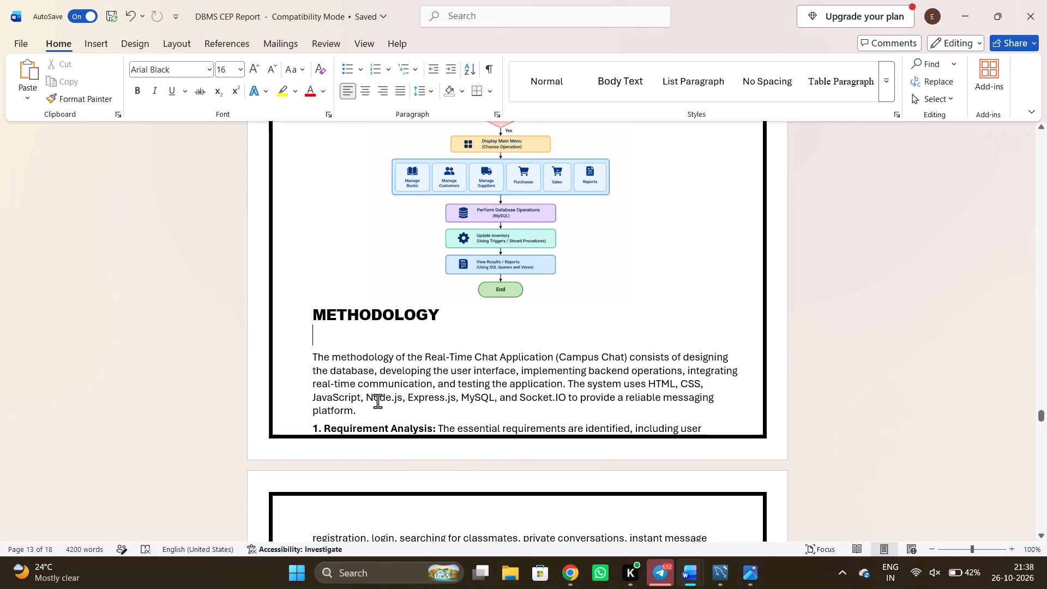
{"action": "key", "text": "alt+Tab"}
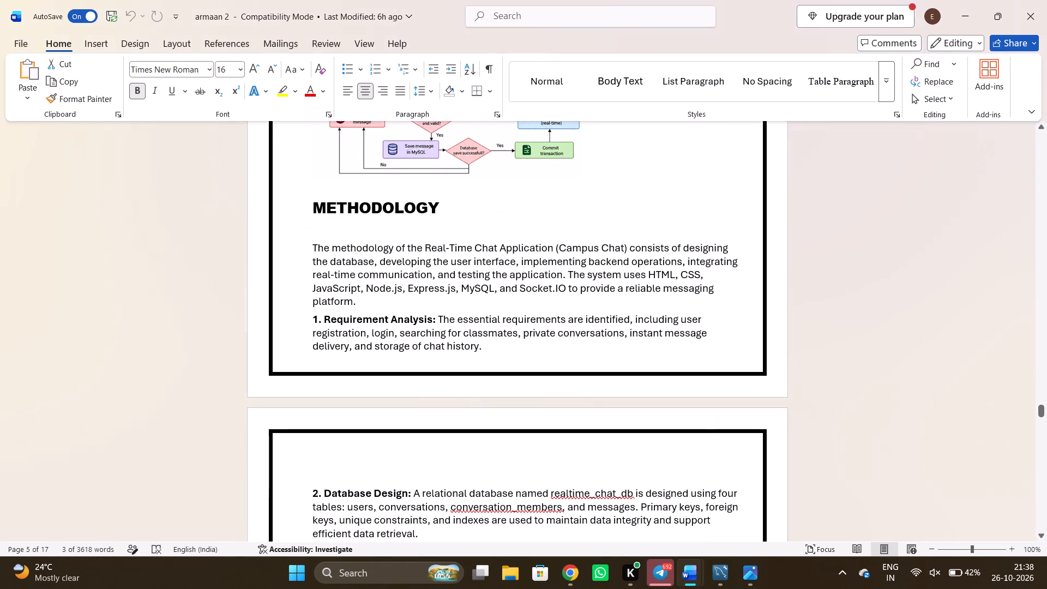
{"action": "left_click_drag", "start_coordinate": [312, 244], "coordinate": [438, 510]}
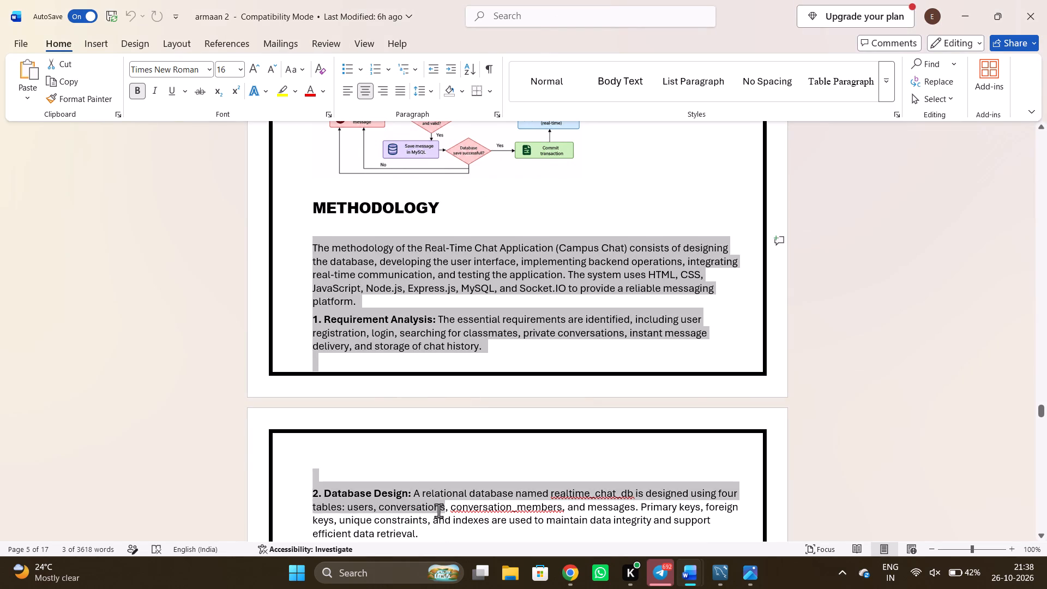
{"action": "left_click_drag", "start_coordinate": [438, 510], "coordinate": [636, 154]}
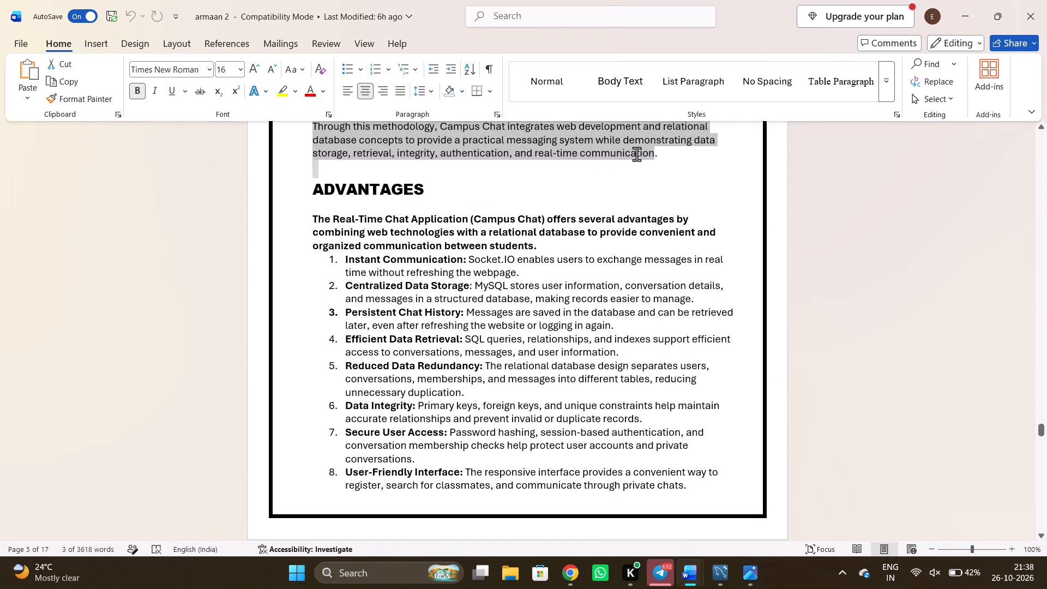
{"action": "left_click_drag", "start_coordinate": [636, 154], "coordinate": [670, 151]}
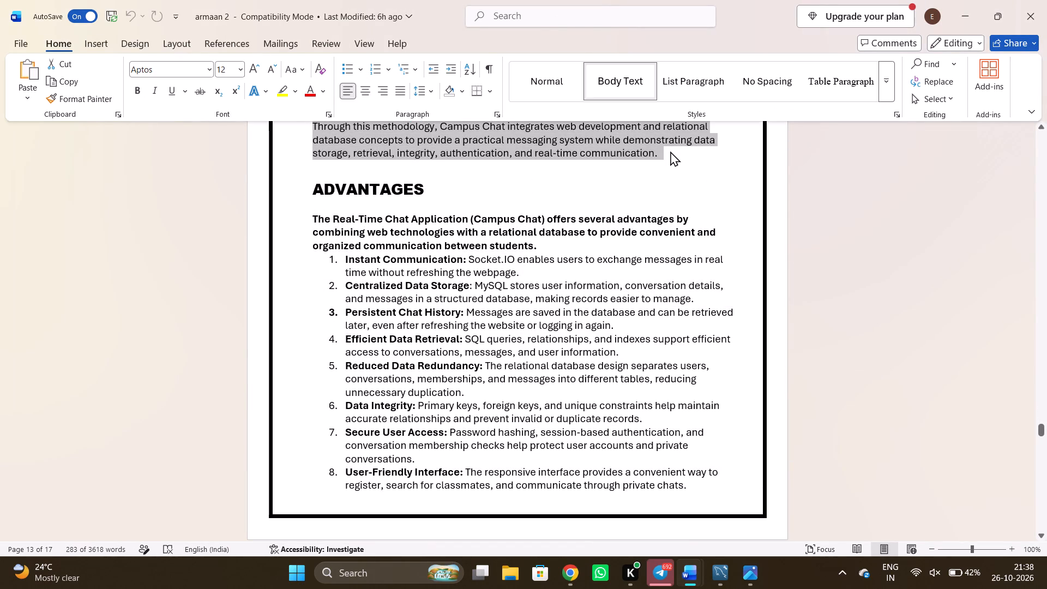
{"action": "key", "text": "ctrl+c"}
{"action": "key", "text": "alt+Tab"}
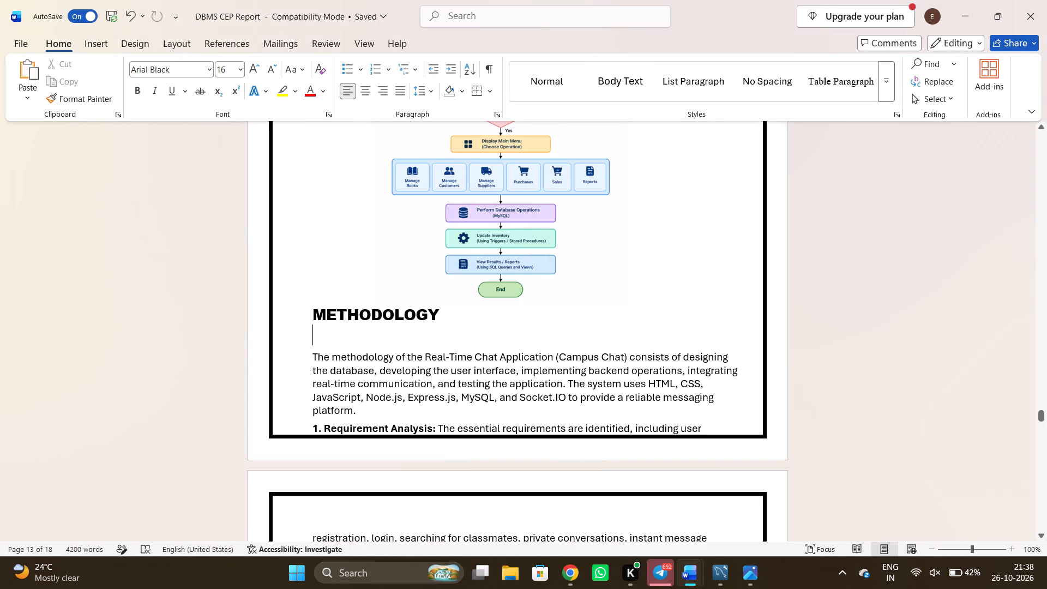
{"action": "key", "text": "alt+Tab"}
{"action": "key", "text": "alt+Tab"}
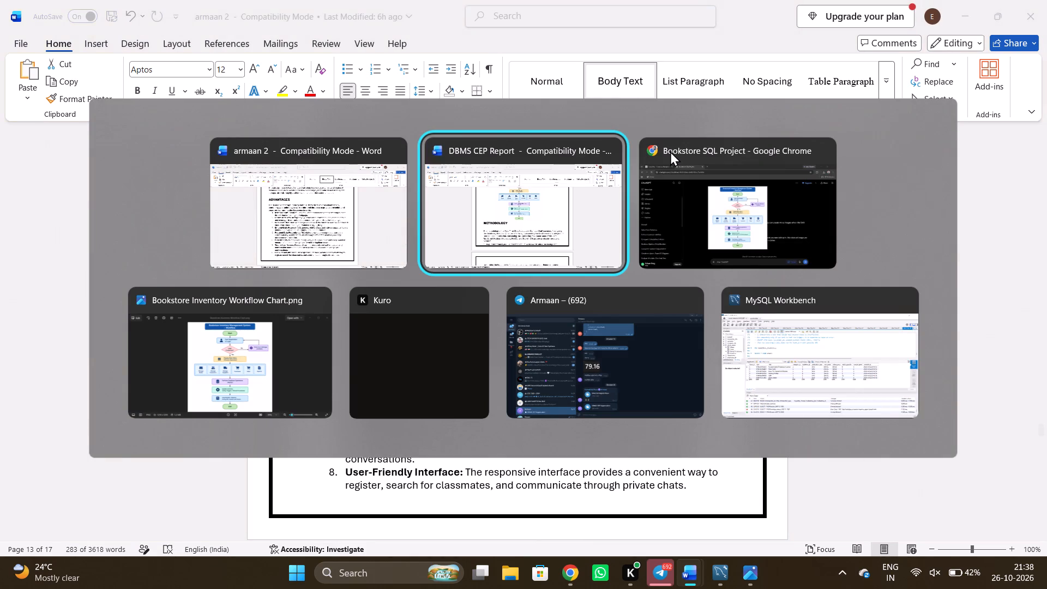
{"action": "key", "text": "alt+Tab"}
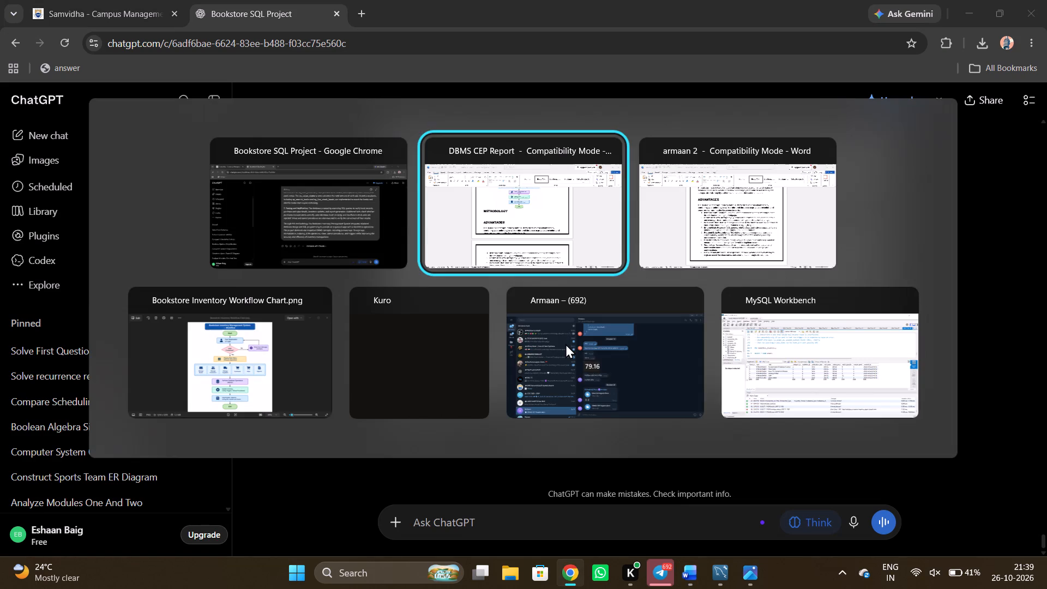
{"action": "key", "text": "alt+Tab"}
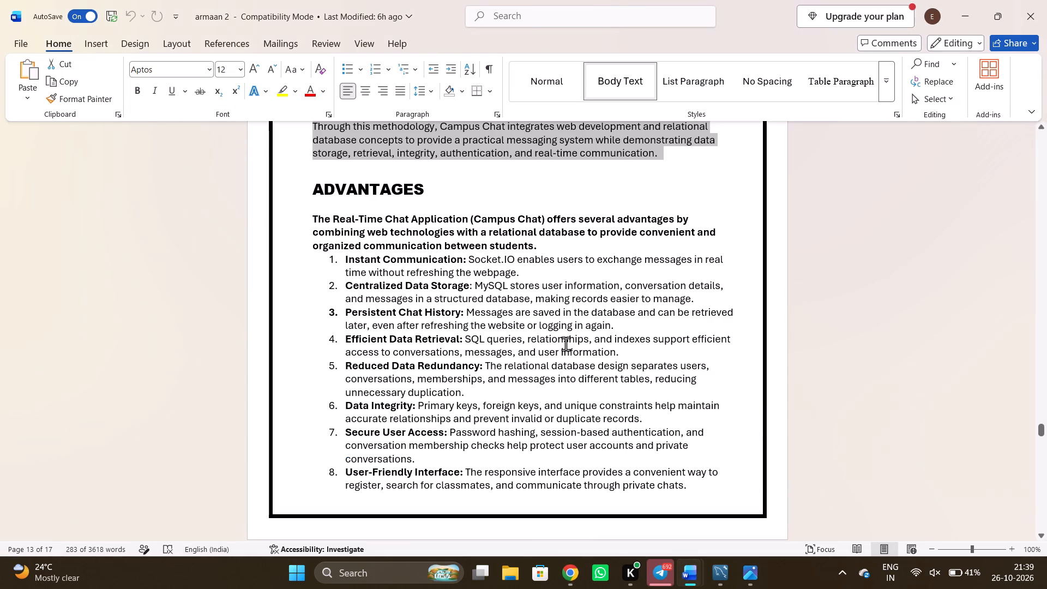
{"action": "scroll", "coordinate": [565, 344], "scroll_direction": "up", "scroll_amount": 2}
Copy the full generated Bookstore Inventory Management System methodology from the ChatGPT response.
{"action": "key", "text": "alt+Tab"}
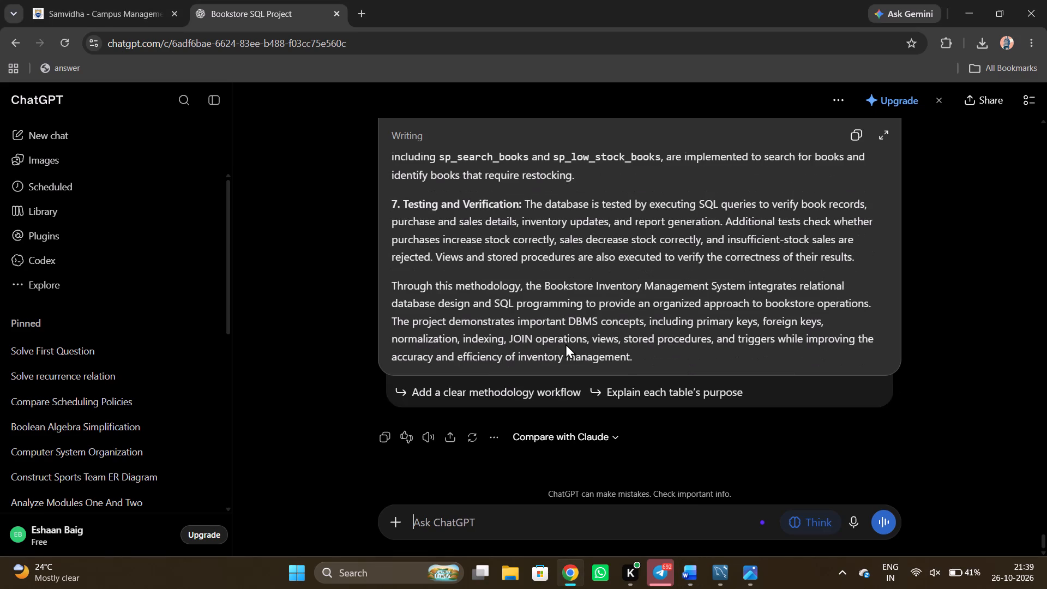
{"action": "scroll", "coordinate": [565, 344], "scroll_direction": "up", "scroll_amount": 3}
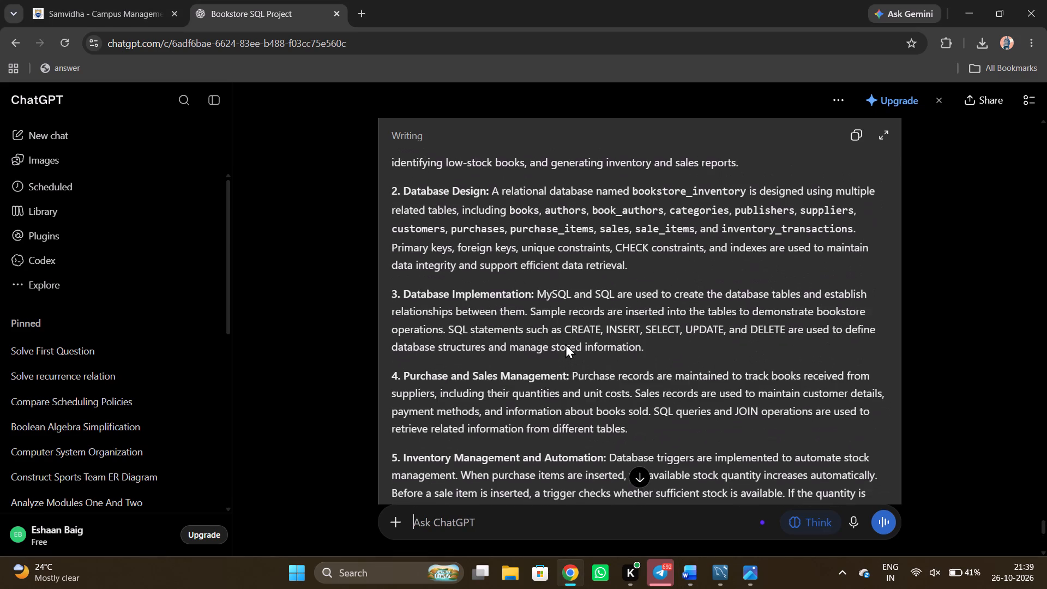
{"action": "scroll", "coordinate": [565, 344], "scroll_direction": "up", "scroll_amount": 3}
{"action": "left_click", "coordinate": [861, 158]}
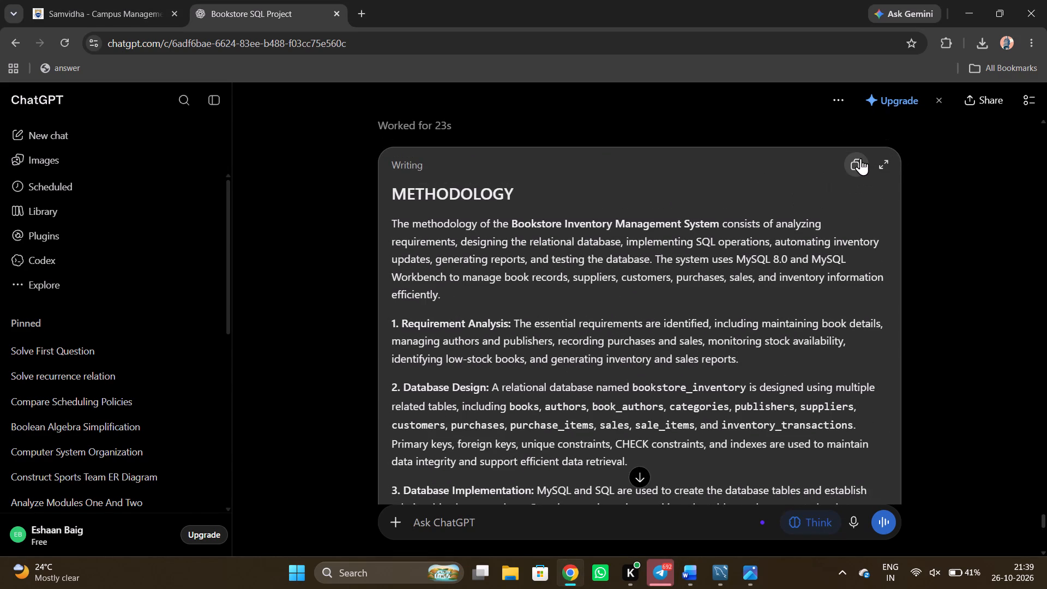
Paste the copied bookstore methodology between the METHODOLOGY and ADVANTAGES headings in the DBMS CEP Report.
{"action": "key", "text": "alt+Tab"}
{"action": "scroll", "coordinate": [614, 345], "scroll_direction": "up", "scroll_amount": 1}
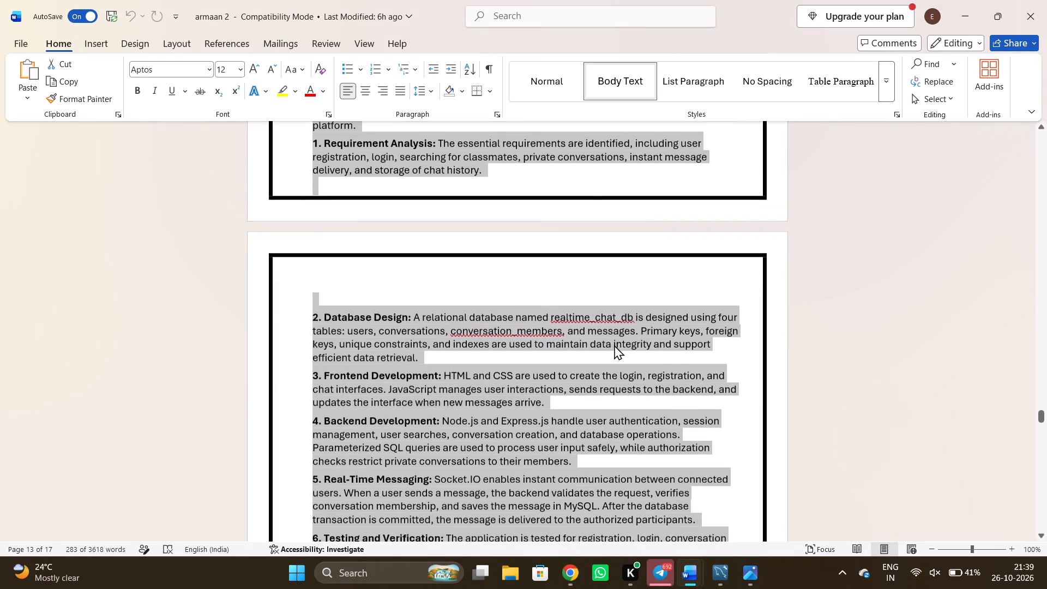
{"action": "scroll", "coordinate": [614, 345], "scroll_direction": "up", "scroll_amount": 1}
{"action": "key", "text": "alt+Tab"}
{"action": "key", "text": "alt+Tab"}
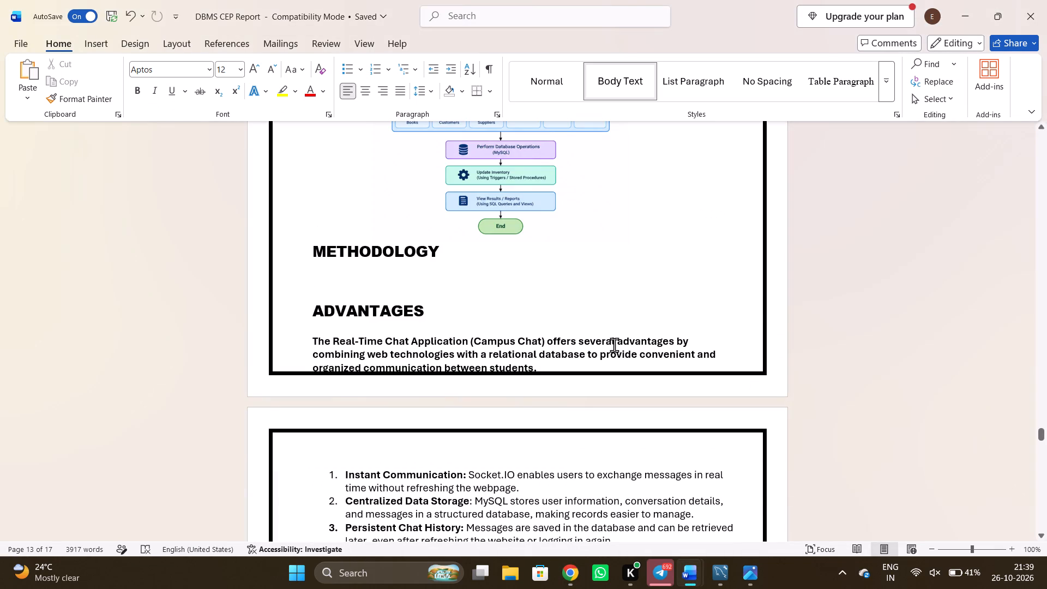
{"action": "key", "text": "ctrl+v"}
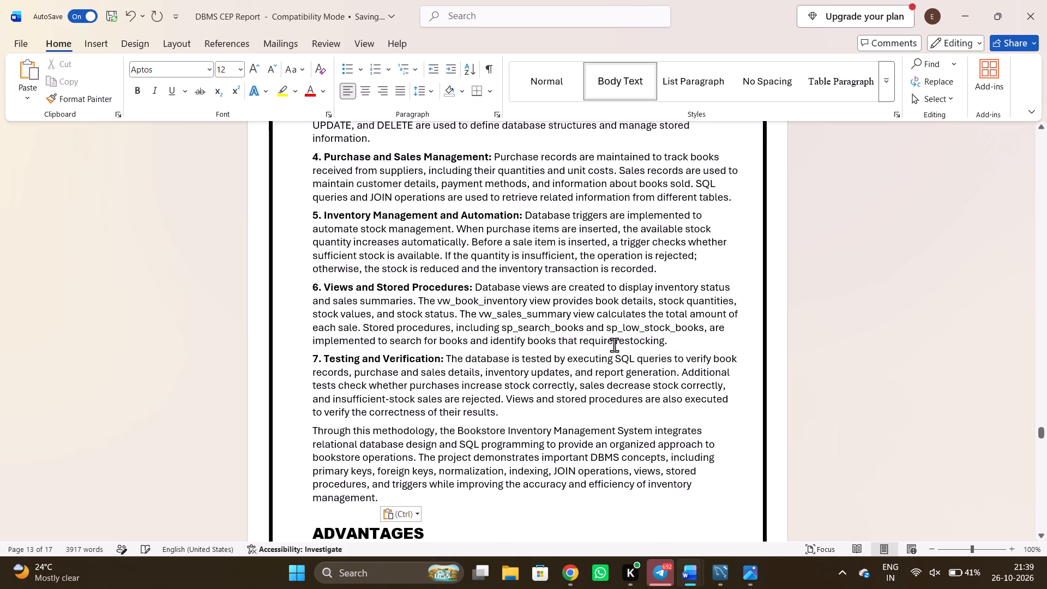
Remove the duplicate METHODOLOGY subheading and the blank line so the opening paragraph directly follows the main heading.
{"action": "scroll", "coordinate": [614, 345], "scroll_direction": "up", "scroll_amount": 4}
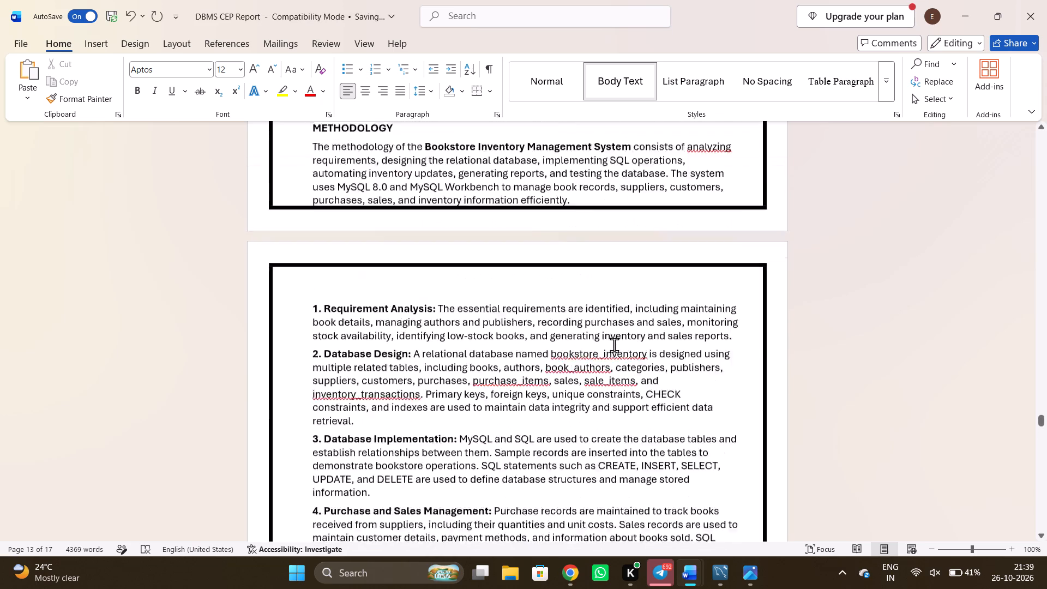
{"action": "scroll", "coordinate": [614, 345], "scroll_direction": "up", "scroll_amount": 2}
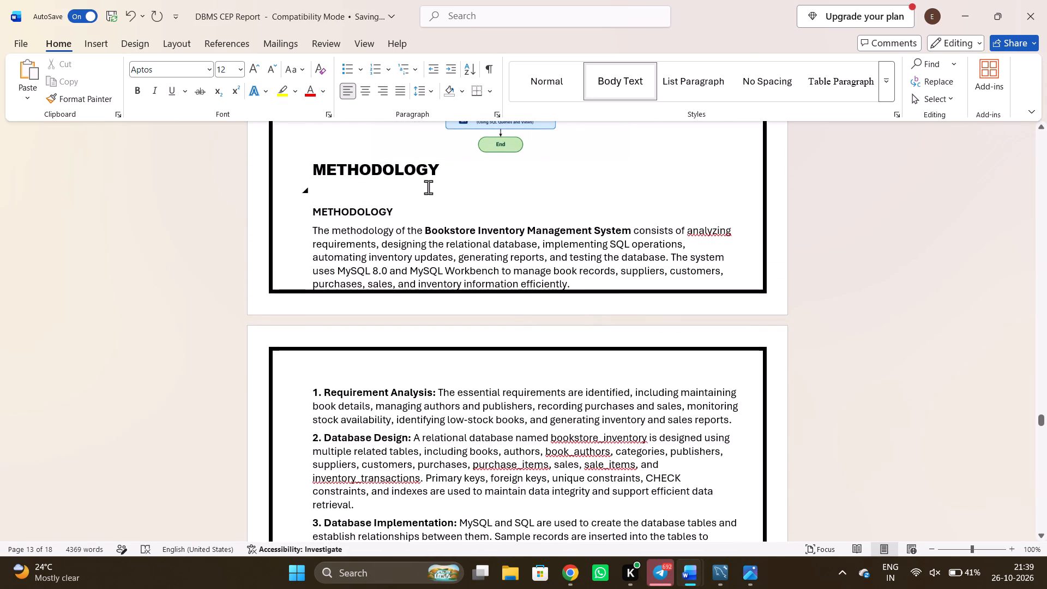
{"action": "left_click", "coordinate": [414, 209]}
{"action": "left_click_drag", "start_coordinate": [414, 209], "coordinate": [297, 203]}
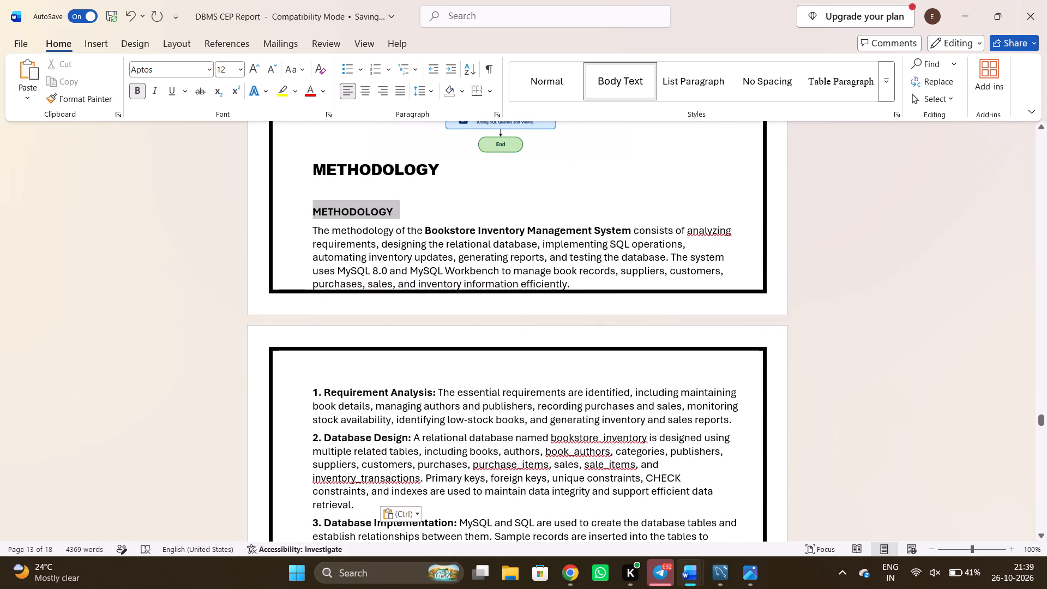
{"action": "left_click_drag", "start_coordinate": [297, 203], "coordinate": [291, 203]}
{"action": "key", "text": "BackSpace"}
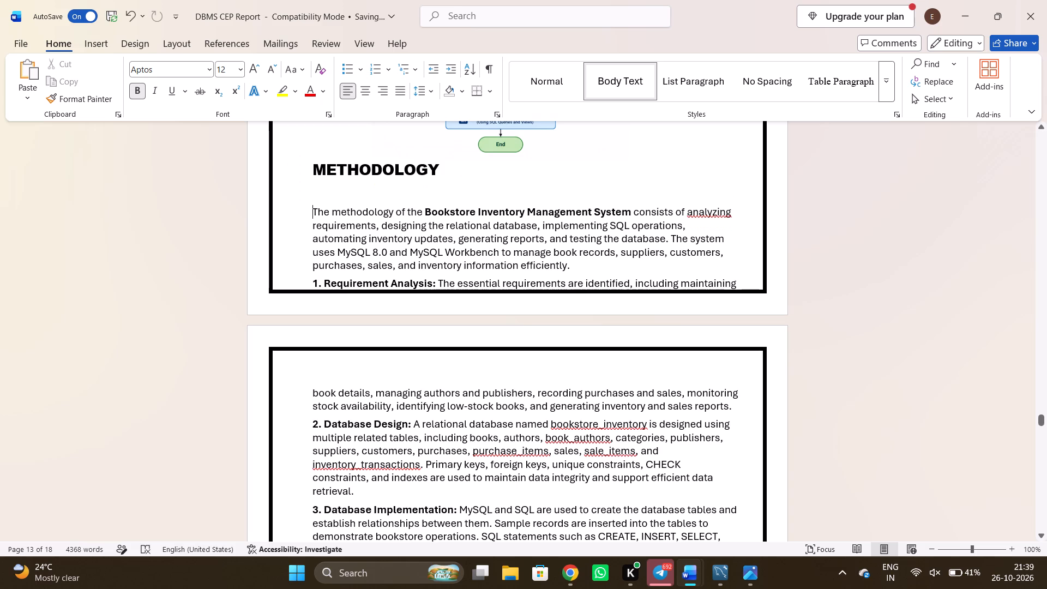
{"action": "key", "text": "BackSpace"}
{"action": "key", "text": "Return"}
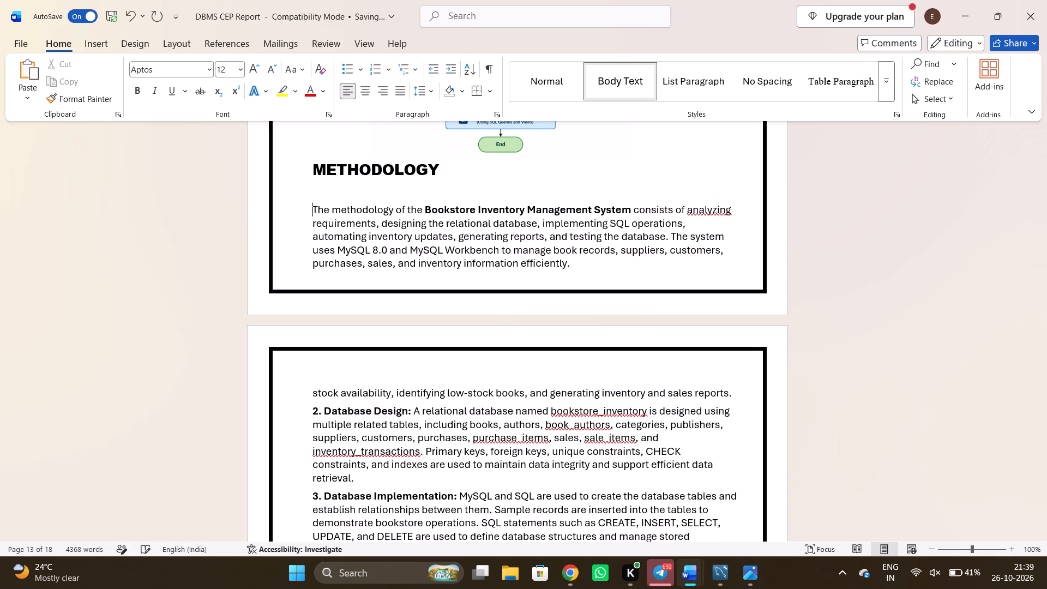
{"action": "key", "text": "BackSpace"}
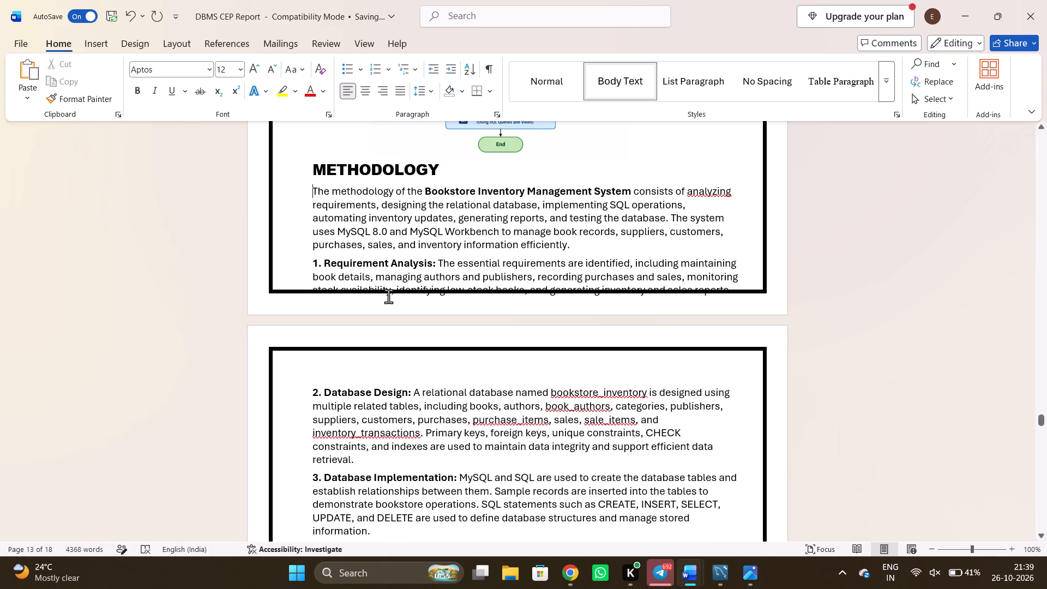
Insert a paragraph break before "stock availability" in the Requirement Analysis item.
{"action": "left_click", "coordinate": [310, 287]}
{"action": "key", "text": "Return"}
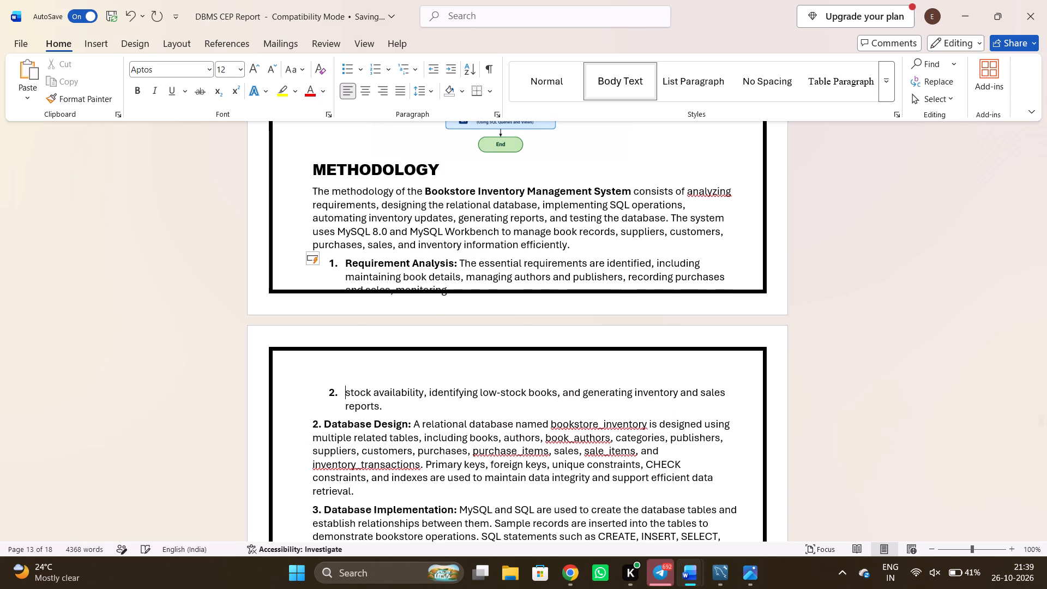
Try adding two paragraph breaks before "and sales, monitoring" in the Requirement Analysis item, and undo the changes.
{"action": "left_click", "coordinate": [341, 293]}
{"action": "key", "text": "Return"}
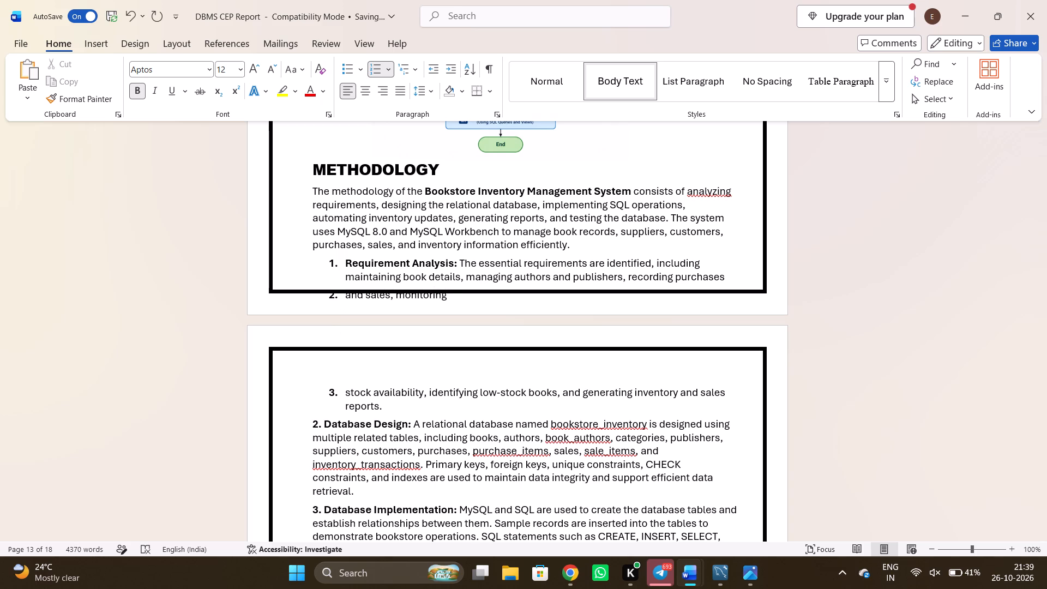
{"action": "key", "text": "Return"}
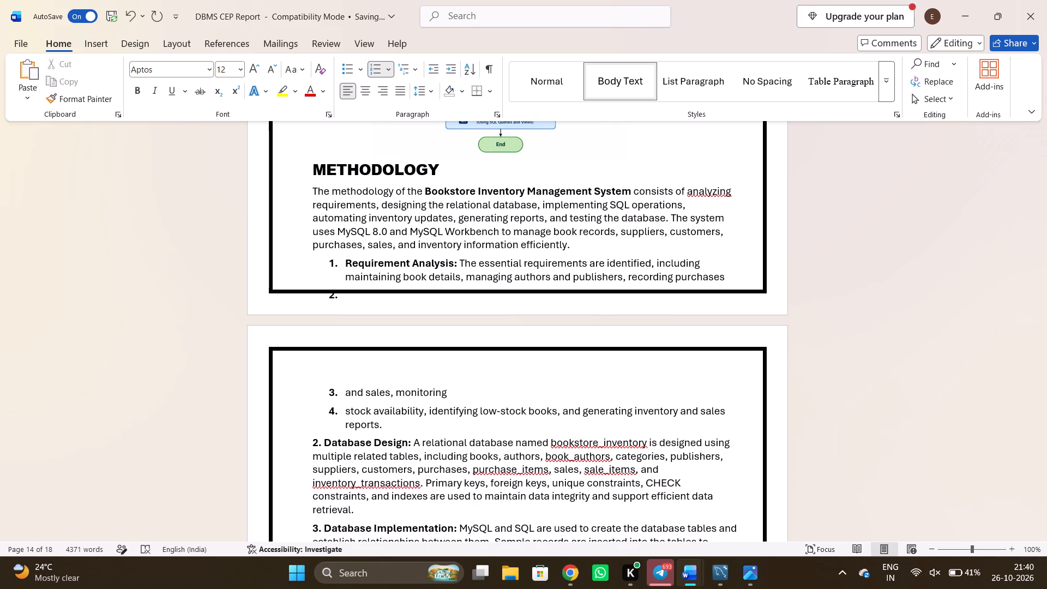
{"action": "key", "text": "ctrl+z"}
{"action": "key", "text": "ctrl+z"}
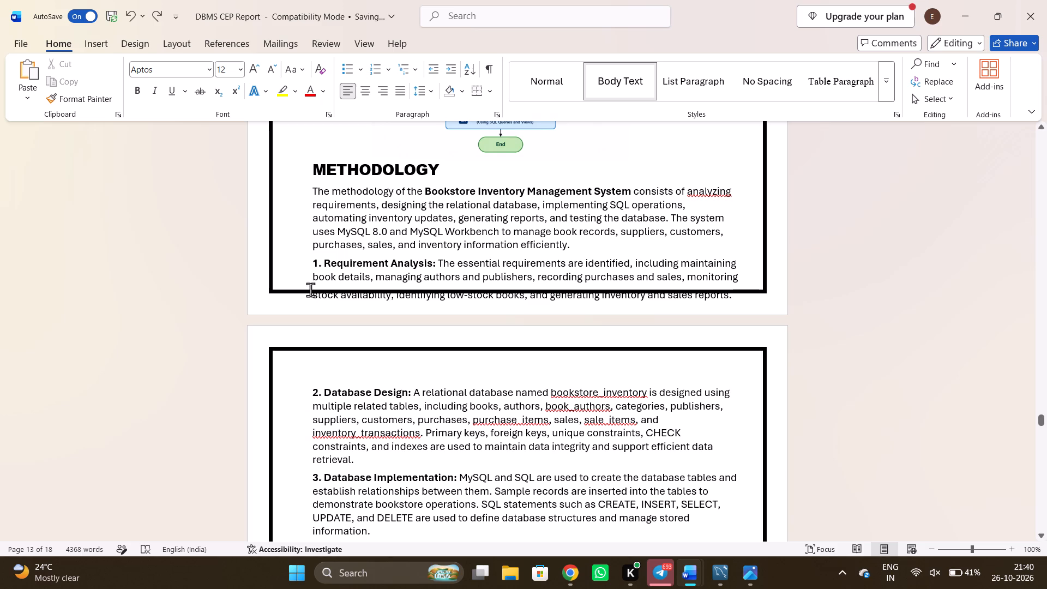
Add another paragraph break before "stock availability" to push that line onto the following page.
{"action": "key", "text": "Return"}
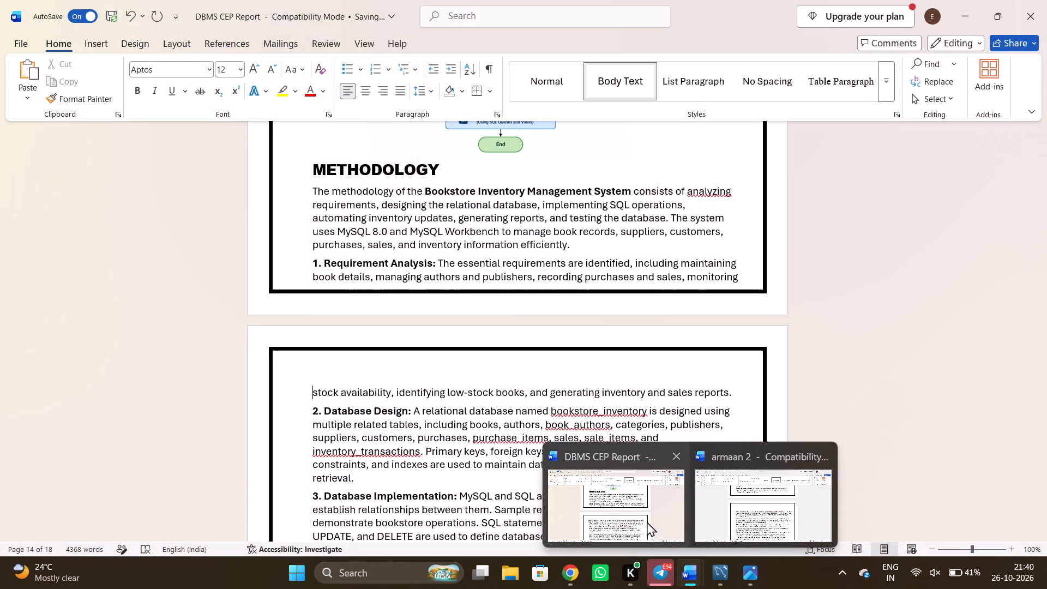
After checking the methodology layout in armaan 2, insert two paragraph breaks before "1. Requirement Analysis" in the DBMS CEP Report.
{"action": "left_click", "coordinate": [747, 500]}
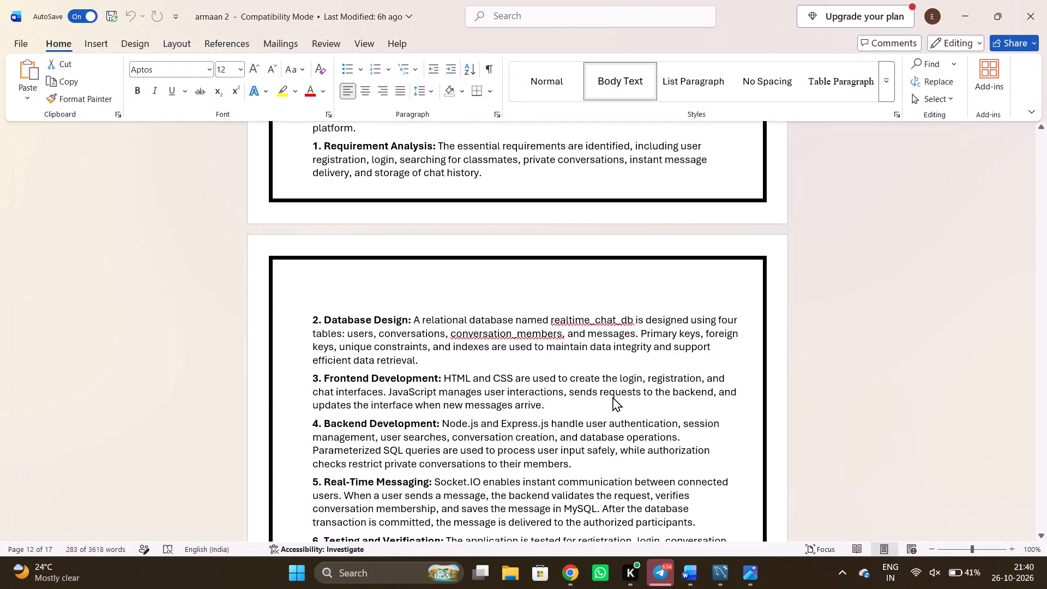
{"action": "scroll", "coordinate": [611, 396], "scroll_direction": "up", "scroll_amount": 1}
{"action": "left_click", "coordinate": [611, 396]}
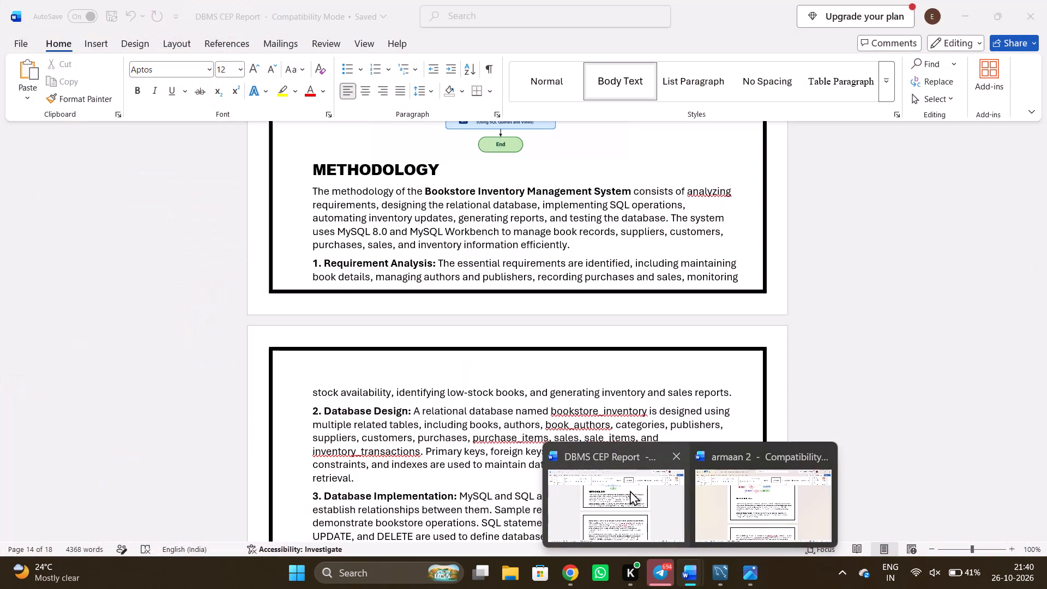
{"action": "left_click", "coordinate": [630, 490]}
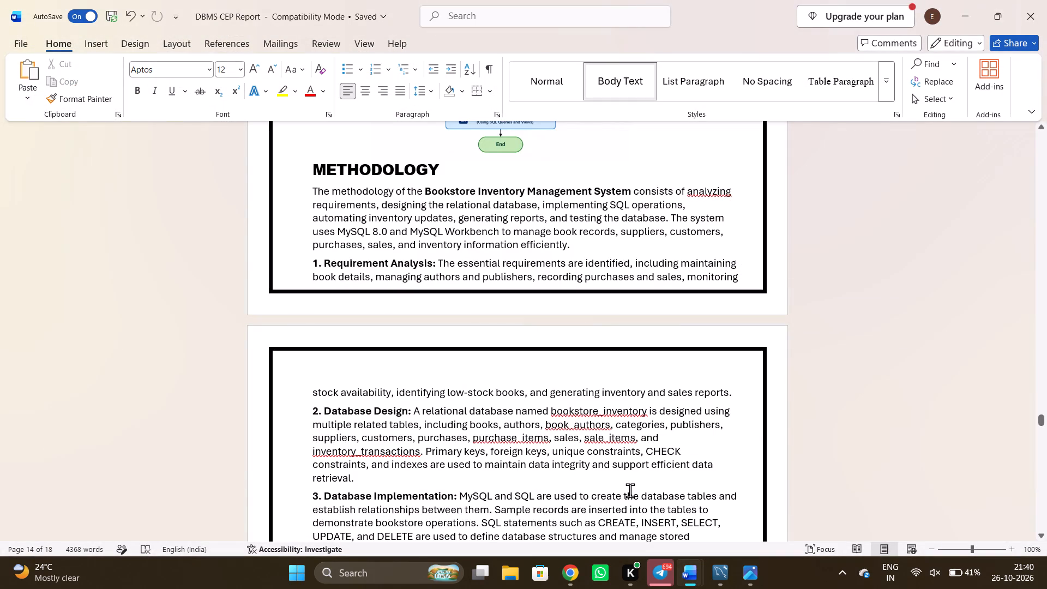
{"action": "left_click", "coordinate": [312, 262]}
{"action": "key", "text": "Return"}
{"action": "key", "text": "Return"}
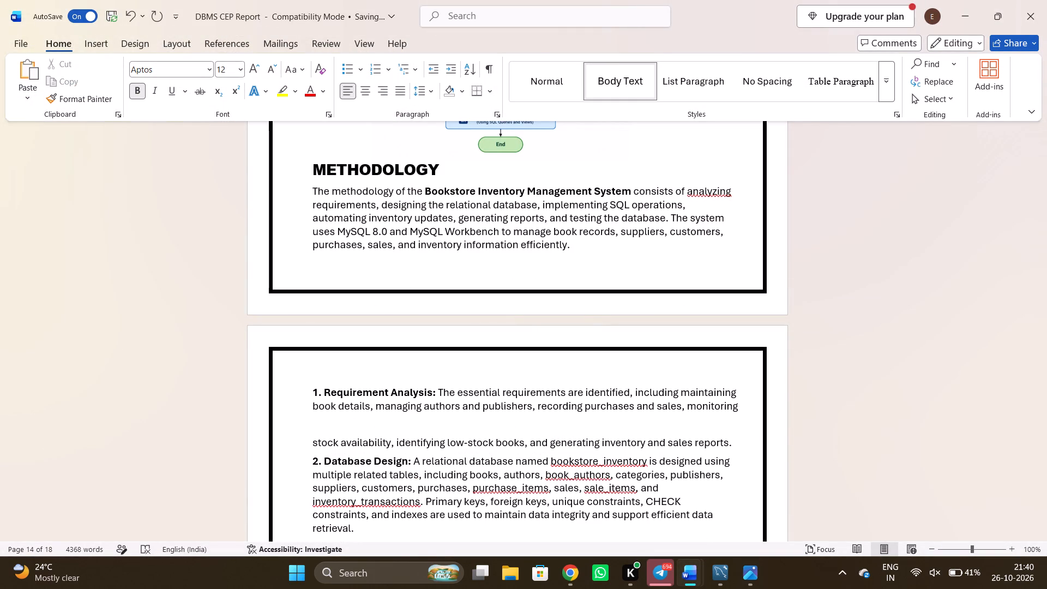
Remove the blank paragraph before "stock availability" in the Requirement Analysis item.
{"action": "left_click", "coordinate": [336, 429]}
{"action": "key", "text": "BackSpace"}
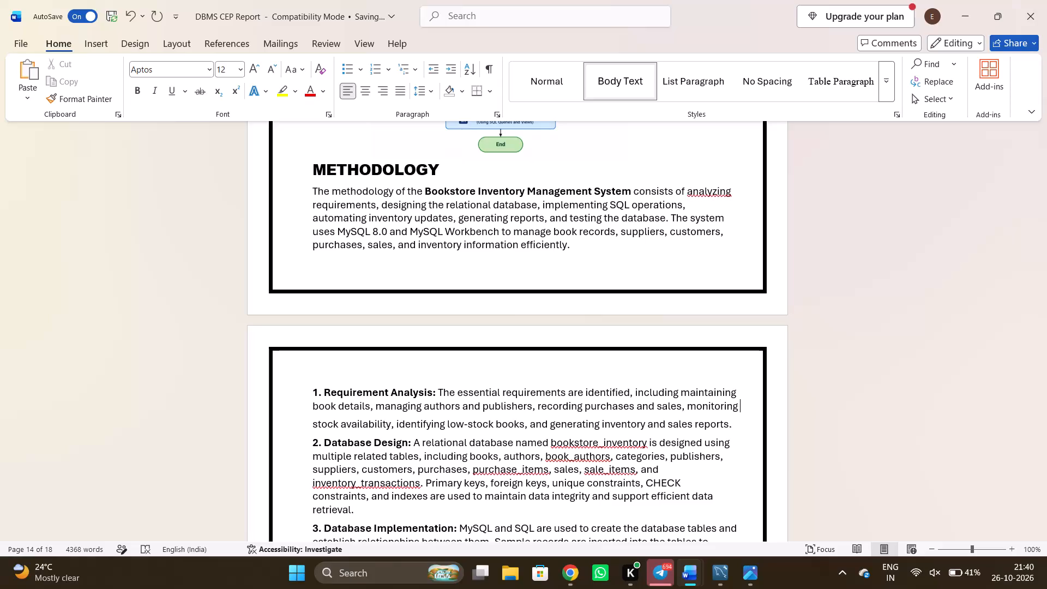
{"action": "key", "text": "Down"}
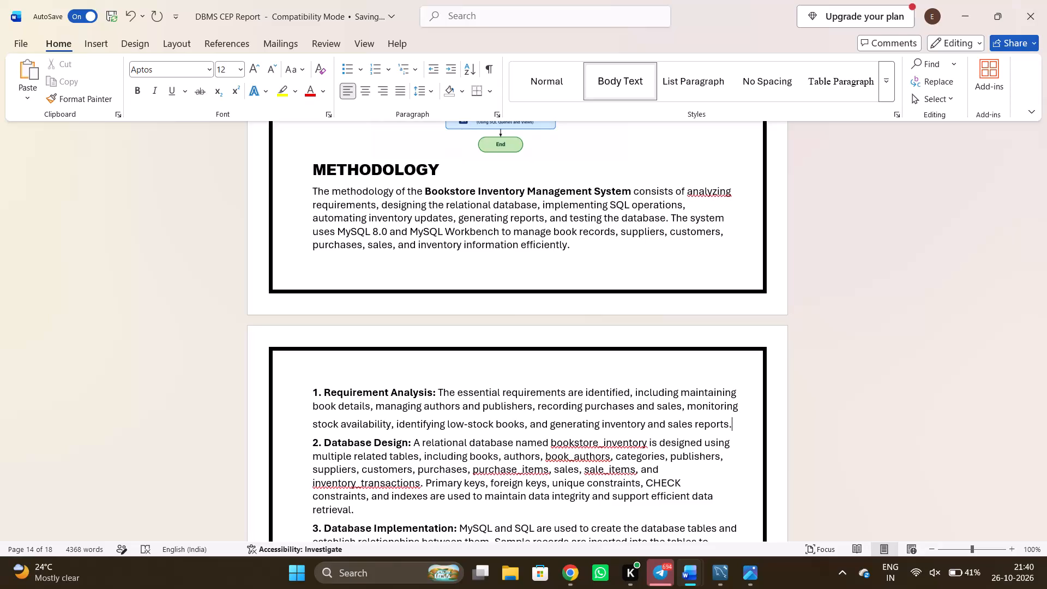
{"action": "left_click", "coordinate": [312, 421]}
{"action": "left_click", "coordinate": [340, 413]}
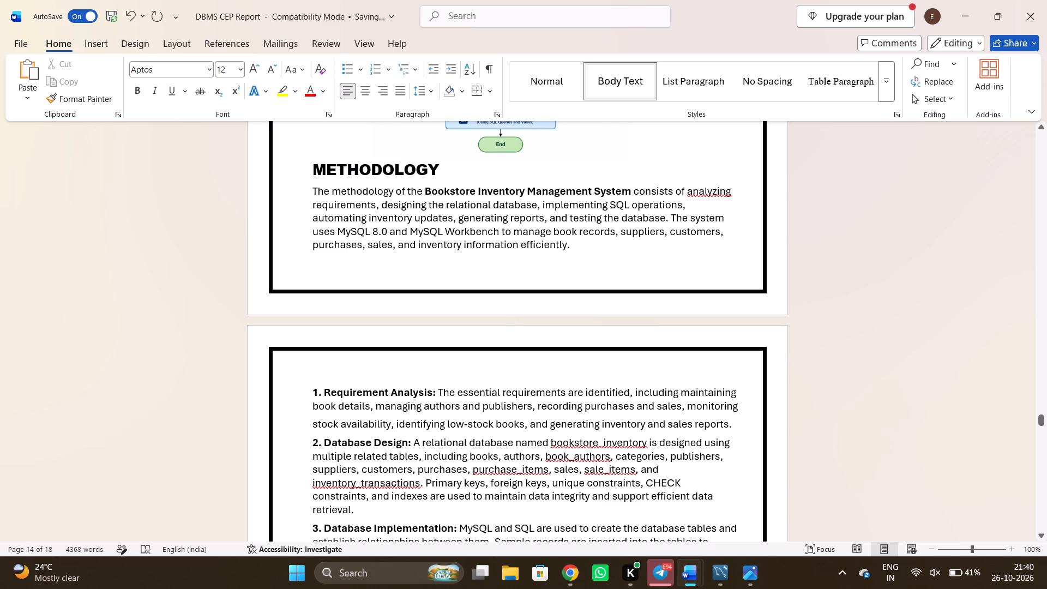
Check how the methodology items from Database Design onward are laid out in armaan 2, and return to the DBMS CEP Report.
{"action": "left_click", "coordinate": [291, 437]}
{"action": "scroll", "coordinate": [291, 437], "scroll_direction": "down", "scroll_amount": 1}
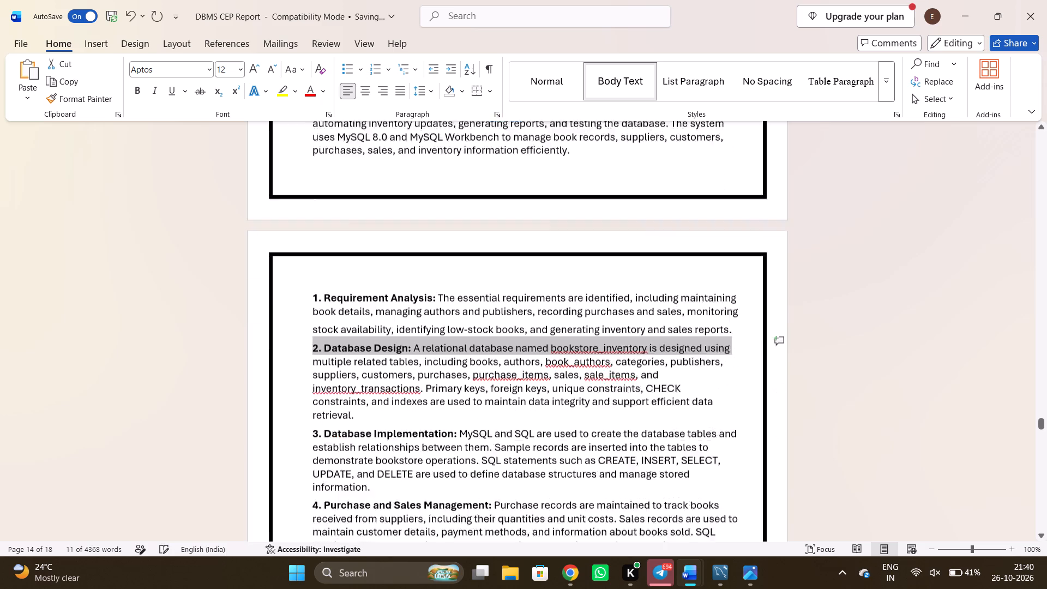
{"action": "scroll", "coordinate": [291, 437], "scroll_direction": "down", "scroll_amount": 1}
{"action": "left_click", "coordinate": [291, 437]}
{"action": "key", "text": "alt+Tab"}
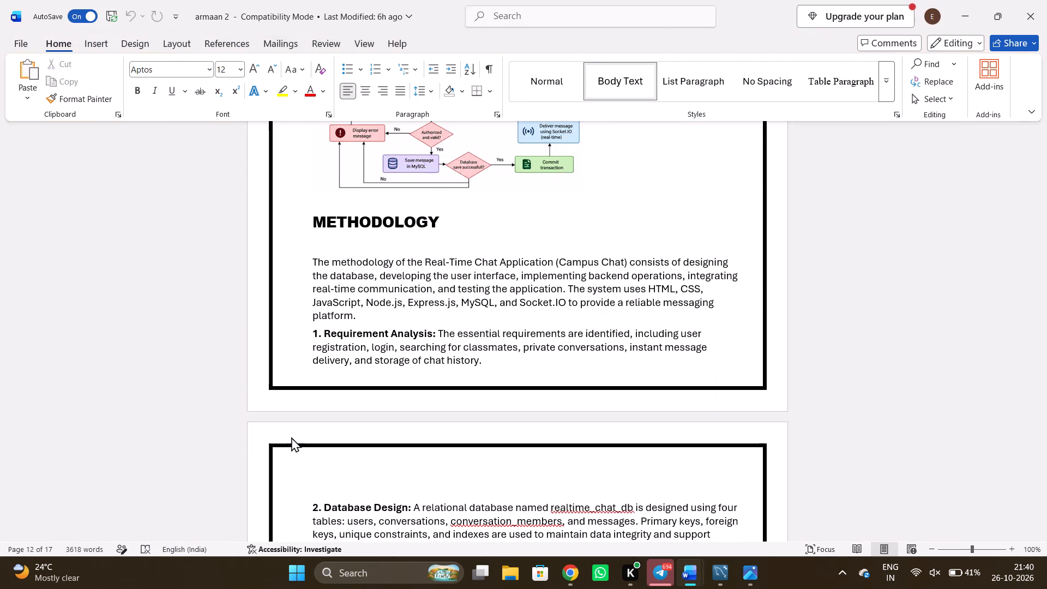
{"action": "scroll", "coordinate": [291, 437], "scroll_direction": "down", "scroll_amount": 2}
{"action": "key", "text": "alt+Tab"}
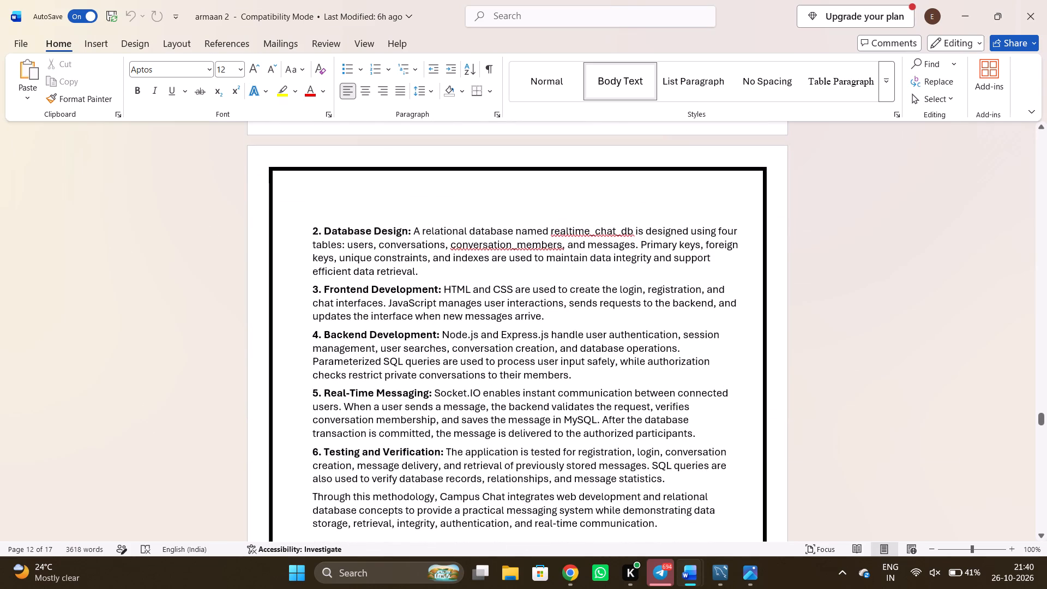
Review the DBMS CEP Report's page layout from the technologies list through System Workflow and Methodology to the Advantages section.
{"action": "scroll", "coordinate": [291, 437], "scroll_direction": "up", "scroll_amount": 5}
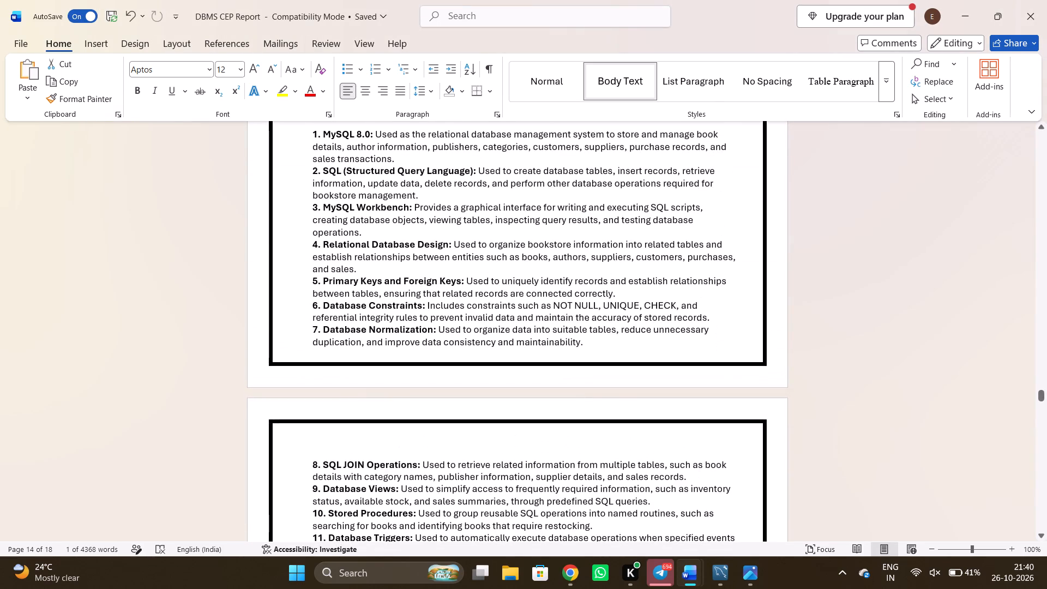
{"action": "scroll", "coordinate": [291, 437], "scroll_direction": "down", "scroll_amount": 3}
{"action": "scroll", "coordinate": [291, 437], "scroll_direction": "up", "scroll_amount": 1}
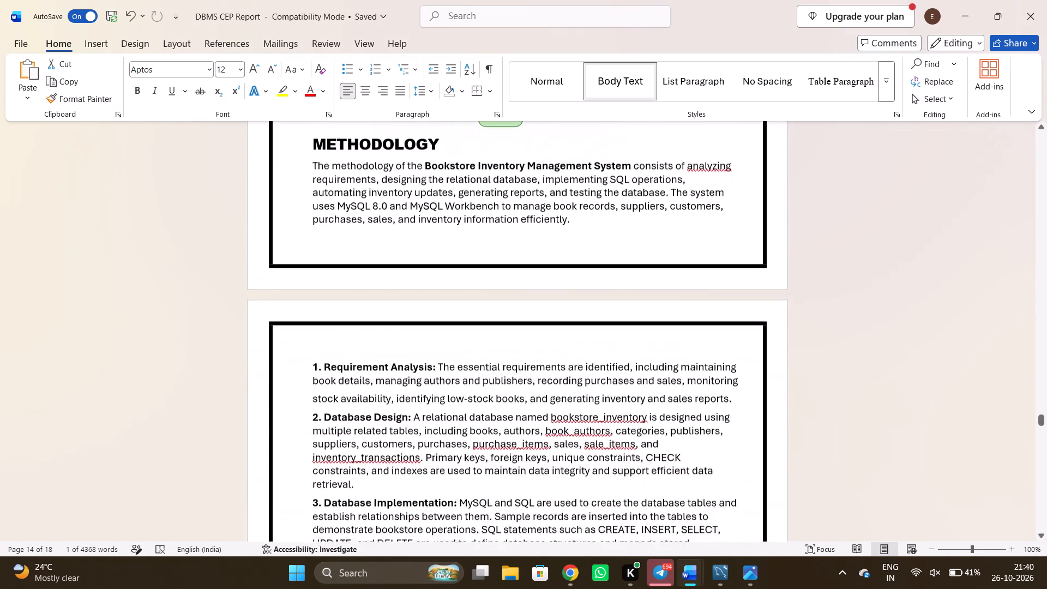
{"action": "scroll", "coordinate": [291, 437], "scroll_direction": "up", "scroll_amount": 2}
{"action": "scroll", "coordinate": [291, 437], "scroll_direction": "down", "scroll_amount": 2}
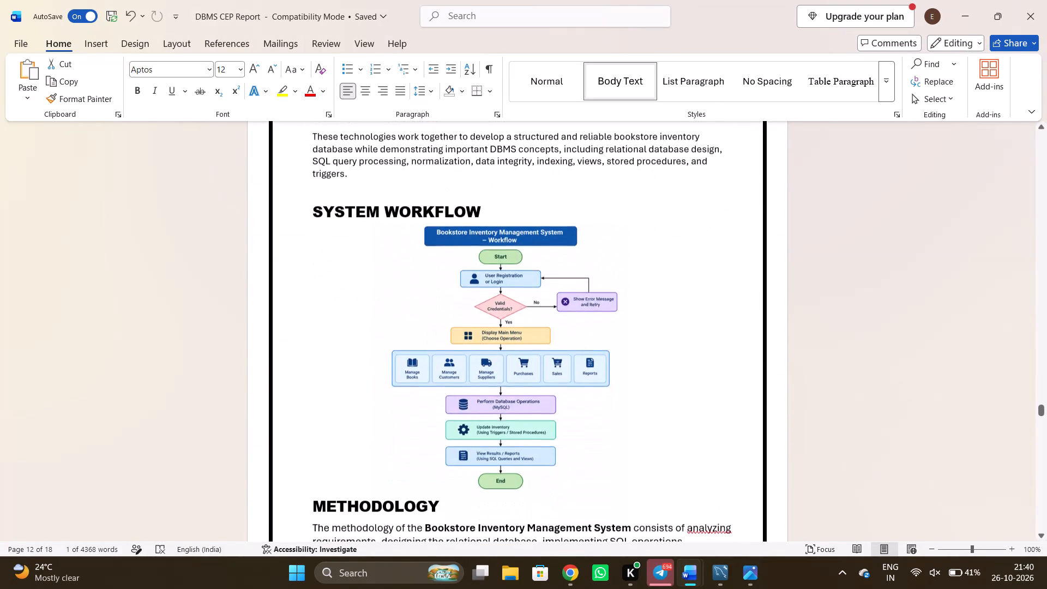
{"action": "scroll", "coordinate": [291, 437], "scroll_direction": "down", "scroll_amount": 1}
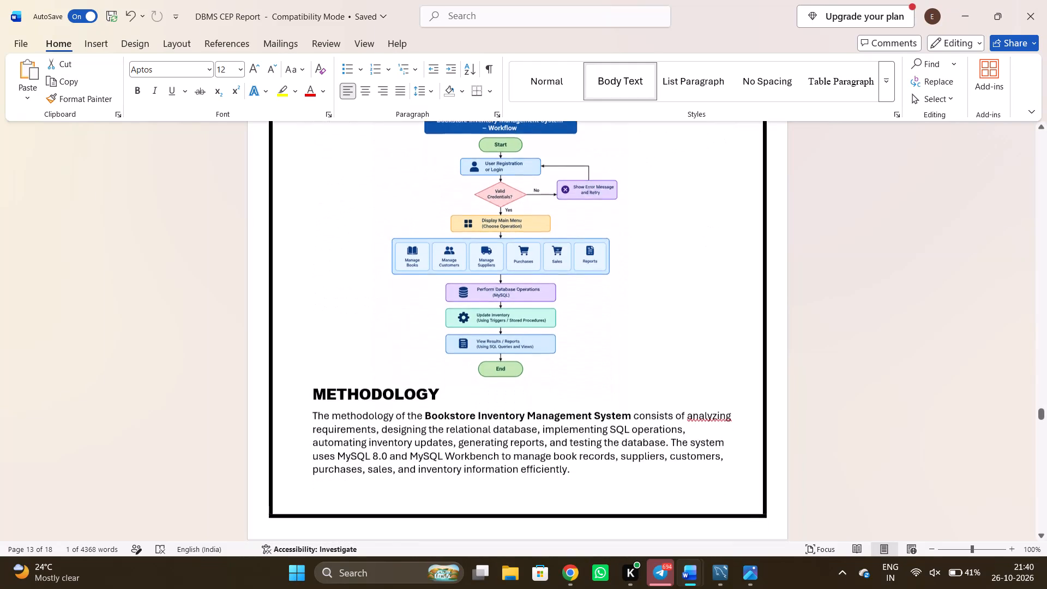
{"action": "scroll", "coordinate": [291, 437], "scroll_direction": "down", "scroll_amount": 3}
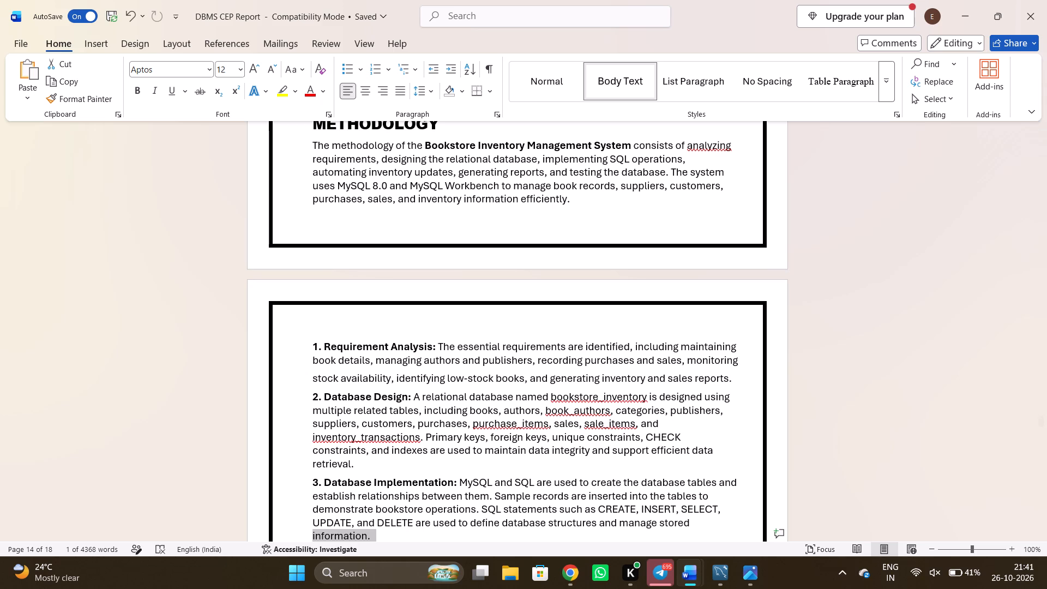
{"action": "scroll", "coordinate": [291, 437], "scroll_direction": "down", "scroll_amount": 2}
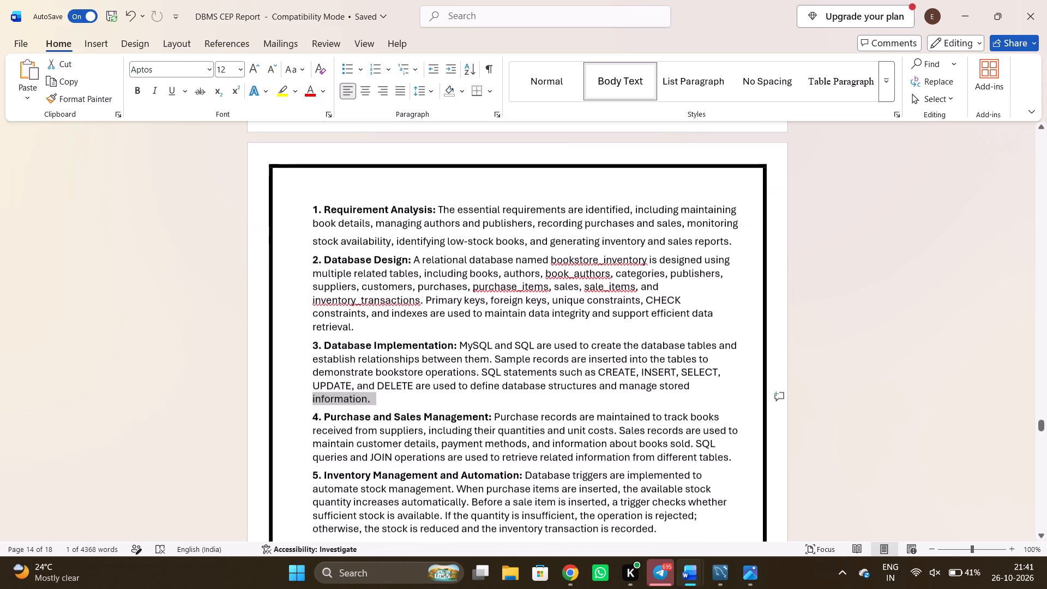
{"action": "scroll", "coordinate": [291, 437], "scroll_direction": "down", "scroll_amount": 3}
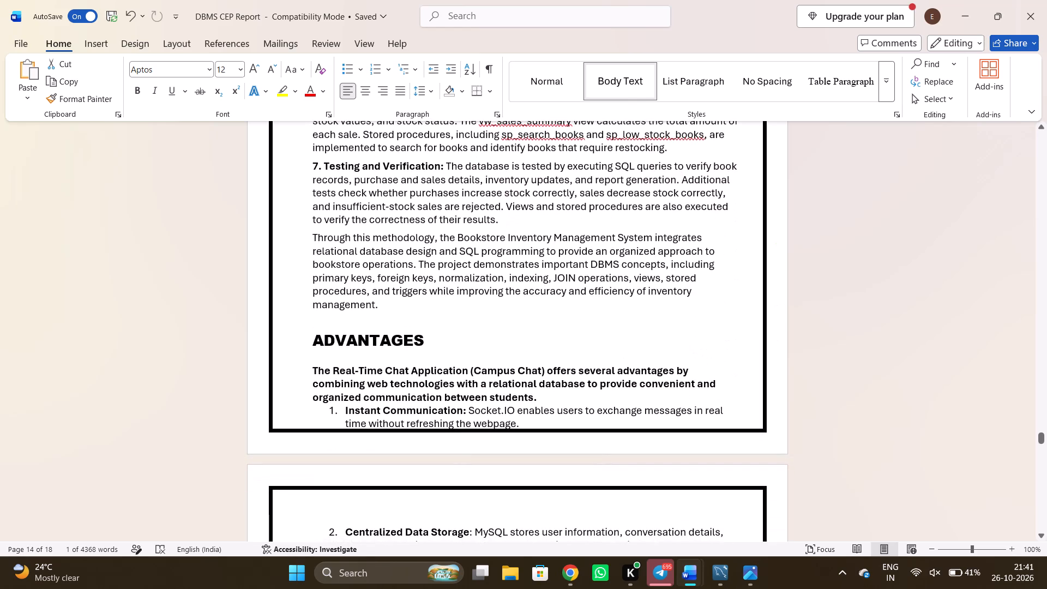
{"action": "scroll", "coordinate": [309, 412], "scroll_direction": "up", "scroll_amount": 3}
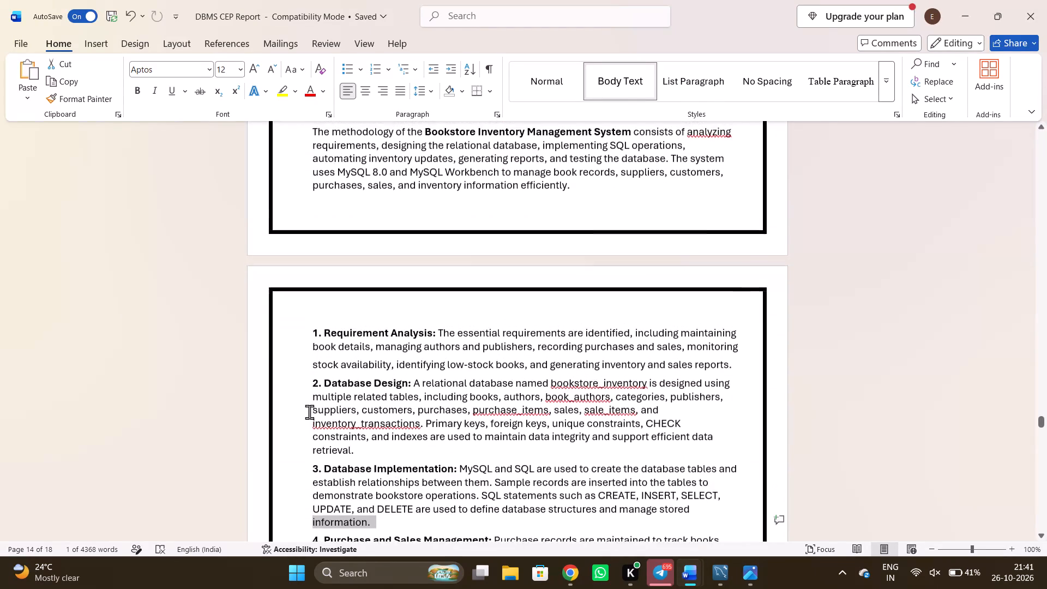
{"action": "scroll", "coordinate": [309, 412], "scroll_direction": "up", "scroll_amount": 3}
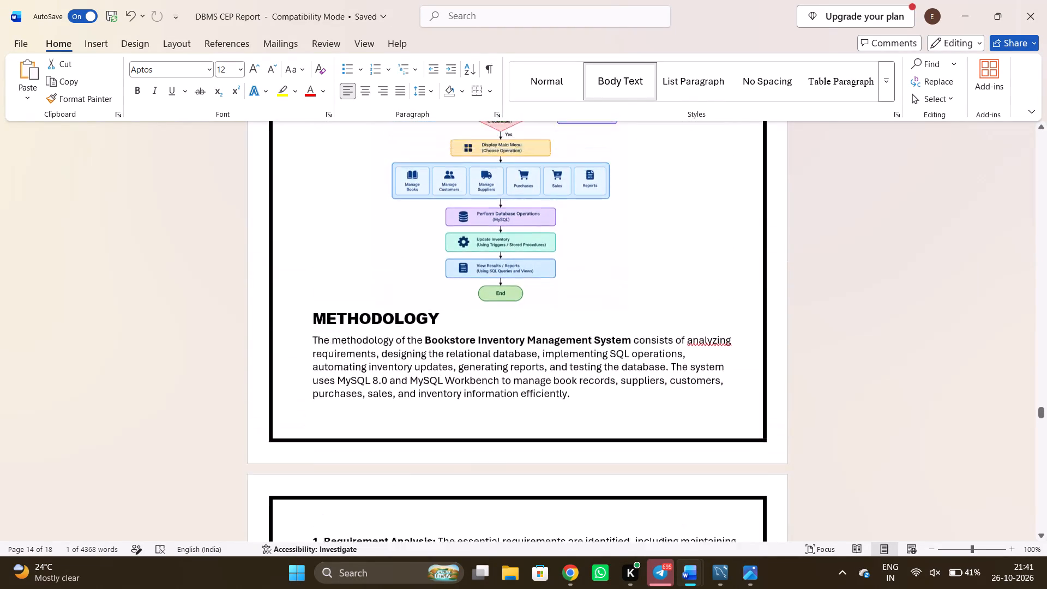
{"action": "scroll", "coordinate": [309, 412], "scroll_direction": "up", "scroll_amount": 3}
{"action": "scroll", "coordinate": [309, 412], "scroll_direction": "down", "scroll_amount": 1}
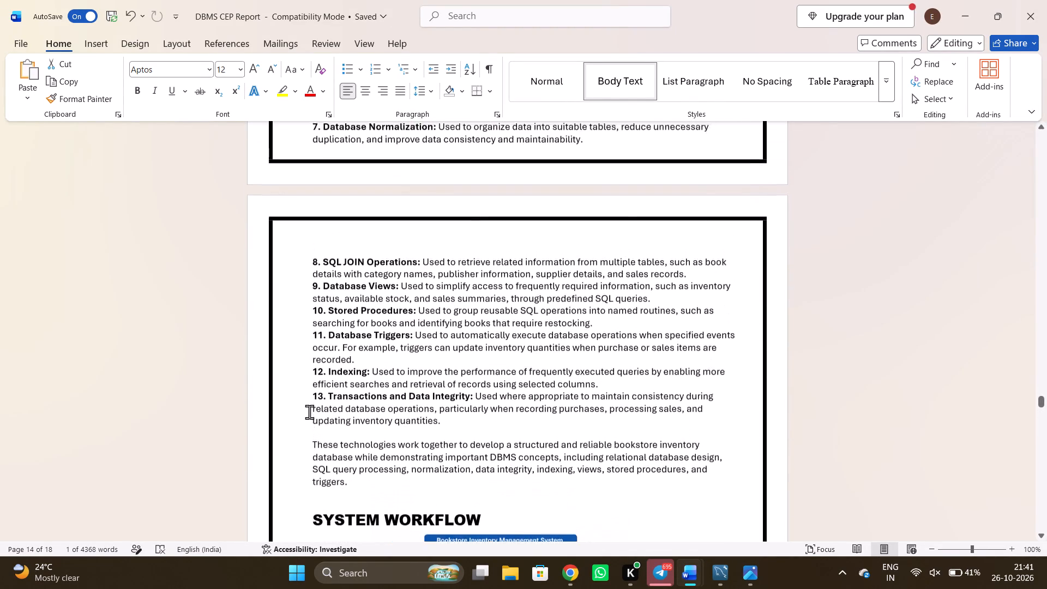
{"action": "scroll", "coordinate": [309, 412], "scroll_direction": "down", "scroll_amount": 2}
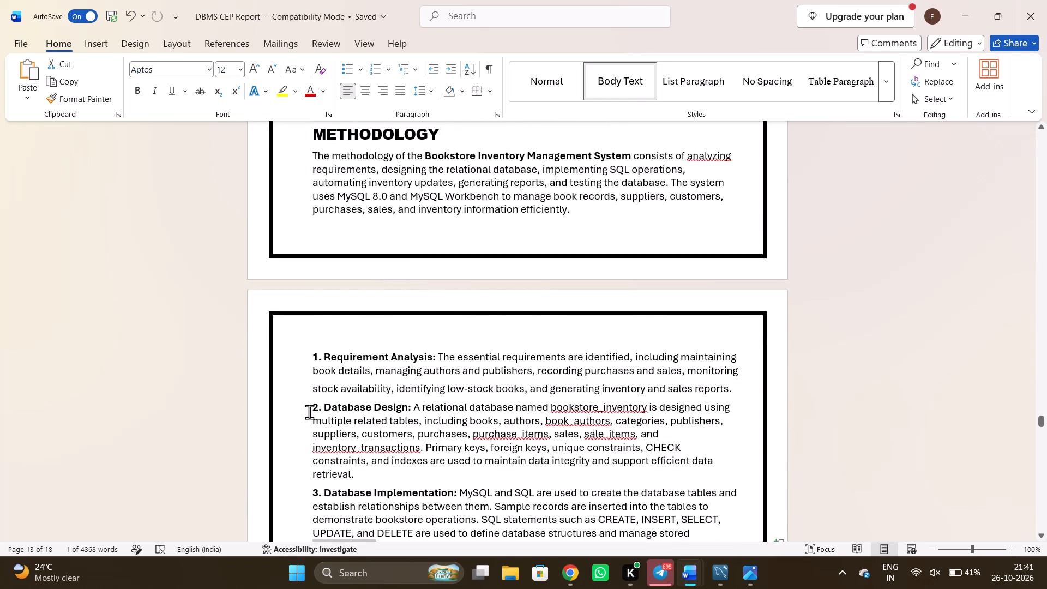
{"action": "scroll", "coordinate": [309, 412], "scroll_direction": "down", "scroll_amount": 2}
{"action": "scroll", "coordinate": [309, 412], "scroll_direction": "up", "scroll_amount": 1}
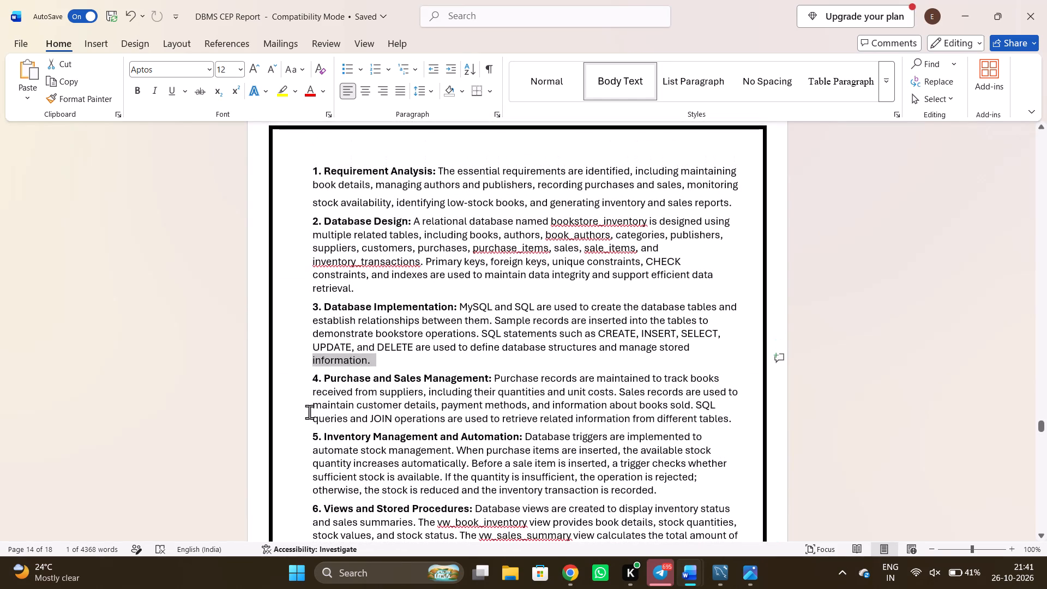
{"action": "scroll", "coordinate": [309, 412], "scroll_direction": "down", "scroll_amount": 4}
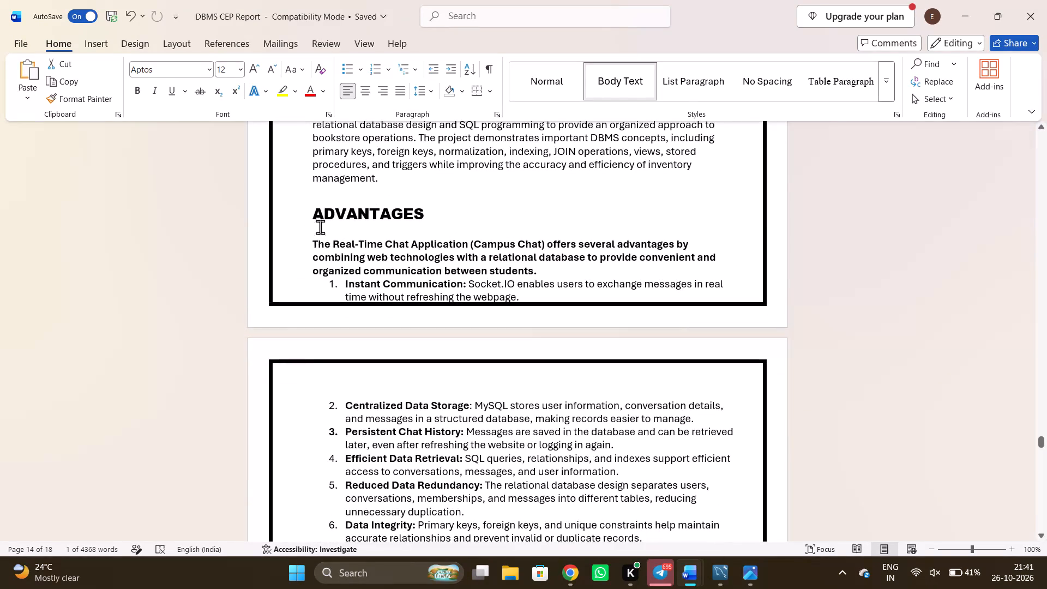
Copy the Campus Chat Advantages text, from its introductory paragraph through item 8, User-Friendly Interface.
{"action": "left_click_drag", "start_coordinate": [314, 239], "coordinate": [430, 552]}
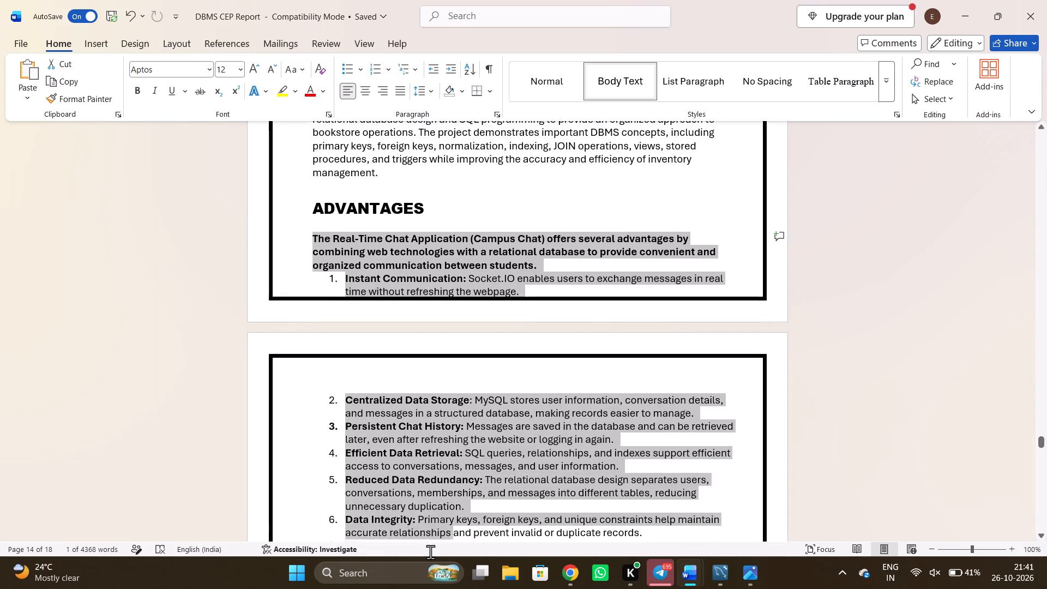
{"action": "left_click_drag", "start_coordinate": [430, 552], "coordinate": [462, 113]}
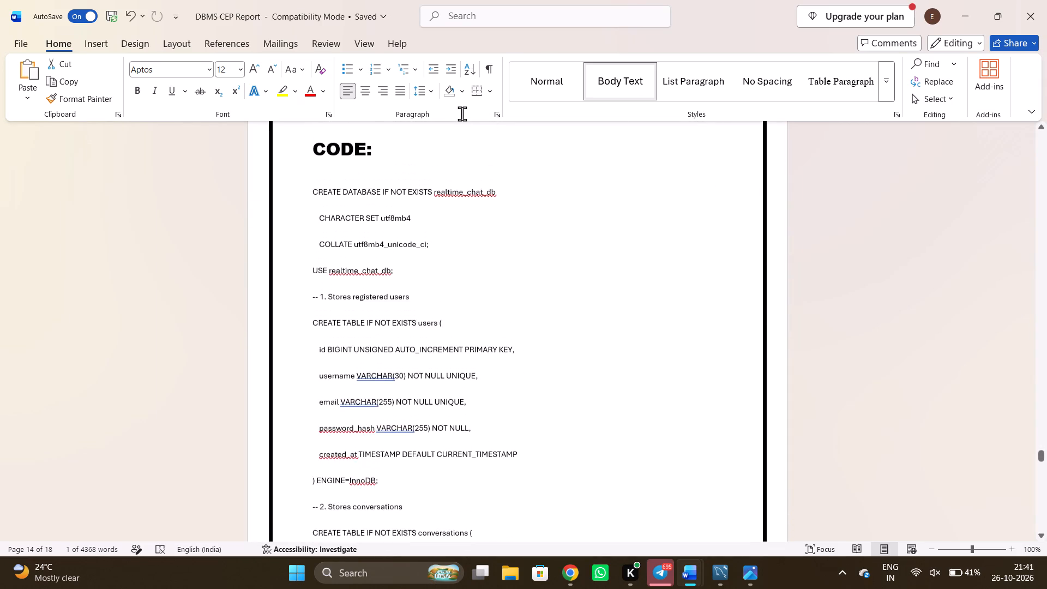
{"action": "left_click_drag", "start_coordinate": [462, 113], "coordinate": [688, 229]}
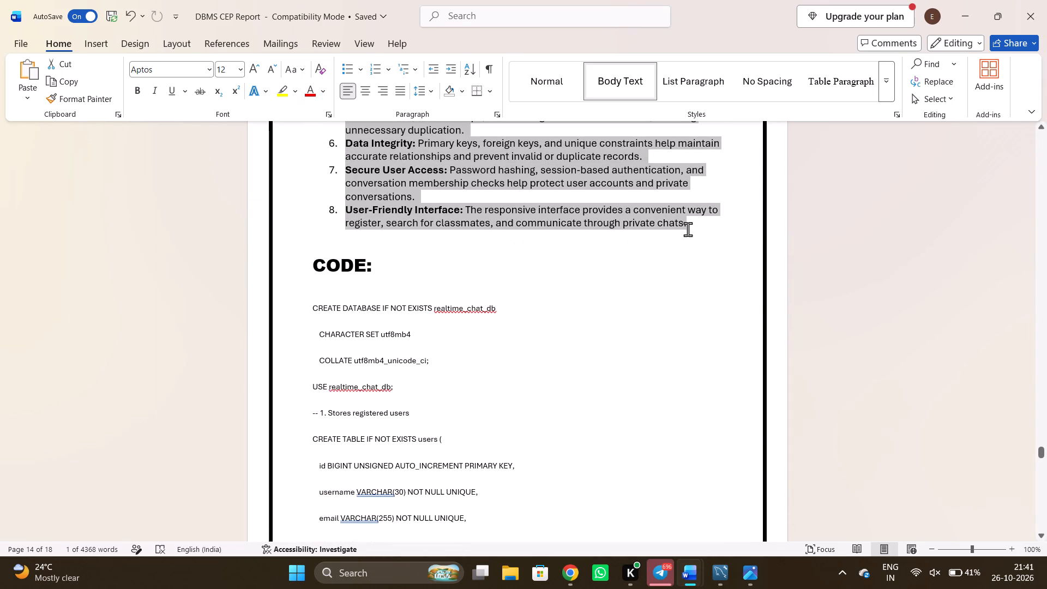
{"action": "left_click_drag", "start_coordinate": [688, 229], "coordinate": [693, 229]}
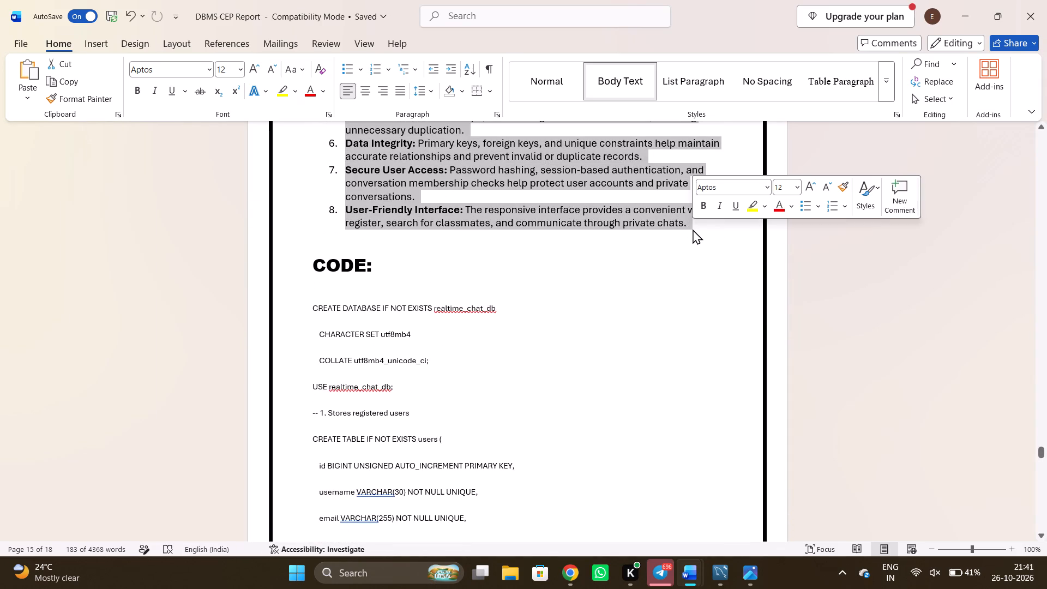
{"action": "key", "text": "ctrl+c"}
{"action": "key", "text": "alt+Tab"}
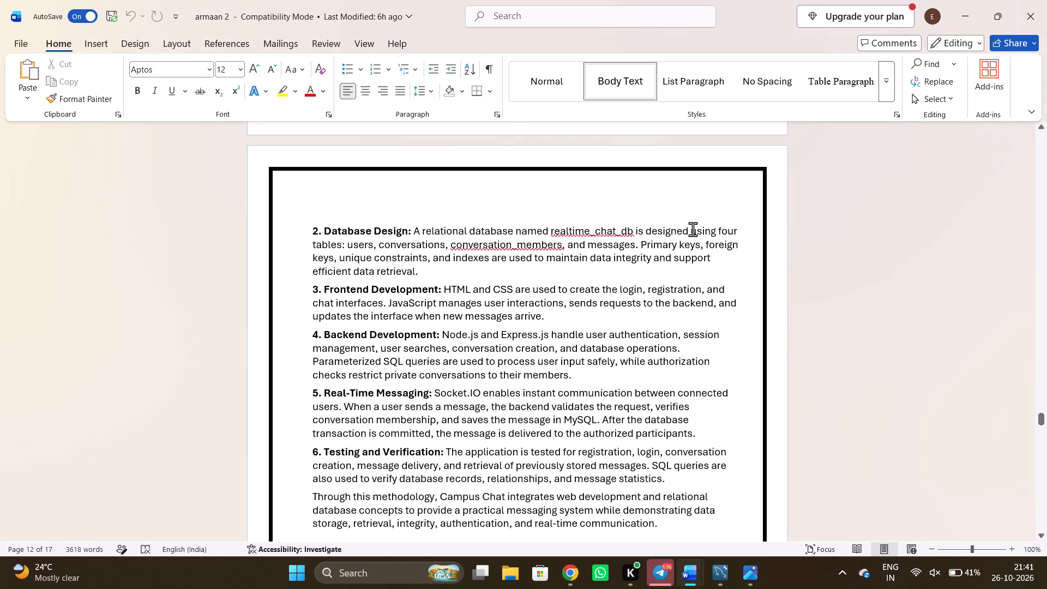
{"action": "key", "text": "alt+Tab"}
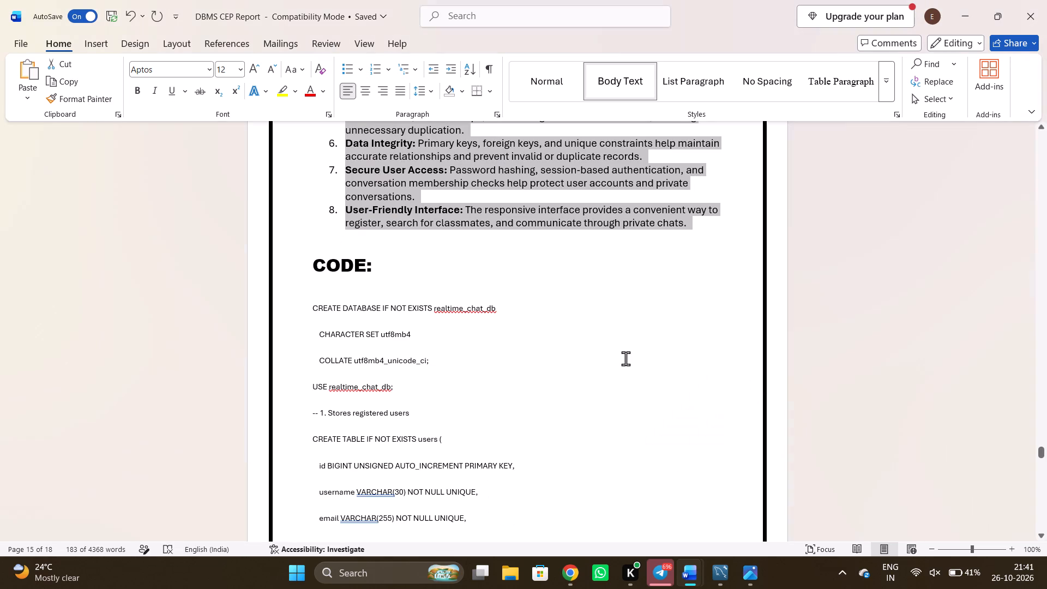
{"action": "key", "text": "alt+Tab"}
{"action": "key", "text": "alt+Tab"}
{"action": "scroll", "coordinate": [625, 358], "scroll_direction": "up", "scroll_amount": 3}
{"action": "scroll", "coordinate": [625, 358], "scroll_direction": "down", "scroll_amount": 1}
{"action": "key", "text": "alt+Tab"}
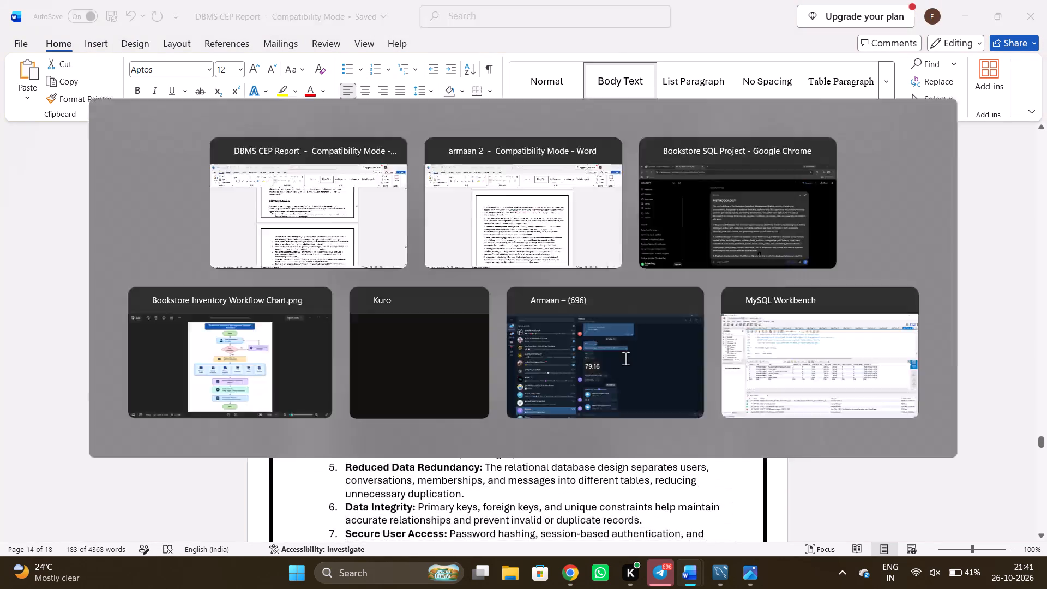
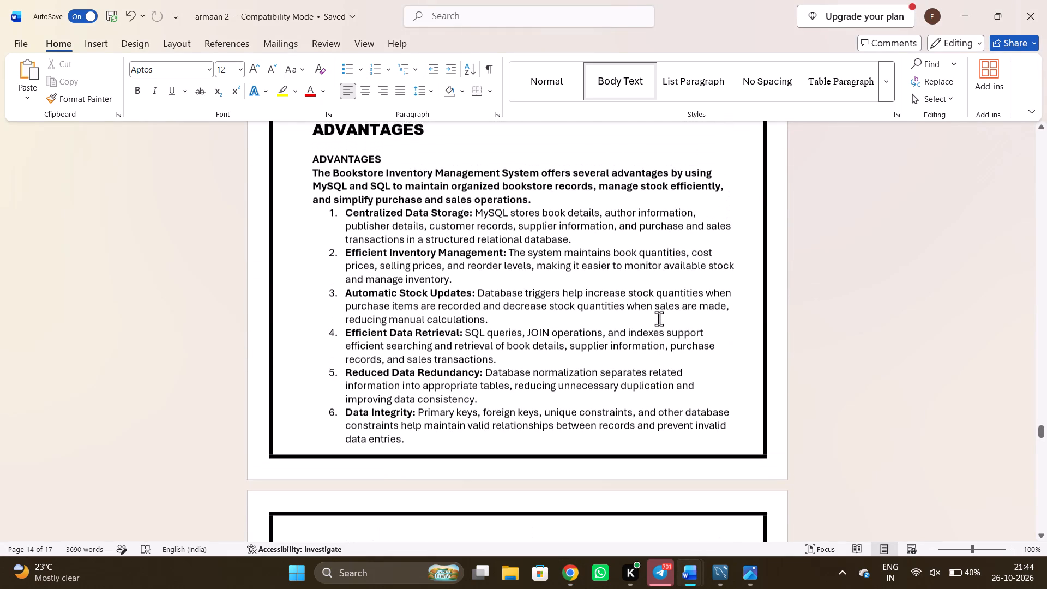
{"action": "scroll", "coordinate": [659, 318], "scroll_direction": "up", "scroll_amount": 2}
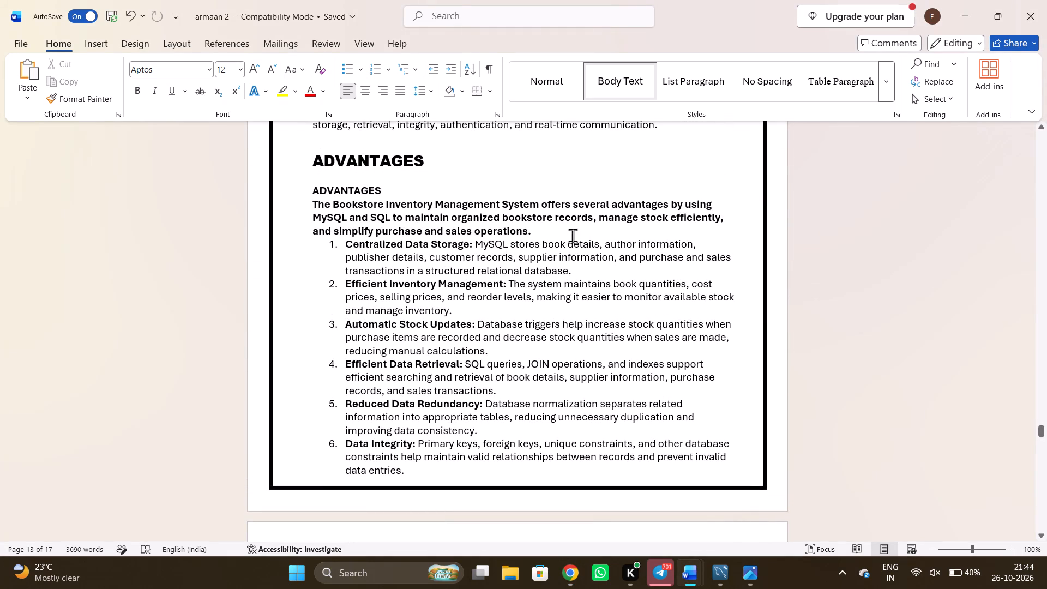
{"action": "left_click_drag", "start_coordinate": [382, 187], "coordinate": [325, 189]}
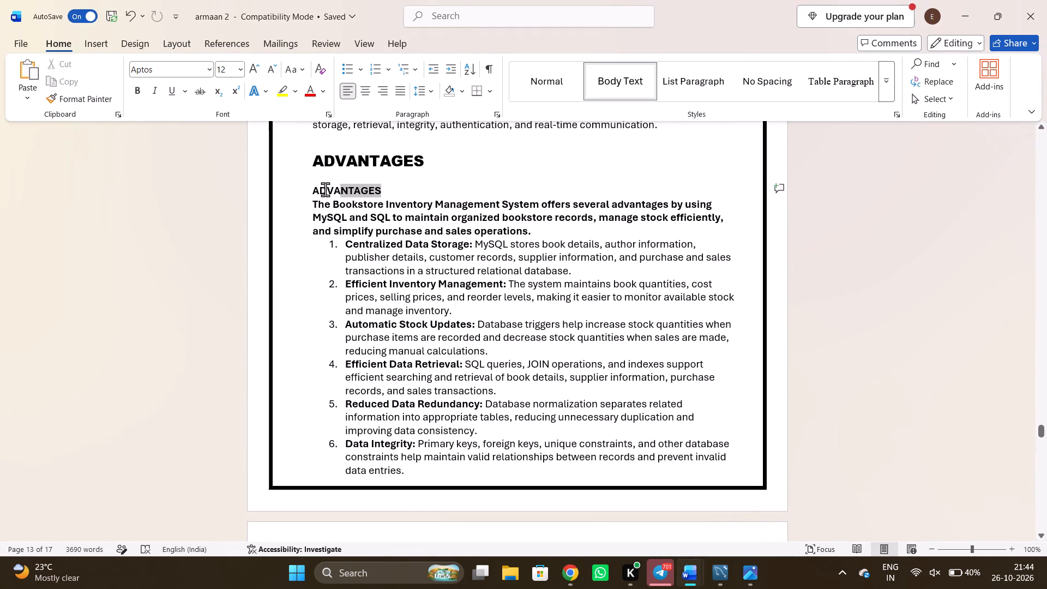
{"action": "left_click_drag", "start_coordinate": [325, 189], "coordinate": [309, 193]}
{"action": "key", "text": "BackSpace"}
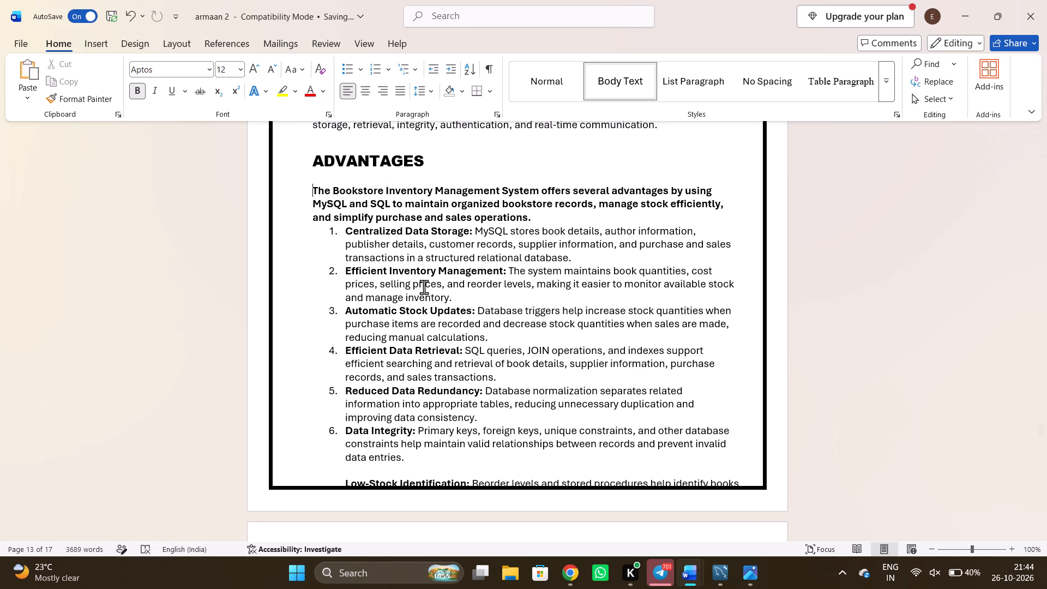
Compare the Advantages section in the ChatGPT answer, DBMS CEP Report and armaan 2, and read through armaan 2's Methodology section.
{"action": "key", "text": "alt+Tab"}
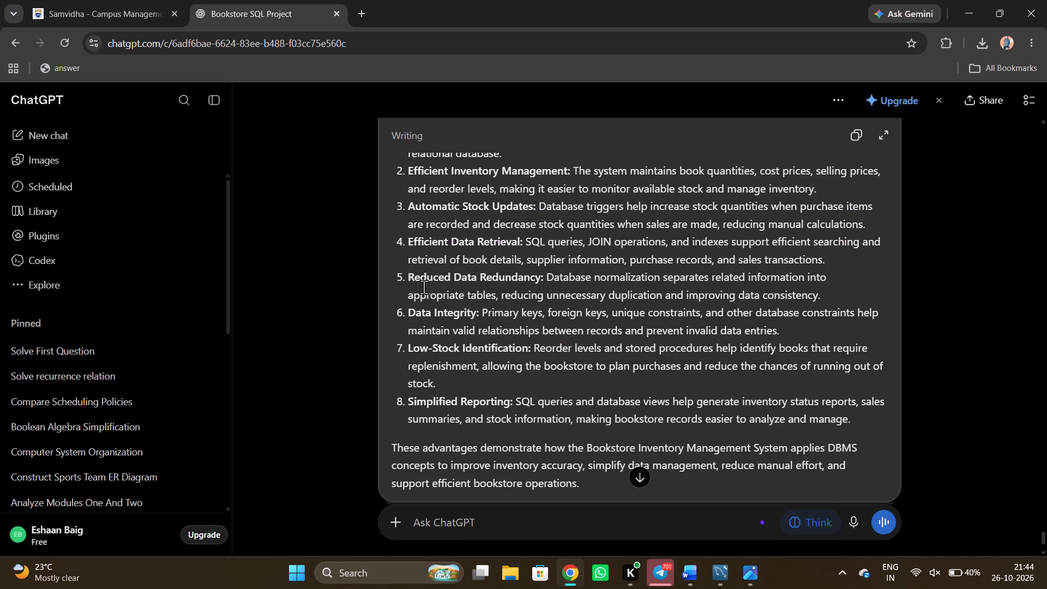
{"action": "scroll", "coordinate": [424, 287], "scroll_direction": "up", "scroll_amount": 1}
{"action": "key", "text": "alt+Tab"}
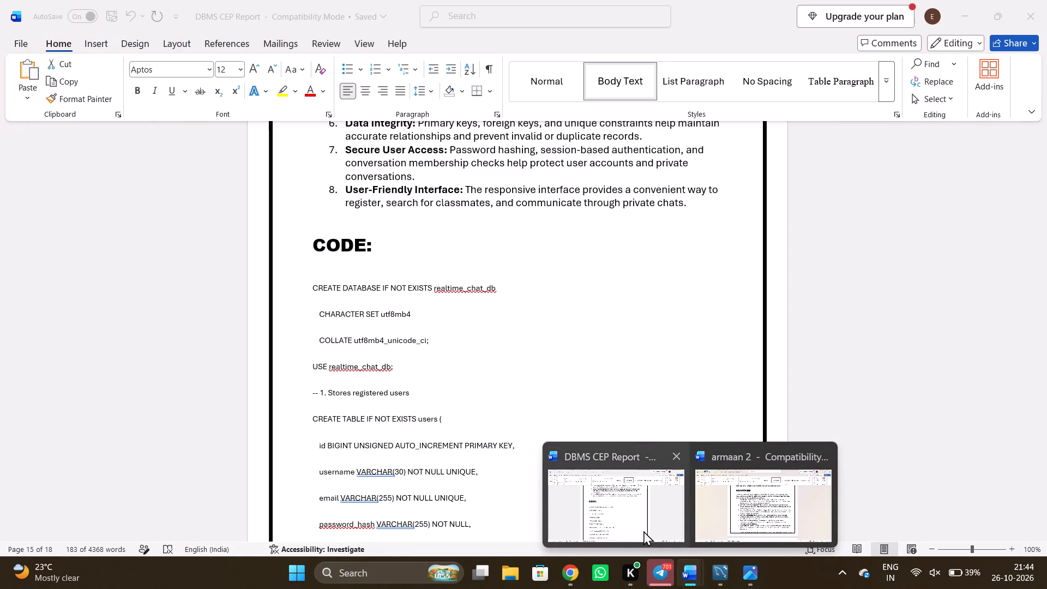
{"action": "left_click", "coordinate": [633, 507]}
{"action": "scroll", "coordinate": [565, 438], "scroll_direction": "up", "scroll_amount": 1}
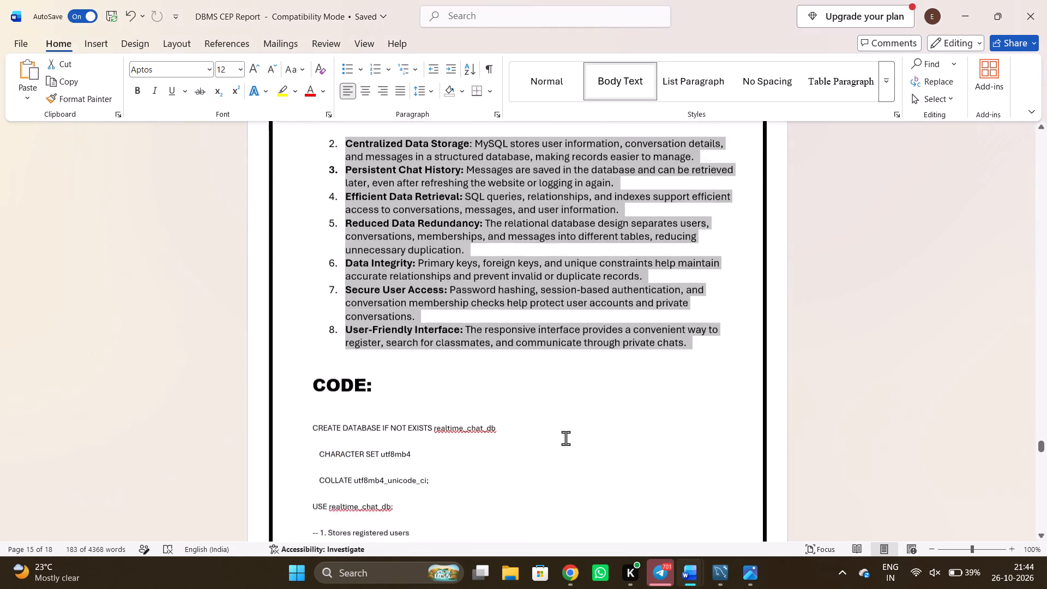
{"action": "scroll", "coordinate": [565, 438], "scroll_direction": "up", "scroll_amount": 2}
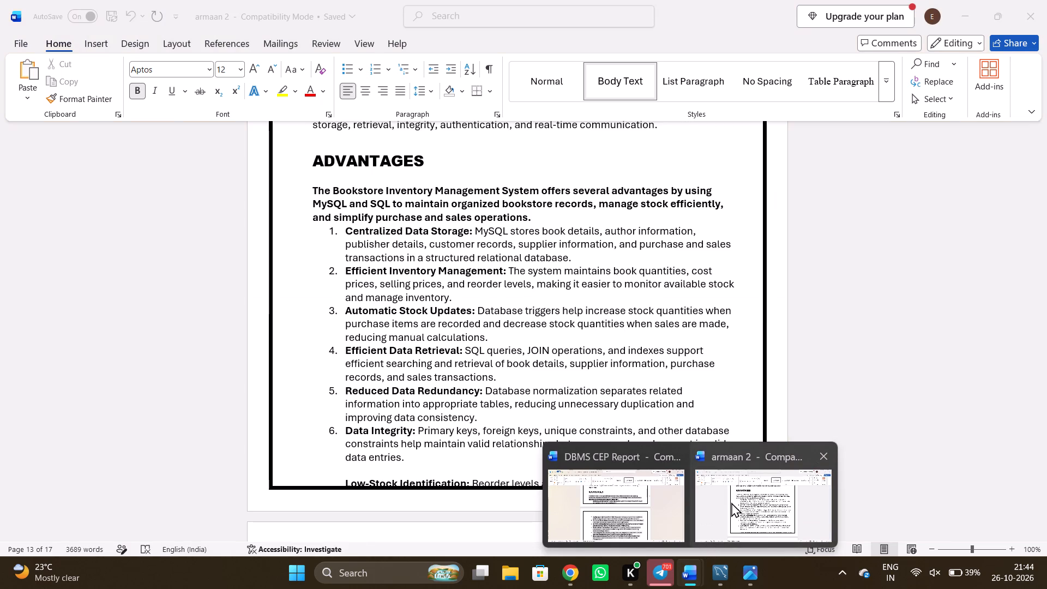
{"action": "left_click", "coordinate": [731, 502]}
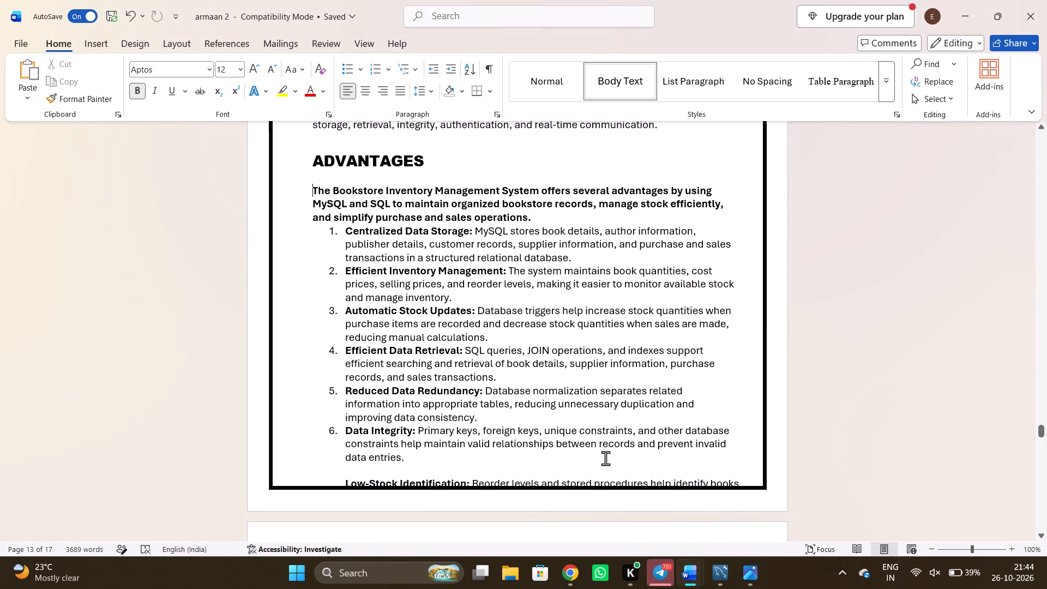
{"action": "scroll", "coordinate": [605, 458], "scroll_direction": "right", "scroll_amount": 1}
{"action": "scroll", "coordinate": [605, 458], "scroll_direction": "up", "scroll_amount": 1}
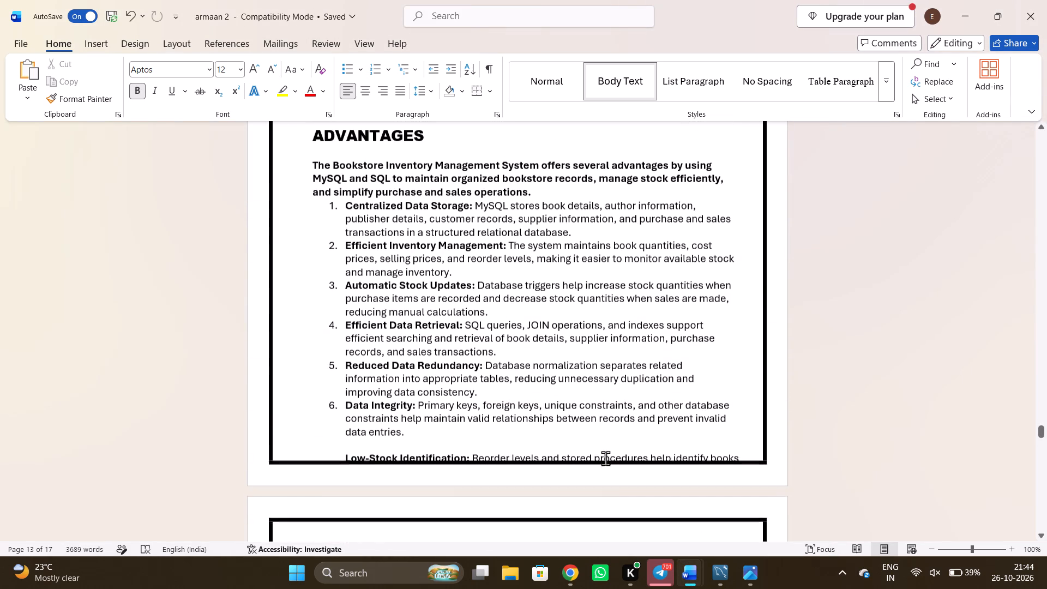
{"action": "scroll", "coordinate": [605, 458], "scroll_direction": "up", "scroll_amount": 4}
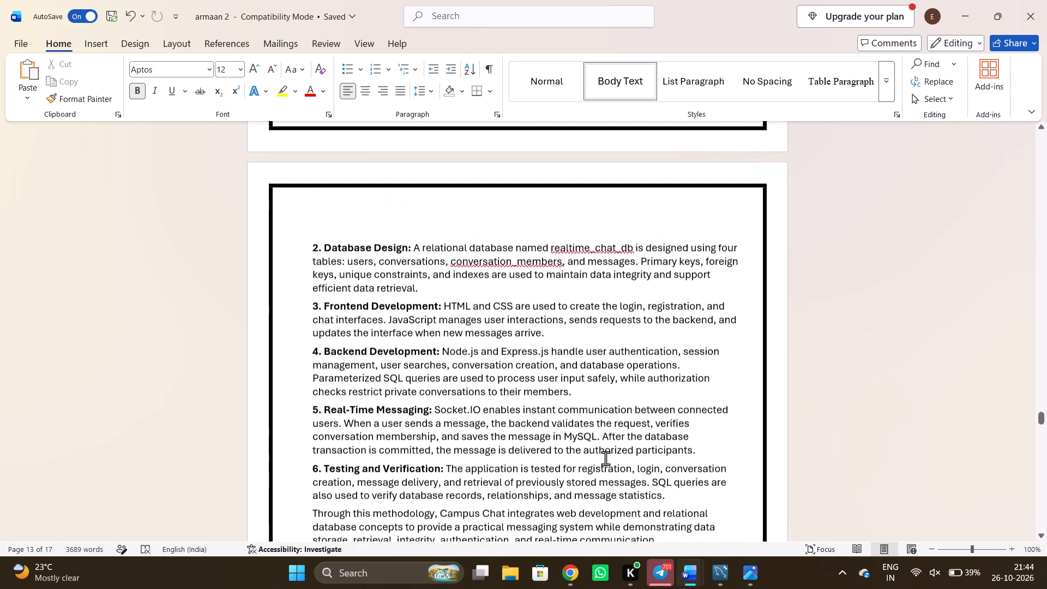
{"action": "scroll", "coordinate": [605, 458], "scroll_direction": "up", "scroll_amount": 1}
{"action": "scroll", "coordinate": [605, 458], "scroll_direction": "right", "scroll_amount": 1}
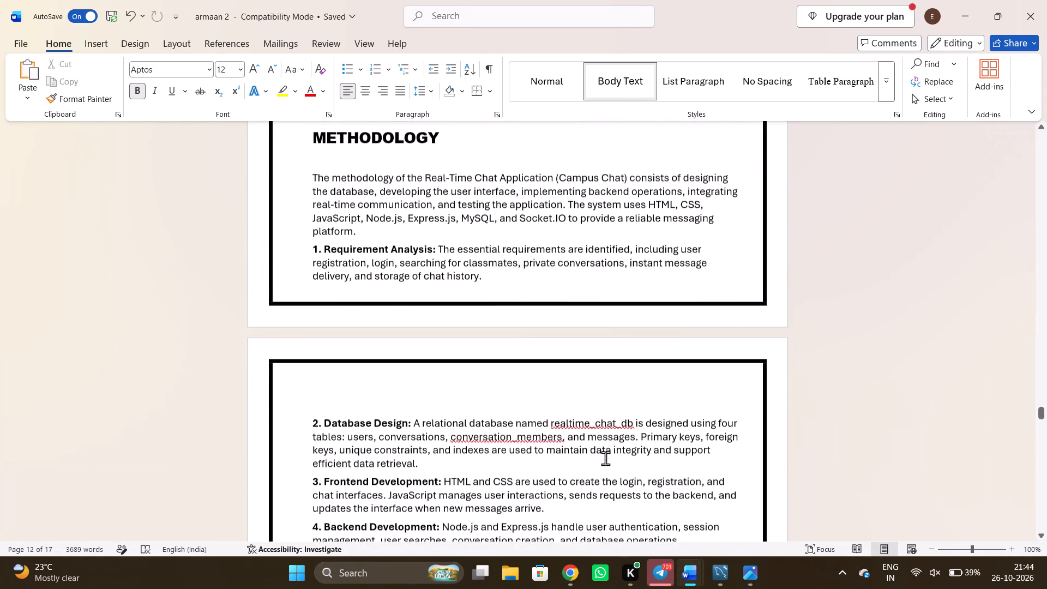
{"action": "scroll", "coordinate": [605, 458], "scroll_direction": "right", "scroll_amount": 1}
{"action": "scroll", "coordinate": [605, 458], "scroll_direction": "down", "scroll_amount": 2}
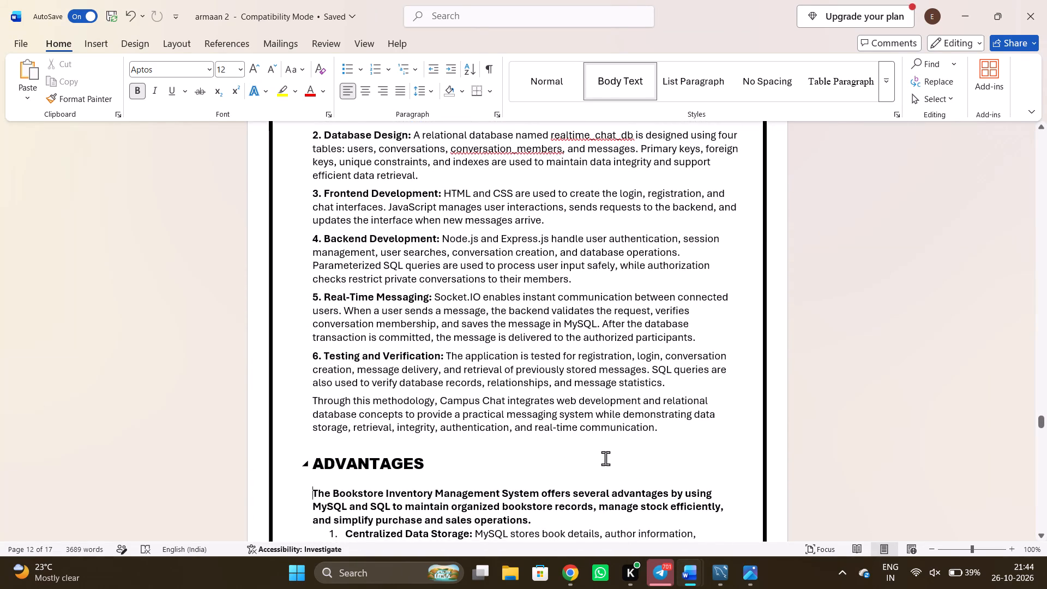
{"action": "scroll", "coordinate": [605, 458], "scroll_direction": "down", "scroll_amount": 2}
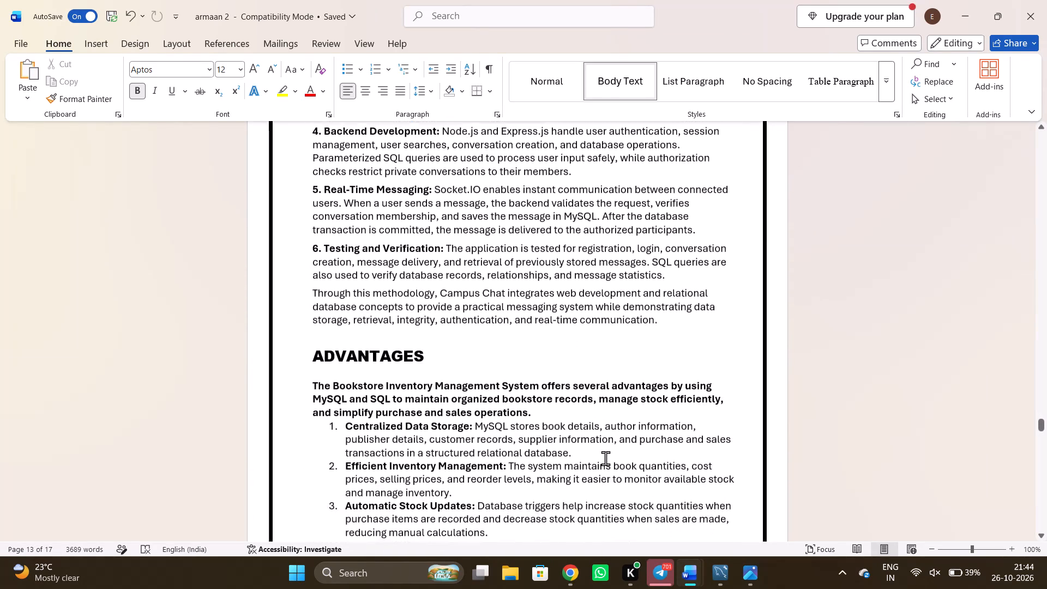
{"action": "scroll", "coordinate": [605, 458], "scroll_direction": "down", "scroll_amount": 2}
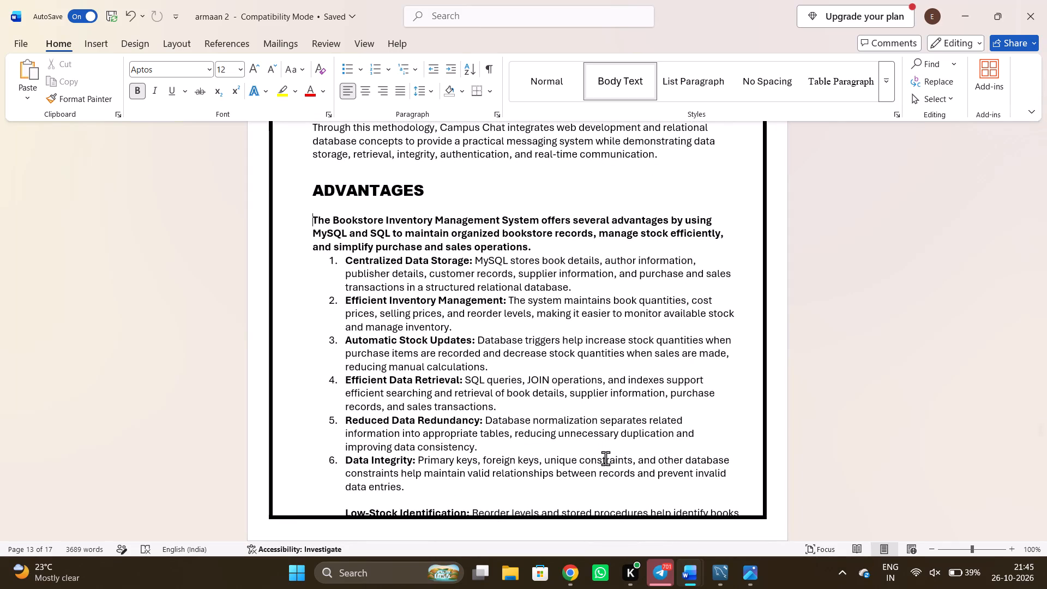
Switch to DBMS CEP Report and examine its Methodology and Advantages sections, including how the numbered list splits across pages.
{"action": "key", "text": "alt+Tab"}
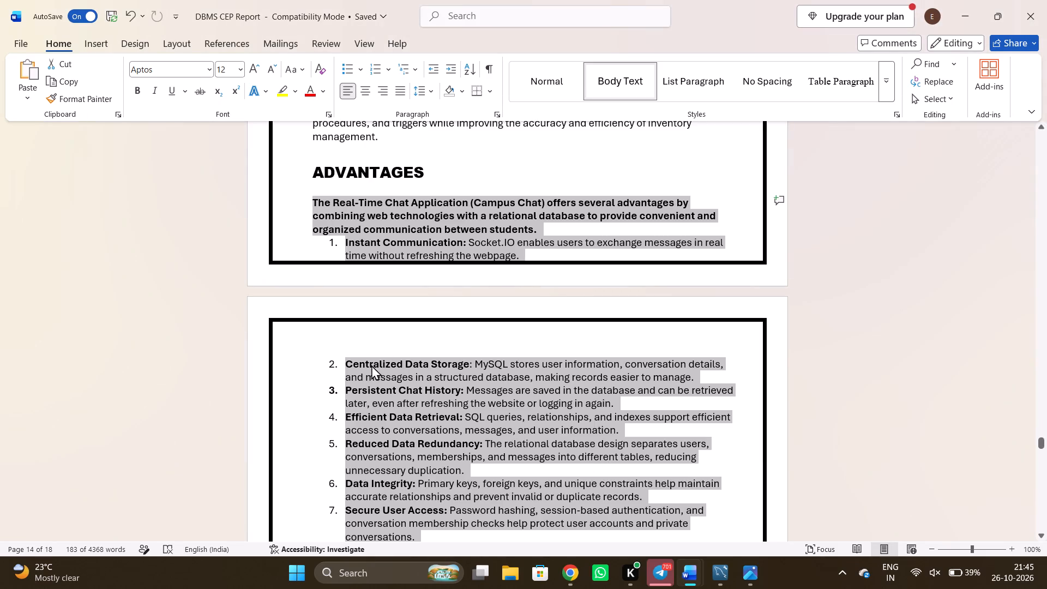
{"action": "scroll", "coordinate": [433, 320], "scroll_direction": "down", "scroll_amount": 1}
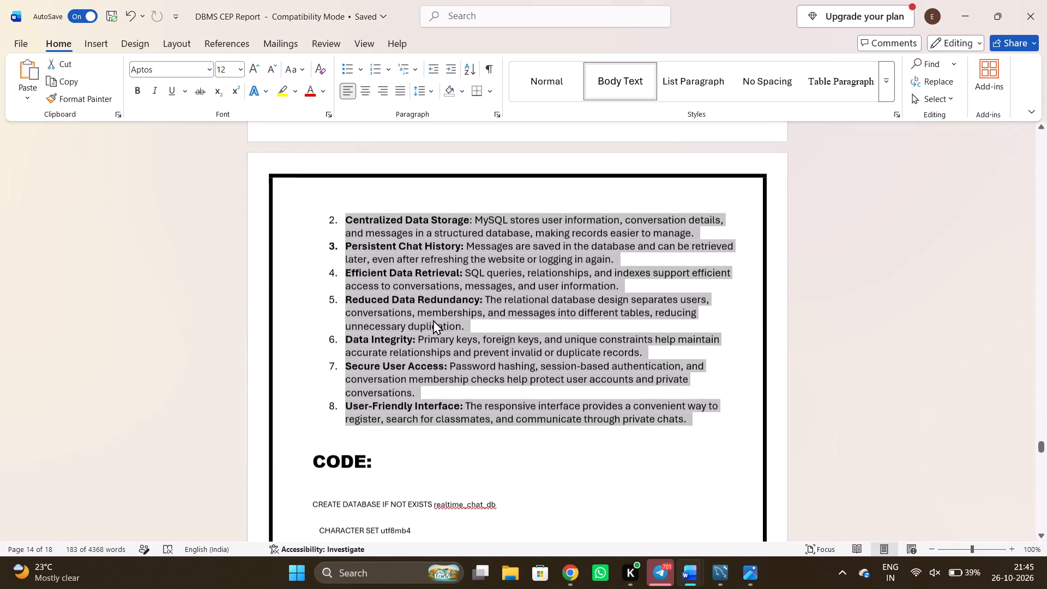
{"action": "left_click", "coordinate": [285, 341]}
{"action": "scroll", "coordinate": [285, 341], "scroll_direction": "up", "scroll_amount": 1}
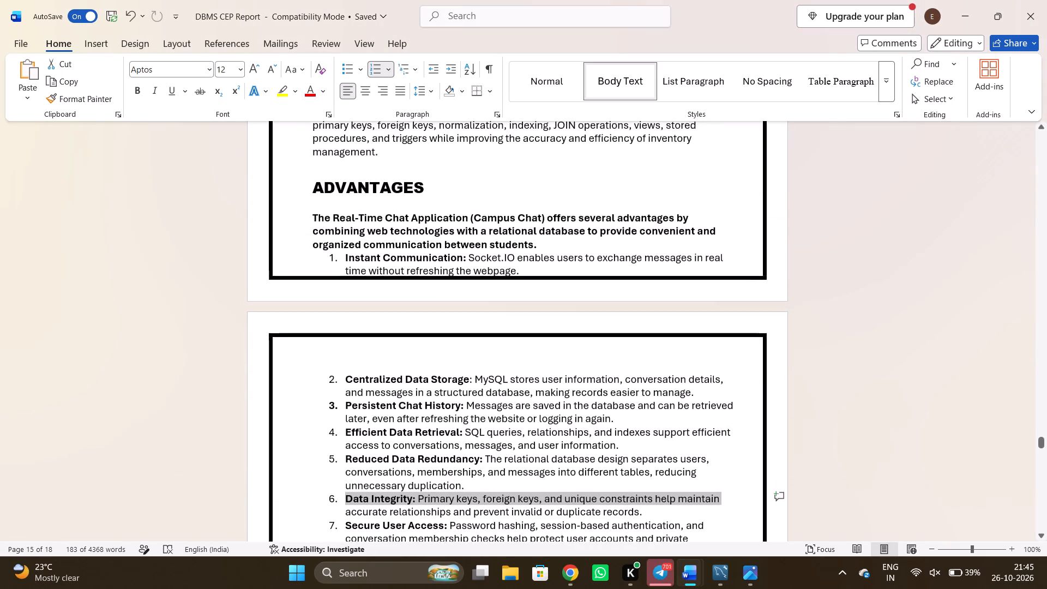
{"action": "scroll", "coordinate": [285, 341], "scroll_direction": "up", "scroll_amount": 1}
{"action": "scroll", "coordinate": [285, 341], "scroll_direction": "right", "scroll_amount": 1}
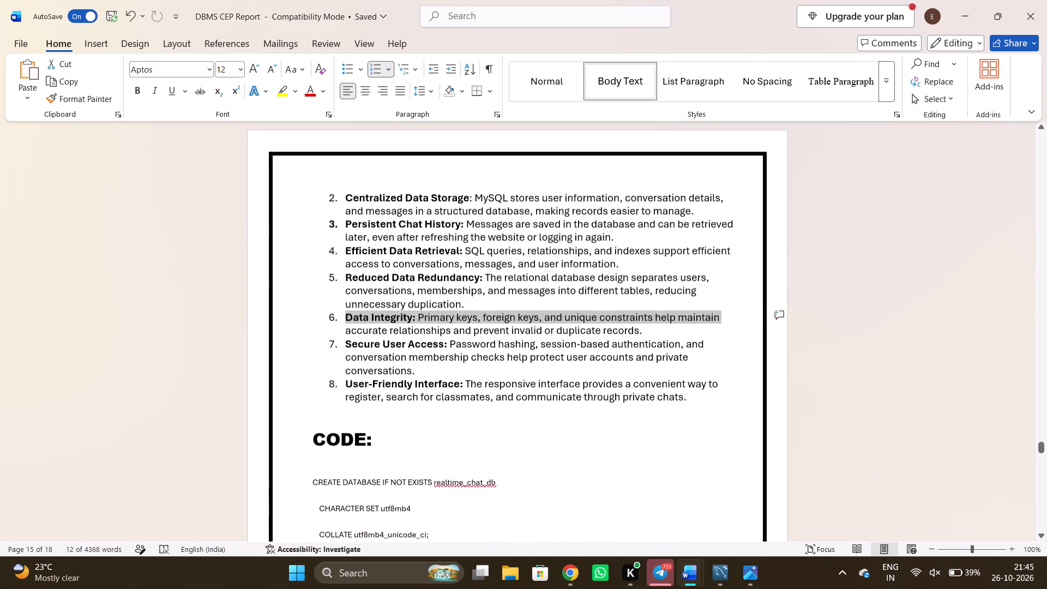
{"action": "scroll", "coordinate": [285, 341], "scroll_direction": "right", "scroll_amount": 2}
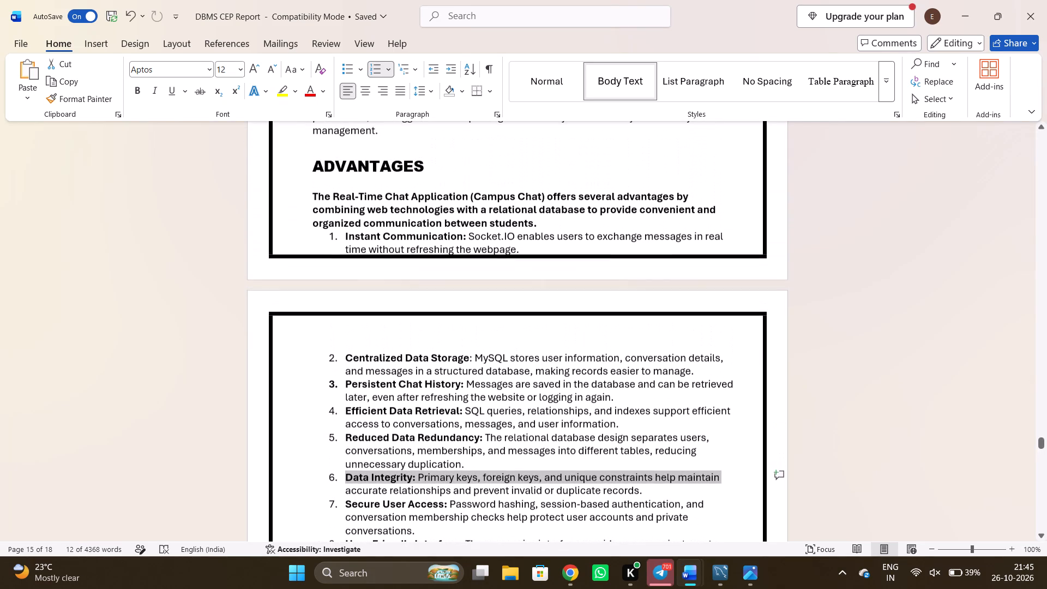
{"action": "scroll", "coordinate": [285, 341], "scroll_direction": "up", "scroll_amount": 1}
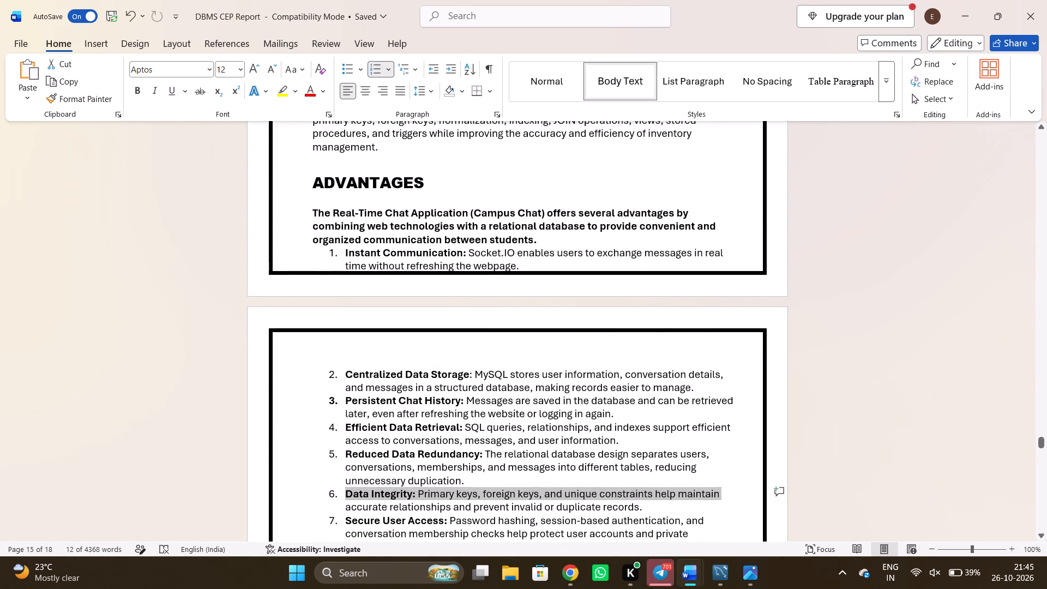
{"action": "scroll", "coordinate": [285, 341], "scroll_direction": "up", "scroll_amount": 5}
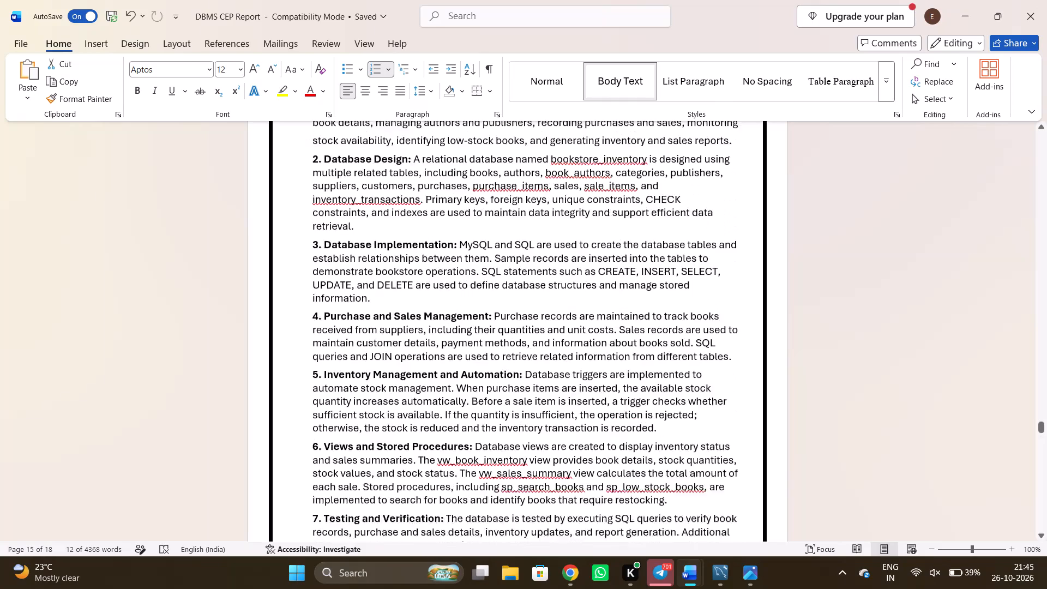
{"action": "scroll", "coordinate": [285, 341], "scroll_direction": "up", "scroll_amount": 5}
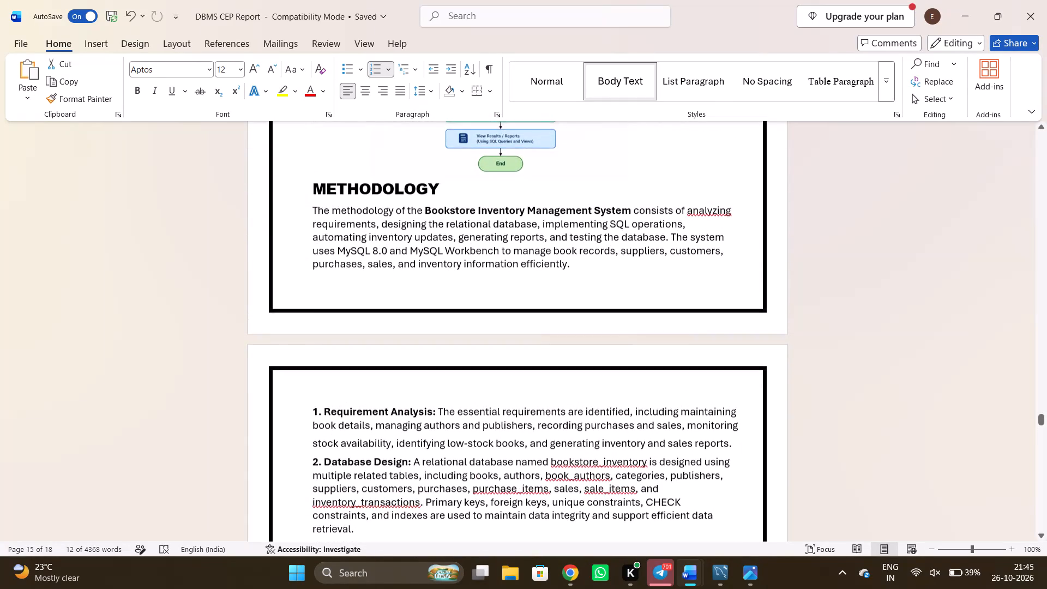
{"action": "scroll", "coordinate": [285, 341], "scroll_direction": "up", "scroll_amount": 1}
{"action": "scroll", "coordinate": [285, 341], "scroll_direction": "down", "scroll_amount": 5}
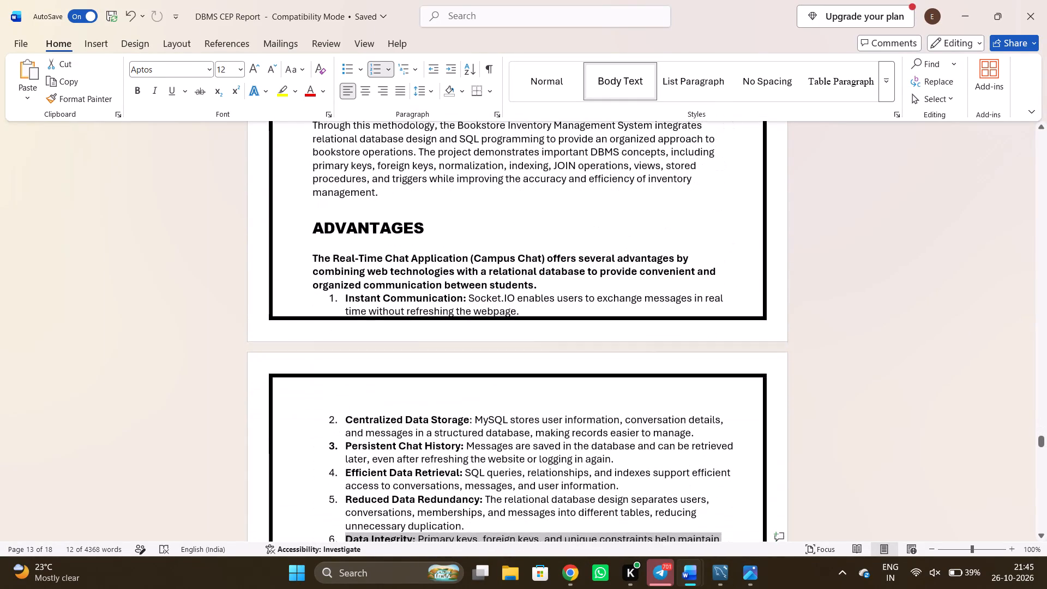
{"action": "scroll", "coordinate": [285, 341], "scroll_direction": "down", "scroll_amount": 1}
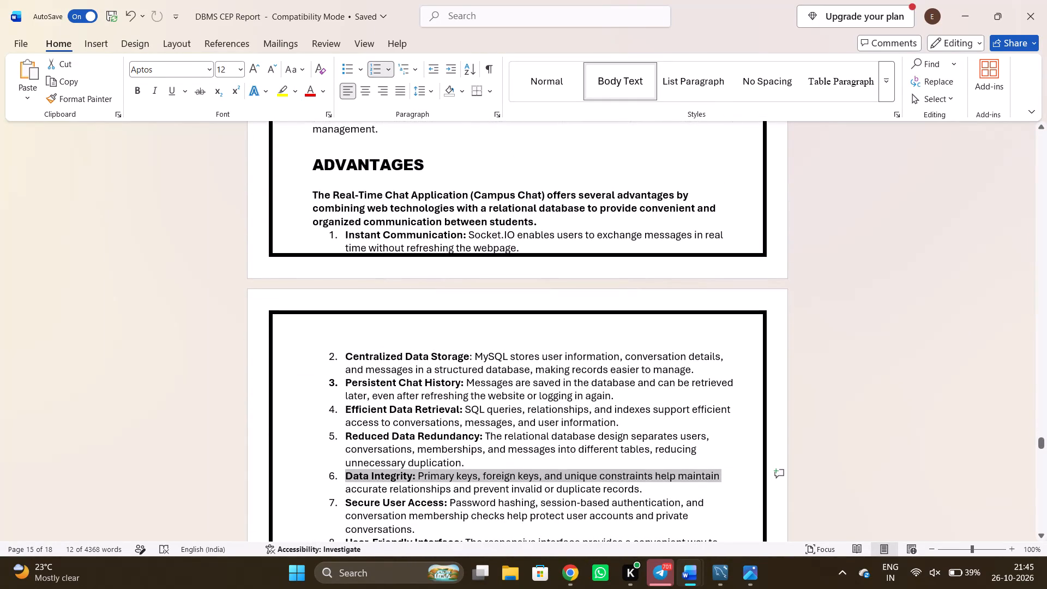
Move the Instant Communication point in DBMS CEP Report to the following page as an unnumbered paragraph by adding blank lines above it.
{"action": "left_click", "coordinate": [327, 232]}
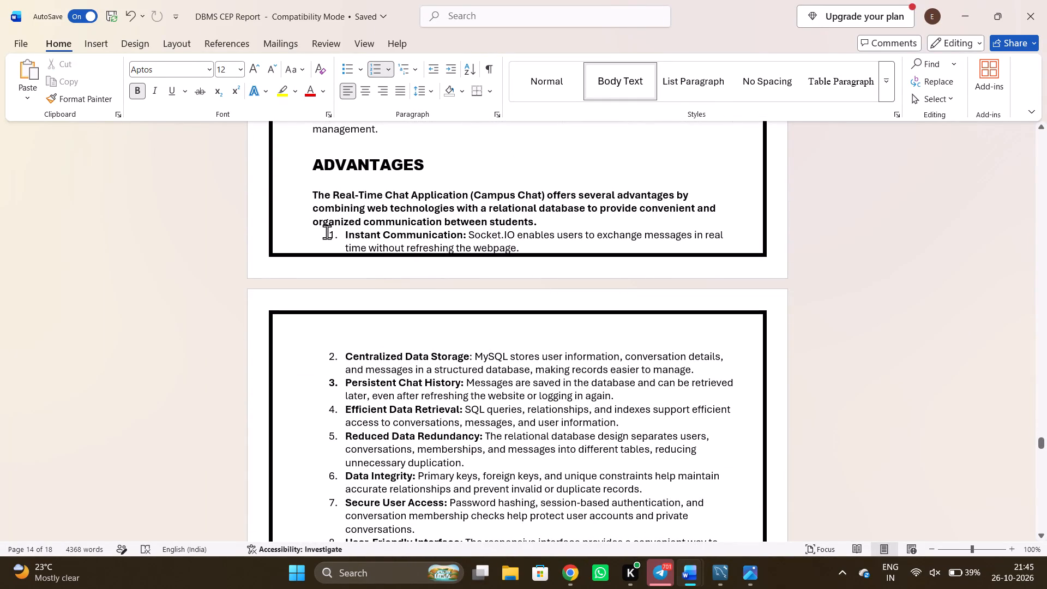
{"action": "key", "text": "Left"}
{"action": "key", "text": "Return"}
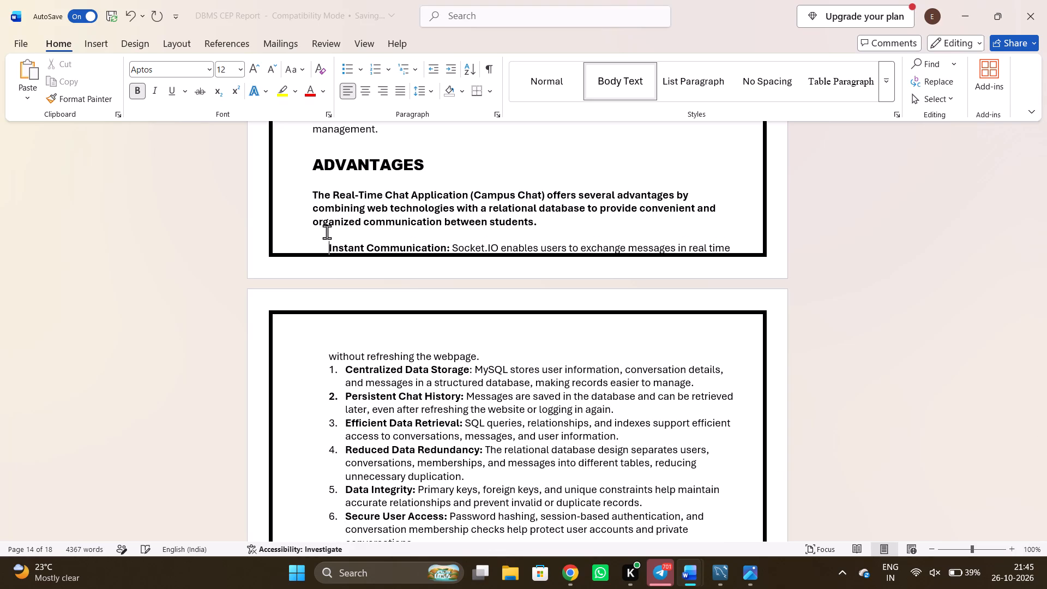
{"action": "key", "text": "Return"}
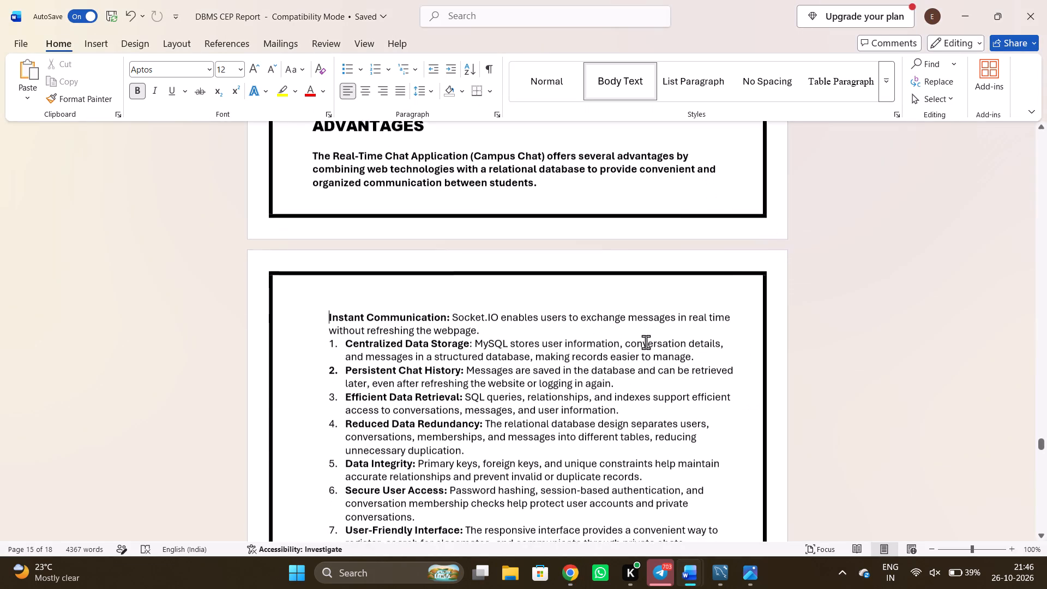
{"action": "scroll", "coordinate": [646, 342], "scroll_direction": "down", "scroll_amount": 2}
{"action": "key", "text": "alt+Tab"}
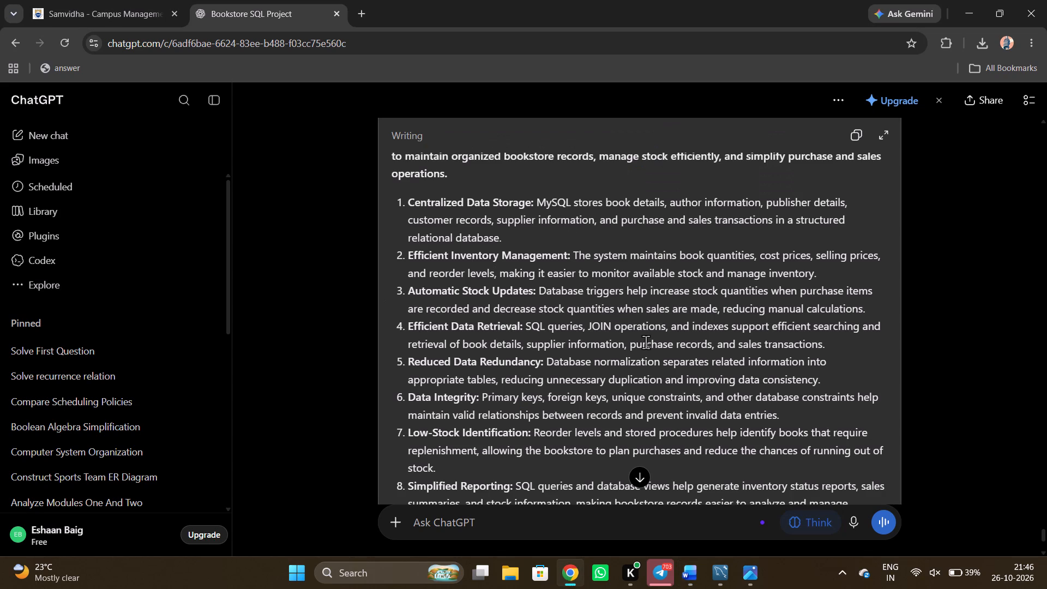
Replace the Campus Chat text under DBMS CEP Report's ADVANTAGES heading with the full Bookstore Advantages text copied from ChatGPT.
{"action": "scroll", "coordinate": [646, 342], "scroll_direction": "up", "scroll_amount": 1}
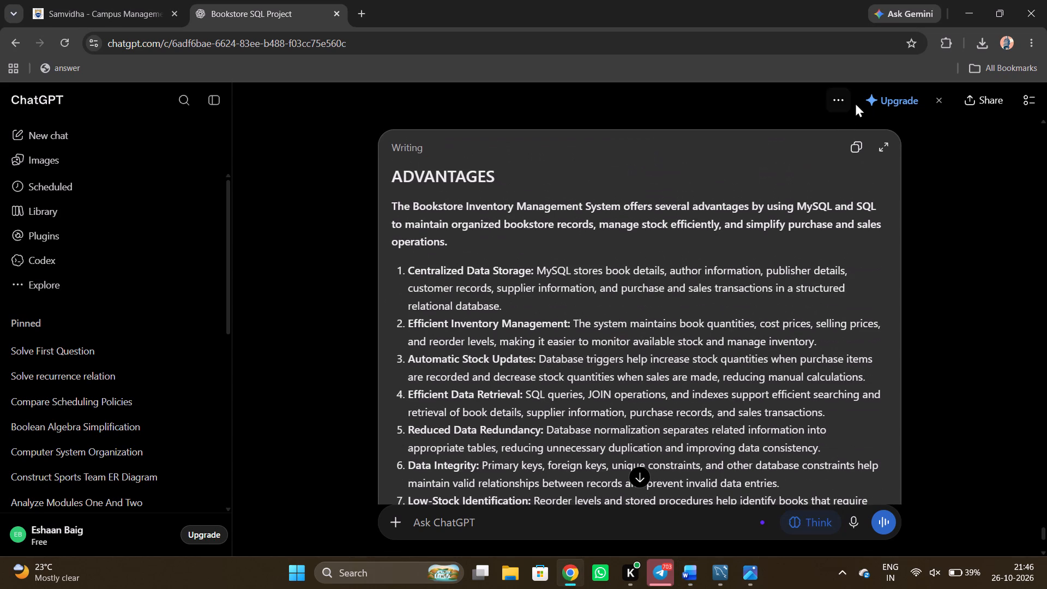
{"action": "left_click", "coordinate": [861, 149]}
{"action": "key", "text": "alt+Tab"}
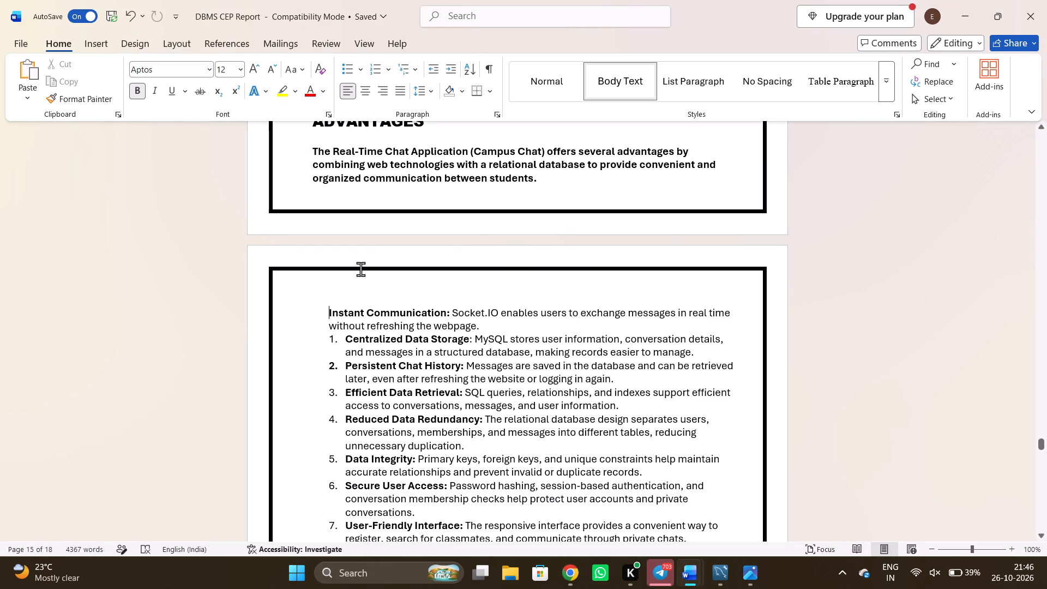
{"action": "left_click_drag", "start_coordinate": [308, 147], "coordinate": [470, 561]}
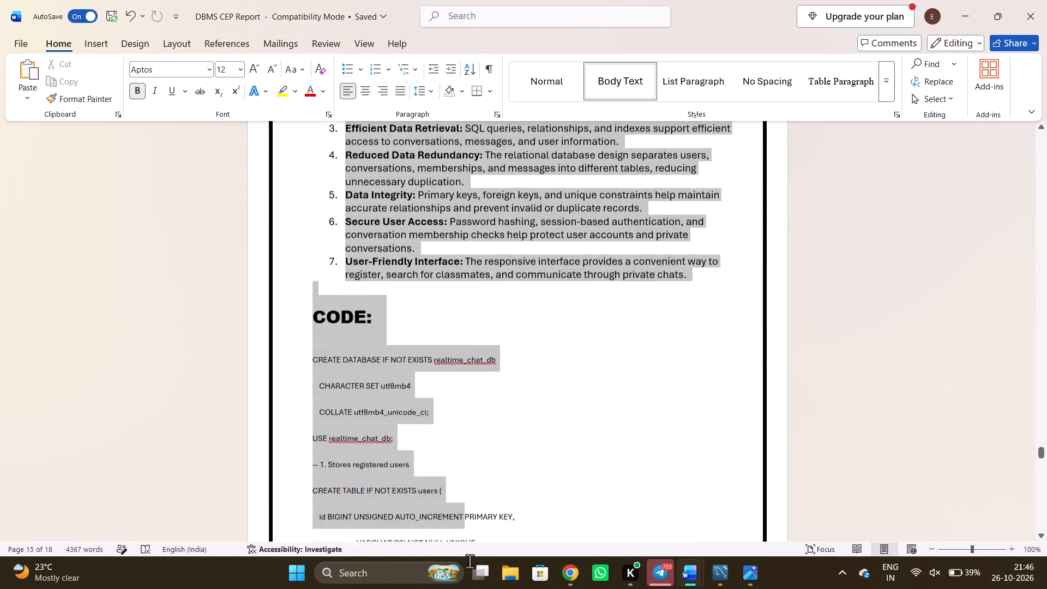
{"action": "left_click_drag", "start_coordinate": [470, 561], "coordinate": [700, 172]}
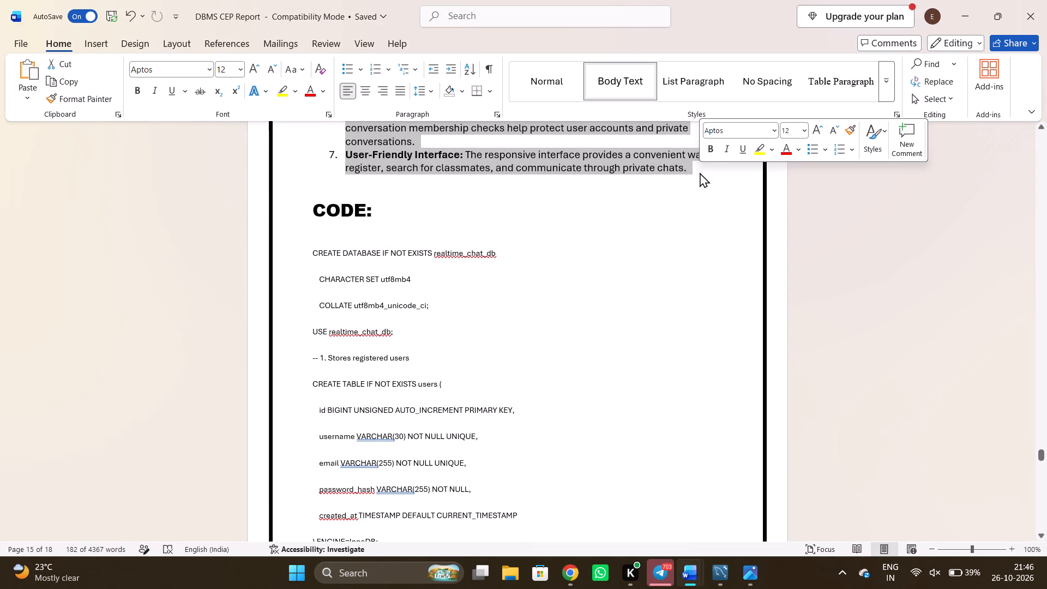
{"action": "key", "text": "BackSpace"}
{"action": "scroll", "coordinate": [625, 255], "scroll_direction": "up", "scroll_amount": 1}
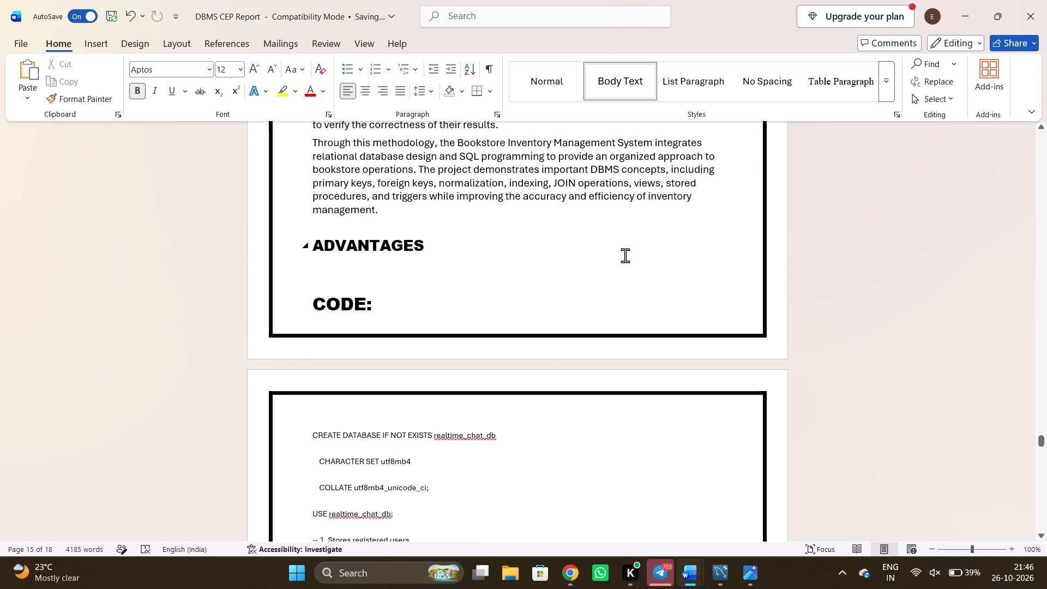
{"action": "key", "text": "ctrl+v"}
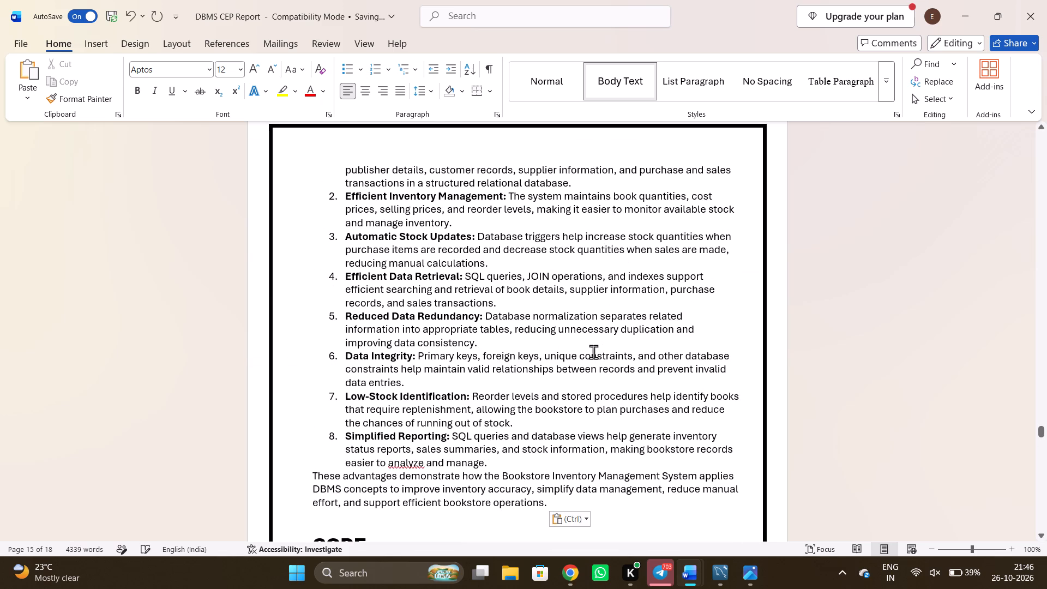
Add an empty line after the Simplified Reporting point in the pasted Advantages list.
{"action": "left_click", "coordinate": [568, 458]}
{"action": "key", "text": "Return"}
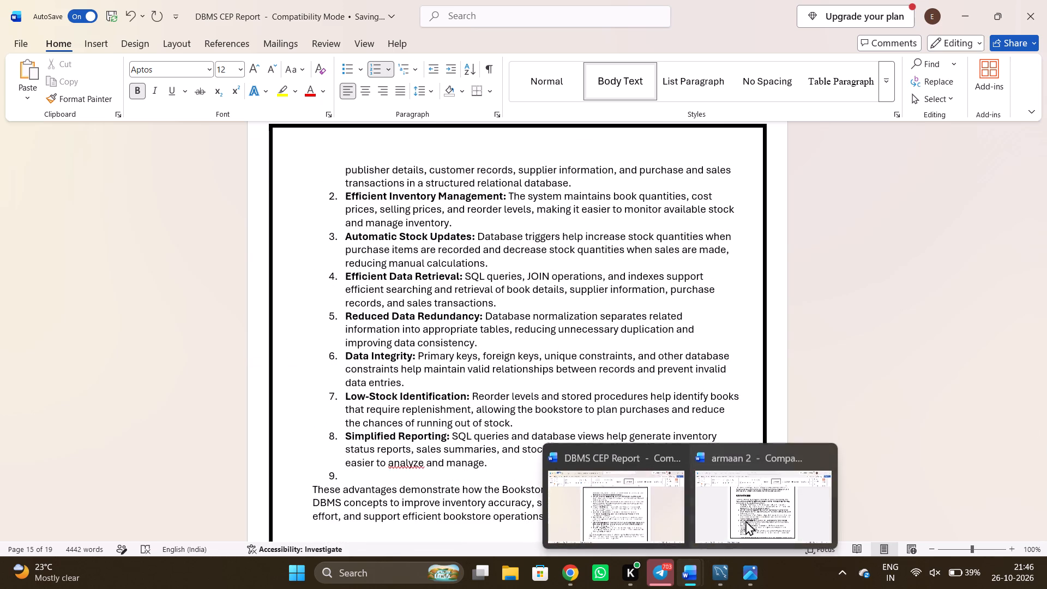
Switch to armaan 2, set that document to Viewing mode, and return to DBMS CEP Report.
{"action": "left_click", "coordinate": [751, 511]}
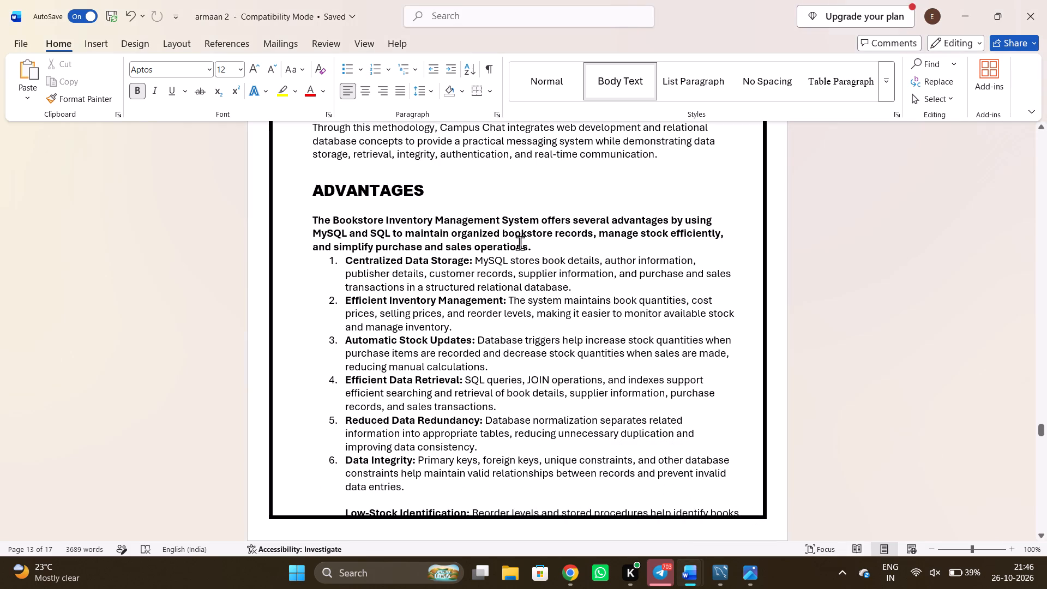
{"action": "left_click", "coordinate": [960, 41]}
{"action": "left_click", "coordinate": [964, 142]}
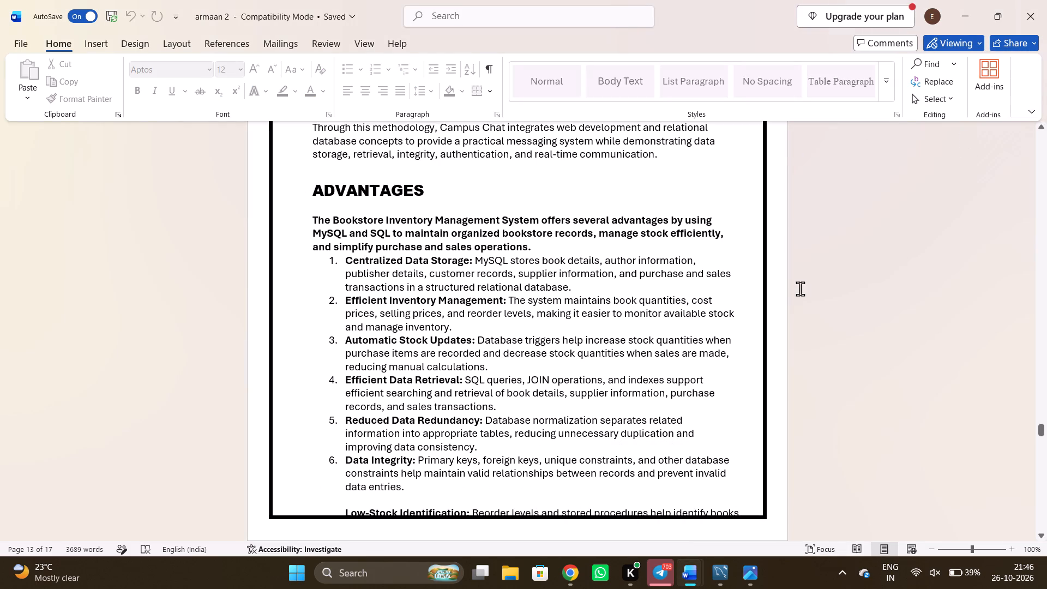
{"action": "left_click", "coordinate": [799, 289]}
{"action": "key", "text": "alt+Tab"}
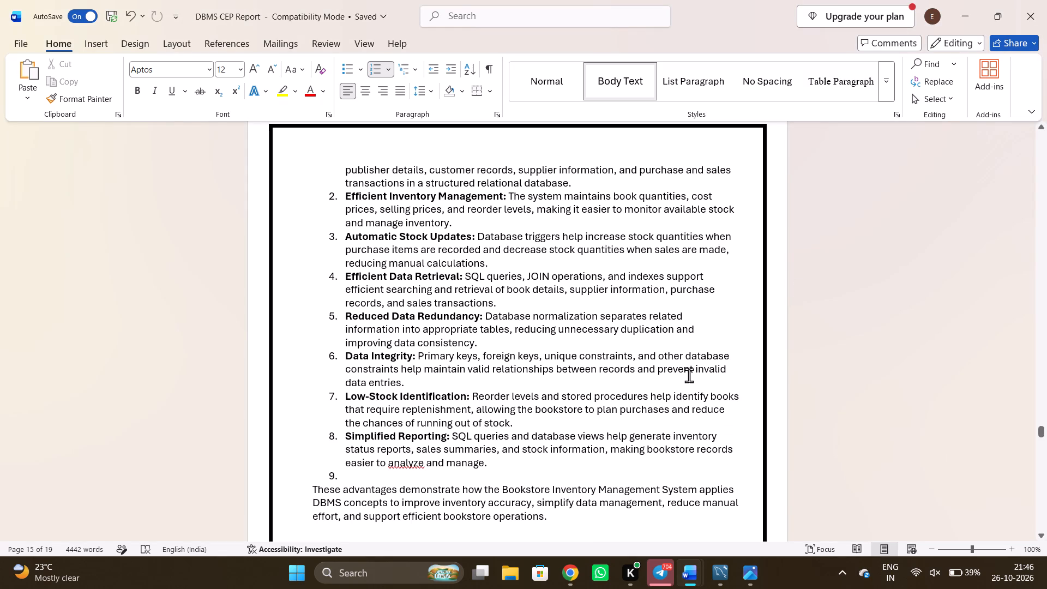
Remove the number from the empty line below Simplified Reporting and indent the entire closing Advantages paragraph one level.
{"action": "key", "text": "BackSpace"}
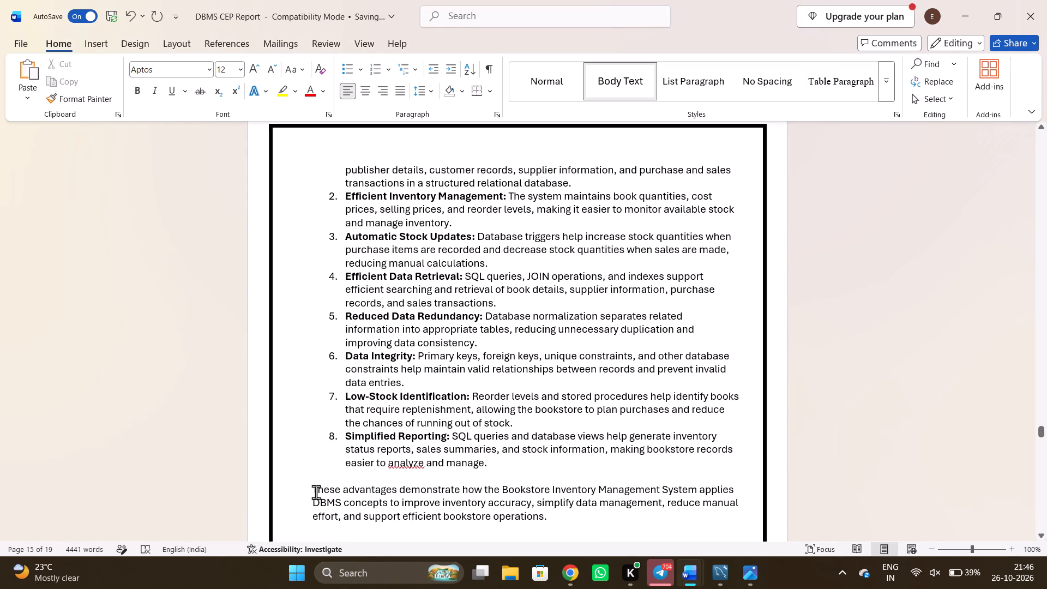
{"action": "left_click", "coordinate": [310, 488]}
{"action": "key", "text": "Tab"}
{"action": "left_click", "coordinate": [312, 502]}
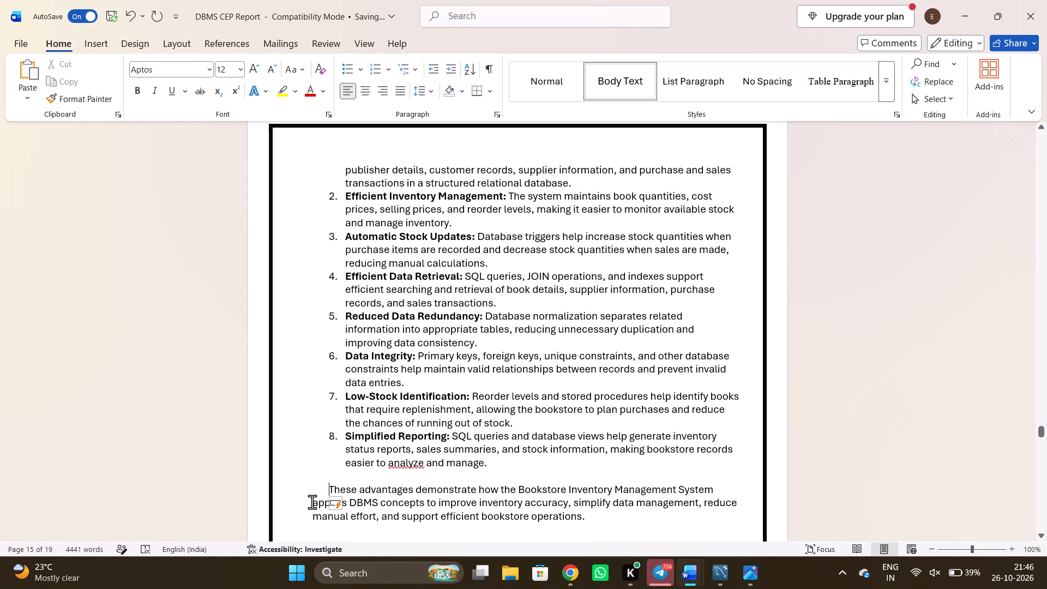
{"action": "key", "text": "Tab"}
{"action": "key", "text": "BackSpace"}
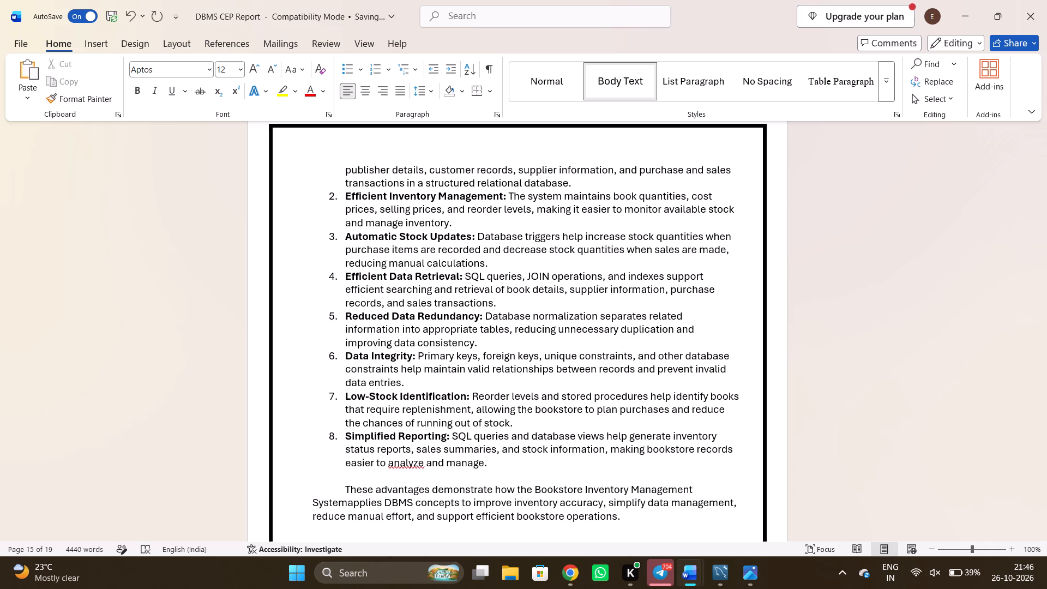
{"action": "key", "text": "ctrl+z"}
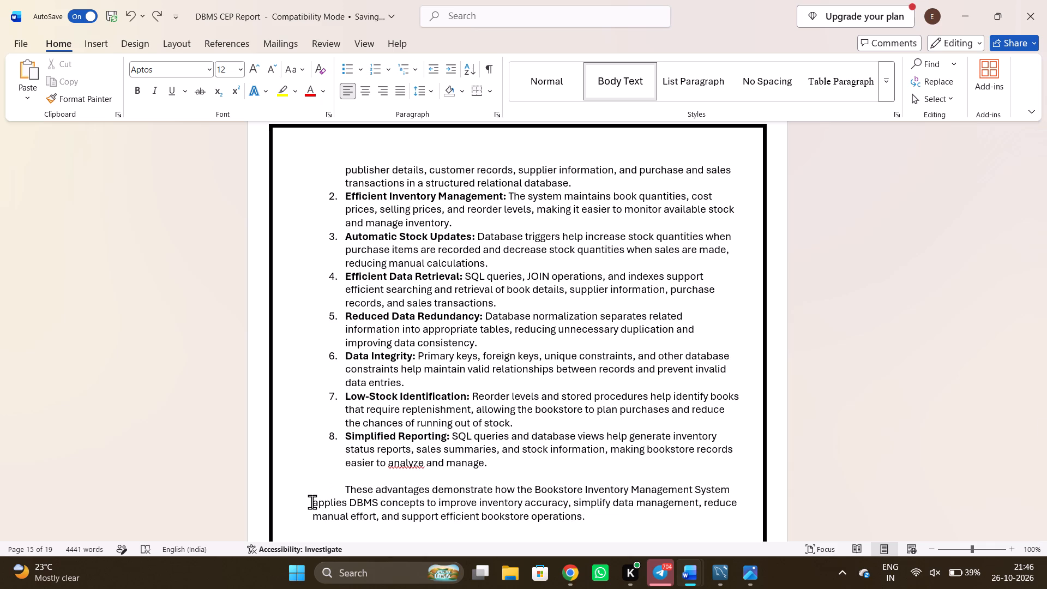
{"action": "key", "text": "ctrl+z"}
{"action": "left_click", "coordinate": [312, 502]}
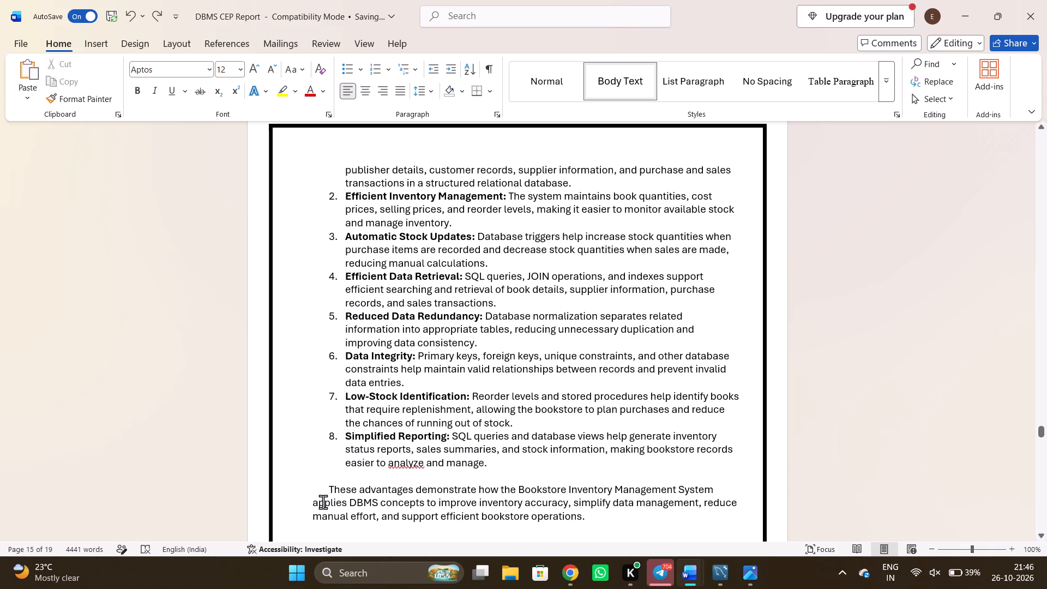
{"action": "key", "text": "Tab"}
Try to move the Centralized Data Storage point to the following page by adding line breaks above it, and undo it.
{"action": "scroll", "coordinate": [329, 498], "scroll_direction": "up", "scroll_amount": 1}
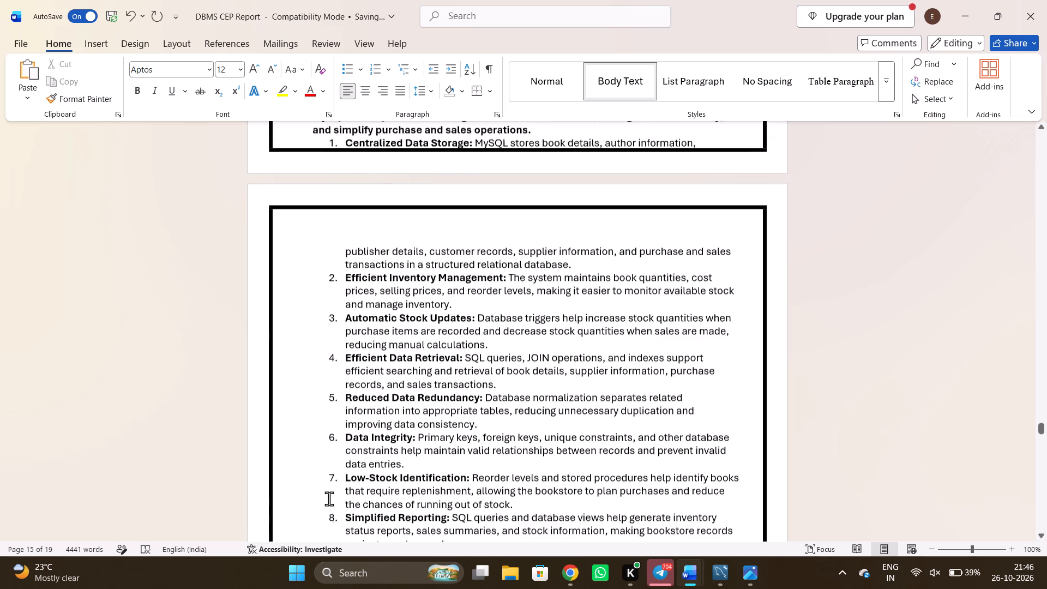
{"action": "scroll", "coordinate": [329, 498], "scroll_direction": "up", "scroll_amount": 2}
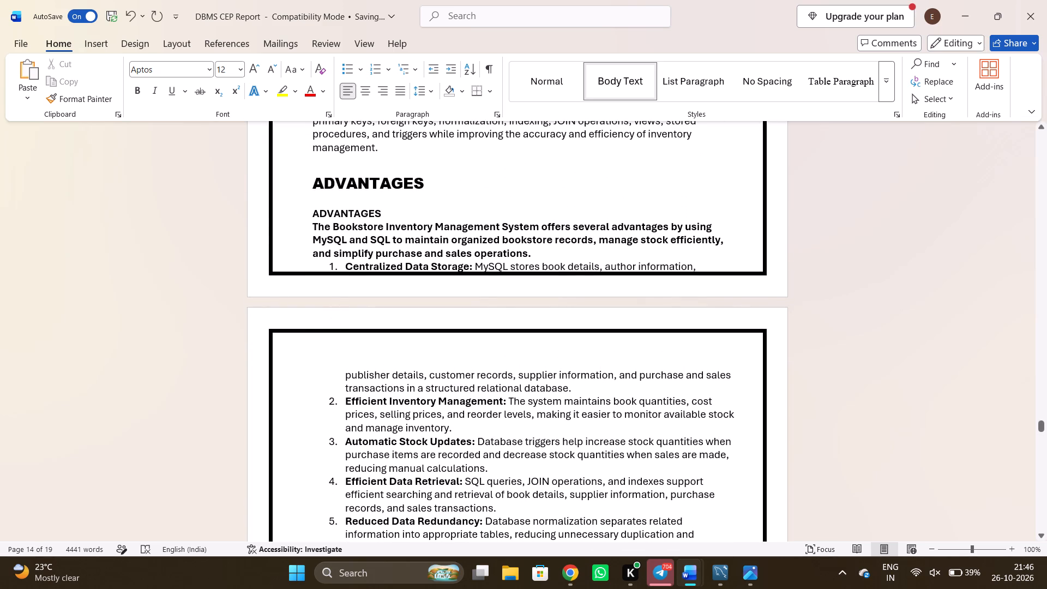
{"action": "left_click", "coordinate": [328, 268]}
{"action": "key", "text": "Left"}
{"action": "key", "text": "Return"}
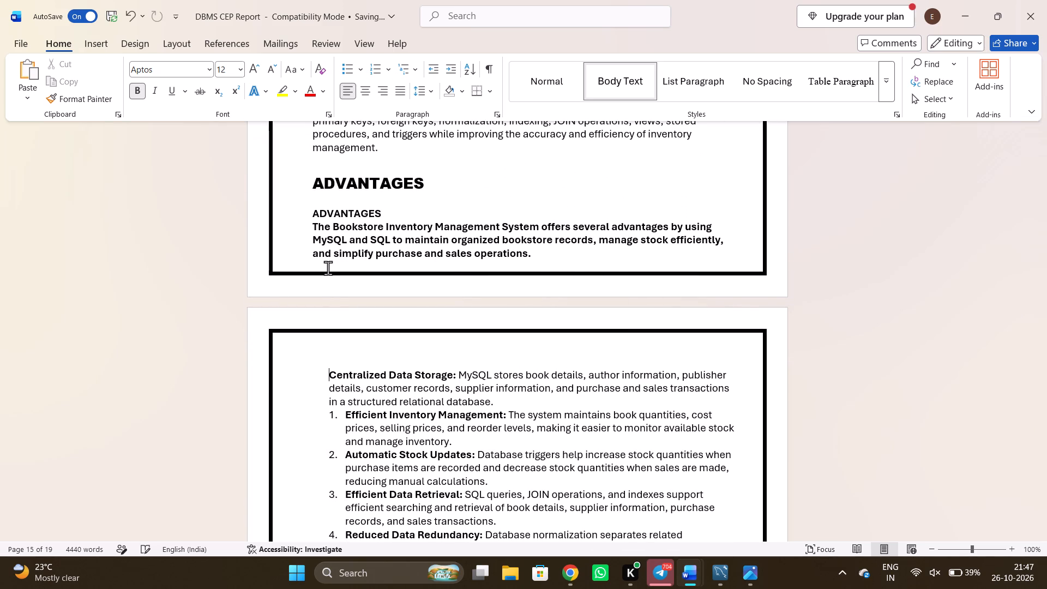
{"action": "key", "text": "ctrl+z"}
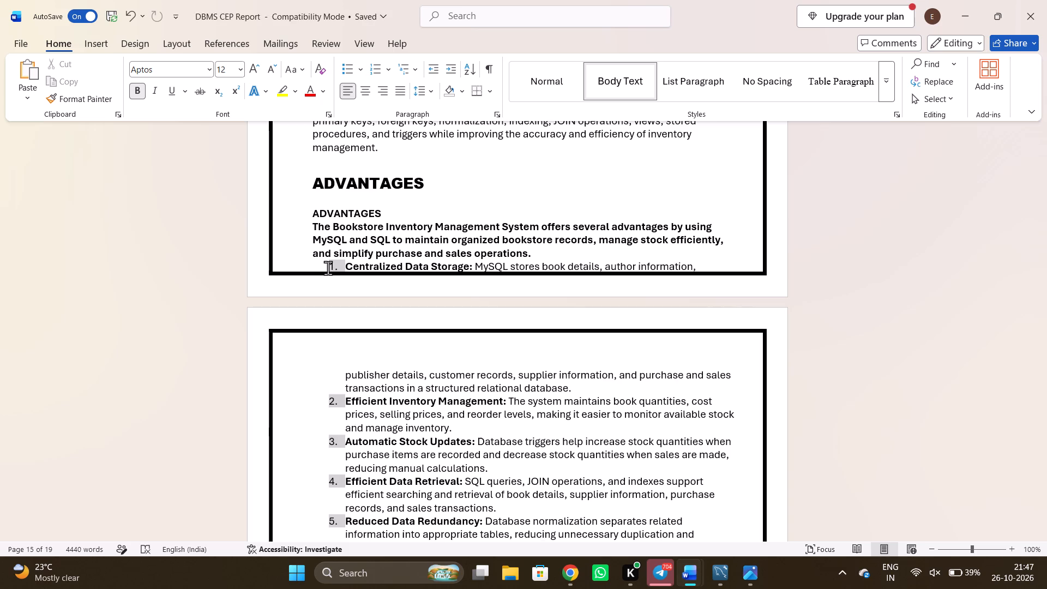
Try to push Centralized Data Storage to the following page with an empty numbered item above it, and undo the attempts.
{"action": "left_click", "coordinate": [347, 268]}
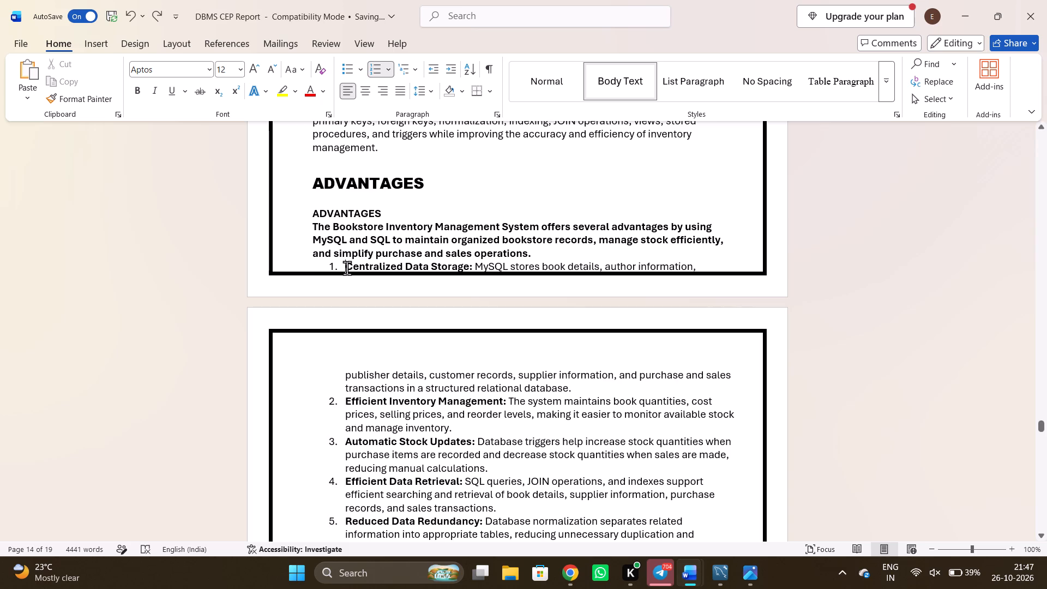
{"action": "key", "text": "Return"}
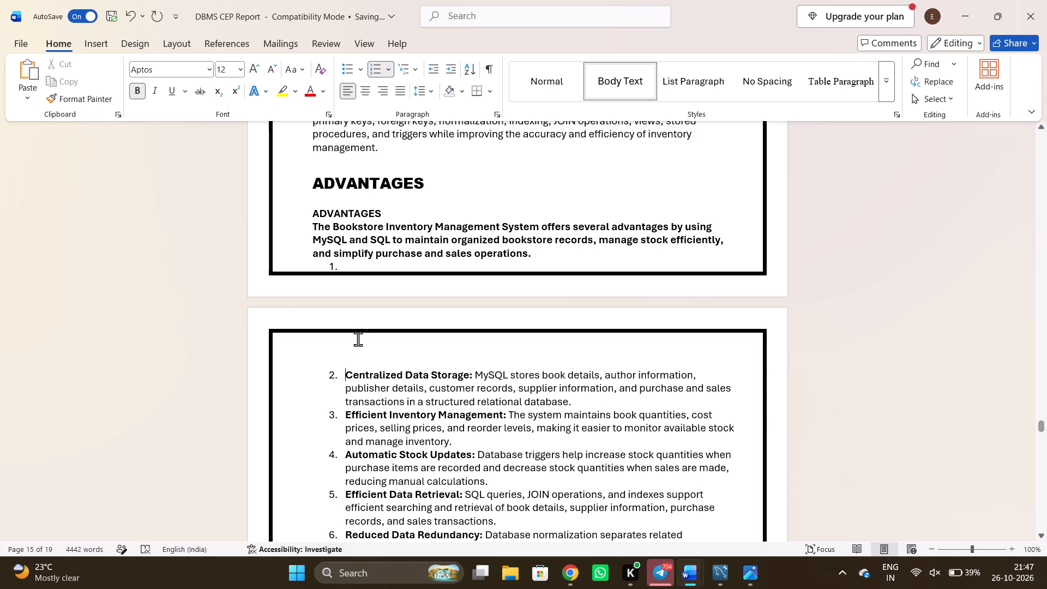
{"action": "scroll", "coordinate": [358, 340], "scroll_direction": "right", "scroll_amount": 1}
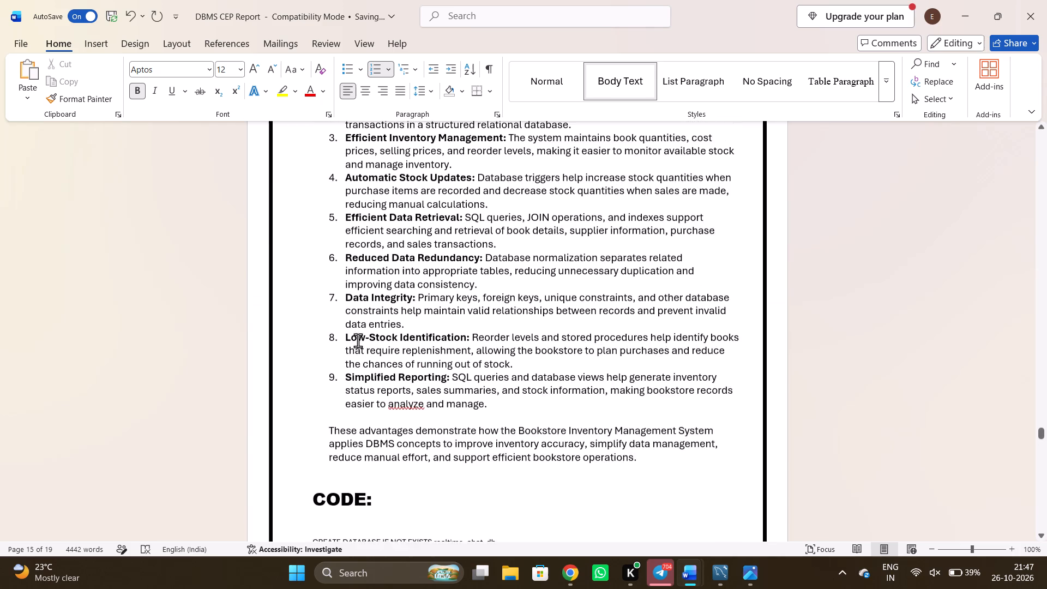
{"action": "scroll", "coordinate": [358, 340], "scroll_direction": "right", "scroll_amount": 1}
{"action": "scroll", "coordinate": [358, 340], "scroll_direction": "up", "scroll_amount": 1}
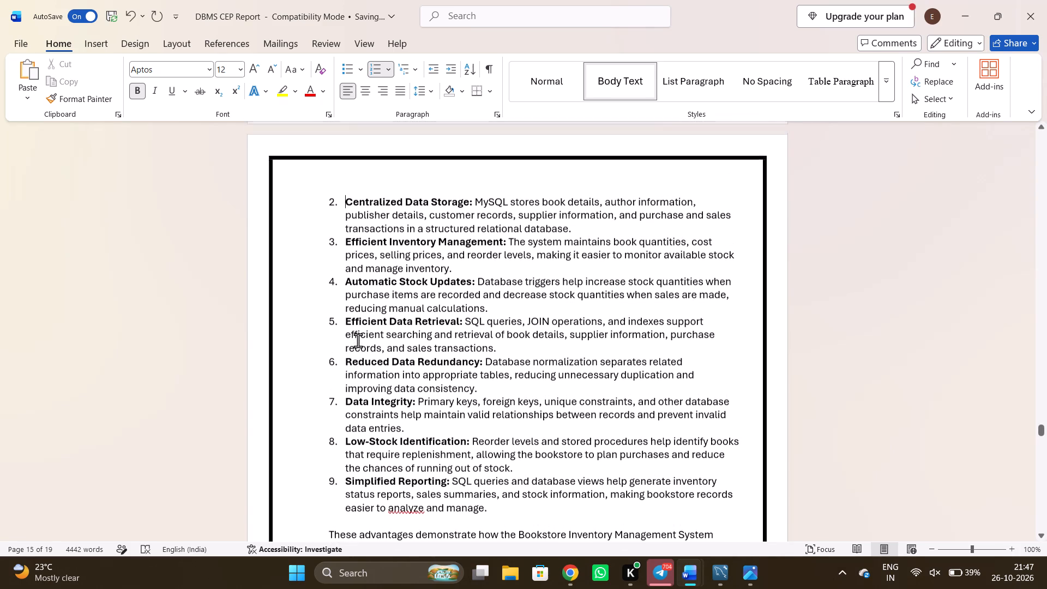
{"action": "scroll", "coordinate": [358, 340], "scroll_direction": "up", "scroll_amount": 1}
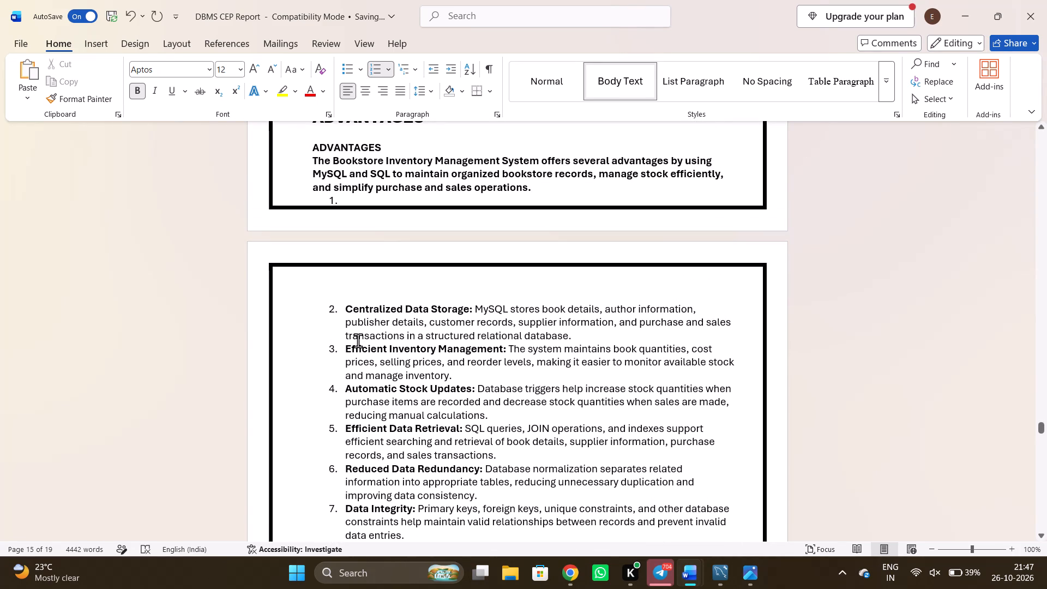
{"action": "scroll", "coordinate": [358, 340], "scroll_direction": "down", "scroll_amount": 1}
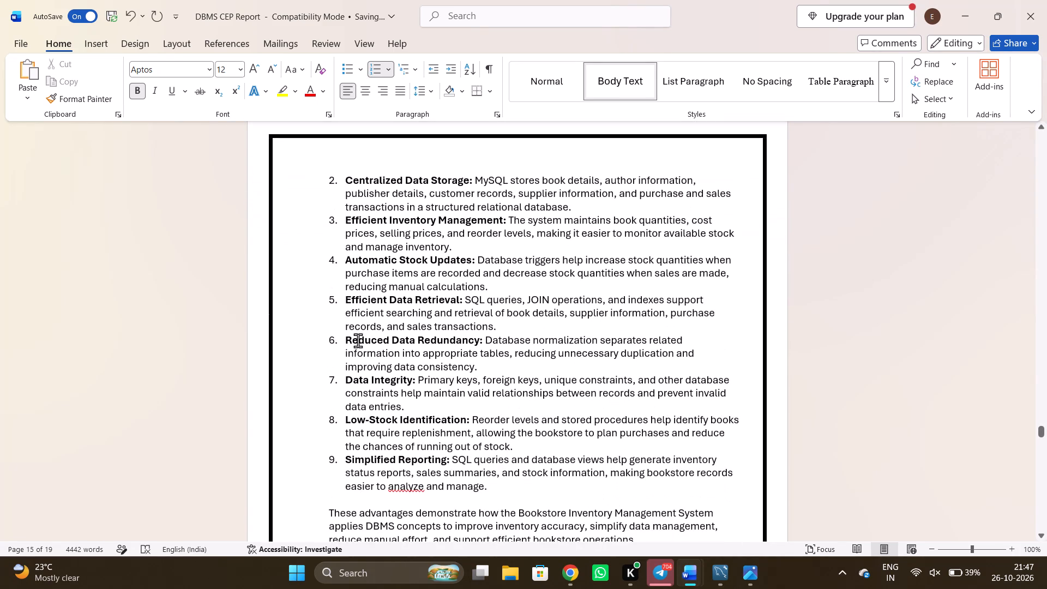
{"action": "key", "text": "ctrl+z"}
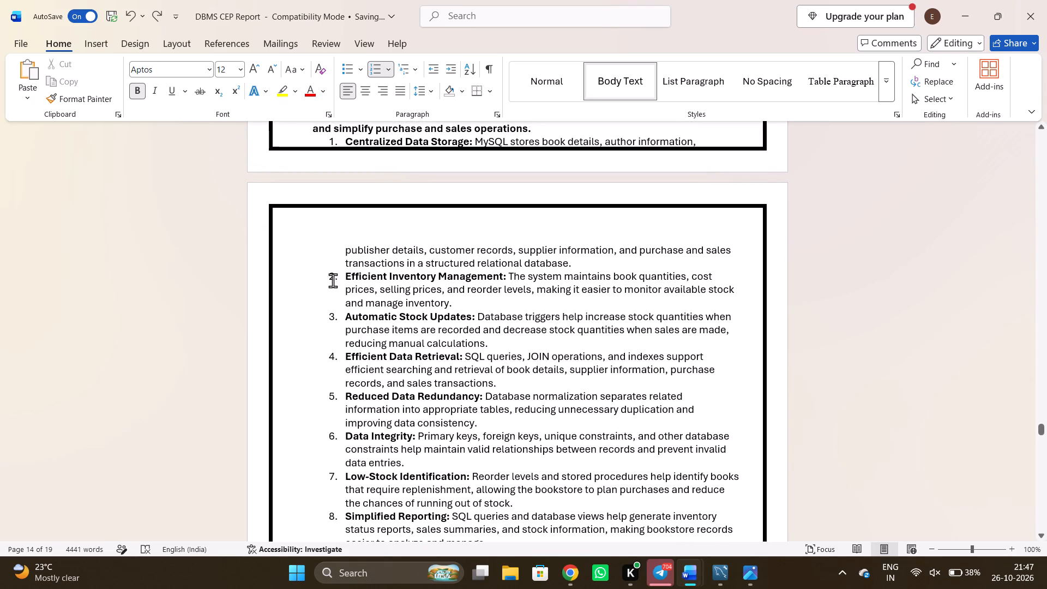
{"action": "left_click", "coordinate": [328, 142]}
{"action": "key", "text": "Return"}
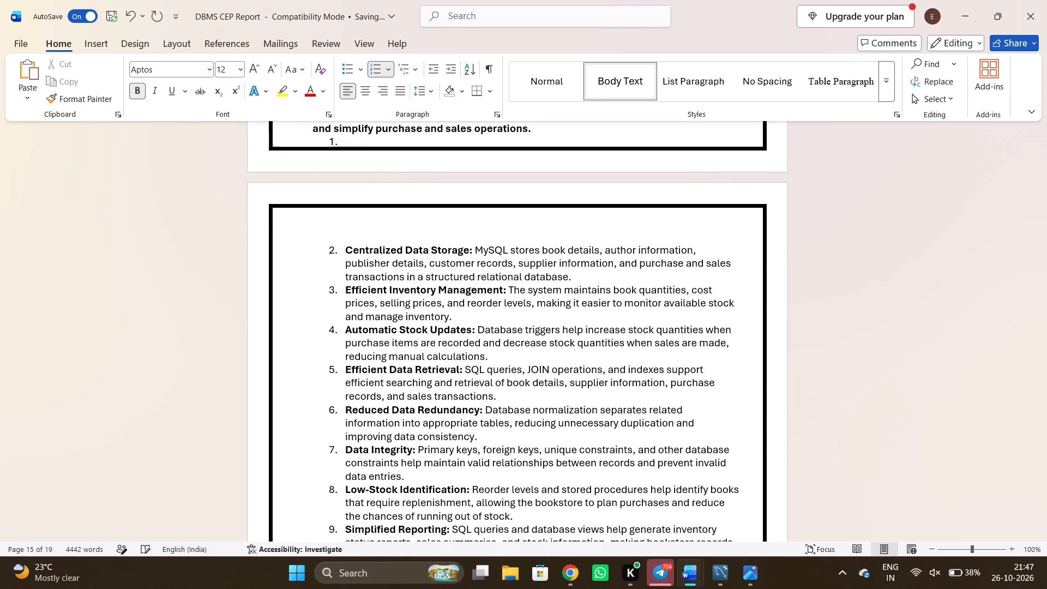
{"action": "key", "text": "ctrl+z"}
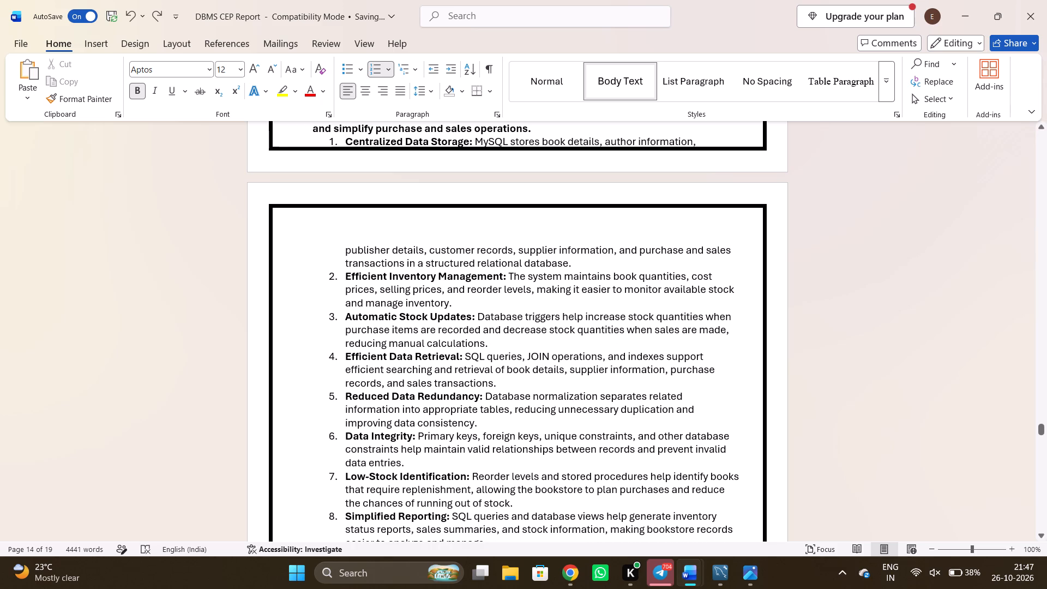
Move Centralized Data Storage to the following page as point 1 by adding an unnumbered blank line above it.
{"action": "key", "text": "Return"}
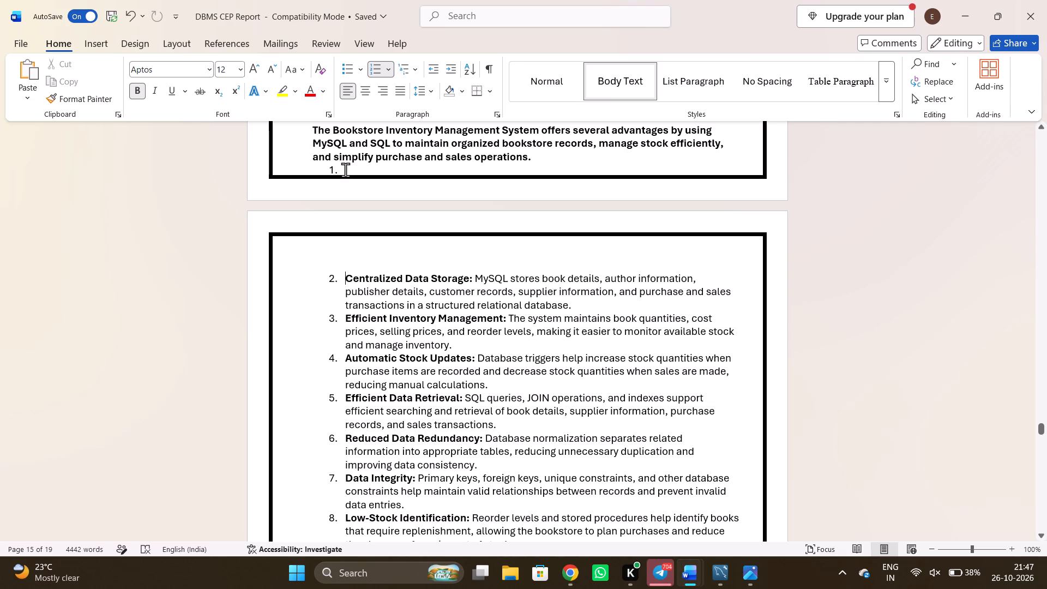
{"action": "left_click", "coordinate": [345, 170]}
{"action": "key", "text": "BackSpace"}
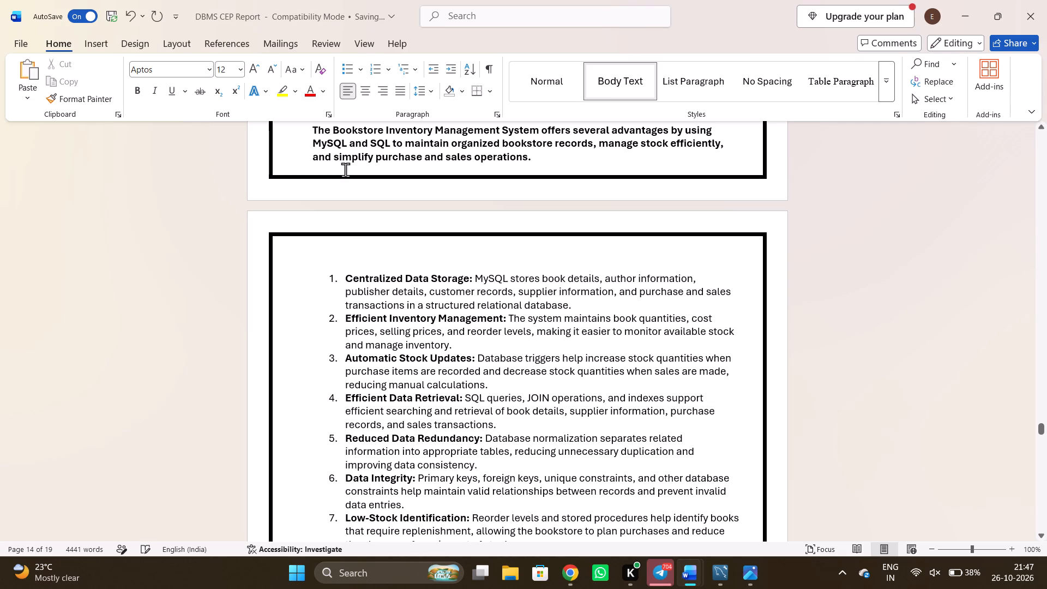
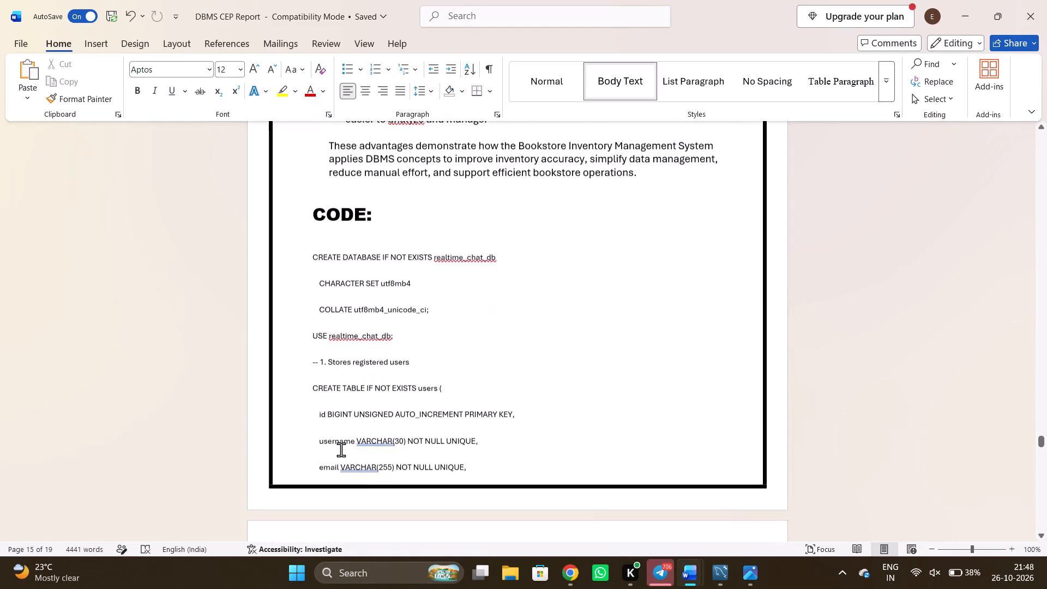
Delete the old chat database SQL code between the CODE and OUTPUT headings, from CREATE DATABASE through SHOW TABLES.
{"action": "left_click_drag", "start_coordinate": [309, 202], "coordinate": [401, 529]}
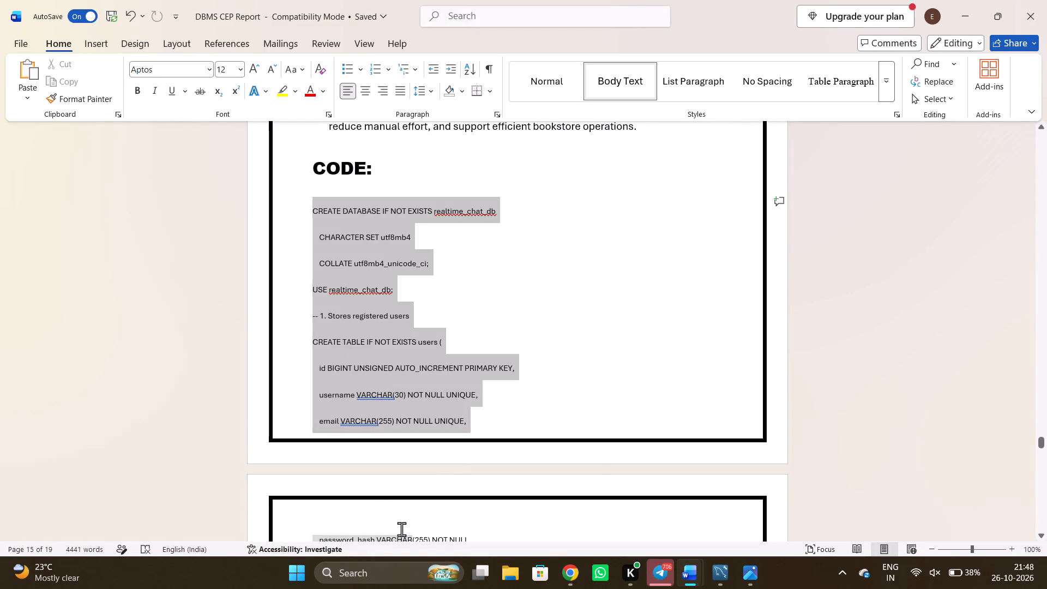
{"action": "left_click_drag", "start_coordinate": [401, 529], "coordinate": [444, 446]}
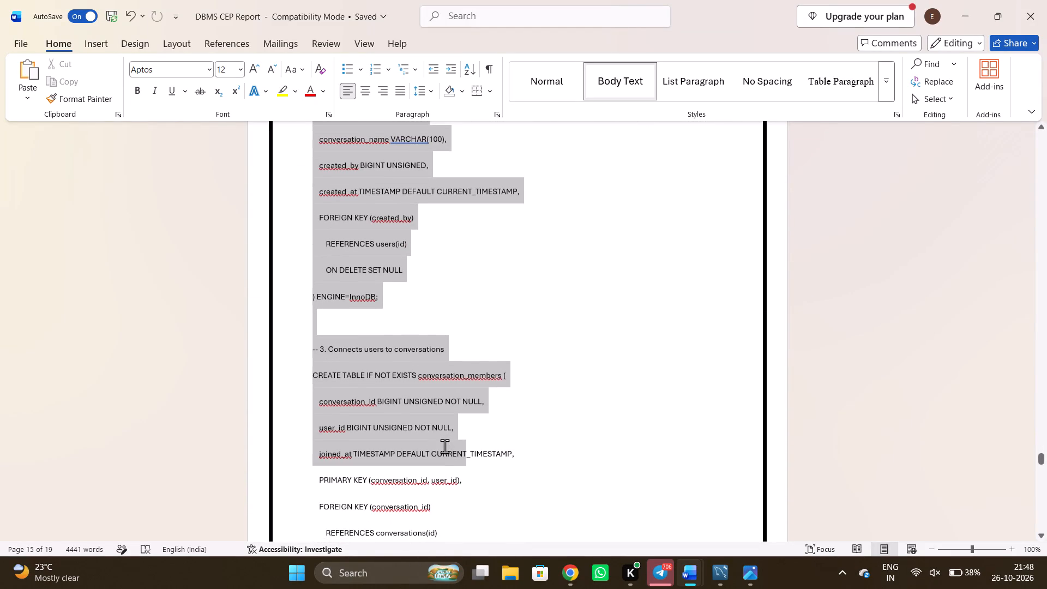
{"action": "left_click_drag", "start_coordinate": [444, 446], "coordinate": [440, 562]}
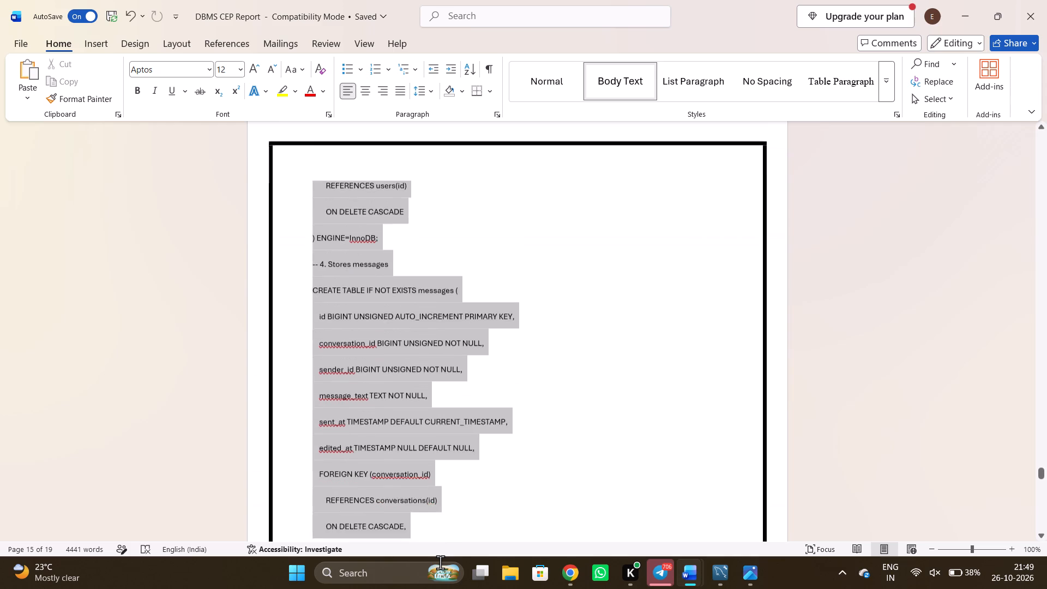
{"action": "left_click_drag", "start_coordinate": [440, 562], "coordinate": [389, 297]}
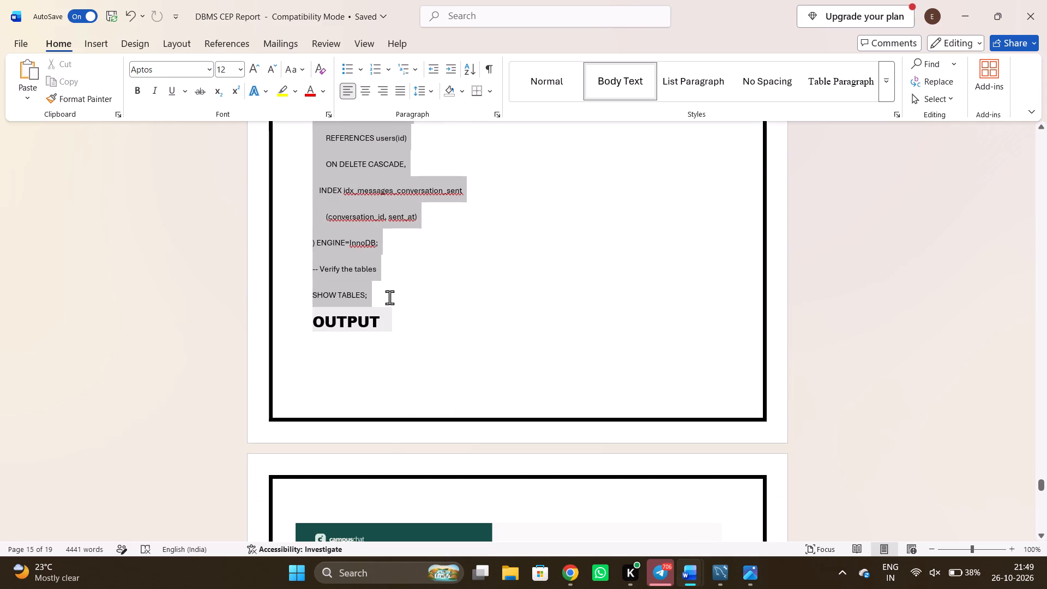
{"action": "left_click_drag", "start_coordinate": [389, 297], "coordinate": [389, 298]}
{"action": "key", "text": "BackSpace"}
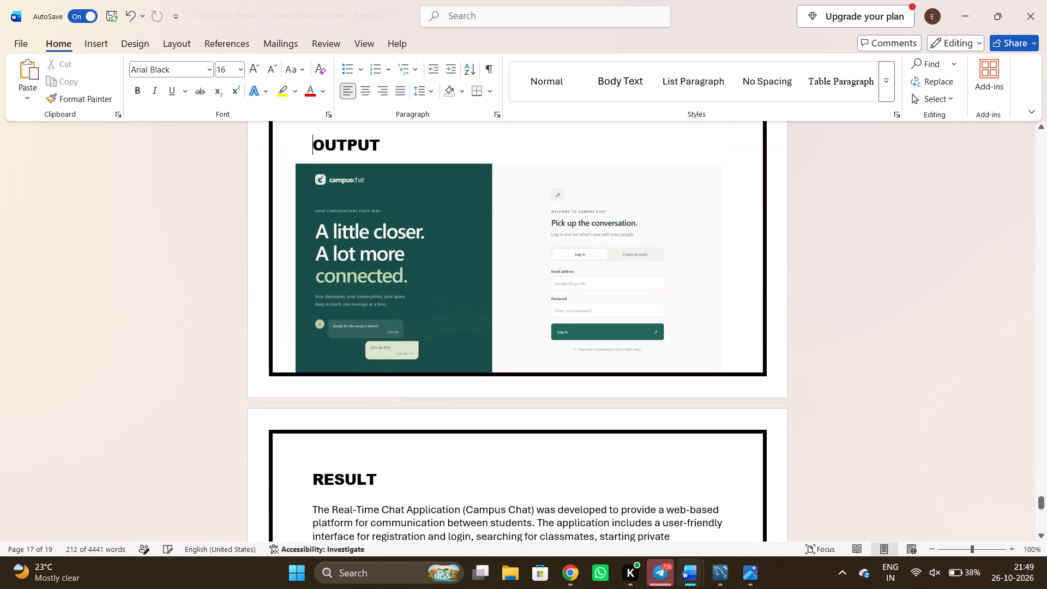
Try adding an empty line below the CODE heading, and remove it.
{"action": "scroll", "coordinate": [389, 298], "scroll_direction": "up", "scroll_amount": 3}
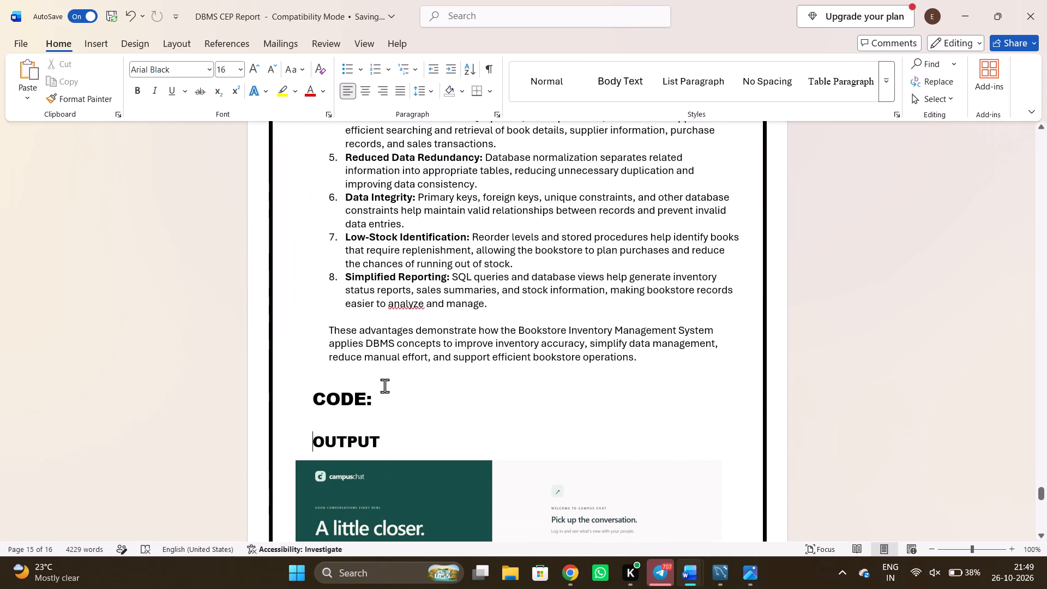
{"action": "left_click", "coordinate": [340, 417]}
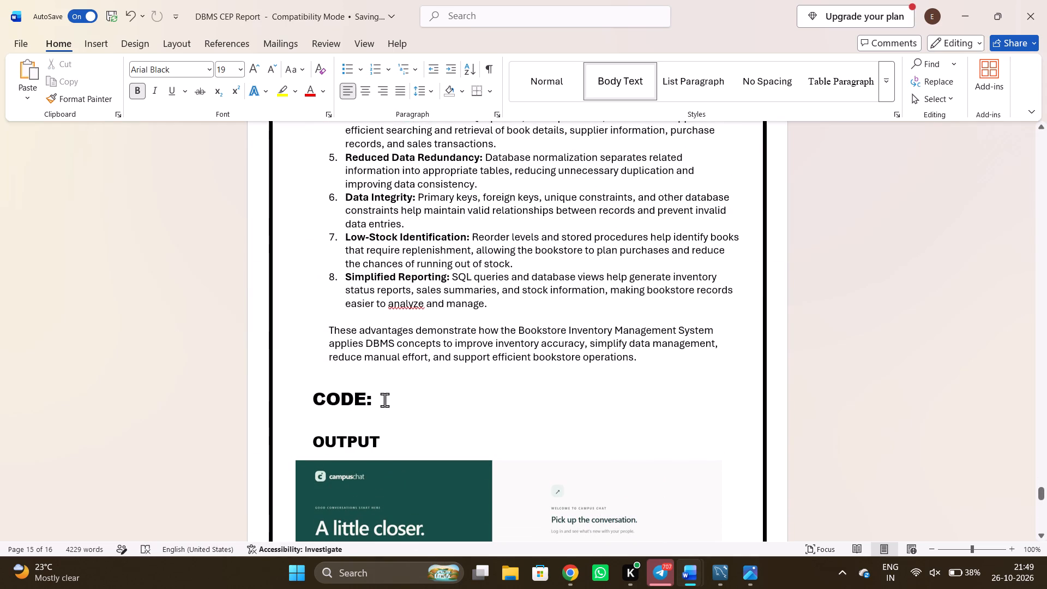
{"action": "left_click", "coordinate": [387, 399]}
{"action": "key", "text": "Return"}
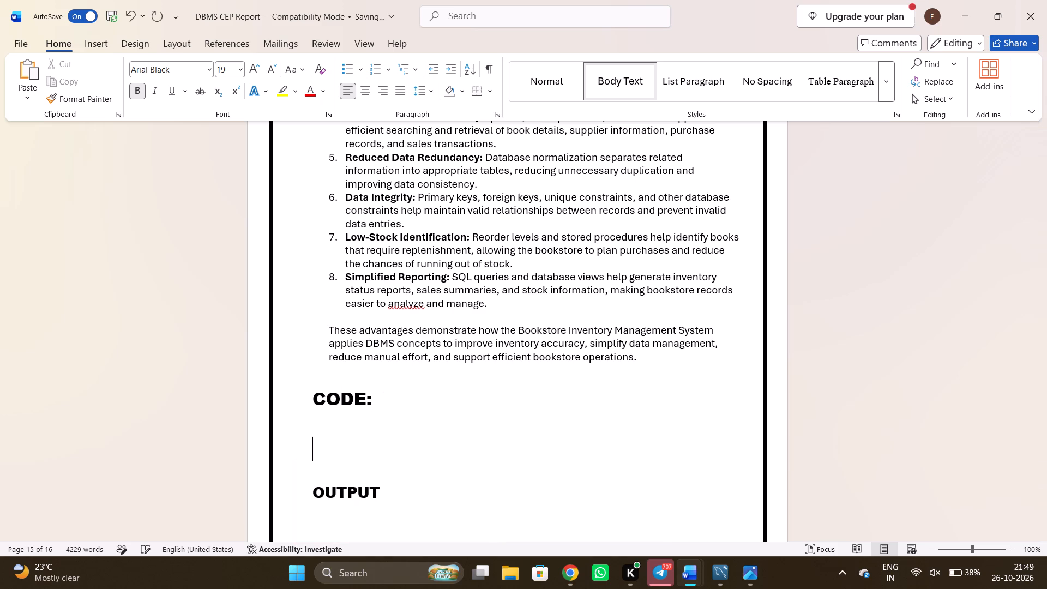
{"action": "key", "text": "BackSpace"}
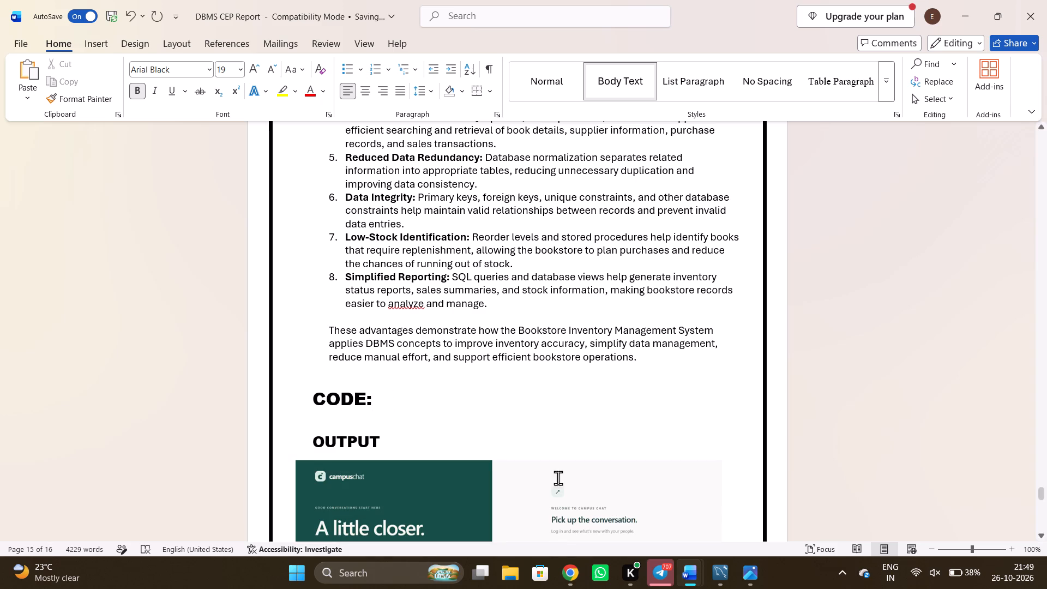
Switch to MySQL Workbench and copy the entire bookstore inventory SQL script.
{"action": "left_click", "coordinate": [739, 498]}
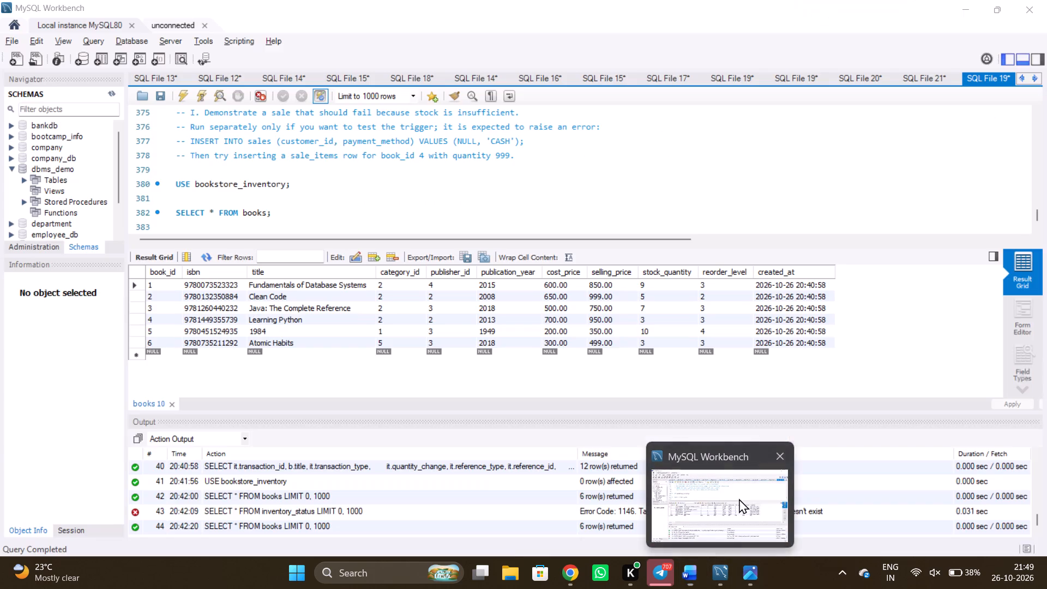
{"action": "scroll", "coordinate": [532, 176], "scroll_direction": "up", "scroll_amount": 1}
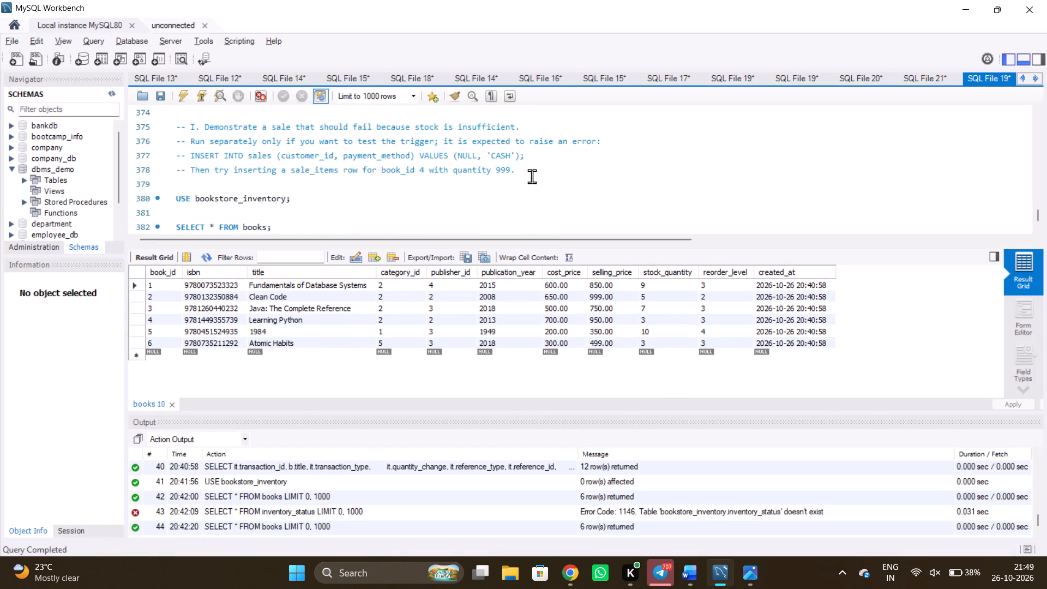
{"action": "scroll", "coordinate": [532, 176], "scroll_direction": "up", "scroll_amount": 14}
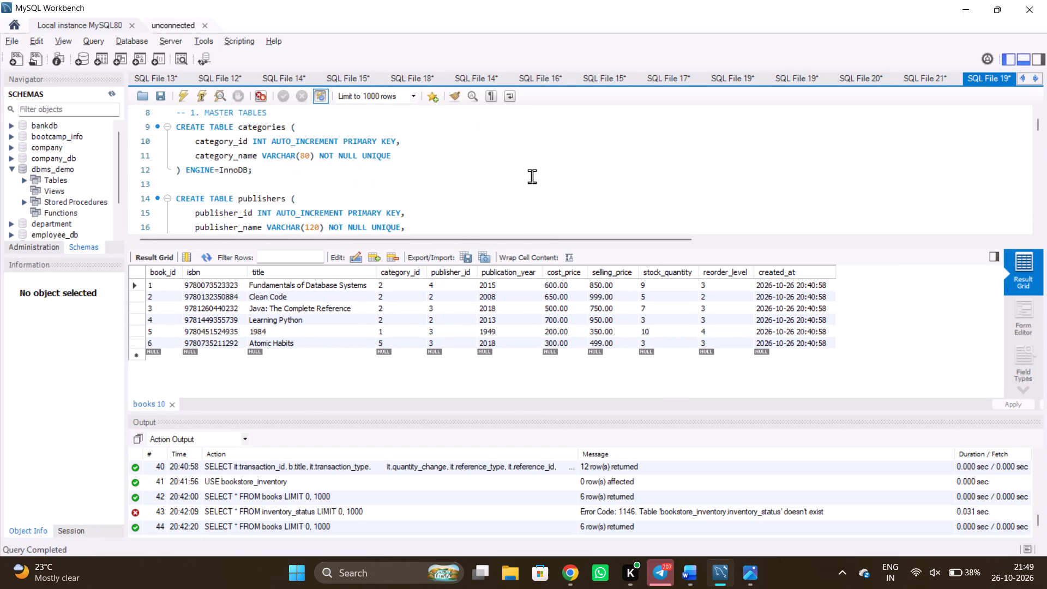
{"action": "scroll", "coordinate": [532, 176], "scroll_direction": "up", "scroll_amount": 2}
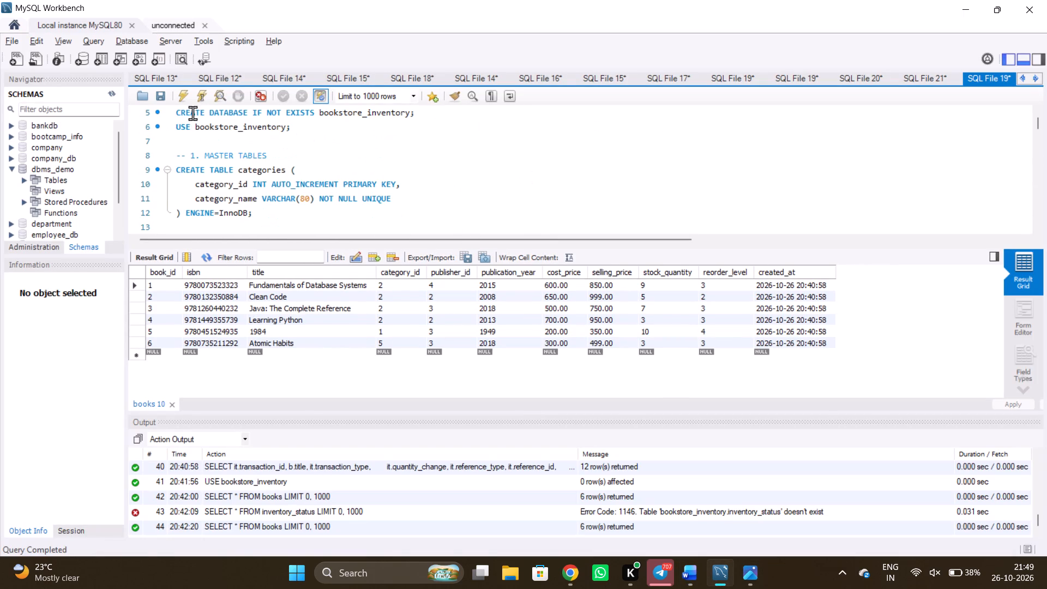
{"action": "left_click", "coordinate": [236, 152]}
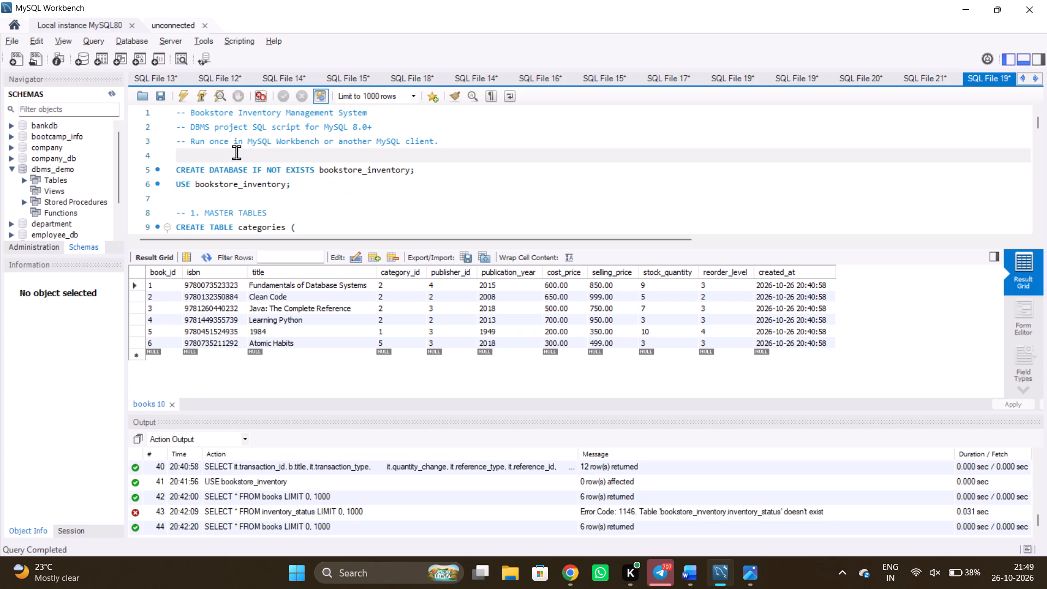
{"action": "key", "text": "ctrl+a"}
{"action": "key", "text": "ctrl+c"}
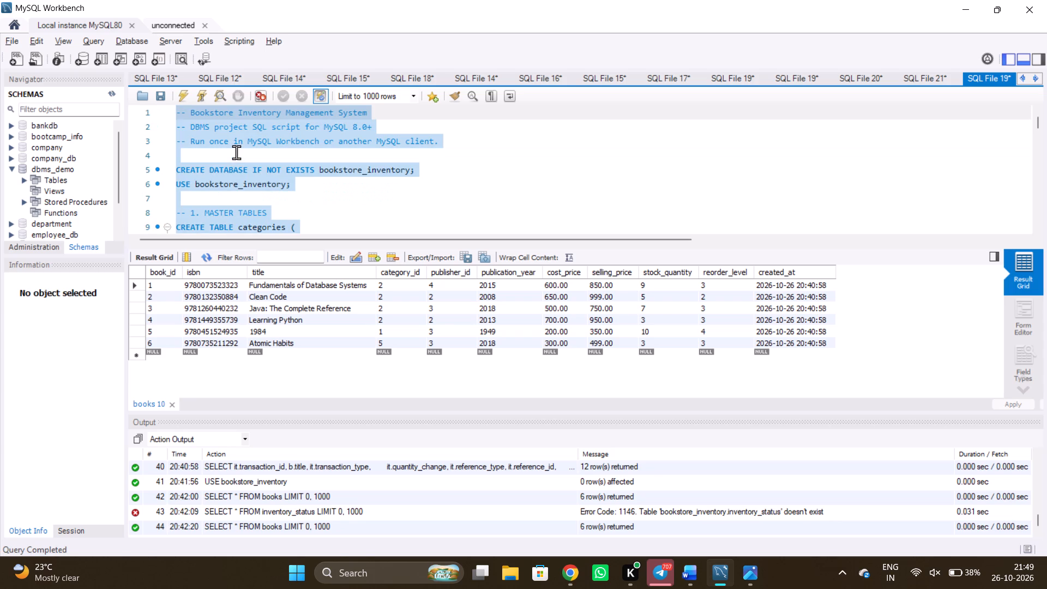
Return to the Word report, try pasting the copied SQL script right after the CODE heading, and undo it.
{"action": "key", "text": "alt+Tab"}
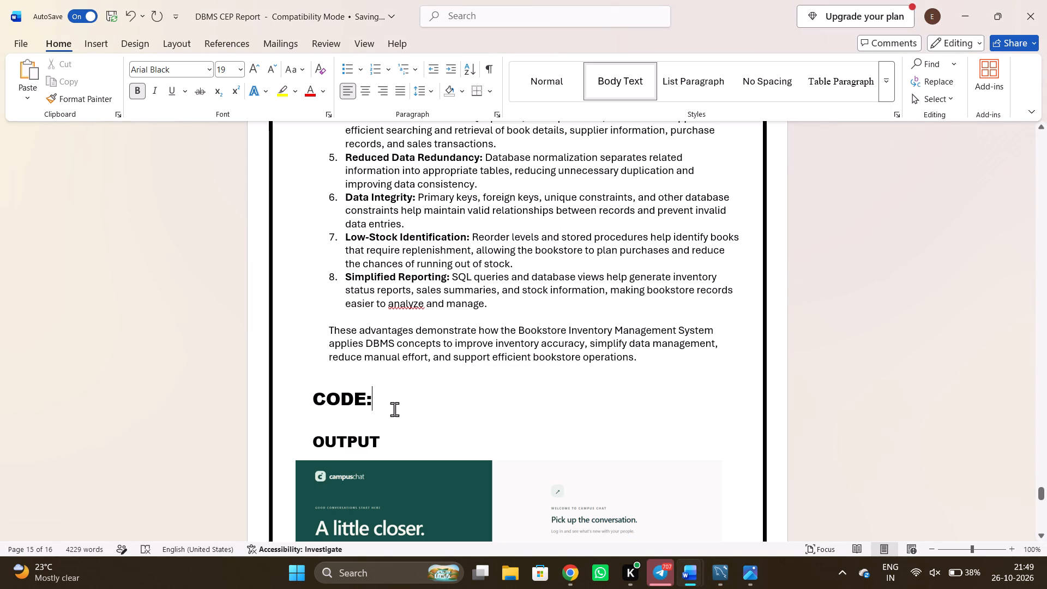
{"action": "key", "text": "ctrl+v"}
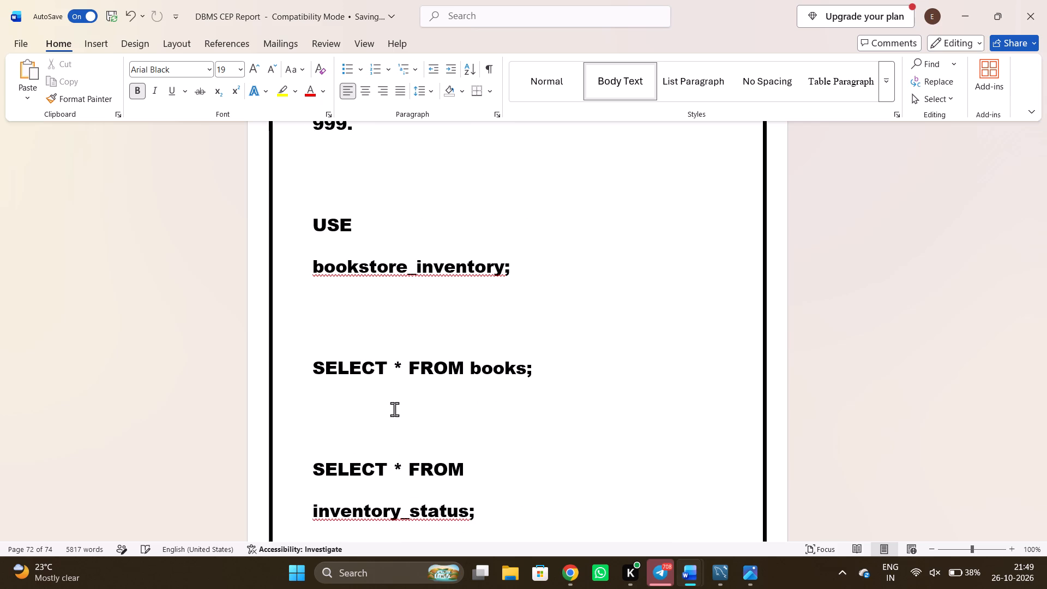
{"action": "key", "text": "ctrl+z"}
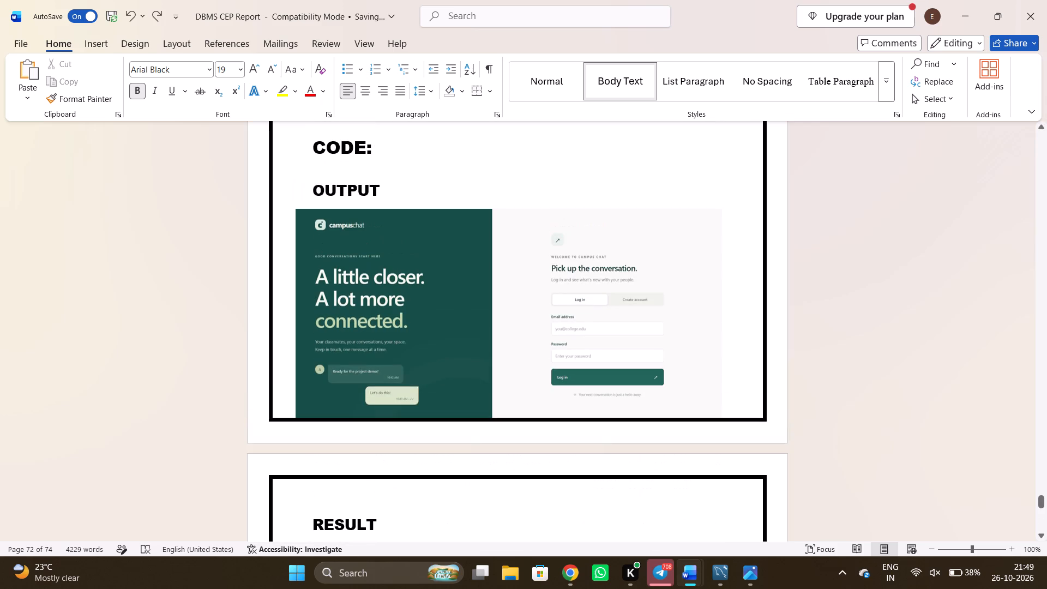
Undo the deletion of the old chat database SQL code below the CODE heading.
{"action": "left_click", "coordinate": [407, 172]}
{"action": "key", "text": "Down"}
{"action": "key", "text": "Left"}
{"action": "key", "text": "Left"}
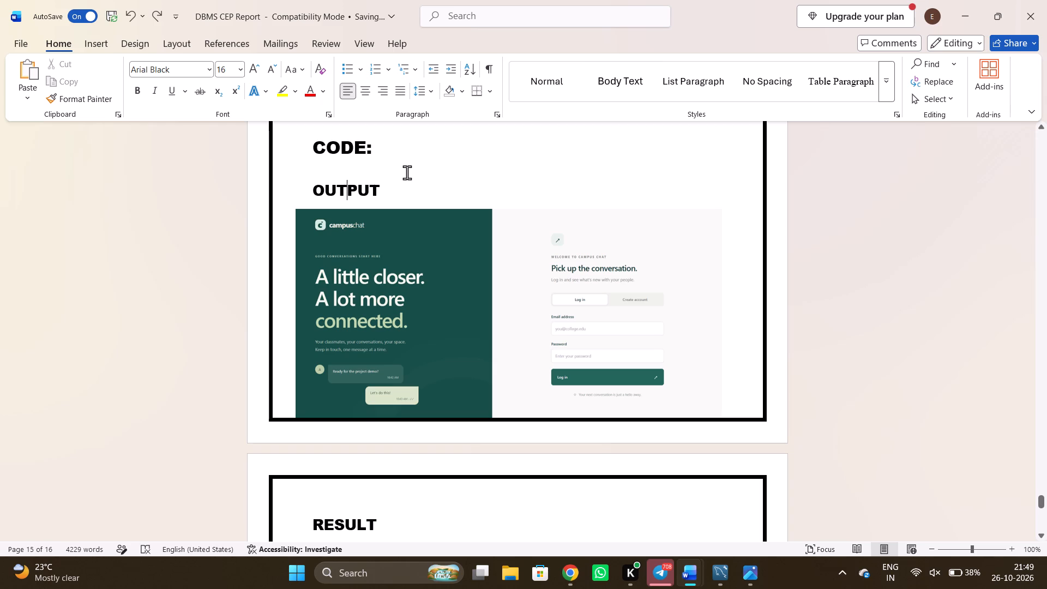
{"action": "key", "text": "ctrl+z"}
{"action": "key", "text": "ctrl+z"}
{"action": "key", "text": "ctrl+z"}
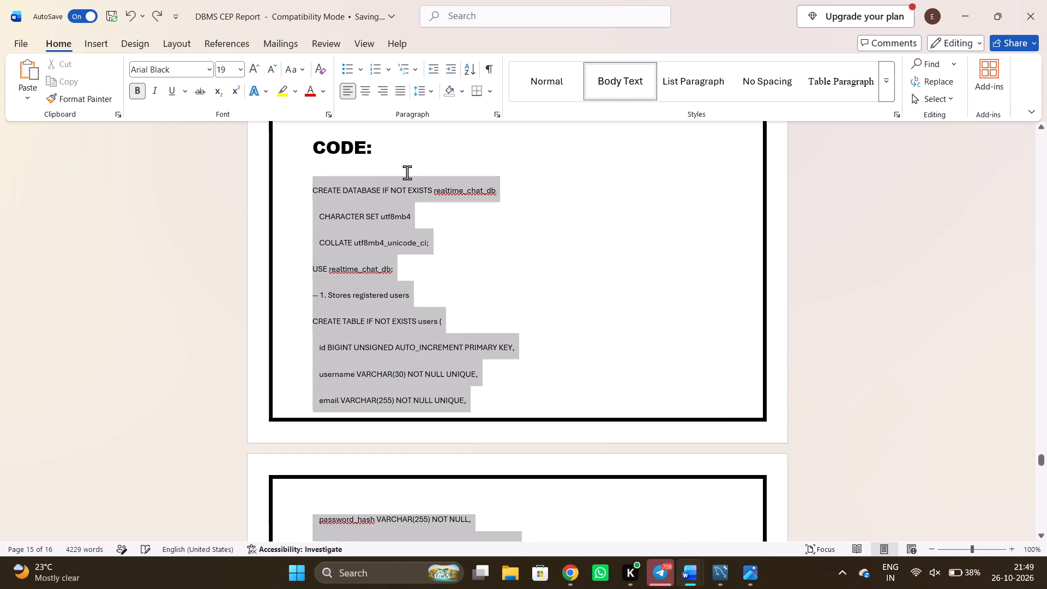
Insert an empty line in the code's text format between the CODE heading and the CREATE DATABASE line.
{"action": "left_click", "coordinate": [407, 172]}
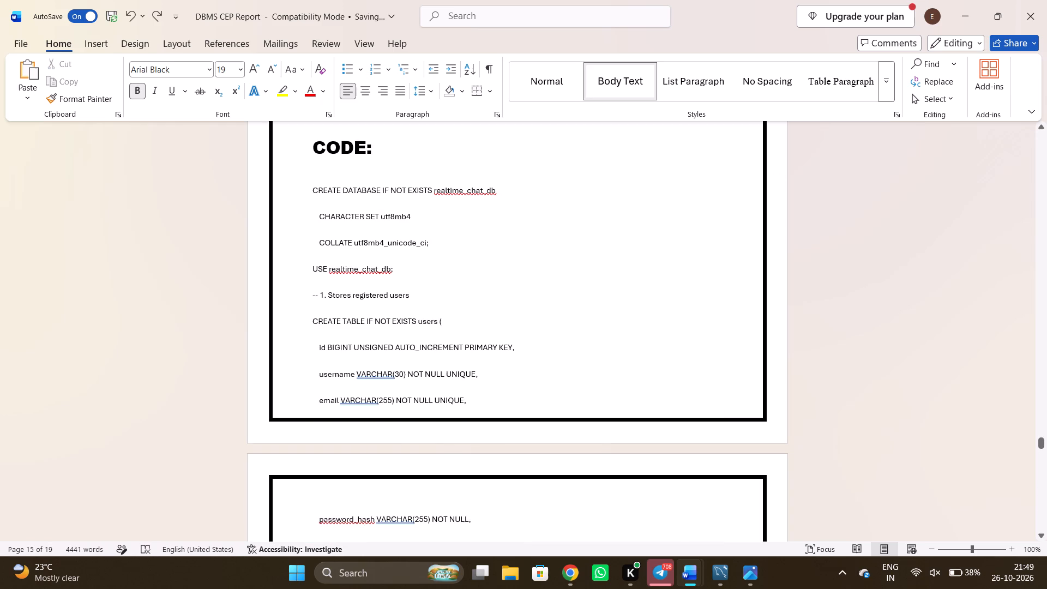
{"action": "left_click", "coordinate": [316, 192]}
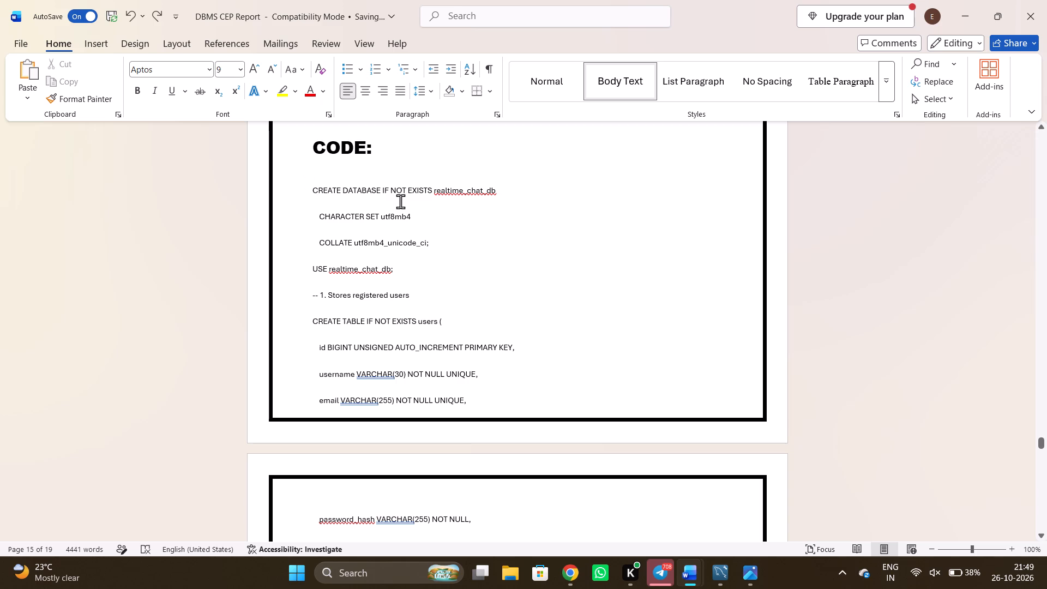
{"action": "key", "text": "Left"}
{"action": "key", "text": "Return"}
{"action": "key", "text": "Up"}
{"action": "key", "text": "Down"}
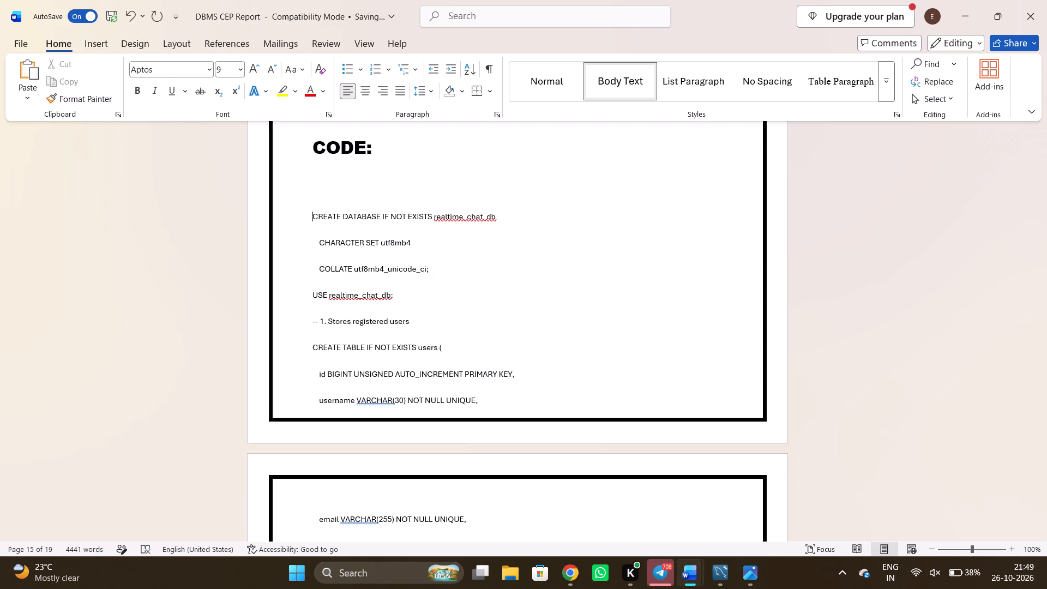
{"action": "key", "text": "Up"}
{"action": "key", "text": "Down"}
{"action": "key", "text": "Up"}
{"action": "key", "text": "Down"}
{"action": "key", "text": "Up"}
{"action": "key", "text": "Down"}
{"action": "key", "text": "Up"}
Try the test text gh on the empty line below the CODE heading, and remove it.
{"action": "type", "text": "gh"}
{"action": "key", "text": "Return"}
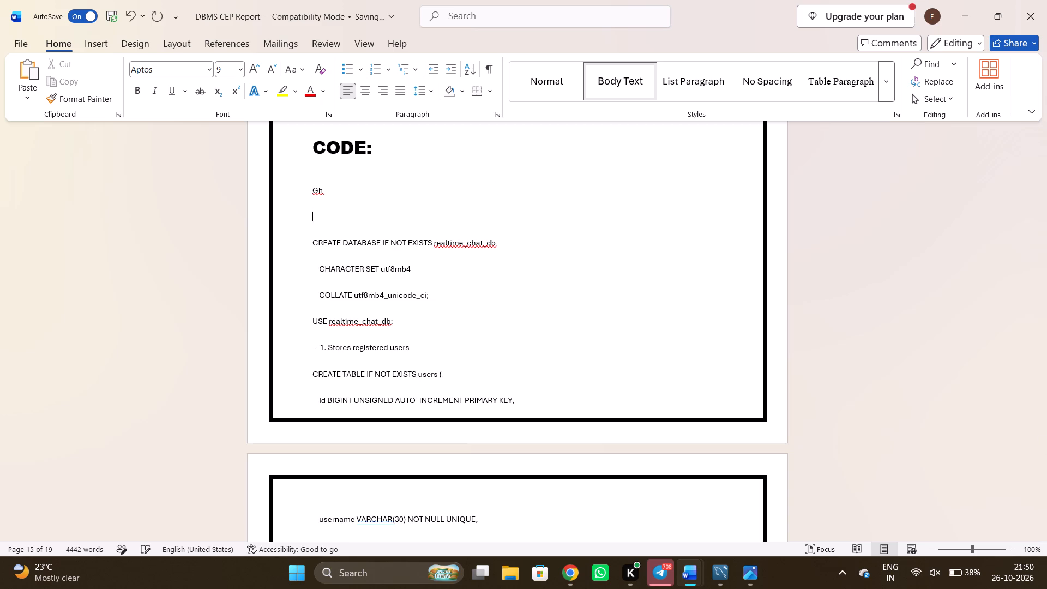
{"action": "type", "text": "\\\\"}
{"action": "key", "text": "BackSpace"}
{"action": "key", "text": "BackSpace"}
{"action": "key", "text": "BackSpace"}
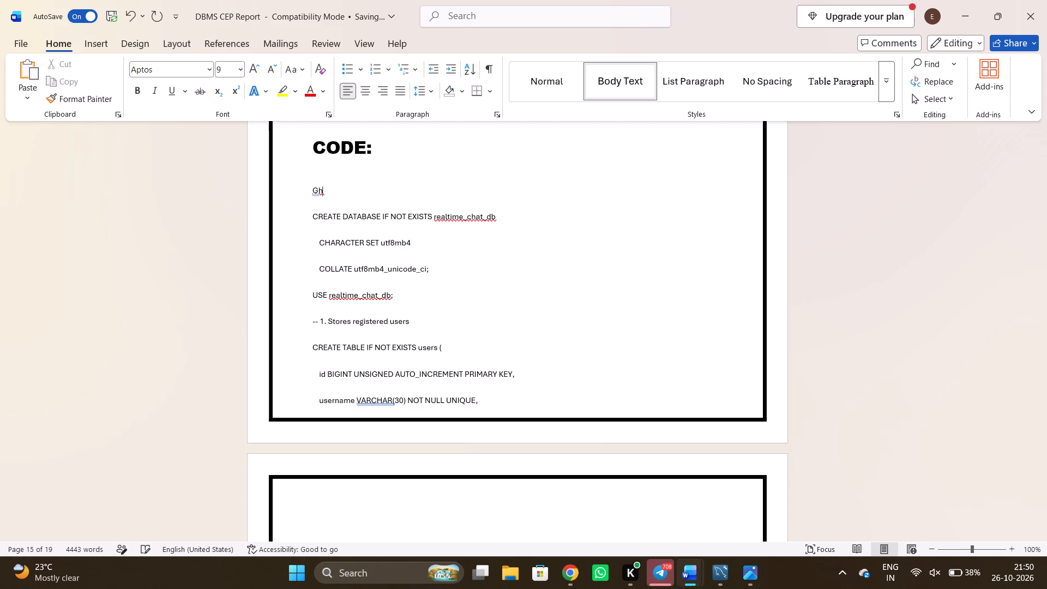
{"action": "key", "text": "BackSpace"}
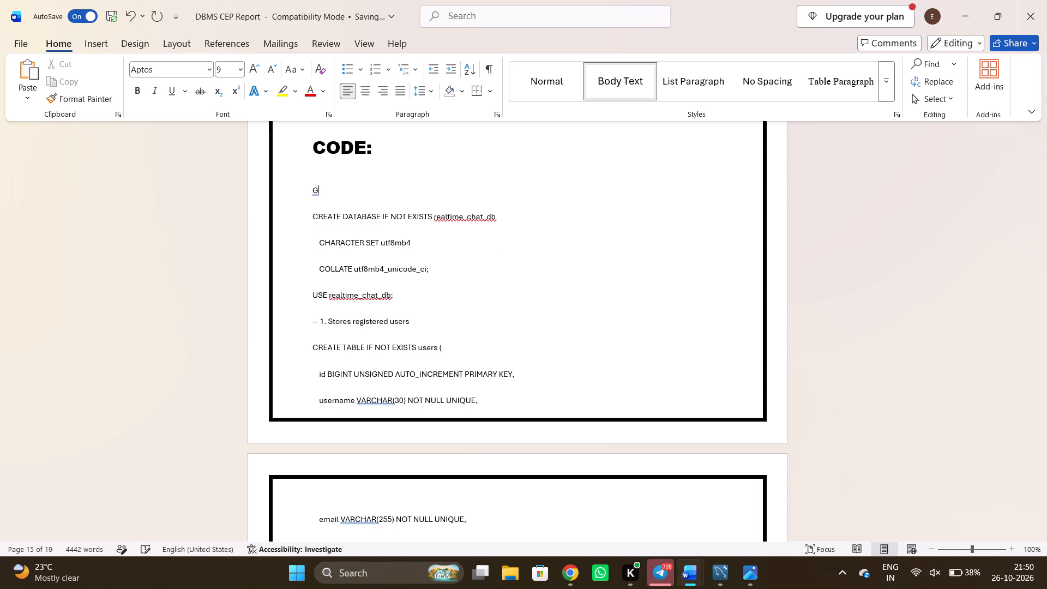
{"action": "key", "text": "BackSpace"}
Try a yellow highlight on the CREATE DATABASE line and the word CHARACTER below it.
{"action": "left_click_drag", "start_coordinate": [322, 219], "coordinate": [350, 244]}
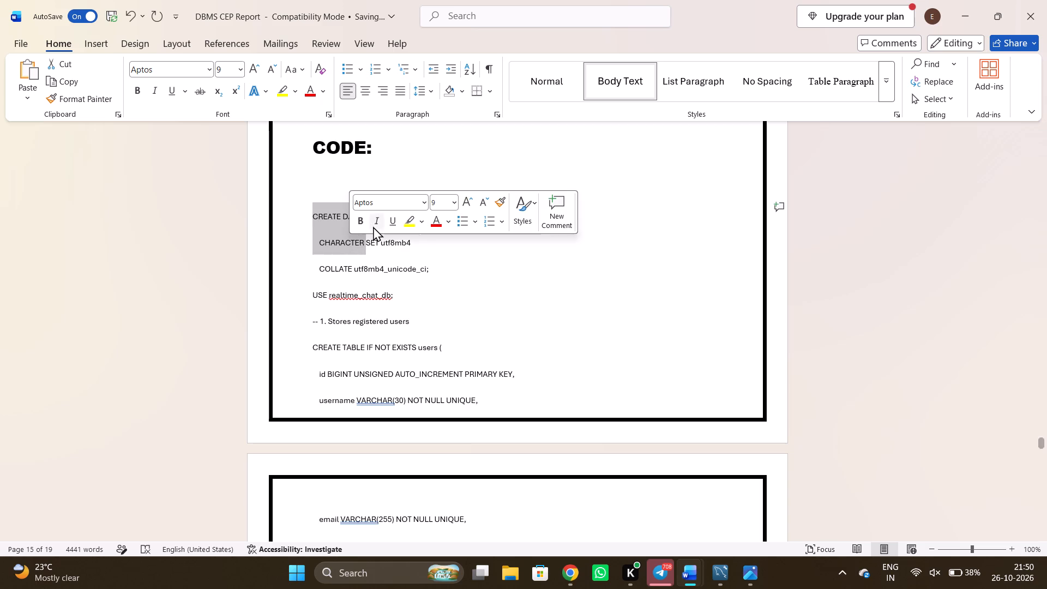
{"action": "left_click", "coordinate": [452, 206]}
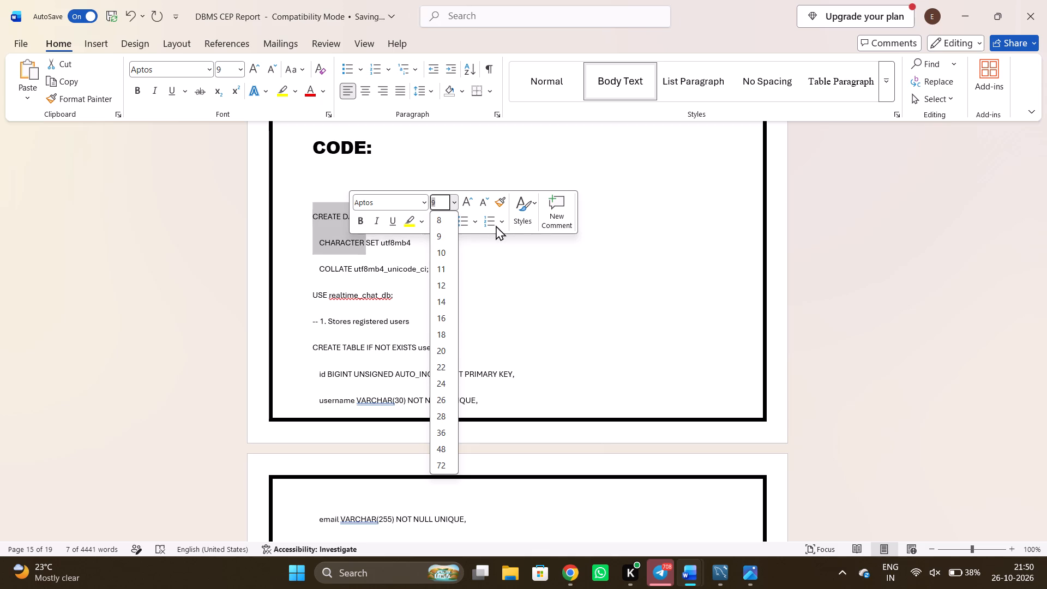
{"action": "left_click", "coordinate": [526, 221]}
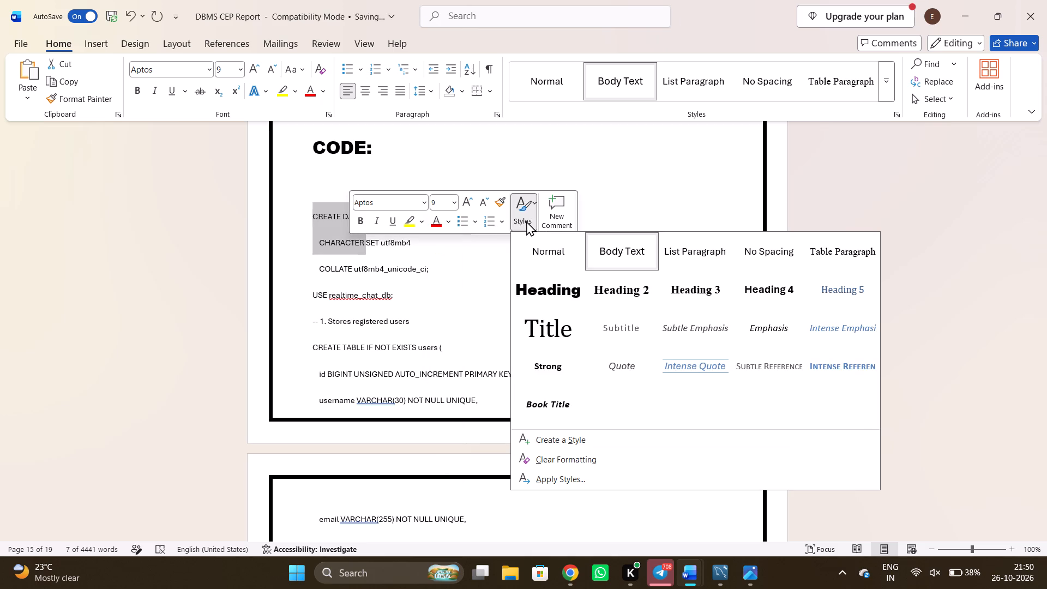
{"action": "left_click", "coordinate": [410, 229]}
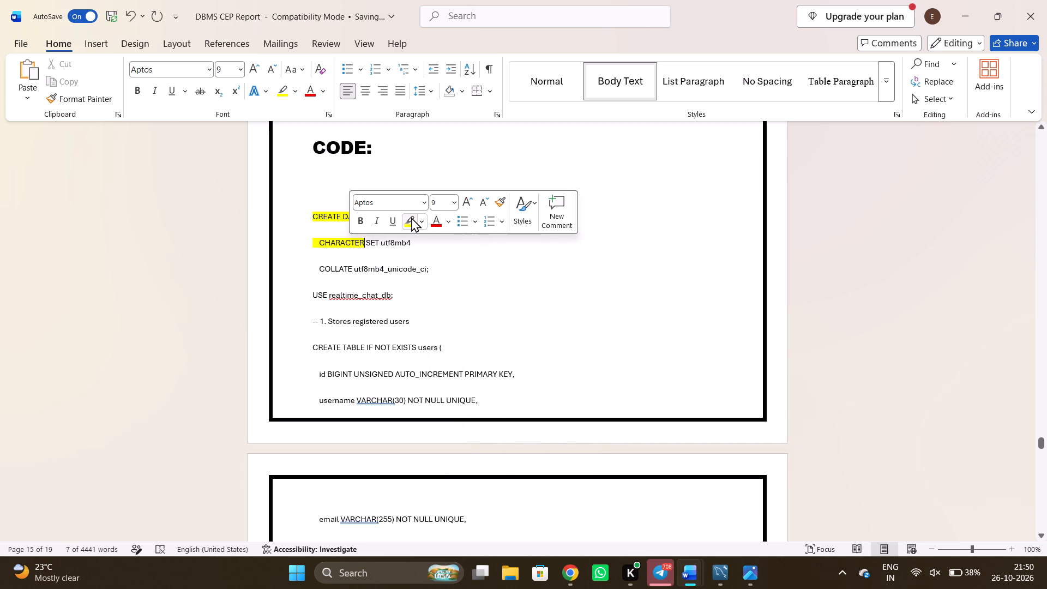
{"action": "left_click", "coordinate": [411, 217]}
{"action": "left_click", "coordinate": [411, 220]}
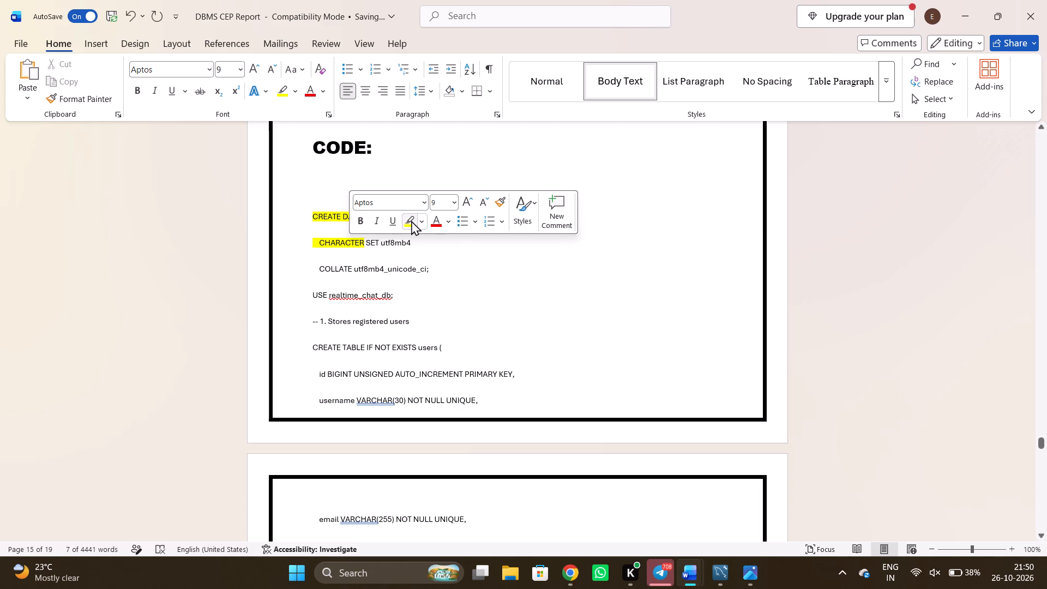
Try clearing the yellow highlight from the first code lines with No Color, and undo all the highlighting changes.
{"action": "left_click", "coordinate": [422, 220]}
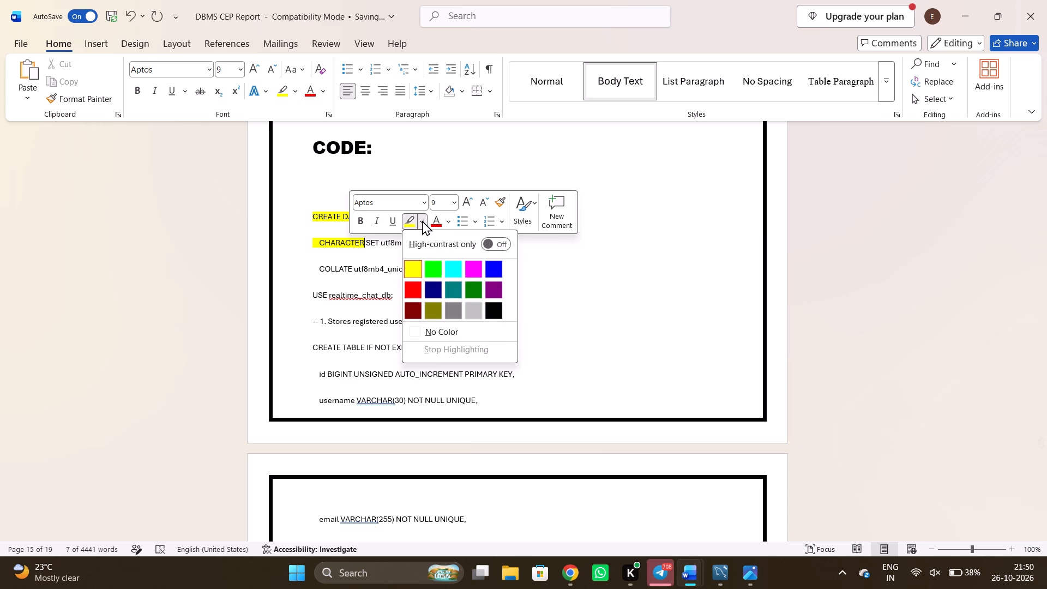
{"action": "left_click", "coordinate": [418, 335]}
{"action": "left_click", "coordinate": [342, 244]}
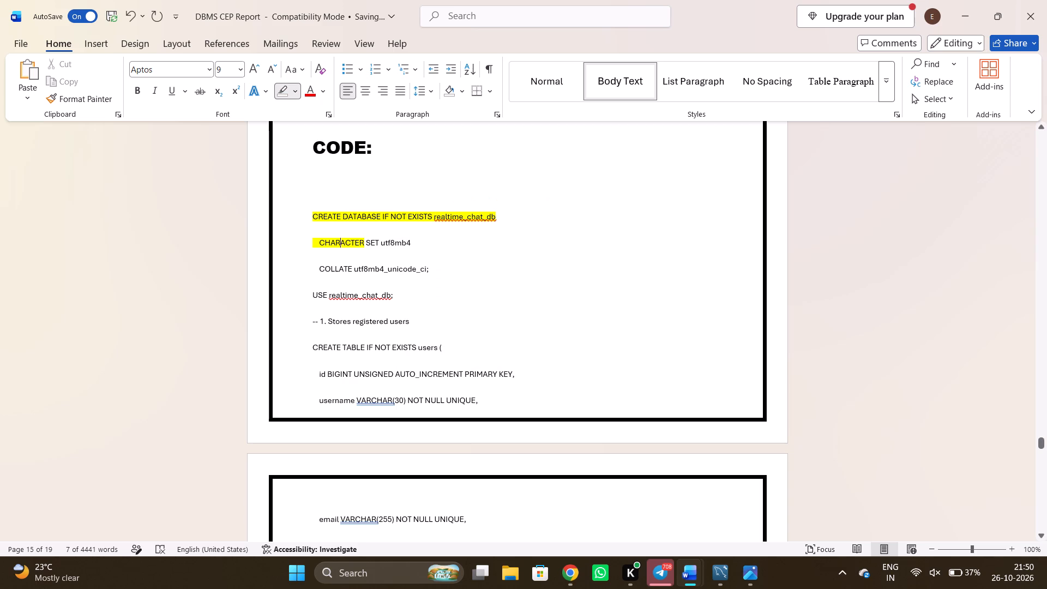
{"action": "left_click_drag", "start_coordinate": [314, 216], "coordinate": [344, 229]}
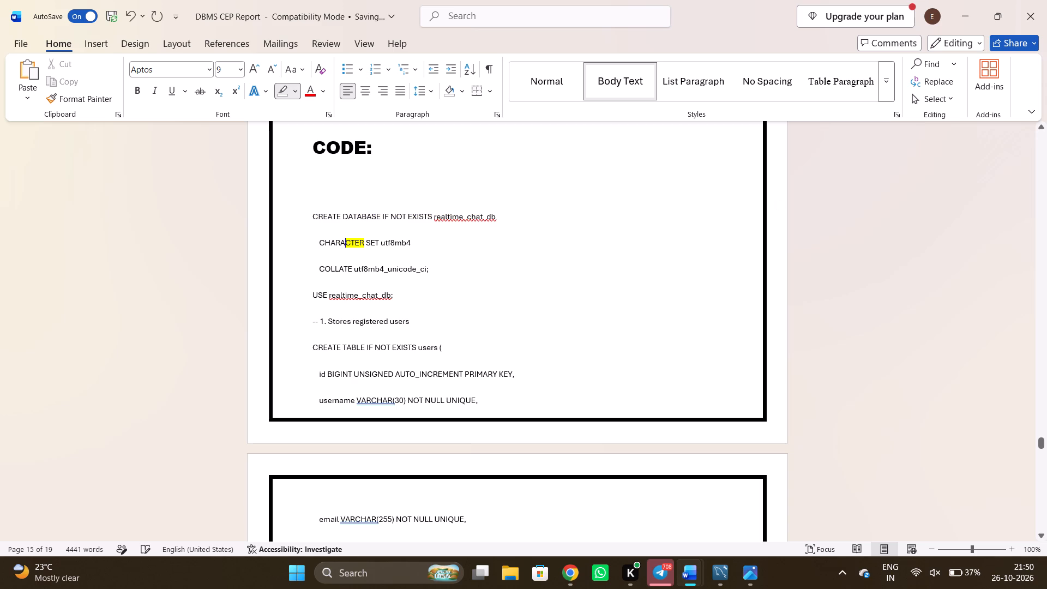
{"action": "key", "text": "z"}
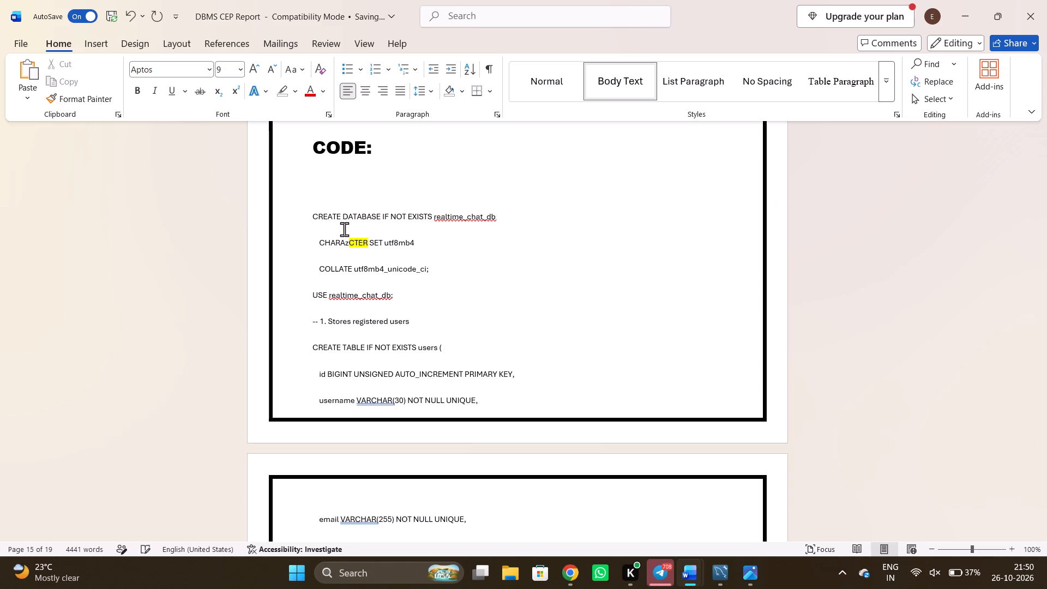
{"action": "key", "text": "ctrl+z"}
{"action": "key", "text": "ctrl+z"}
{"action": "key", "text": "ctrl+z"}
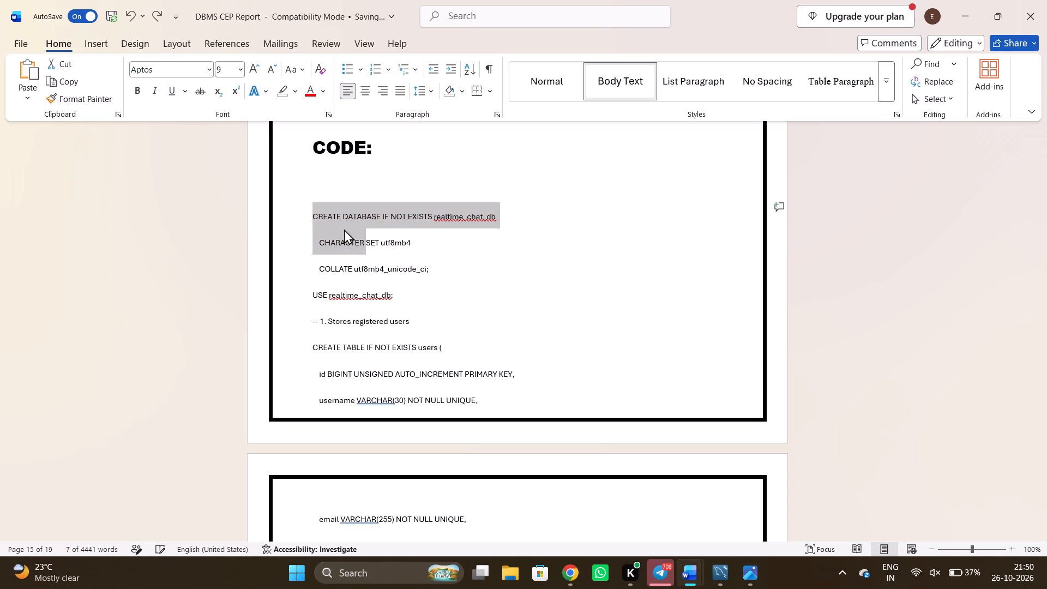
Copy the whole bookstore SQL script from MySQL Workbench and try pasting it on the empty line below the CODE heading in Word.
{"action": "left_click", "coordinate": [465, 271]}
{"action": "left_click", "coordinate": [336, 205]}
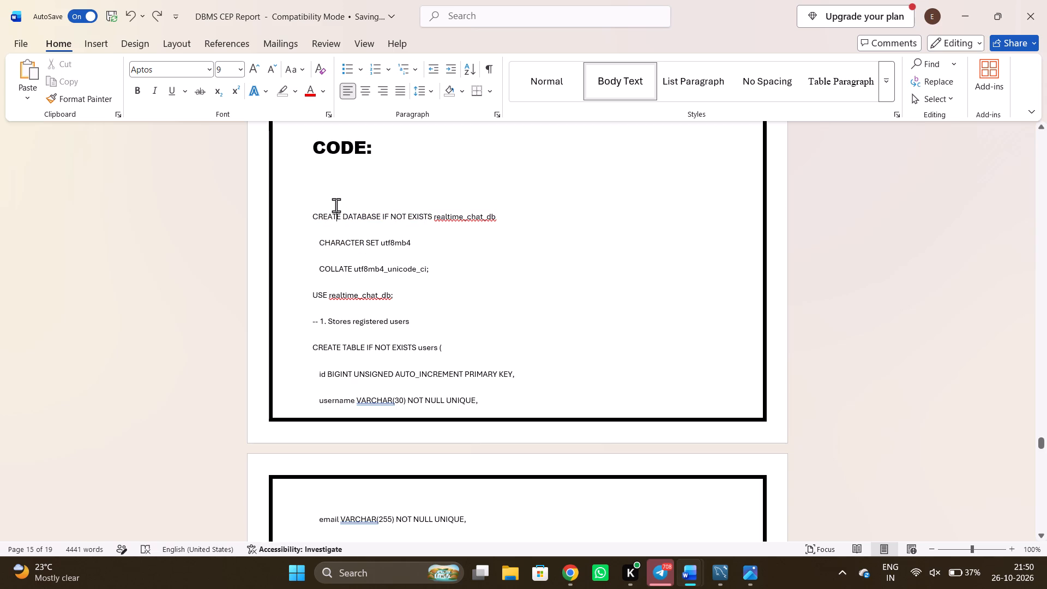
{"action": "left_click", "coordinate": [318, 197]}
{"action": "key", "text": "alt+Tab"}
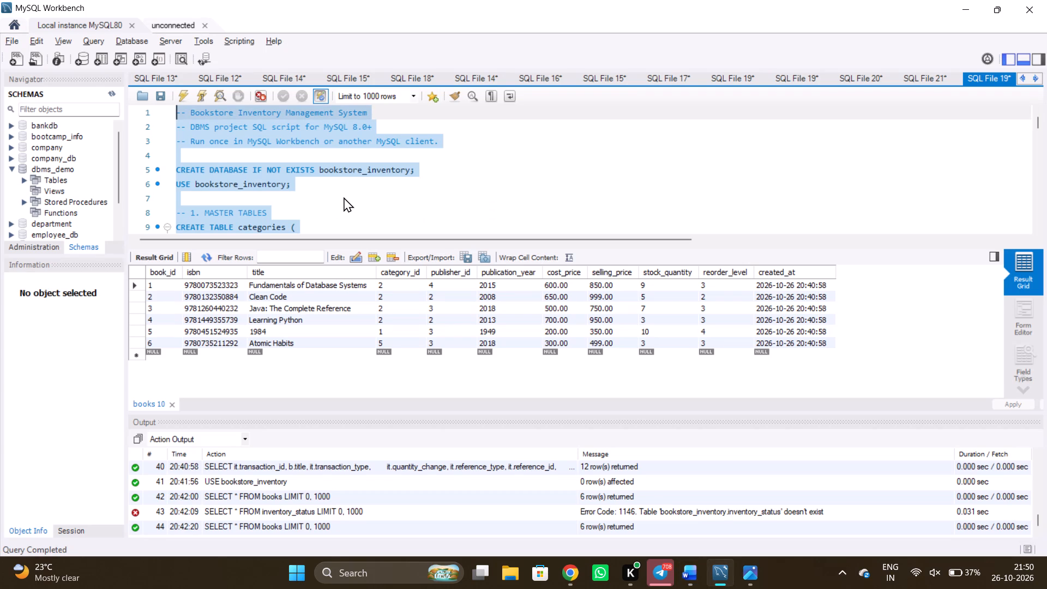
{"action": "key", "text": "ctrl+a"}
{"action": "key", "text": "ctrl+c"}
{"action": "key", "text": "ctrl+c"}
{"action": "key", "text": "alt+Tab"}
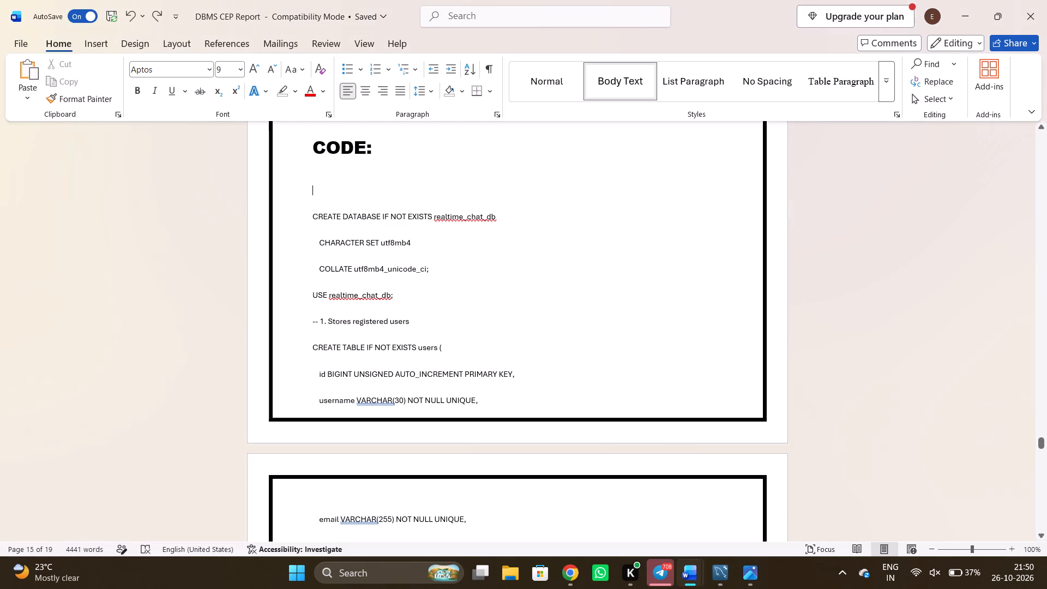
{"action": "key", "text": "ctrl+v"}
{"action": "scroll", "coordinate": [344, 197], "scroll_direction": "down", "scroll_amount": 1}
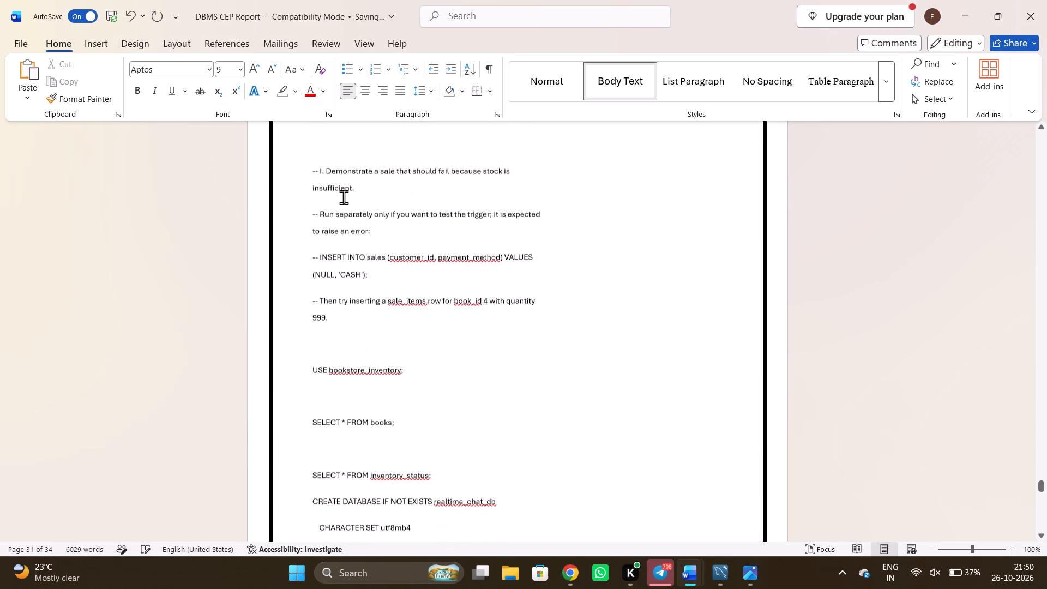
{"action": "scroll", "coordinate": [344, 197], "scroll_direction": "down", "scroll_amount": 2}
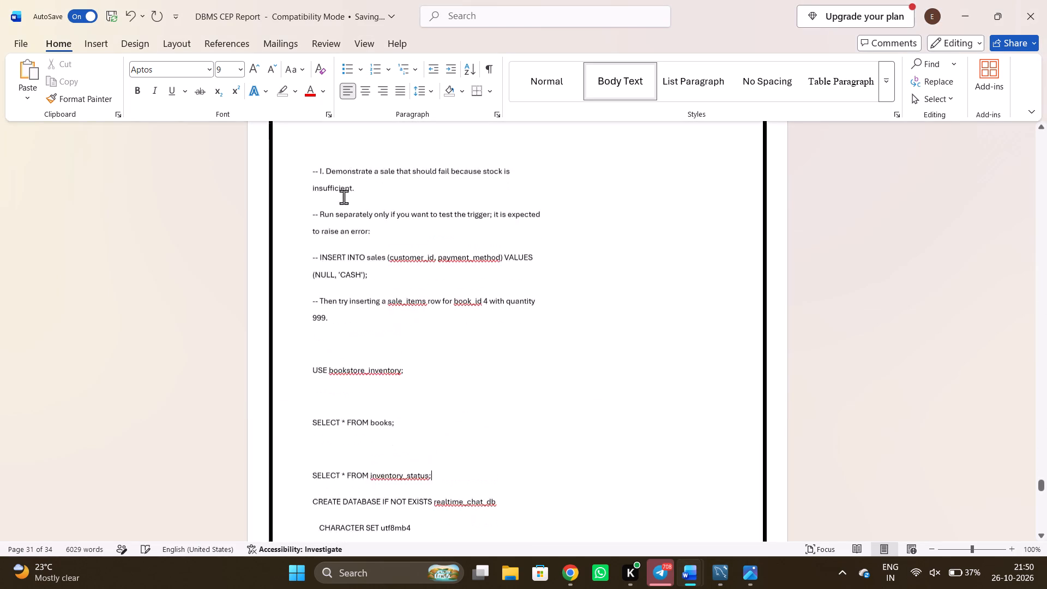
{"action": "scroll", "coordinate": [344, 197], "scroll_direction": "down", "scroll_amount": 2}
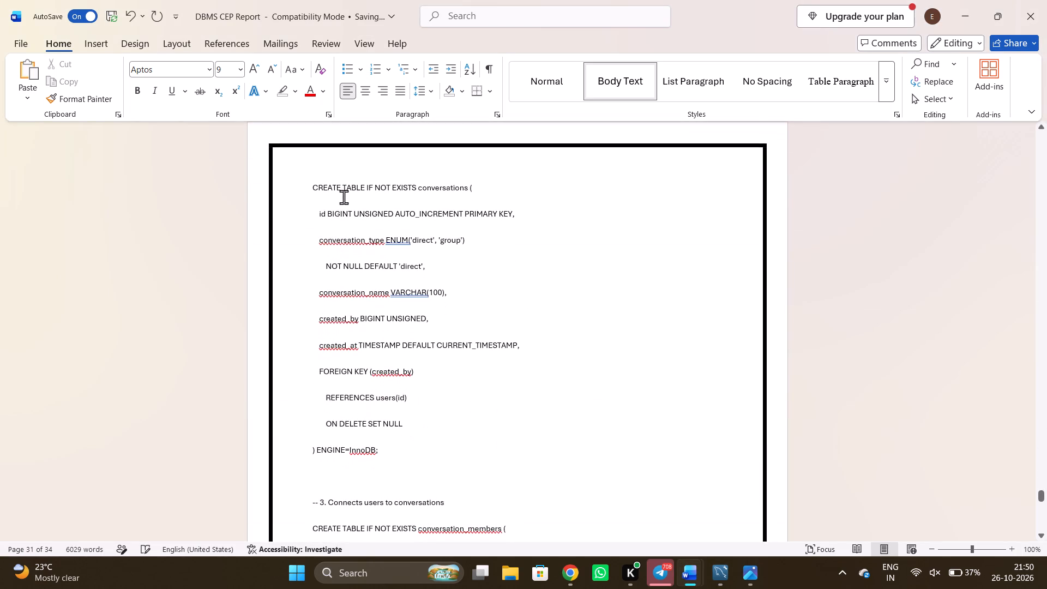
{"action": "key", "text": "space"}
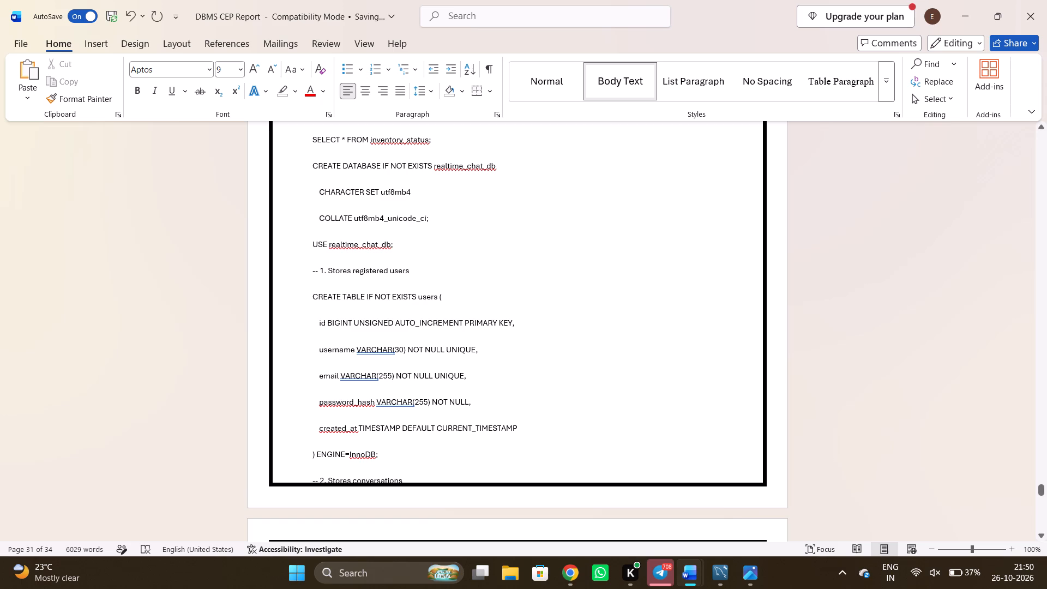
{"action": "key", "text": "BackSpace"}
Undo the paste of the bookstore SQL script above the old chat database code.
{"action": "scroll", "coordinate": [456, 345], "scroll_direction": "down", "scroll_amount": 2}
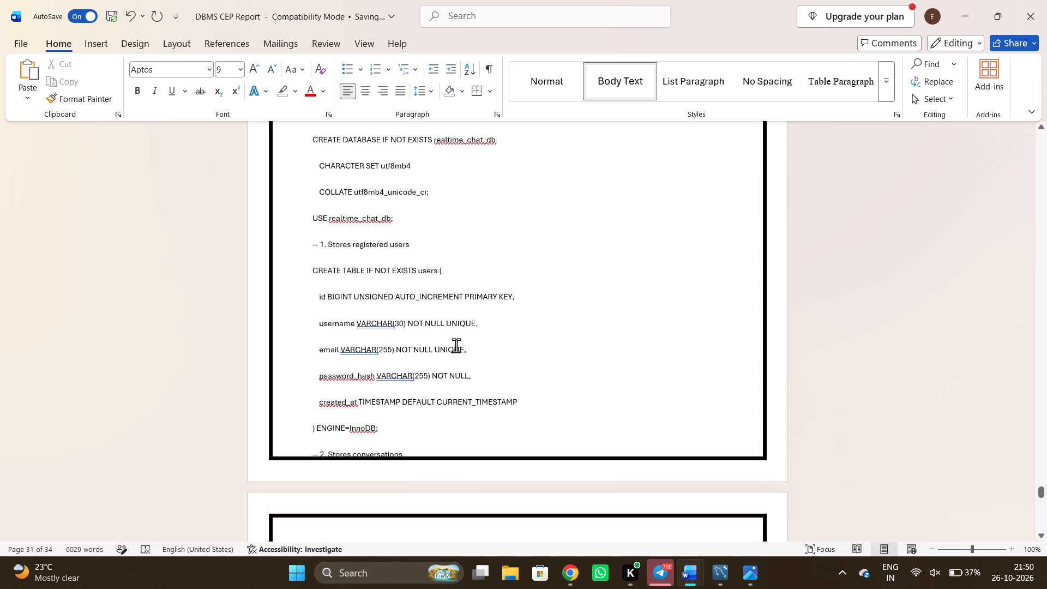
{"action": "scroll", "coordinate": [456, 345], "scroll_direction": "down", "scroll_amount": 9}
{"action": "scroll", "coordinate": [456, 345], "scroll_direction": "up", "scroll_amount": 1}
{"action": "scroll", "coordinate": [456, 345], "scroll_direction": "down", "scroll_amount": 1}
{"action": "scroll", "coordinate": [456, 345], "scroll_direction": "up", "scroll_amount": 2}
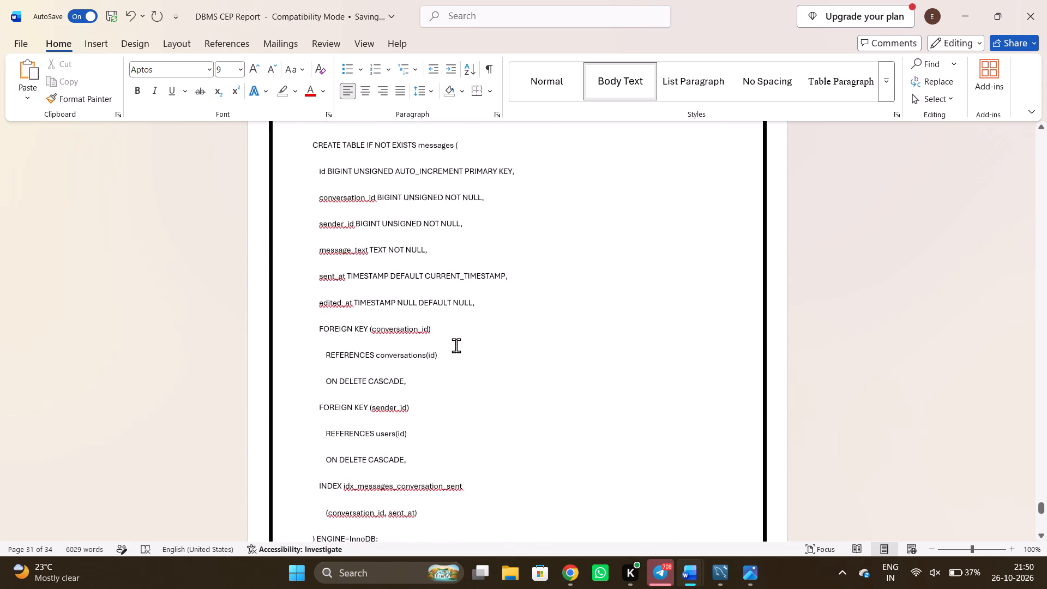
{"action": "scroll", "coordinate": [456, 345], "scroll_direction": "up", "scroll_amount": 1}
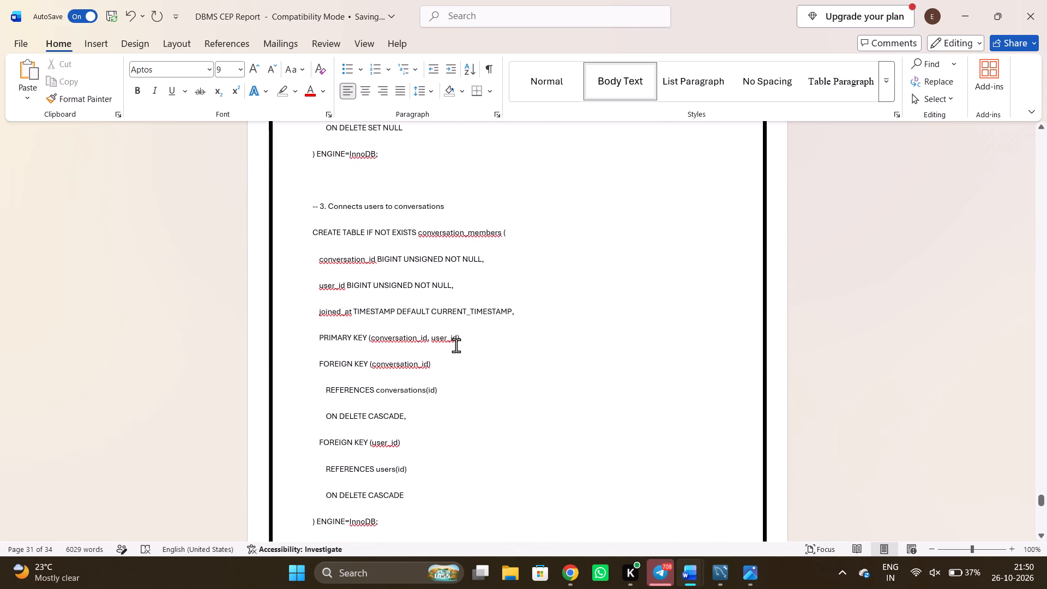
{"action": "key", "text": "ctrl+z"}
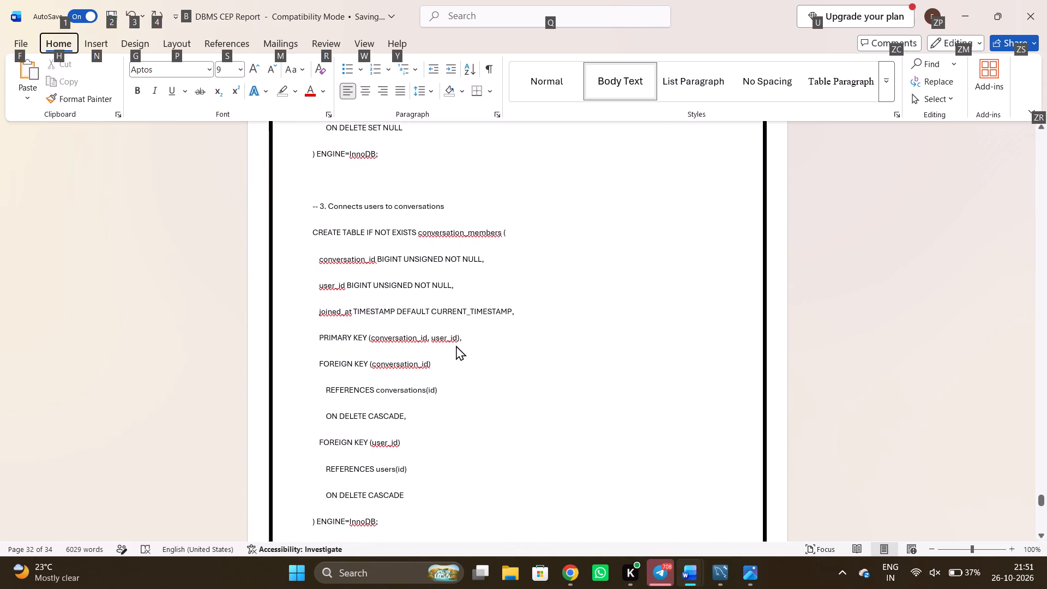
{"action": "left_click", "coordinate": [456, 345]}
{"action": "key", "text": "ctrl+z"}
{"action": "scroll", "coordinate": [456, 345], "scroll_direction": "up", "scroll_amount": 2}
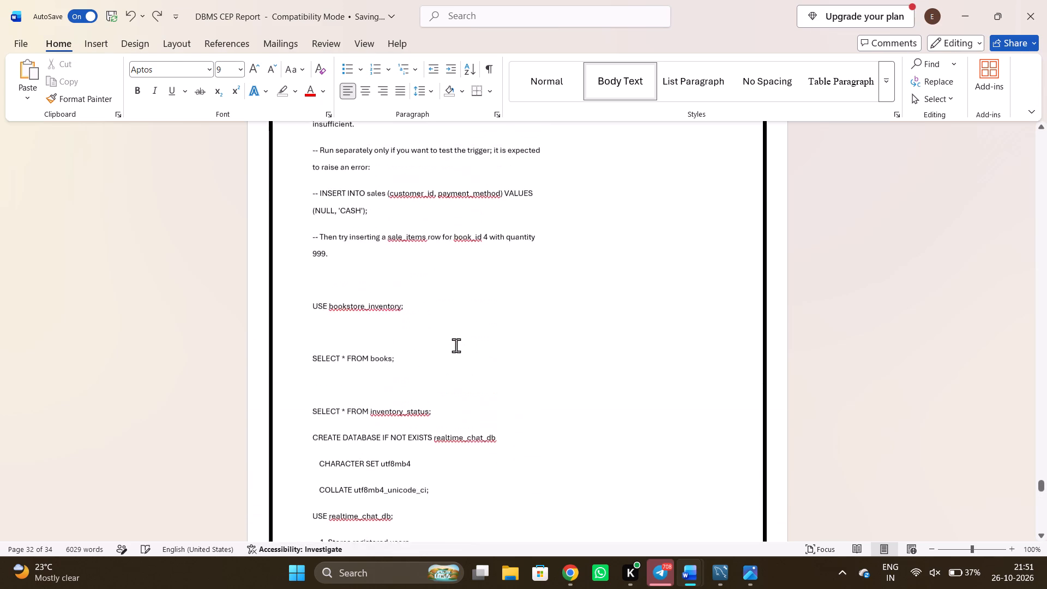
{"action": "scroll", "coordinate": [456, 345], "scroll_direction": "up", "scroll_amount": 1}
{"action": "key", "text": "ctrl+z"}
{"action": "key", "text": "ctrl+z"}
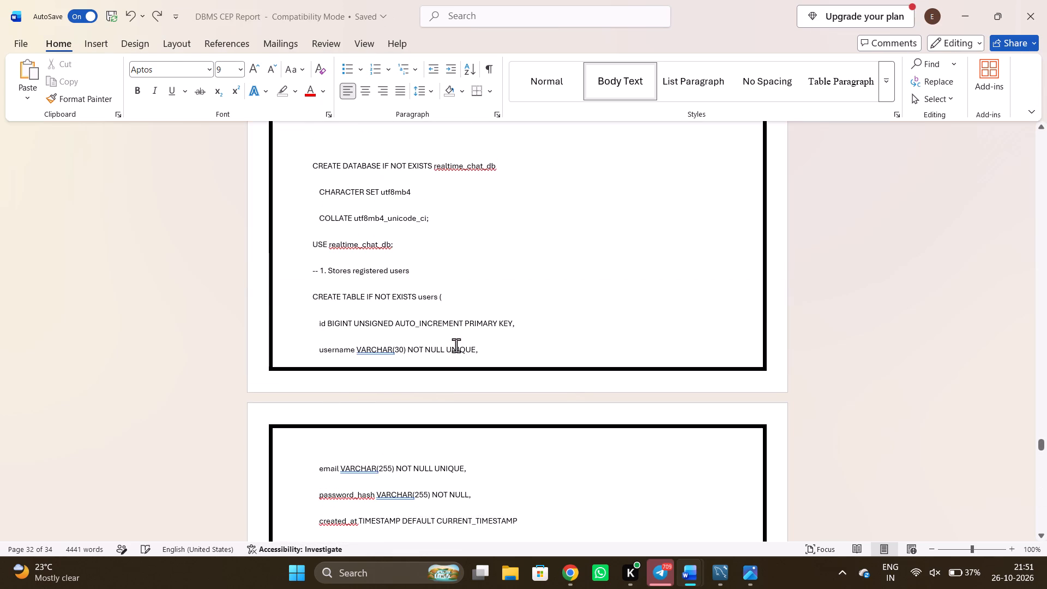
Delete the old chat database SQL code from the CREATE DATABASE line through SHOW TABLES, keeping the OUTPUT heading.
{"action": "scroll", "coordinate": [456, 345], "scroll_direction": "up", "scroll_amount": 1}
{"action": "key", "text": "Down"}
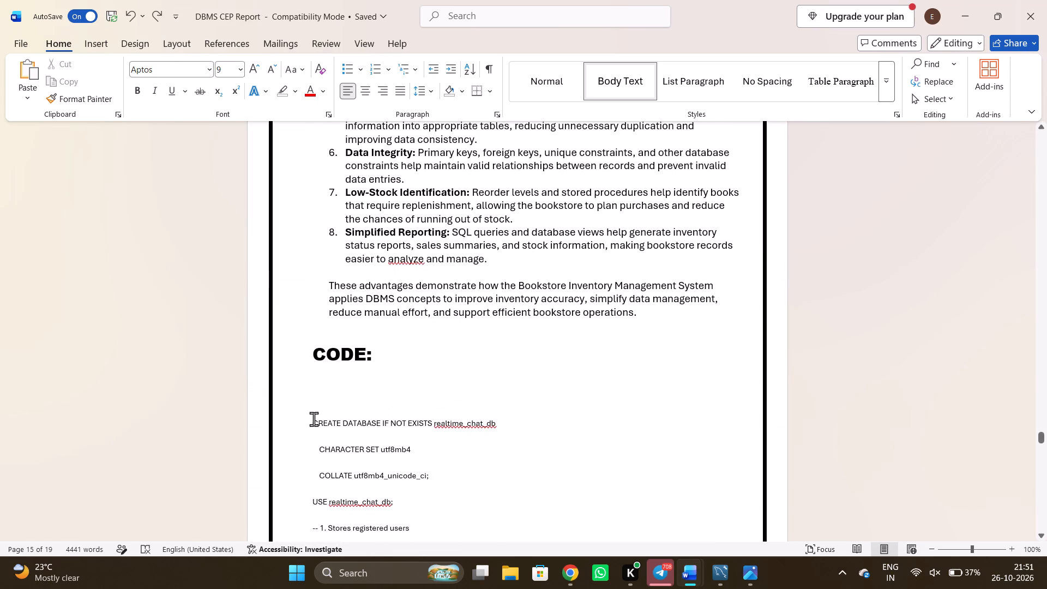
{"action": "left_click_drag", "start_coordinate": [314, 420], "coordinate": [380, 564]}
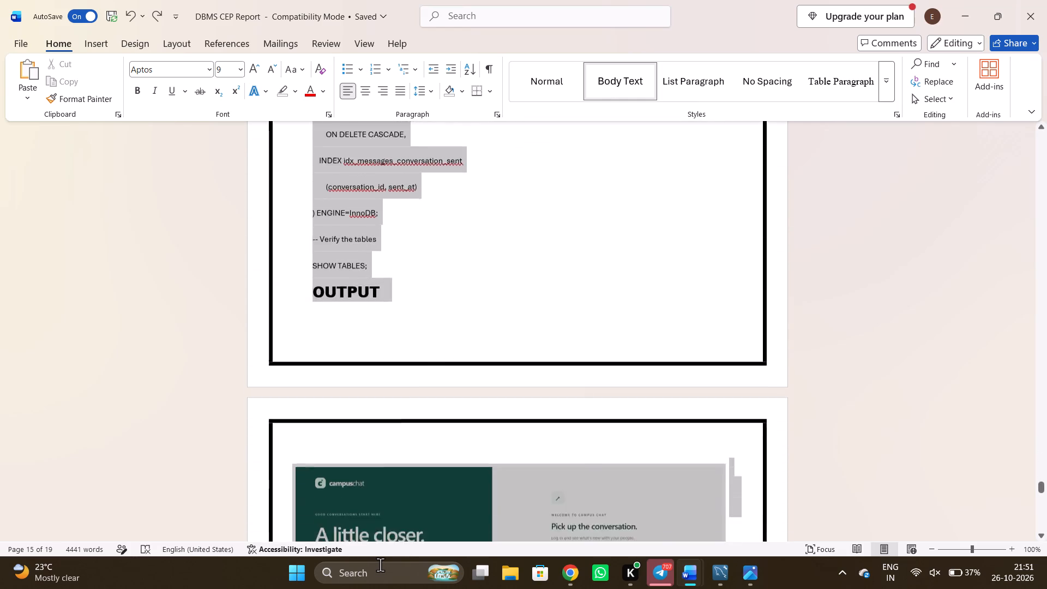
{"action": "left_click_drag", "start_coordinate": [380, 564], "coordinate": [376, 157]}
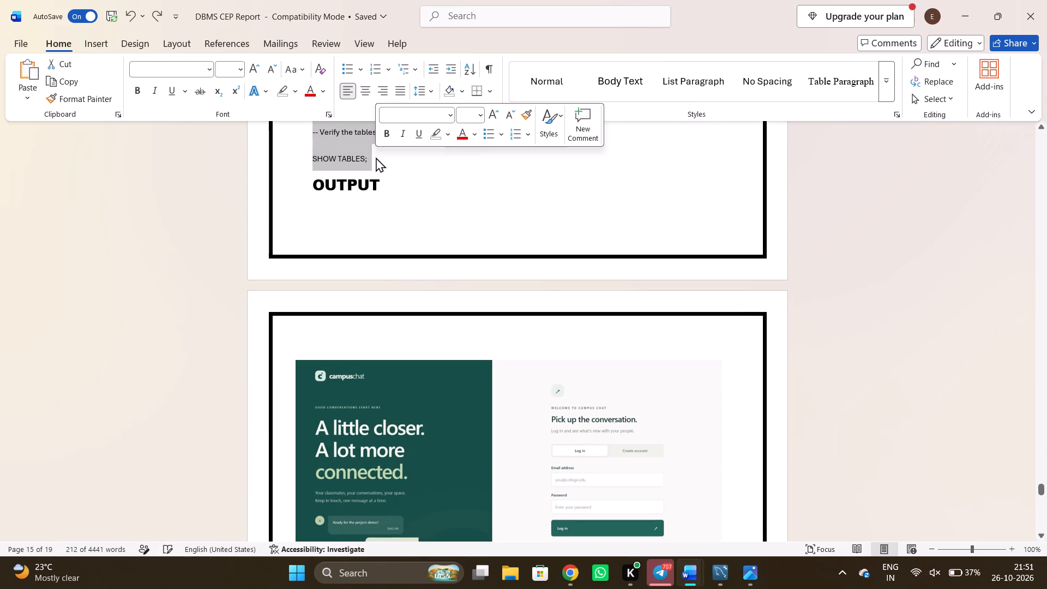
{"action": "key", "text": "BackSpace"}
Copy the entire bookstore SQL script from MySQL Workbench and paste it on the empty line between the CODE and OUTPUT headings in Word.
{"action": "scroll", "coordinate": [376, 157], "scroll_direction": "up", "scroll_amount": 1}
{"action": "left_click", "coordinate": [330, 204]}
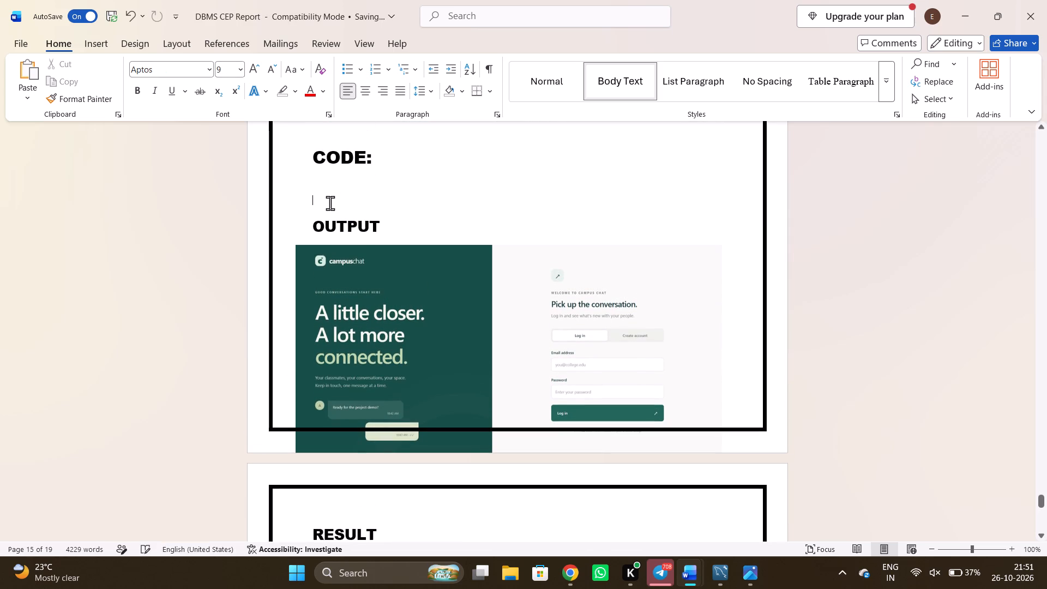
{"action": "left_click", "coordinate": [328, 190]}
{"action": "left_click", "coordinate": [324, 182]}
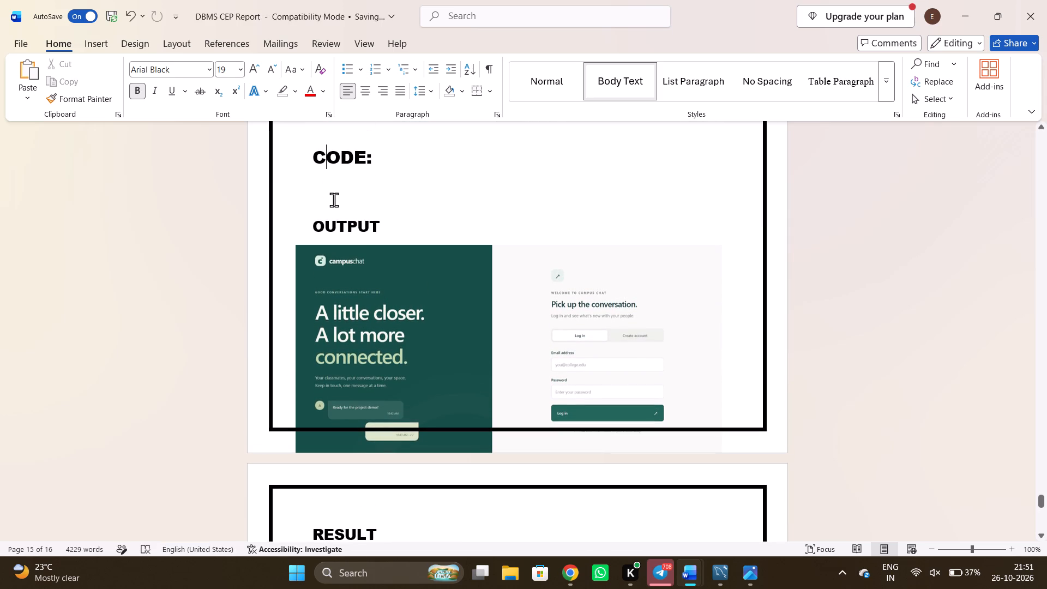
{"action": "left_click", "coordinate": [340, 205]}
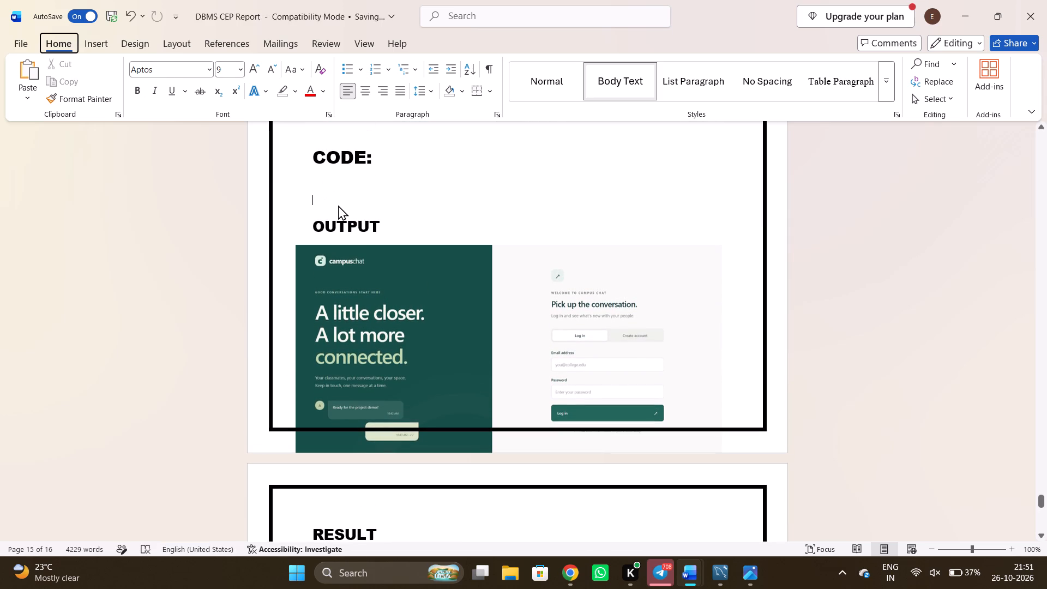
{"action": "key", "text": "alt+Tab"}
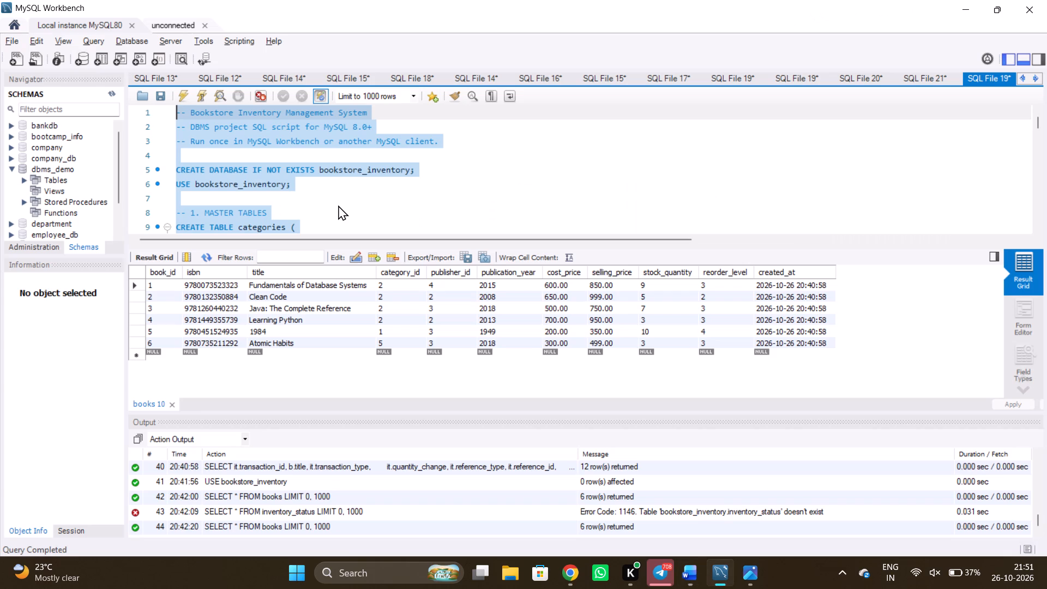
{"action": "key", "text": "ctrl+a"}
{"action": "key", "text": "ctrl+a"}
{"action": "key", "text": "ctrl+c"}
{"action": "key", "text": "alt+Tab"}
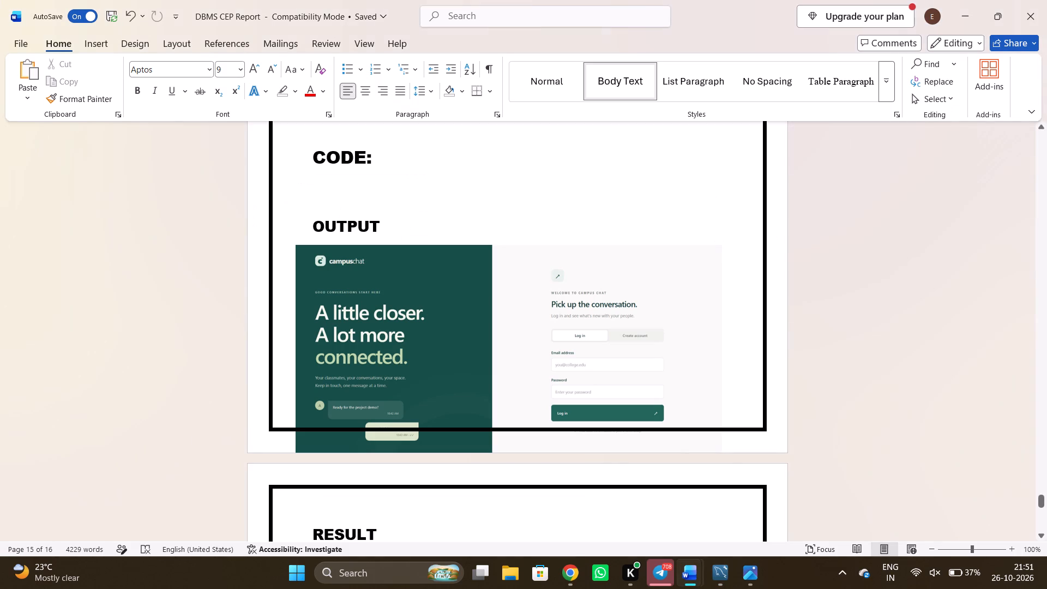
{"action": "key", "text": "ctrl+v"}
Review the pasted bookstore SQL script across the report pages to check how much space it takes up.
{"action": "scroll", "coordinate": [338, 205], "scroll_direction": "down", "scroll_amount": 1}
{"action": "scroll", "coordinate": [338, 205], "scroll_direction": "up", "scroll_amount": 2}
{"action": "scroll", "coordinate": [338, 205], "scroll_direction": "down", "scroll_amount": 1}
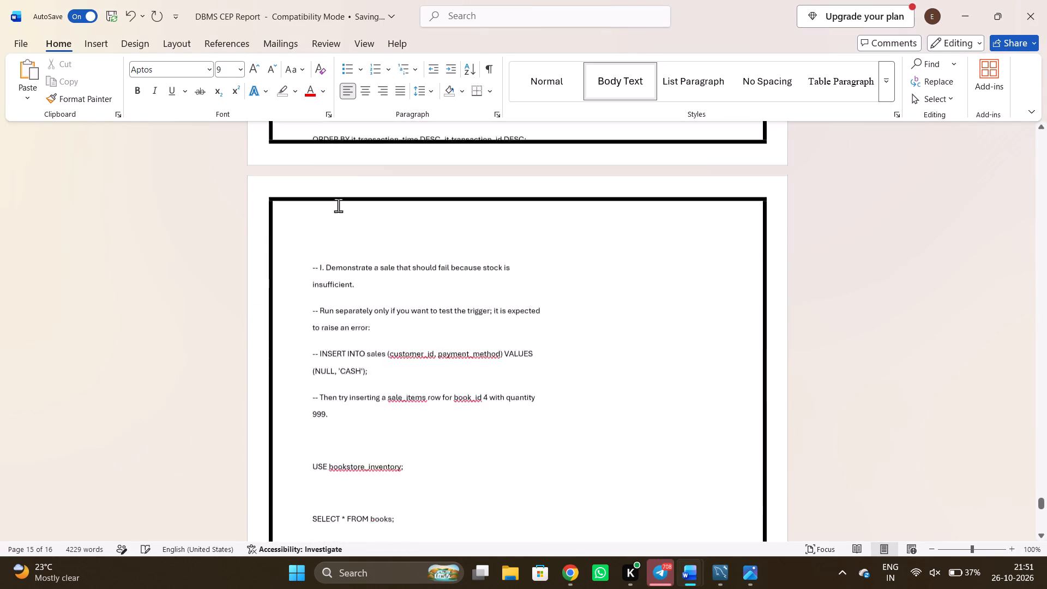
{"action": "scroll", "coordinate": [338, 205], "scroll_direction": "down", "scroll_amount": 1}
{"action": "scroll", "coordinate": [338, 205], "scroll_direction": "up", "scroll_amount": 10}
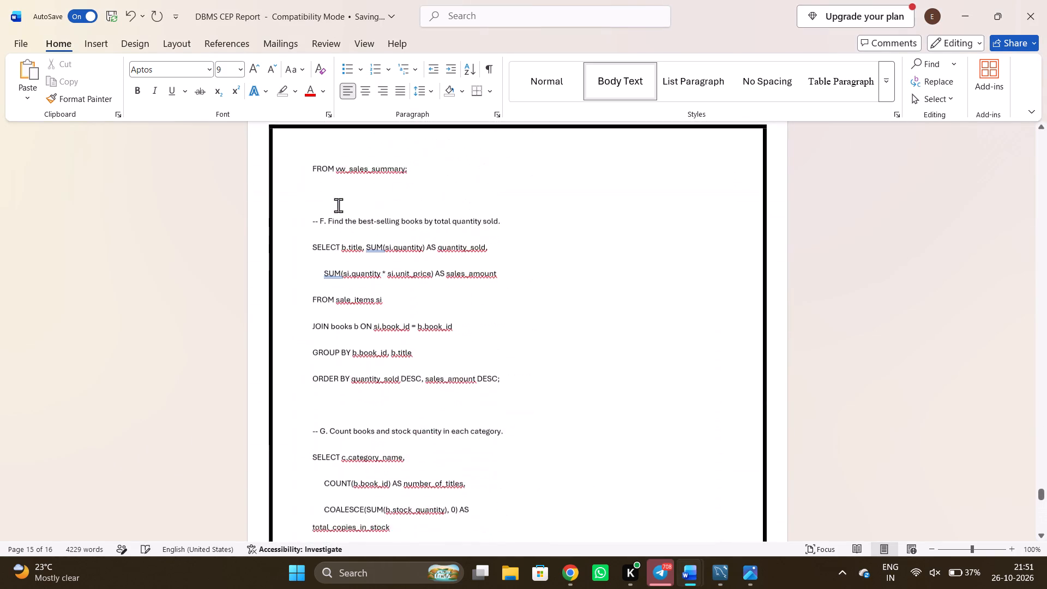
{"action": "scroll", "coordinate": [338, 205], "scroll_direction": "up", "scroll_amount": 10}
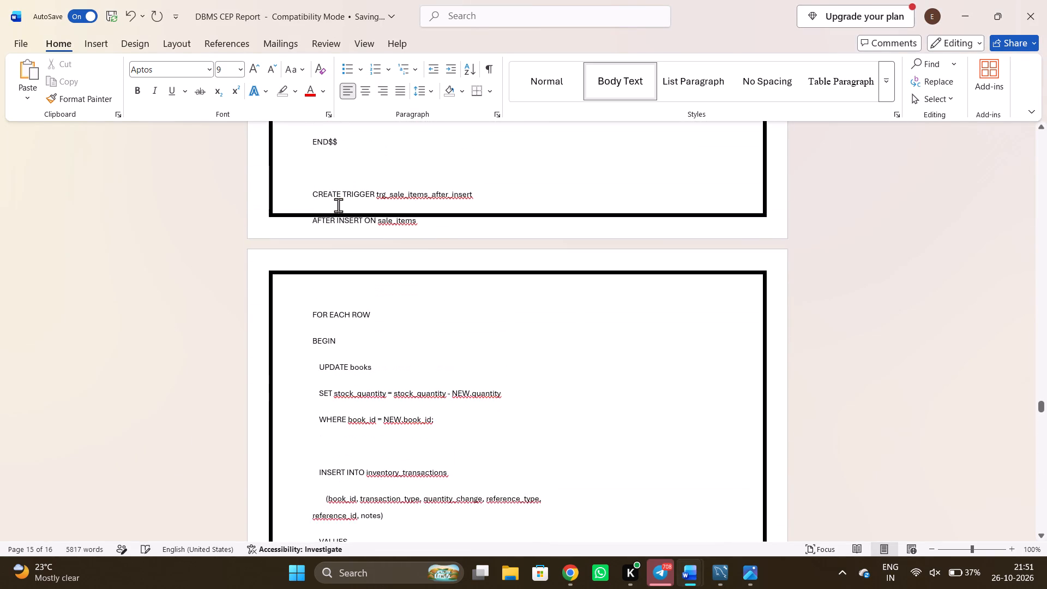
{"action": "scroll", "coordinate": [338, 205], "scroll_direction": "up", "scroll_amount": 20}
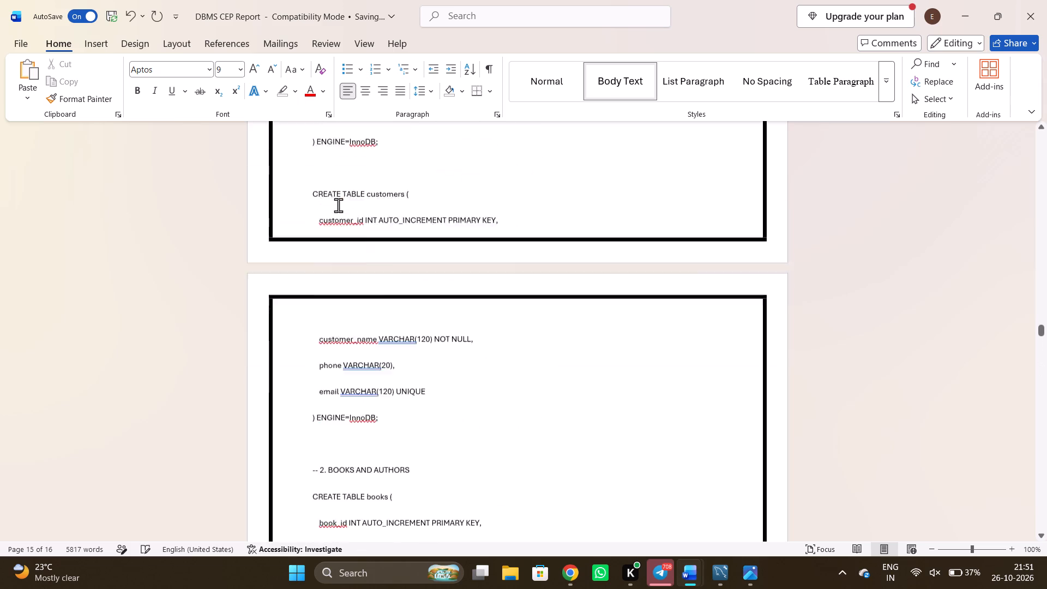
{"action": "scroll", "coordinate": [338, 205], "scroll_direction": "up", "scroll_amount": 14}
{"action": "scroll", "coordinate": [338, 205], "scroll_direction": "down", "scroll_amount": 2}
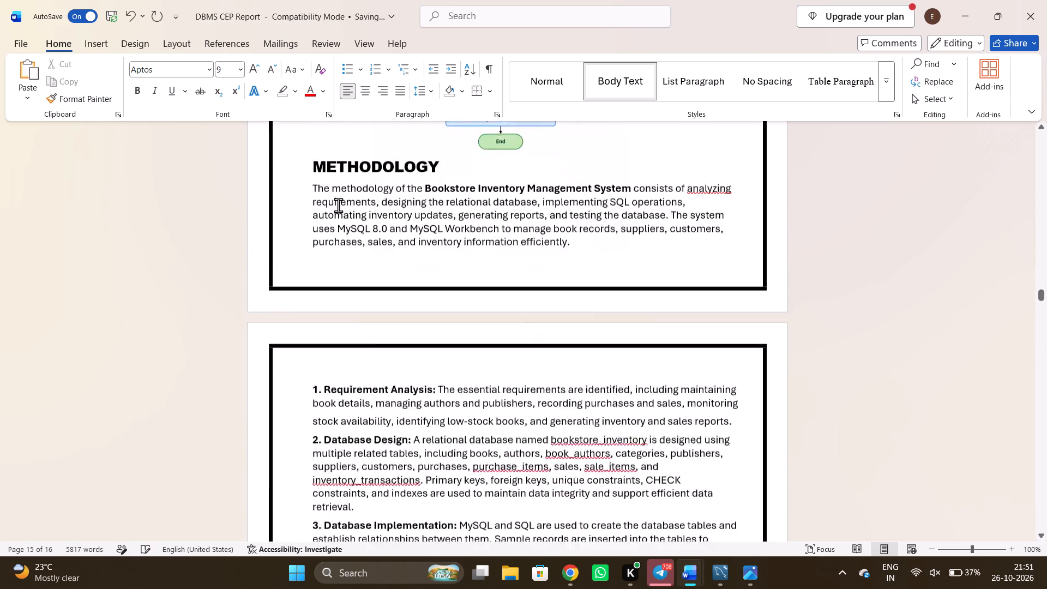
{"action": "scroll", "coordinate": [338, 205], "scroll_direction": "down", "scroll_amount": 9}
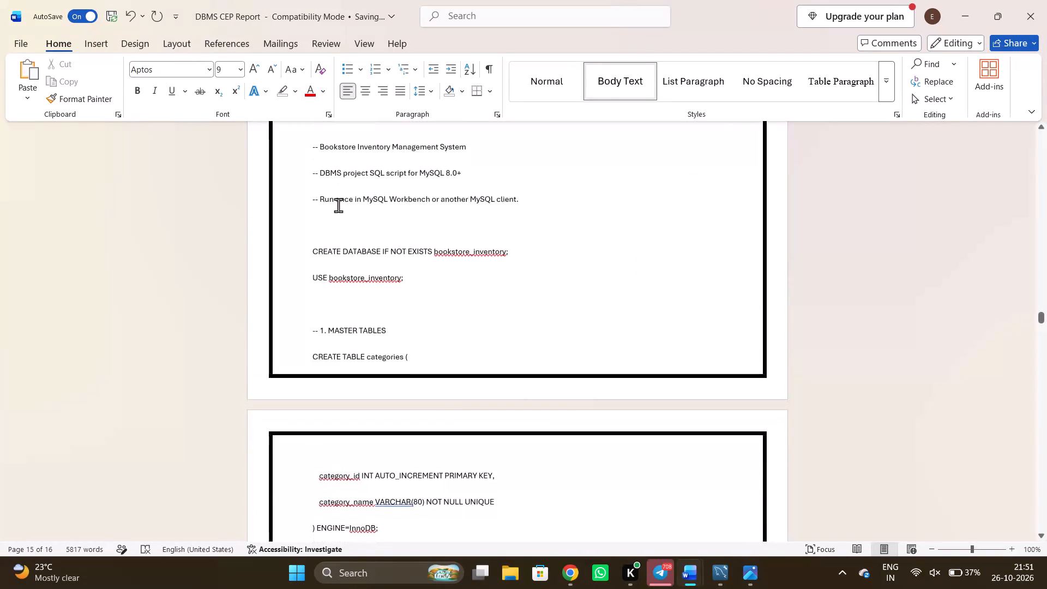
{"action": "scroll", "coordinate": [338, 205], "scroll_direction": "down", "scroll_amount": 9}
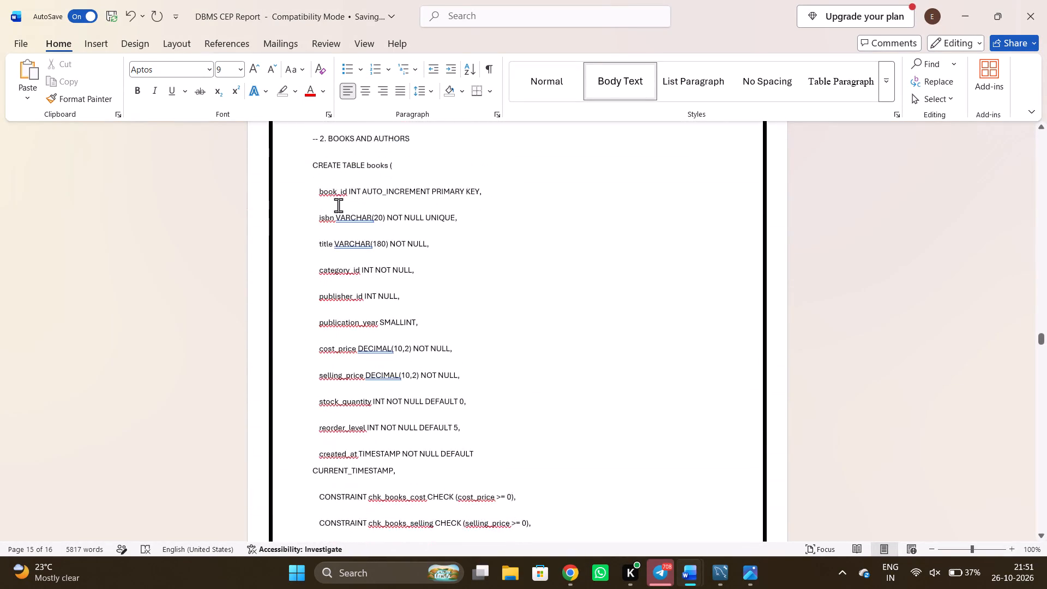
{"action": "scroll", "coordinate": [338, 205], "scroll_direction": "down", "scroll_amount": 10}
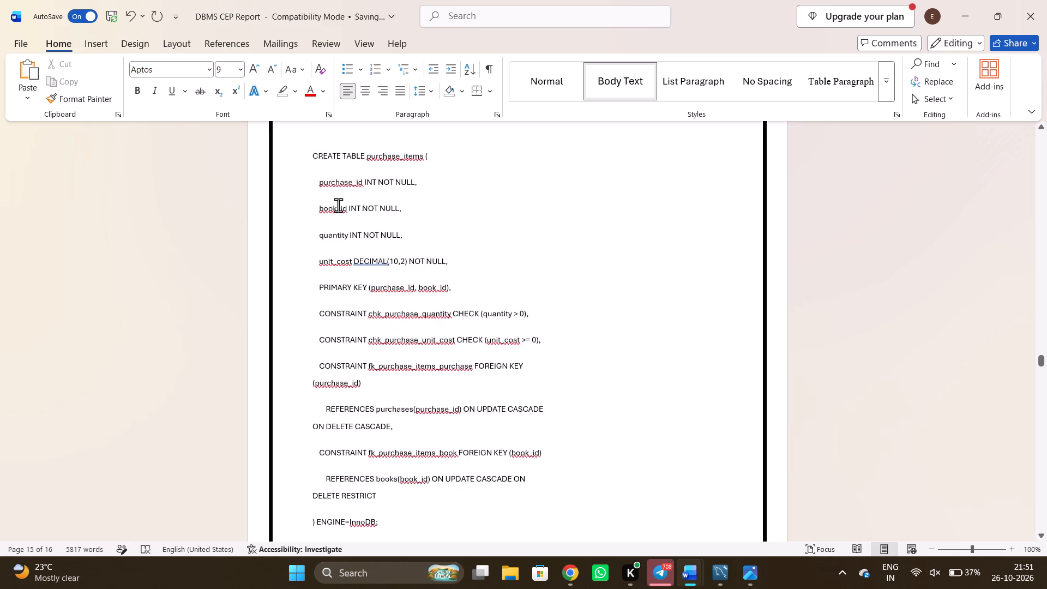
{"action": "scroll", "coordinate": [338, 205], "scroll_direction": "down", "scroll_amount": 11}
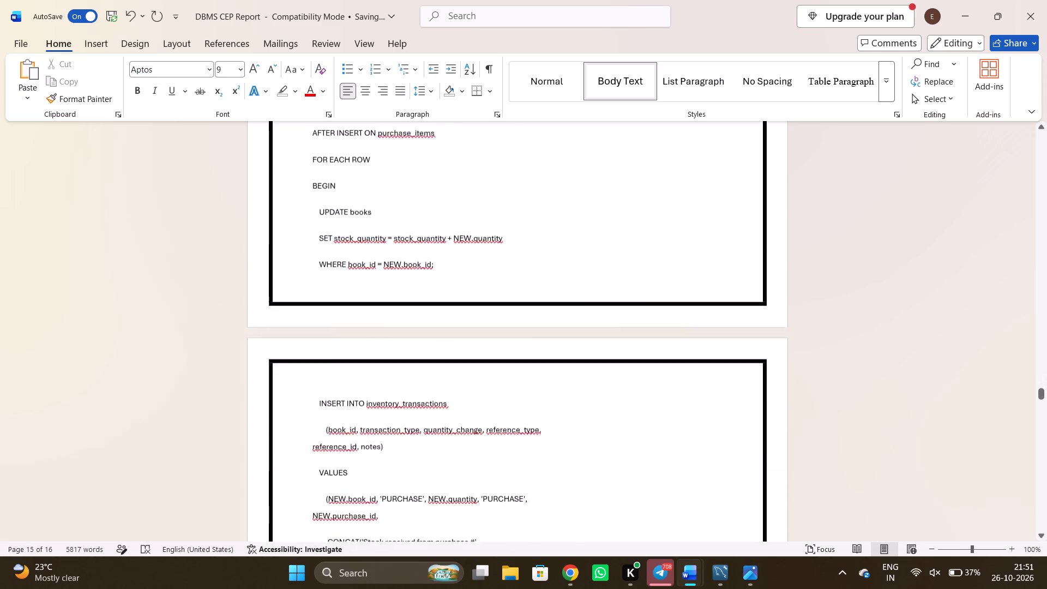
{"action": "scroll", "coordinate": [338, 205], "scroll_direction": "down", "scroll_amount": 11}
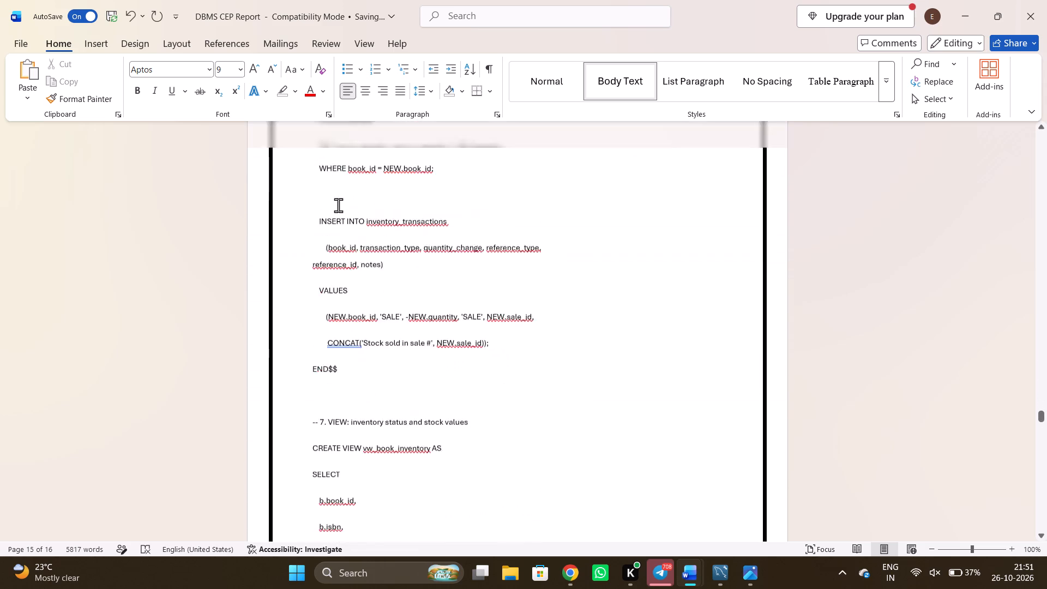
{"action": "scroll", "coordinate": [338, 205], "scroll_direction": "down", "scroll_amount": 9}
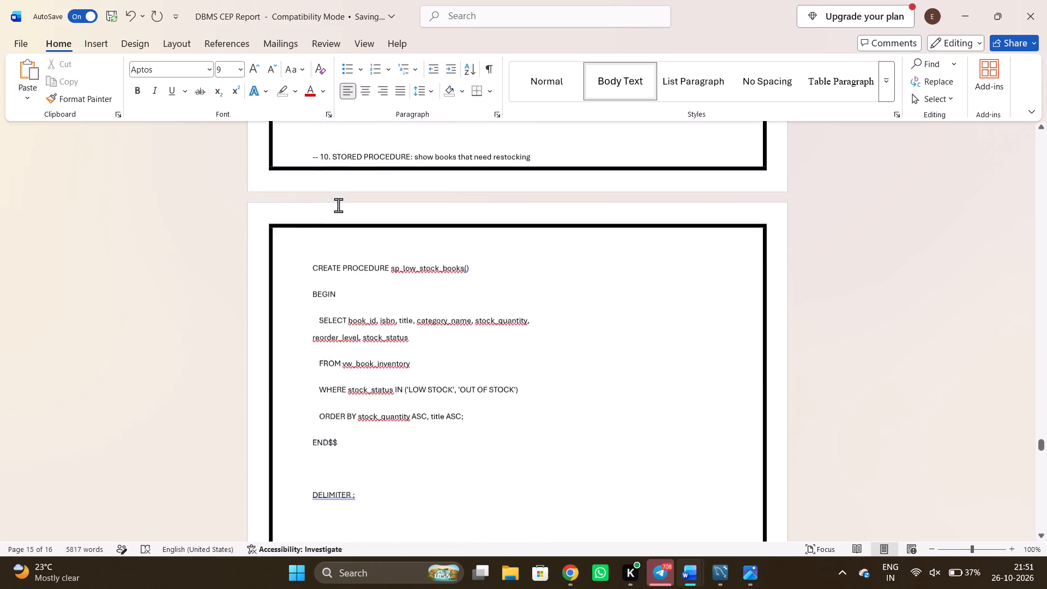
{"action": "scroll", "coordinate": [338, 205], "scroll_direction": "down", "scroll_amount": 9}
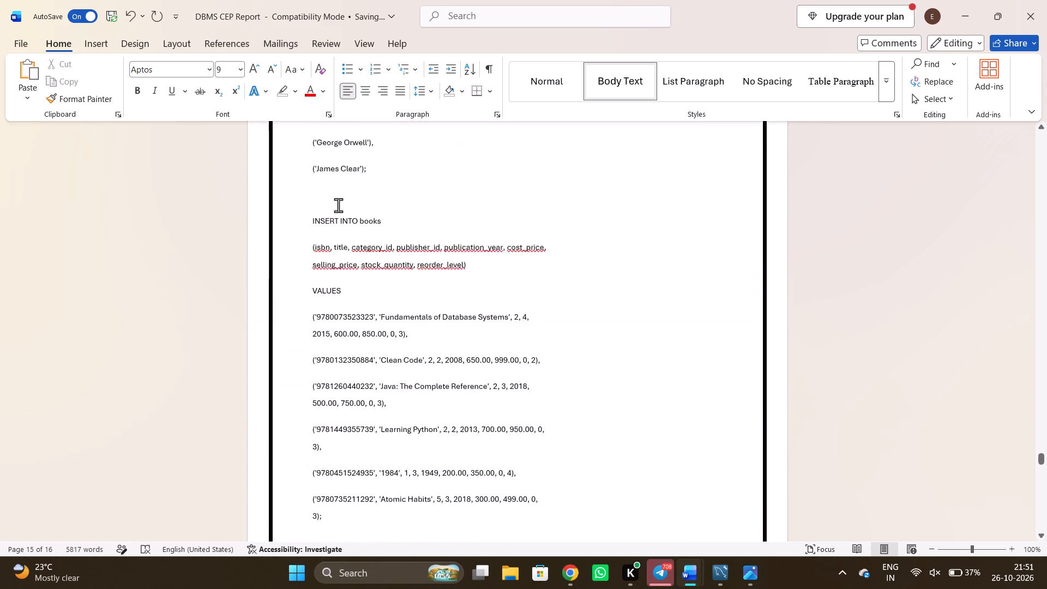
{"action": "scroll", "coordinate": [338, 205], "scroll_direction": "down", "scroll_amount": 11}
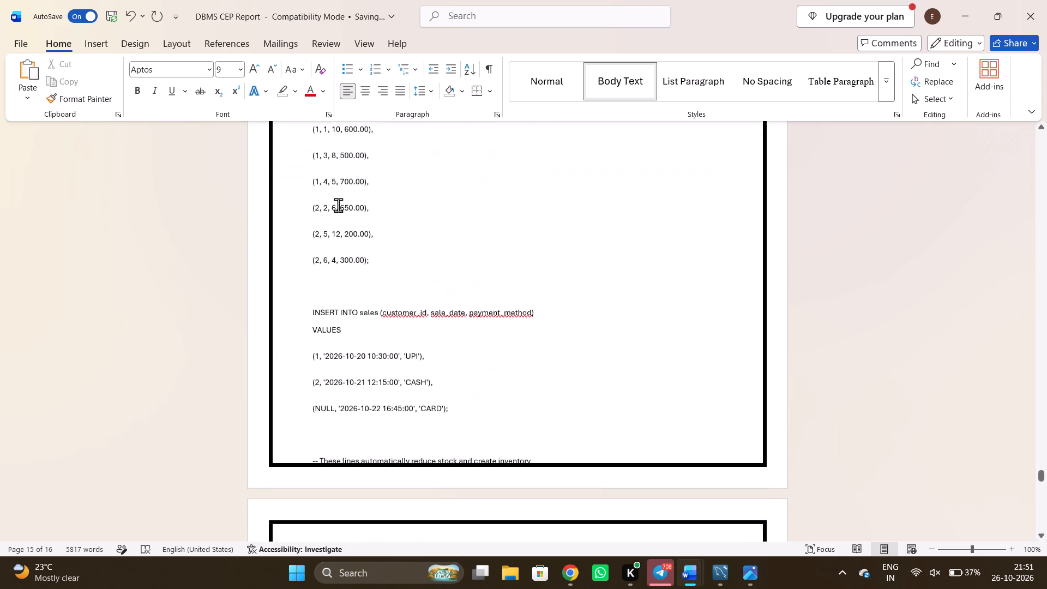
{"action": "scroll", "coordinate": [338, 205], "scroll_direction": "down", "scroll_amount": 10}
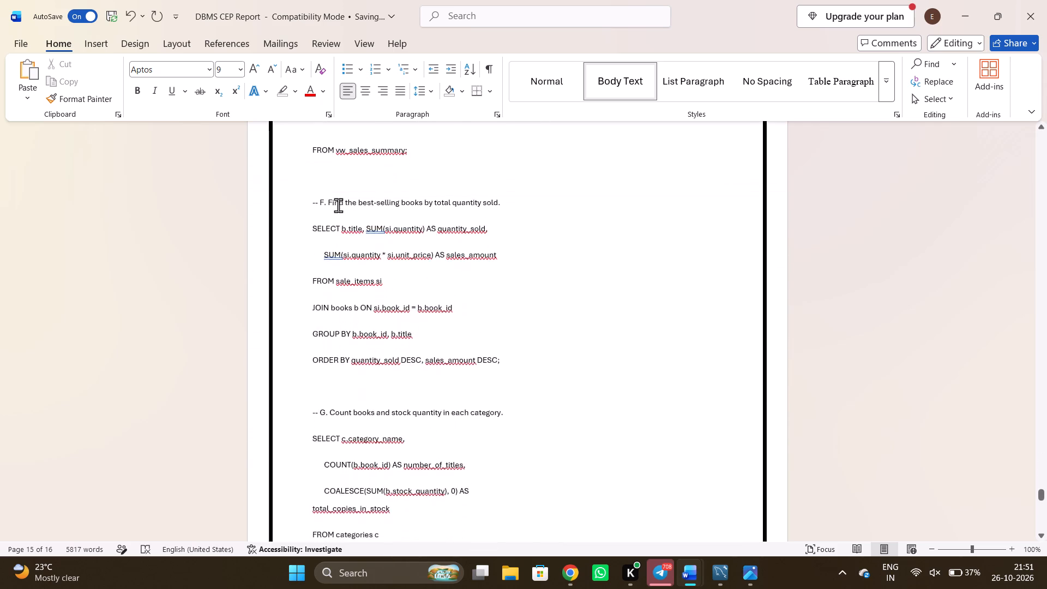
{"action": "scroll", "coordinate": [338, 205], "scroll_direction": "down", "scroll_amount": 4}
{"action": "scroll", "coordinate": [338, 205], "scroll_direction": "up", "scroll_amount": 1}
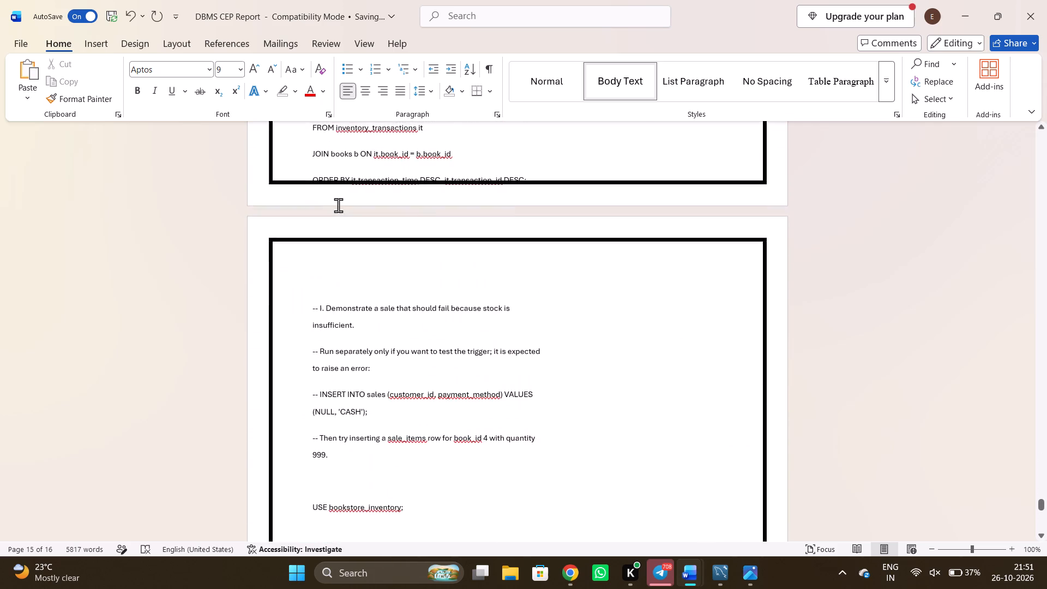
{"action": "scroll", "coordinate": [338, 205], "scroll_direction": "up", "scroll_amount": 1}
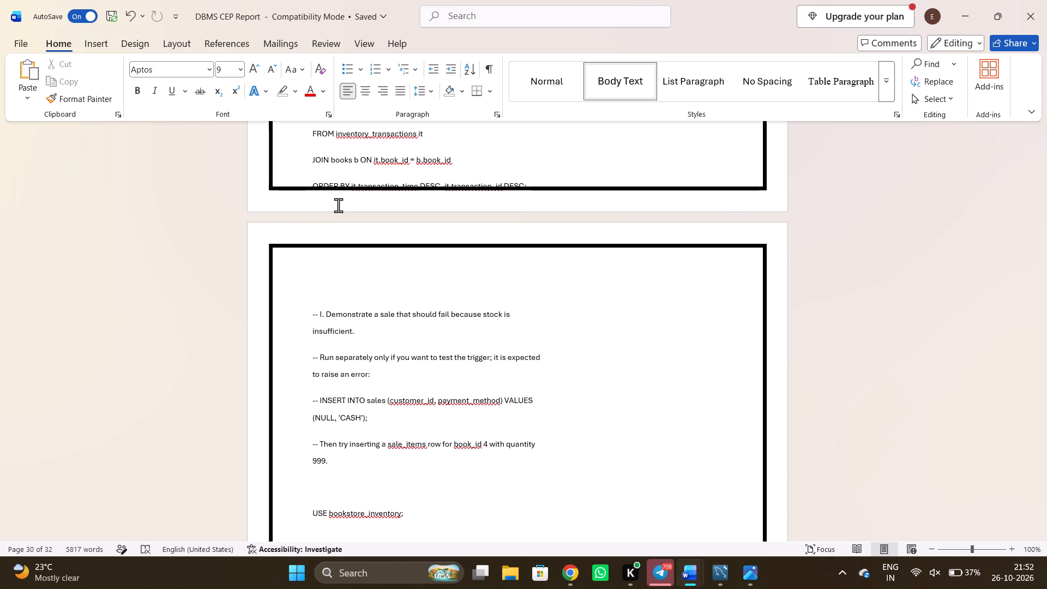
Undo the paste of the full bookstore SQL script between the CODE and OUTPUT headings.
{"action": "key", "text": "ctrl+z"}
{"action": "scroll", "coordinate": [338, 205], "scroll_direction": "up", "scroll_amount": 1}
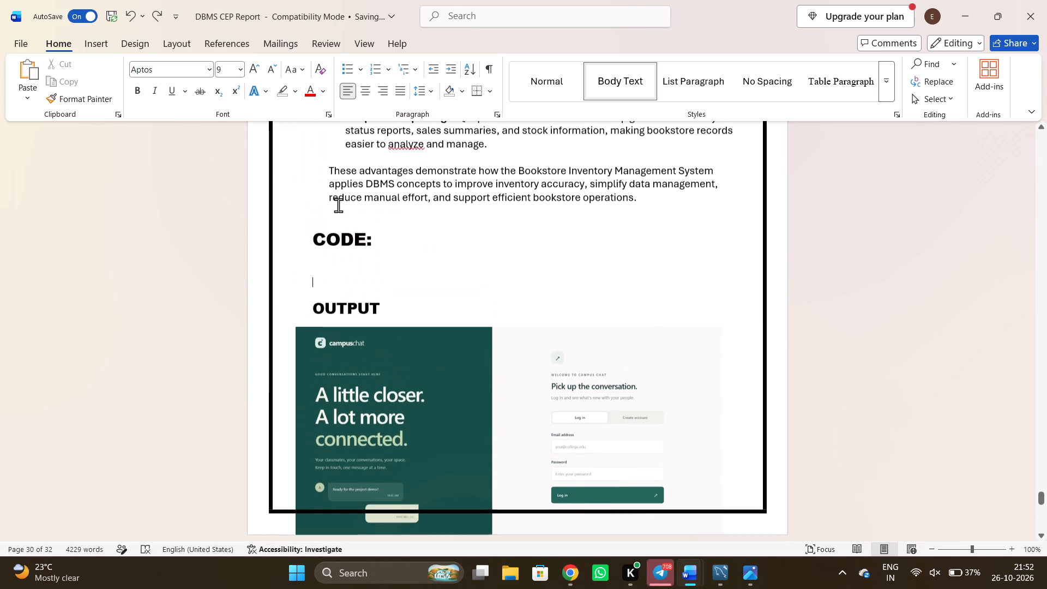
{"action": "scroll", "coordinate": [338, 205], "scroll_direction": "up", "scroll_amount": 1}
{"action": "key", "text": "alt+Tab"}
{"action": "key", "text": "alt+Tab"}
{"action": "key", "text": "alt+Tab"}
{"action": "key", "text": "alt+Tab"}
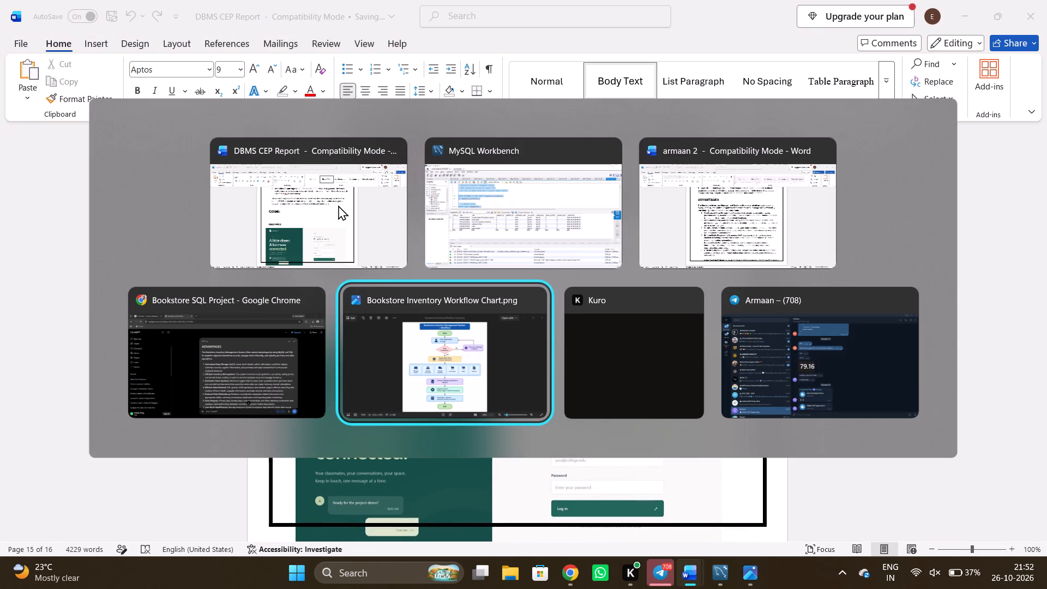
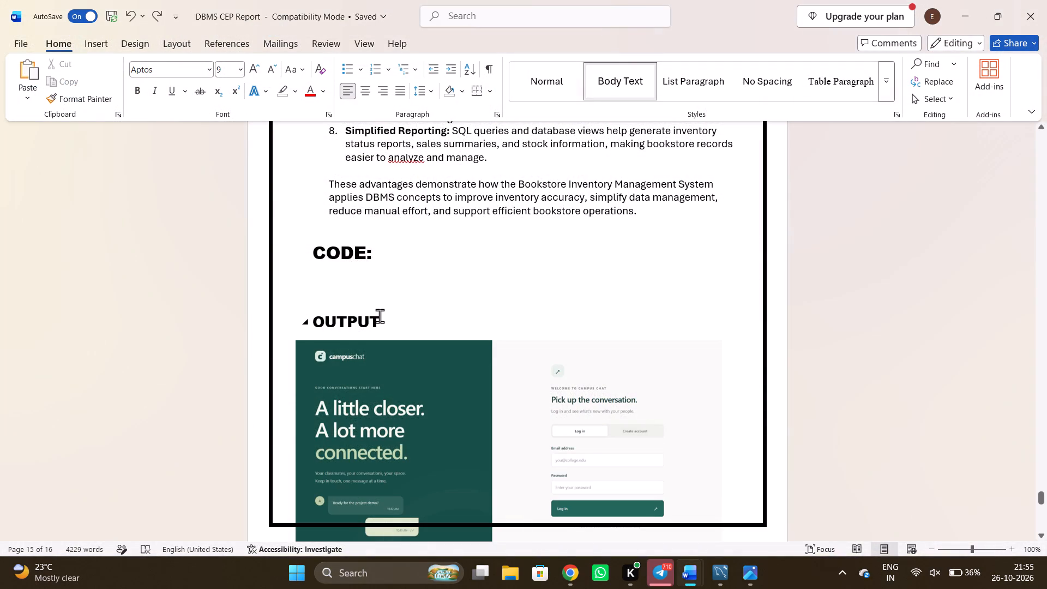
{"action": "key", "text": "ctrl+v"}
Delete the blank lines after USE bookstore_inventory, before code sections 2 and 3, and before CREATE TRIGGER trg_purchase_stock.
{"action": "scroll", "coordinate": [380, 316], "scroll_direction": "up", "scroll_amount": 10}
{"action": "scroll", "coordinate": [380, 316], "scroll_direction": "down", "scroll_amount": 1}
{"action": "scroll", "coordinate": [357, 212], "scroll_direction": "up", "scroll_amount": 1}
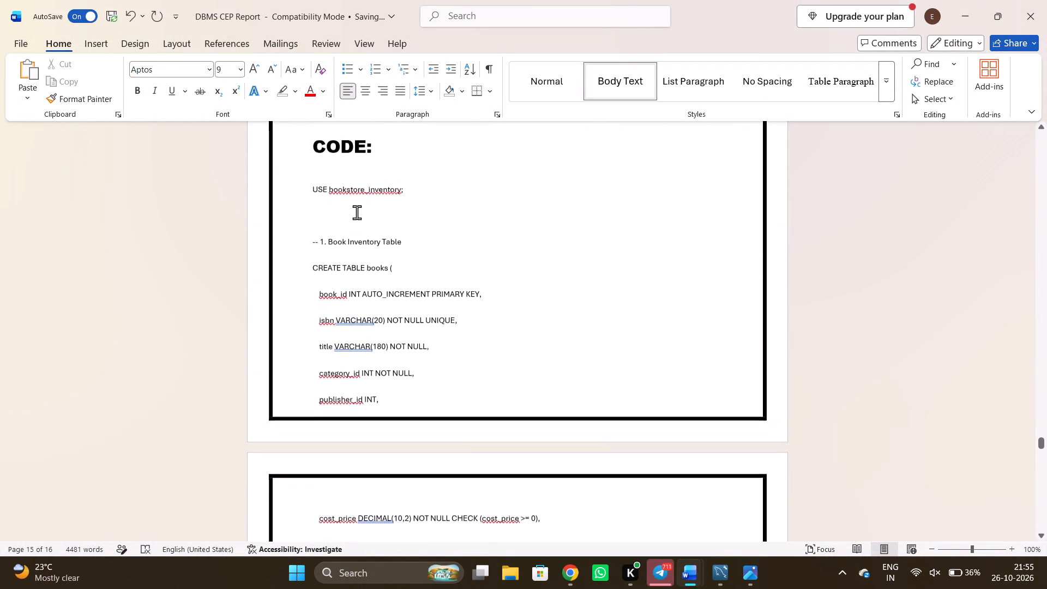
{"action": "scroll", "coordinate": [357, 212], "scroll_direction": "up", "scroll_amount": 1}
{"action": "left_click", "coordinate": [347, 254]}
{"action": "left_click", "coordinate": [347, 250]}
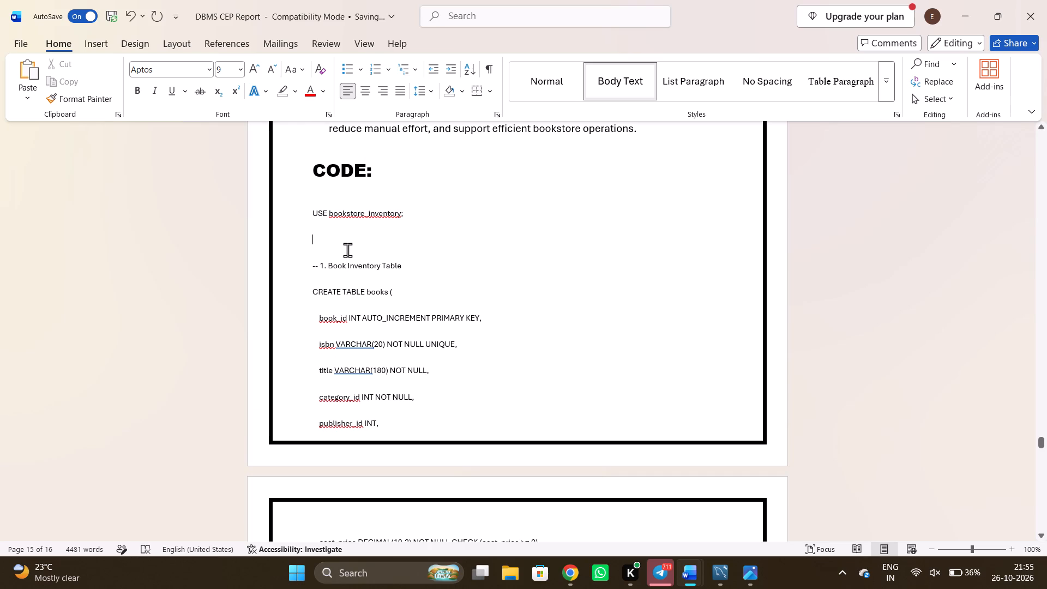
{"action": "key", "text": "BackSpace"}
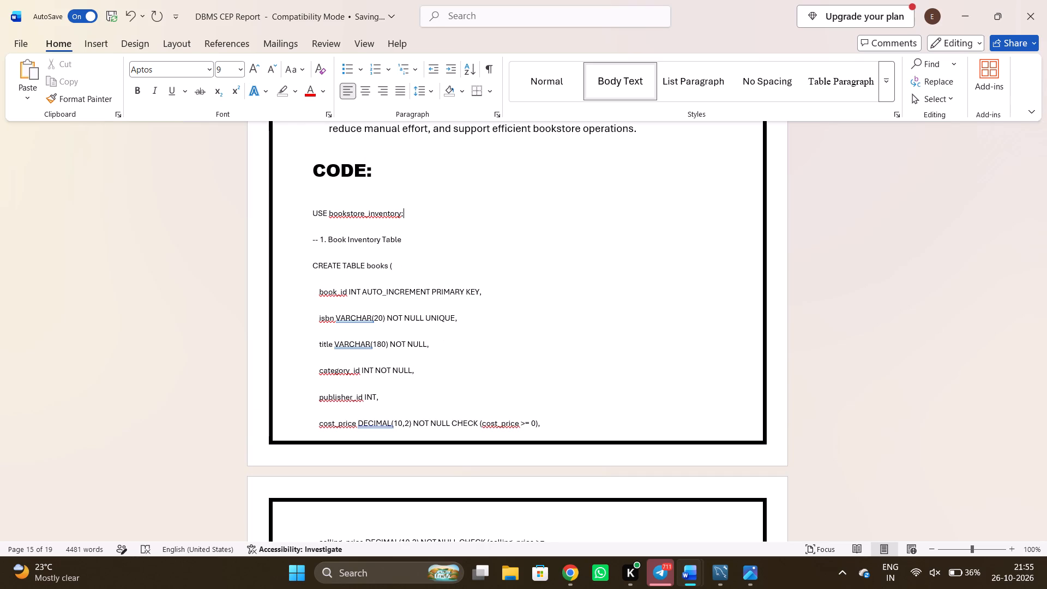
{"action": "scroll", "coordinate": [347, 250], "scroll_direction": "down", "scroll_amount": 1}
{"action": "scroll", "coordinate": [347, 250], "scroll_direction": "up", "scroll_amount": 1}
{"action": "scroll", "coordinate": [347, 250], "scroll_direction": "down", "scroll_amount": 1}
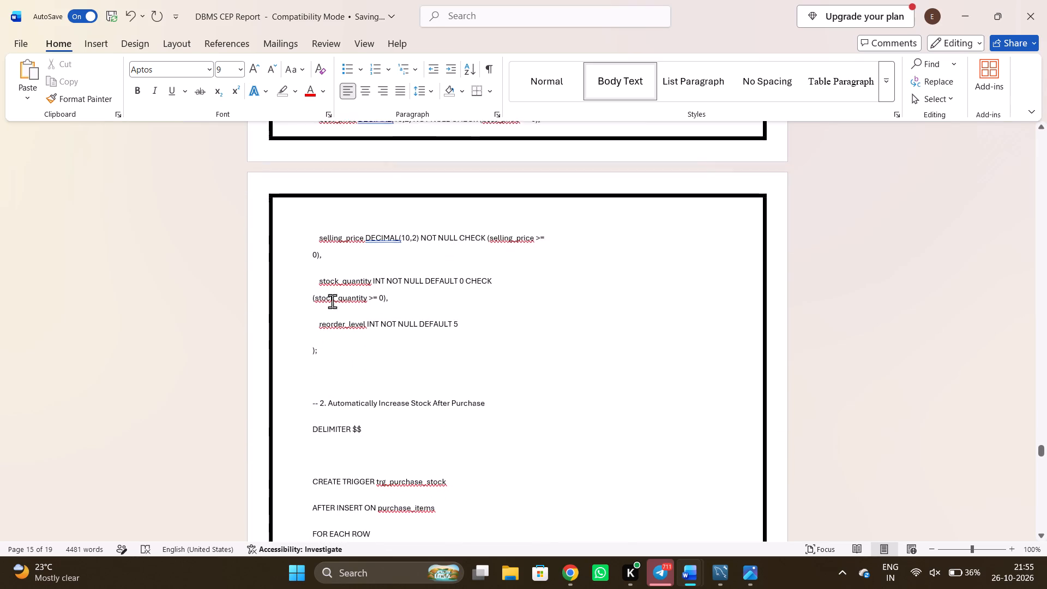
{"action": "left_click", "coordinate": [330, 372]}
{"action": "key", "text": "BackSpace"}
{"action": "scroll", "coordinate": [330, 372], "scroll_direction": "down", "scroll_amount": 1}
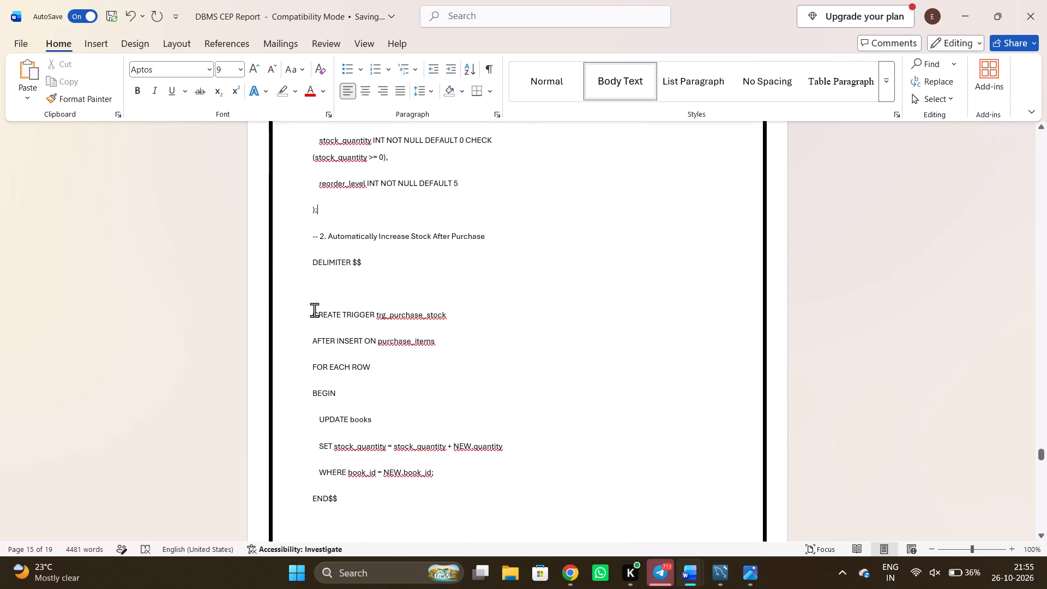
{"action": "left_click", "coordinate": [314, 301]}
{"action": "key", "text": "BackSpace"}
{"action": "scroll", "coordinate": [314, 301], "scroll_direction": "down", "scroll_amount": 1}
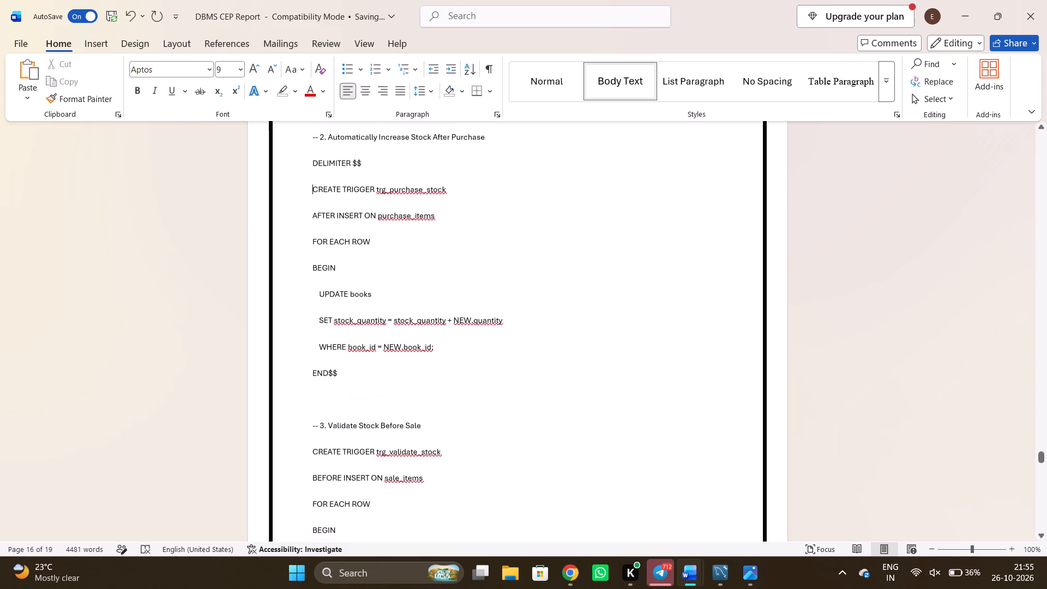
{"action": "left_click", "coordinate": [329, 400]}
{"action": "key", "text": "BackSpace"}
Delete the blank lines inside the trg_validate_stock trigger and before code section 4.
{"action": "scroll", "coordinate": [329, 400], "scroll_direction": "down", "scroll_amount": 3}
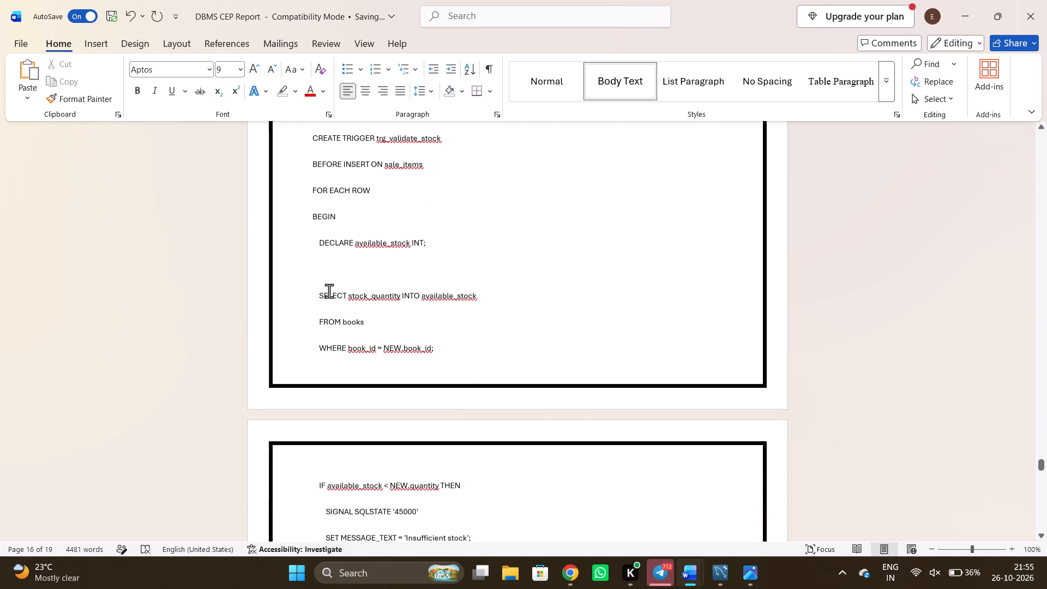
{"action": "left_click", "coordinate": [332, 277]}
{"action": "key", "text": "BackSpace"}
{"action": "scroll", "coordinate": [332, 277], "scroll_direction": "down", "scroll_amount": 1}
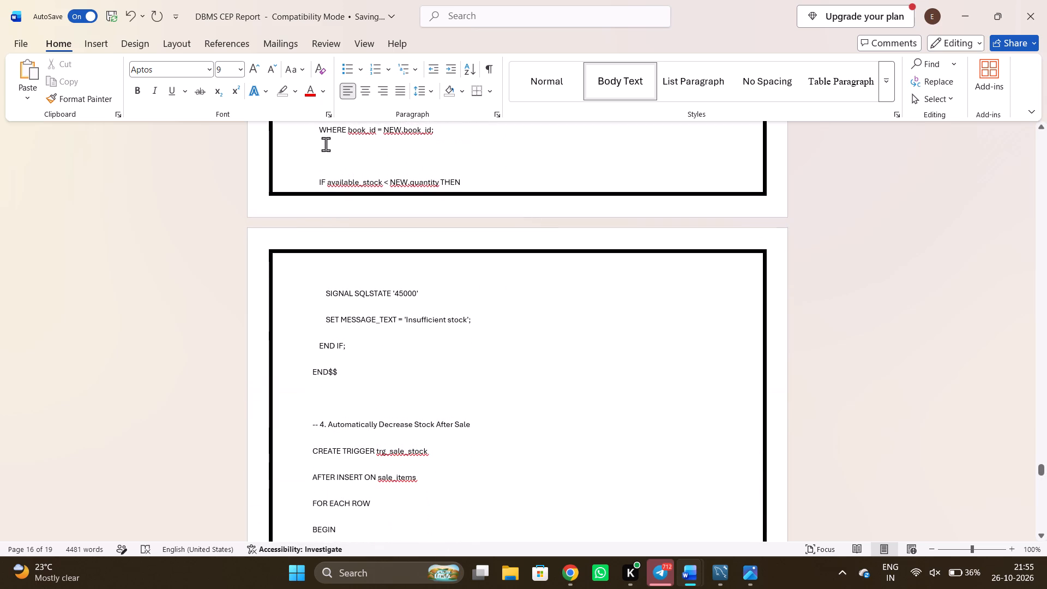
{"action": "left_click", "coordinate": [324, 153]}
{"action": "key", "text": "BackSpace"}
{"action": "left_click", "coordinate": [356, 373]}
{"action": "key", "text": "BackSpace"}
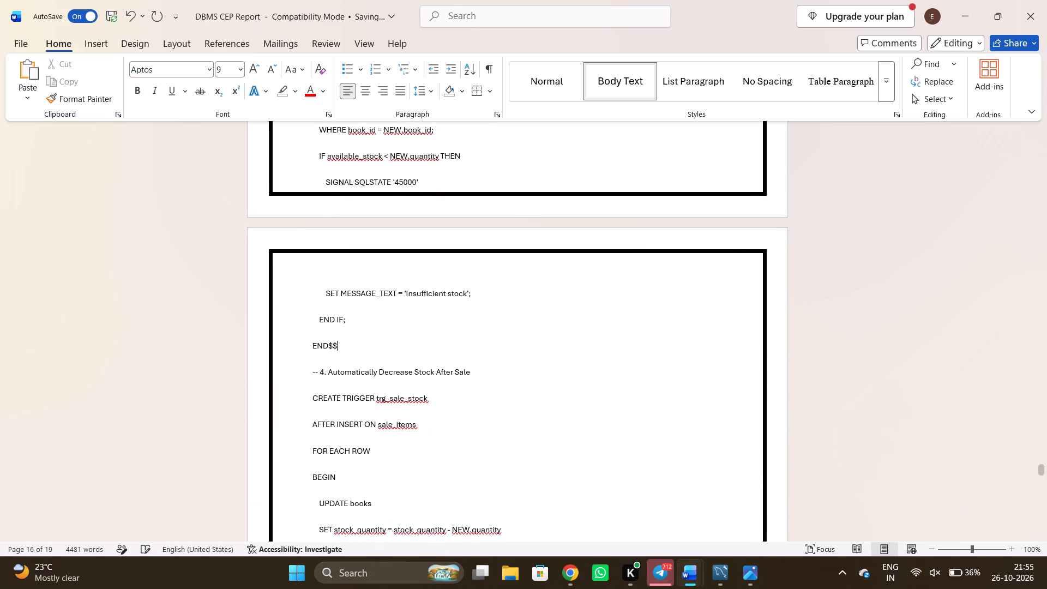
Delete the blank lines before the closing DELIMITER statement and before code sections 5 and 6.
{"action": "scroll", "coordinate": [356, 373], "scroll_direction": "down", "scroll_amount": 2}
{"action": "left_click", "coordinate": [315, 267]}
{"action": "key", "text": "BackSpace"}
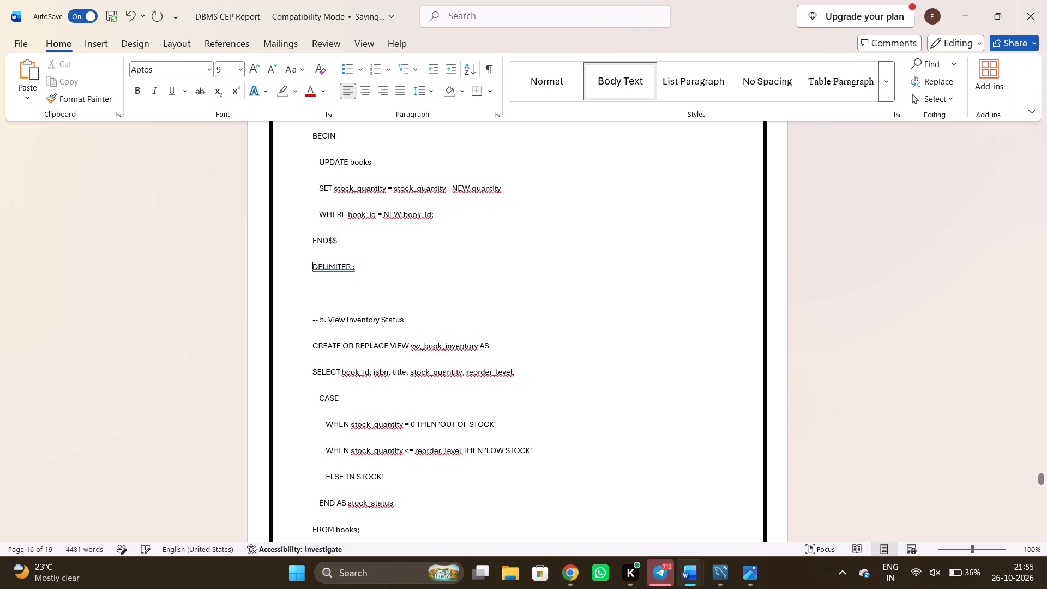
{"action": "left_click", "coordinate": [328, 291]}
{"action": "key", "text": "BackSpace"}
{"action": "scroll", "coordinate": [328, 291], "scroll_direction": "down", "scroll_amount": 3}
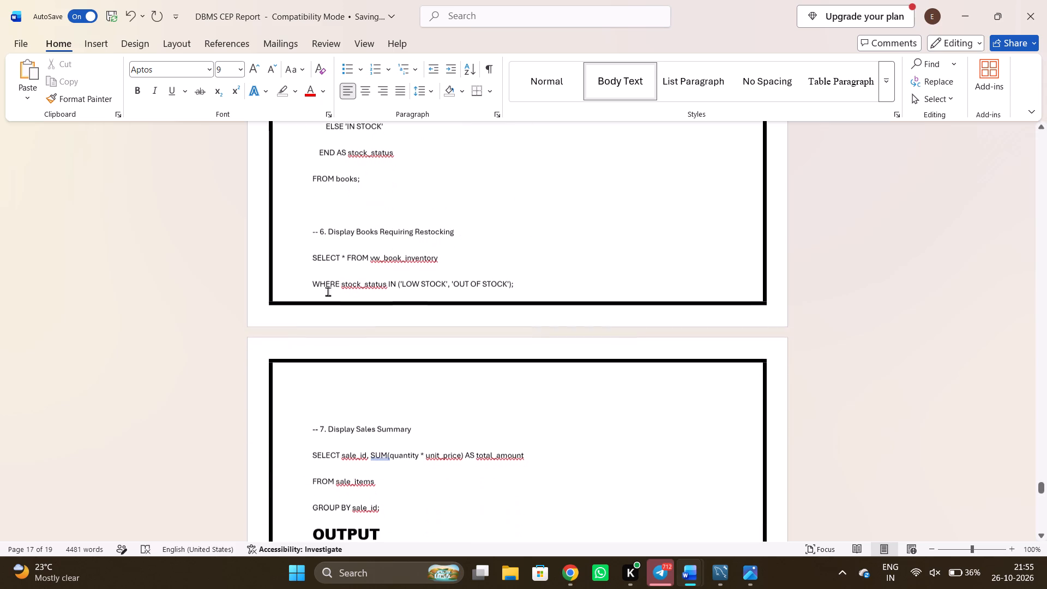
{"action": "left_click", "coordinate": [318, 209]}
{"action": "key", "text": "BackSpace"}
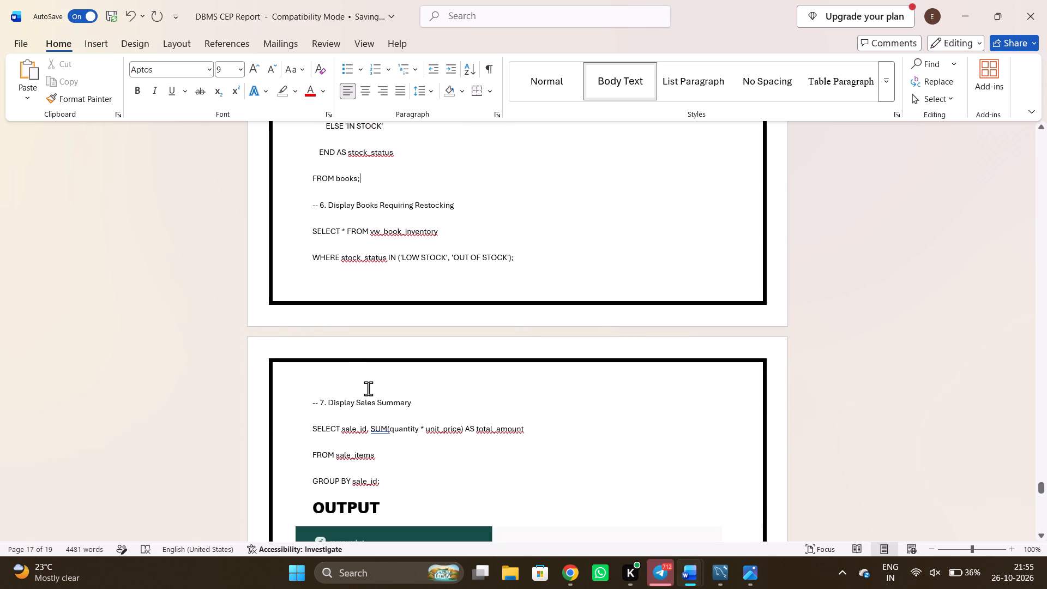
Insert blank lines between the closing advantages paragraph and the CODE heading so the code section starts on a new page.
{"action": "scroll", "coordinate": [368, 388], "scroll_direction": "up", "scroll_amount": 10}
{"action": "scroll", "coordinate": [368, 388], "scroll_direction": "down", "scroll_amount": 1}
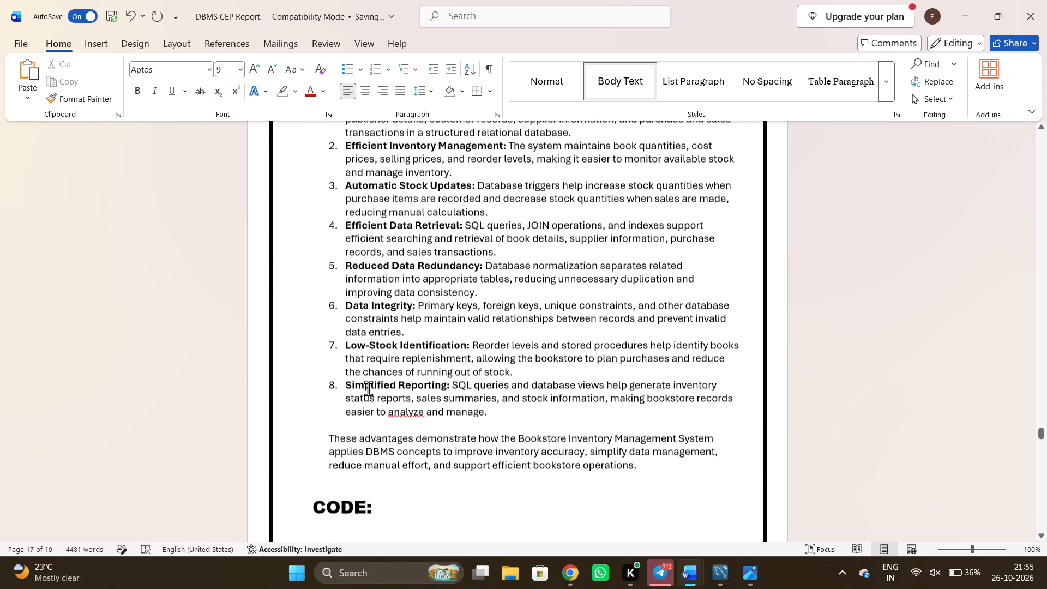
{"action": "scroll", "coordinate": [368, 388], "scroll_direction": "down", "scroll_amount": 1}
{"action": "left_click", "coordinate": [345, 326]}
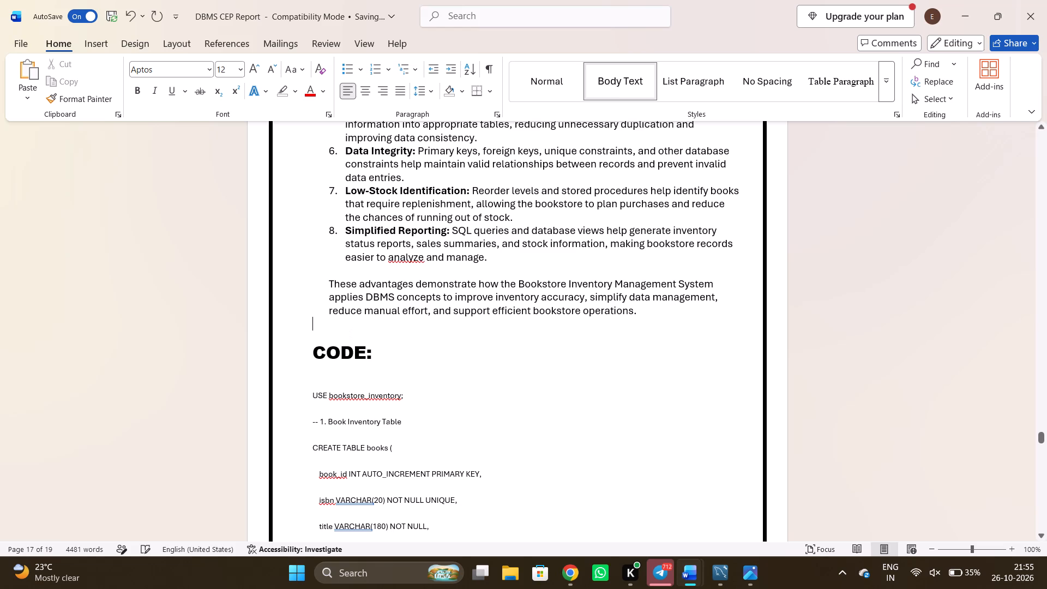
{"action": "key", "text": "Return"}
{"action": "key", "text": "Return"}
{"action": "key", "text": "Return"}
{"action": "key", "text": "Return"}
{"action": "key", "text": "Return"}
{"action": "key", "text": "Return"}
{"action": "key", "text": "Return"}
{"action": "key", "text": "Return"}
{"action": "key", "text": "Return"}
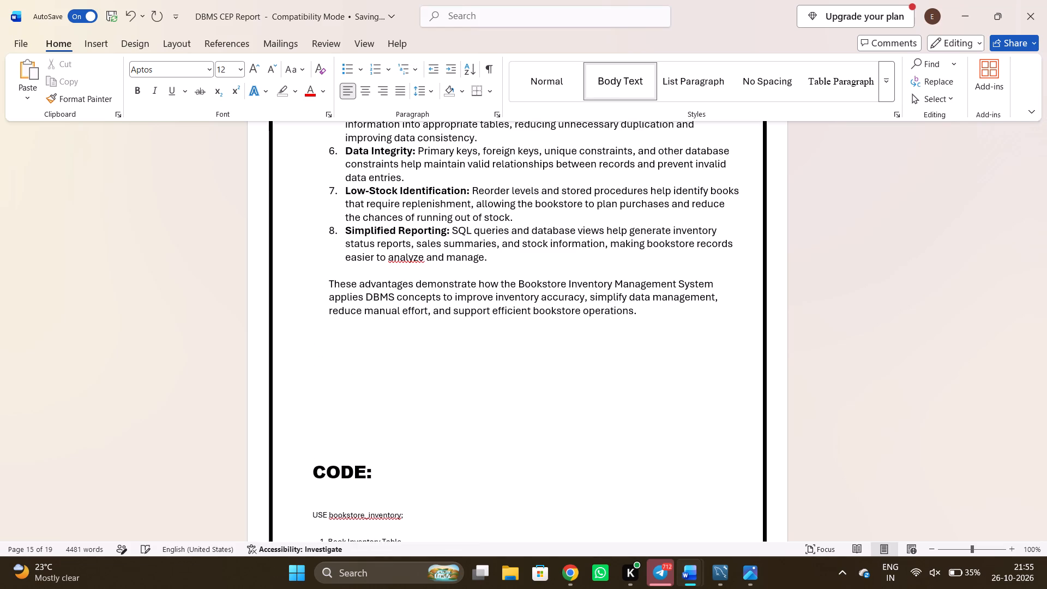
{"action": "key", "text": "Return"}
{"action": "key", "text": "Return"}
{"action": "key", "text": "Return"}
{"action": "key", "text": "Return"}
{"action": "key", "text": "Return"}
{"action": "scroll", "coordinate": [345, 326], "scroll_direction": "down", "scroll_amount": 1}
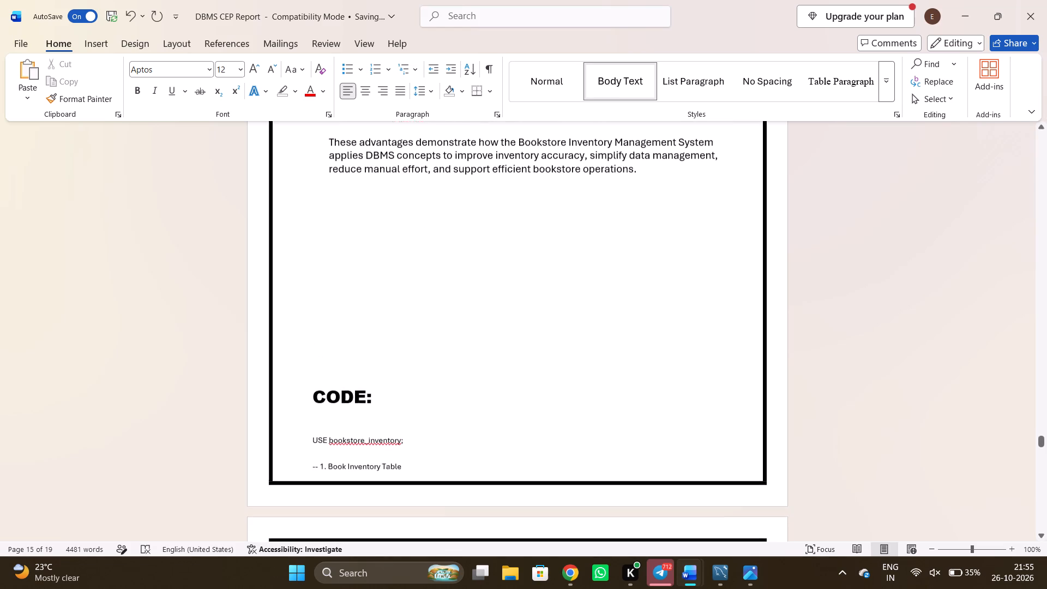
{"action": "key", "text": "Return"}
{"action": "key", "text": "Return"}
{"action": "key", "text": "Return"}
{"action": "key", "text": "Return"}
{"action": "key", "text": "Return"}
{"action": "key", "text": "Return"}
{"action": "key", "text": "Return"}
Insert blank lines after the Campus Chat screenshot so the RESULT heading moves to the following page.
{"action": "scroll", "coordinate": [345, 326], "scroll_direction": "down", "scroll_amount": 1}
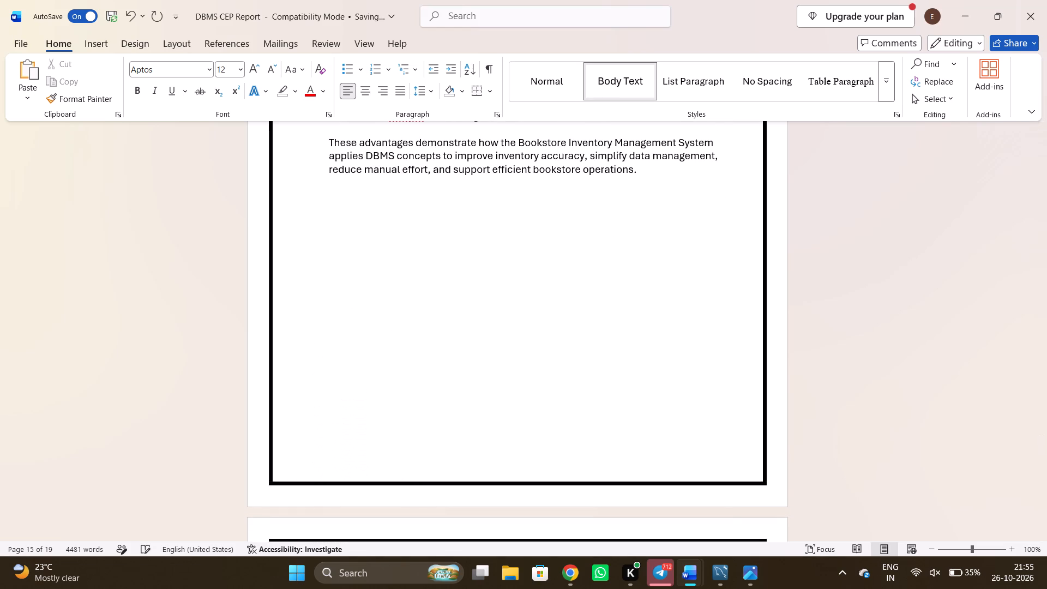
{"action": "scroll", "coordinate": [345, 326], "scroll_direction": "down", "scroll_amount": 9}
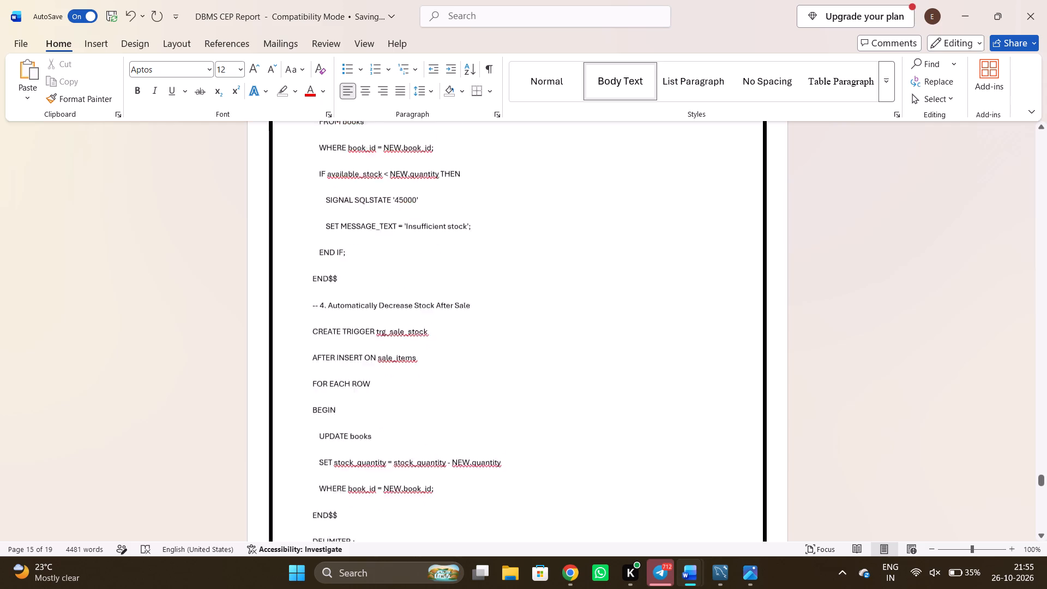
{"action": "scroll", "coordinate": [345, 326], "scroll_direction": "down", "scroll_amount": 4}
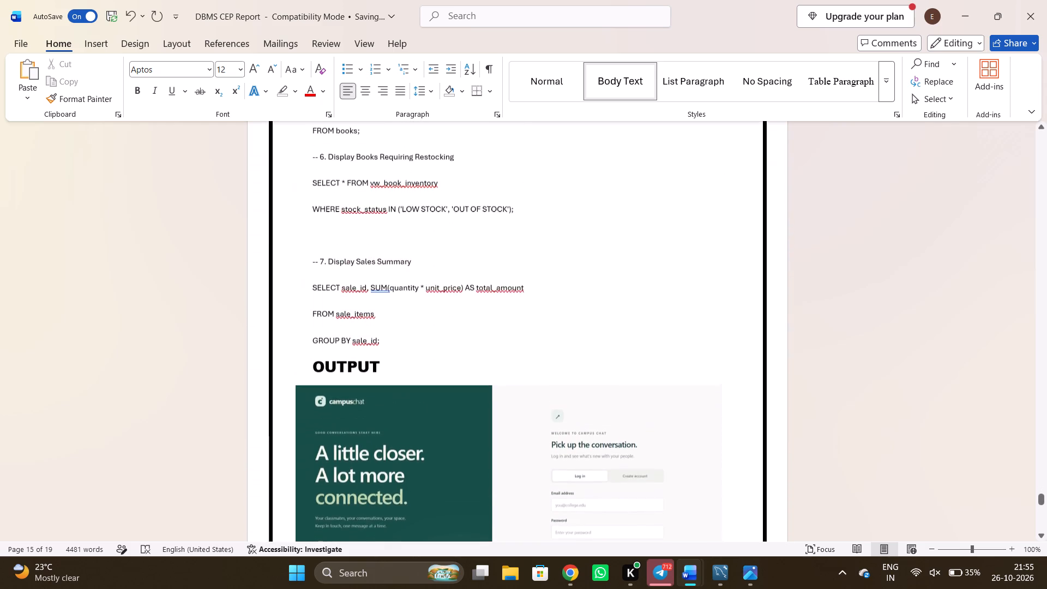
{"action": "scroll", "coordinate": [345, 326], "scroll_direction": "down", "scroll_amount": 2}
{"action": "left_click", "coordinate": [308, 279]}
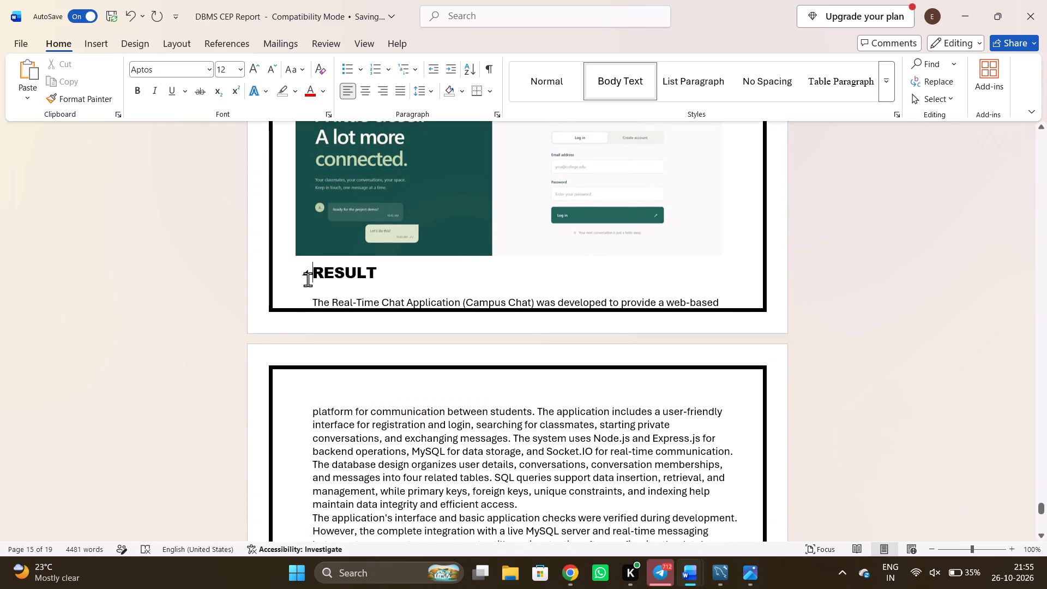
{"action": "key", "text": "Return"}
{"action": "key", "text": "Return"}
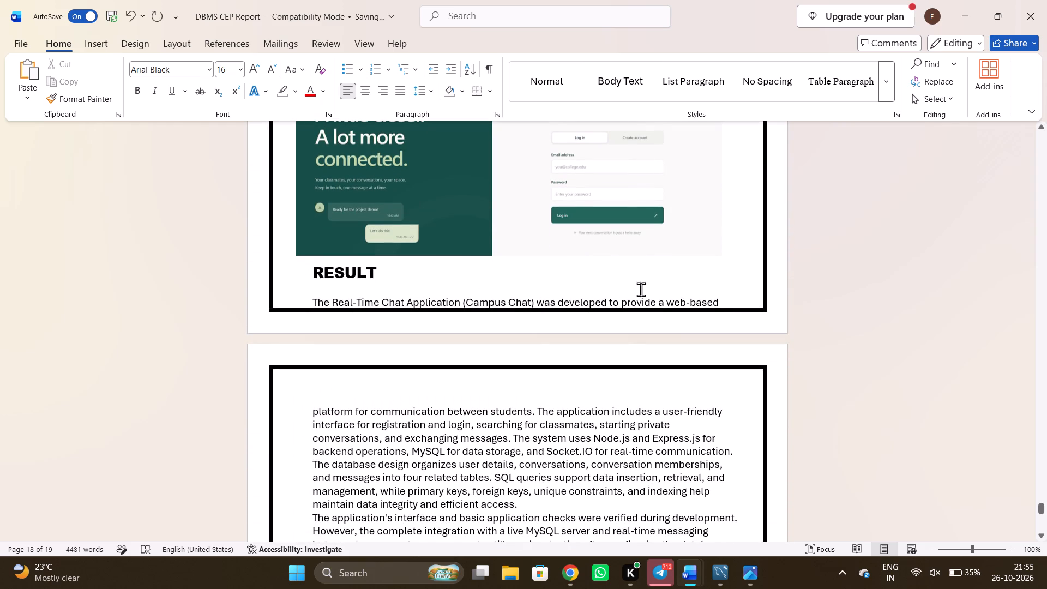
{"action": "left_click", "coordinate": [741, 256]}
{"action": "key", "text": "Return"}
{"action": "key", "text": "Return"}
{"action": "key", "text": "Return"}
{"action": "key", "text": "Return"}
{"action": "key", "text": "Return"}
{"action": "key", "text": "Return"}
{"action": "key", "text": "Return"}
Delete the Campus Chat login screenshot under the OUTPUT heading.
{"action": "scroll", "coordinate": [741, 256], "scroll_direction": "up", "scroll_amount": 1}
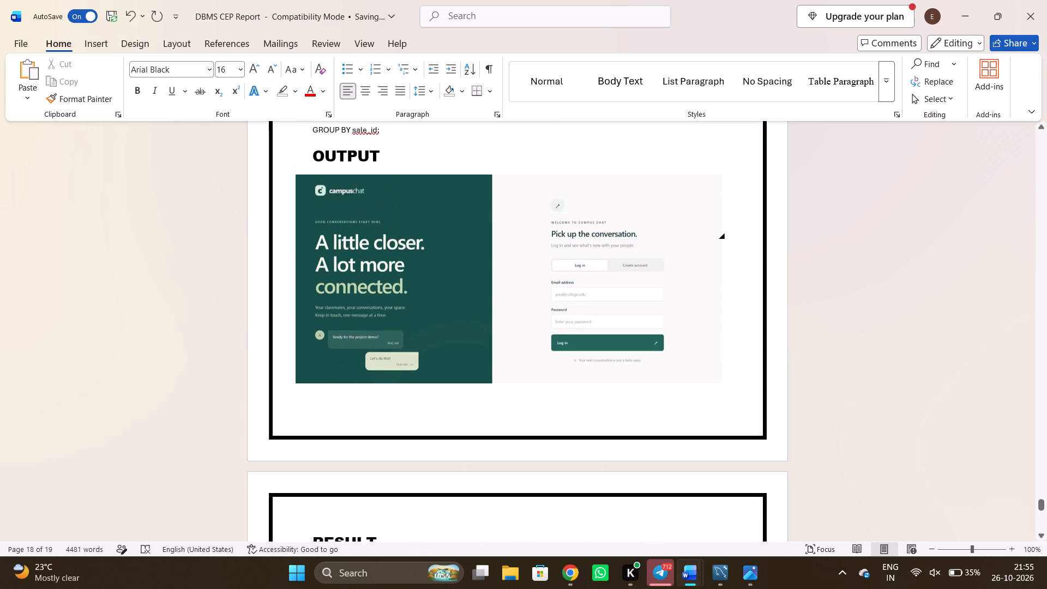
{"action": "scroll", "coordinate": [741, 256], "scroll_direction": "up", "scroll_amount": 1}
{"action": "left_click", "coordinate": [604, 279]}
{"action": "key", "text": "Delete"}
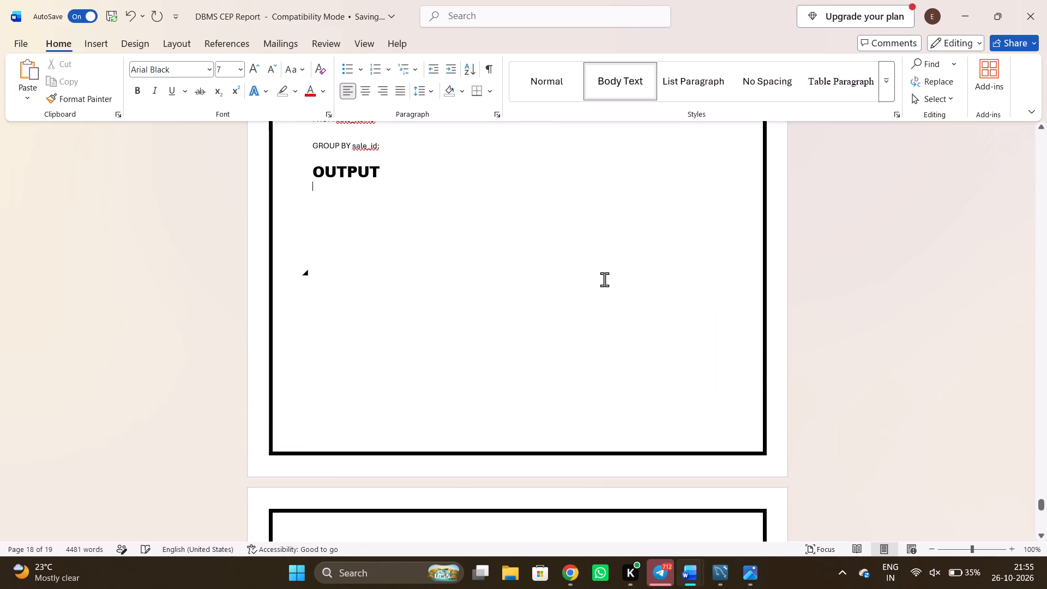
Switch to MySQL Workbench and capture a screenshot of the books table result grid with all its rows and columns.
{"action": "left_click", "coordinate": [721, 576]}
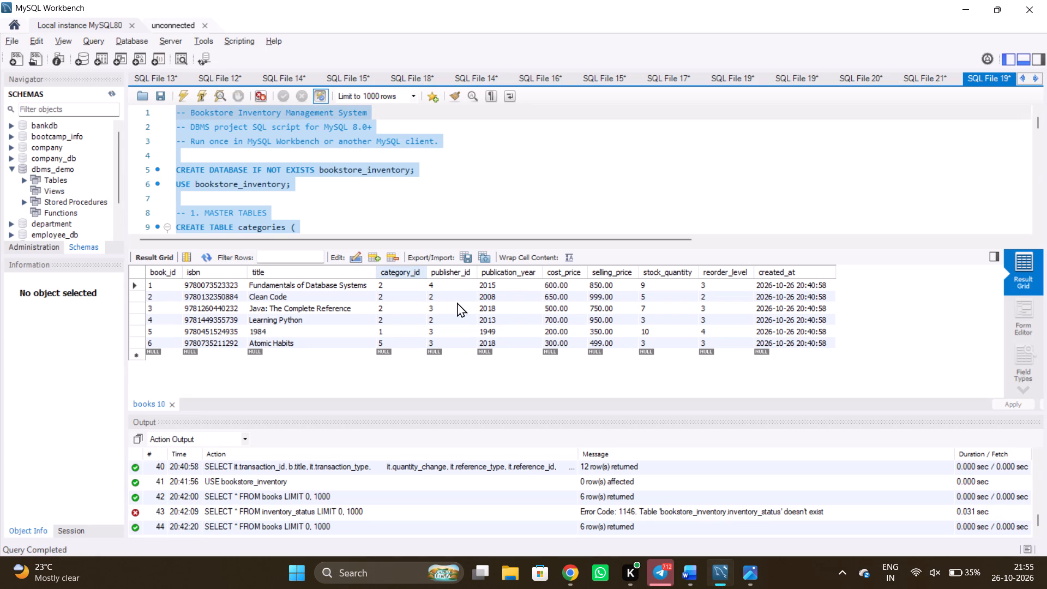
{"action": "key", "text": "Print"}
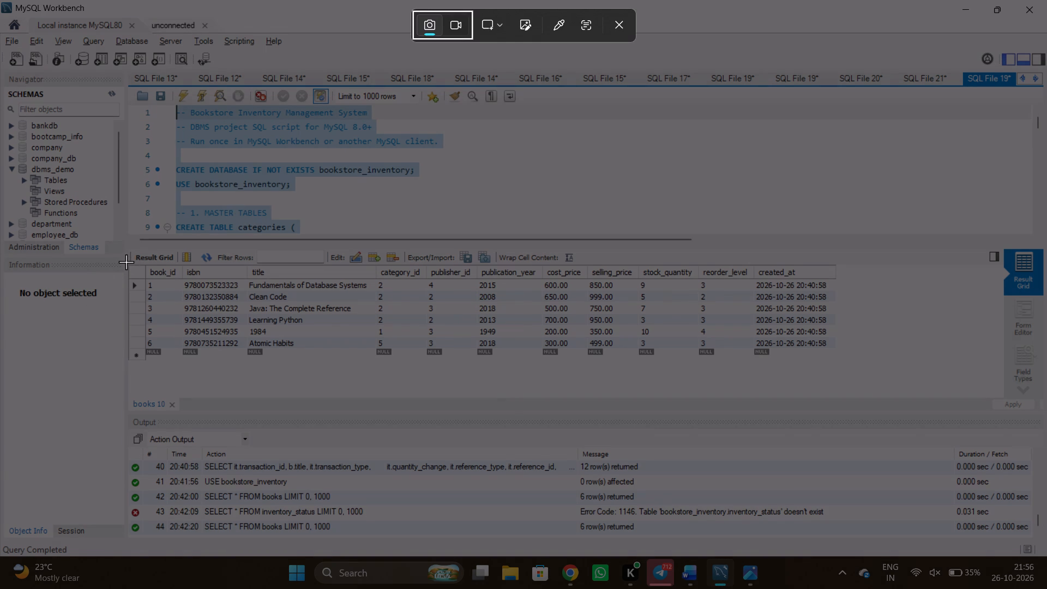
{"action": "left_click_drag", "start_coordinate": [125, 262], "coordinate": [828, 380]}
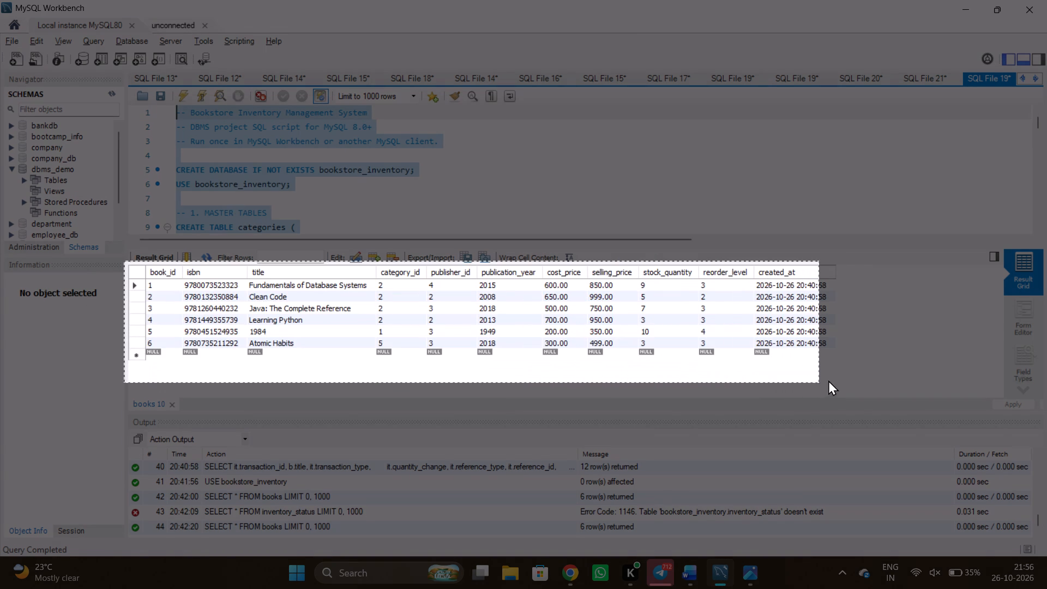
{"action": "left_click_drag", "start_coordinate": [828, 380], "coordinate": [844, 368]}
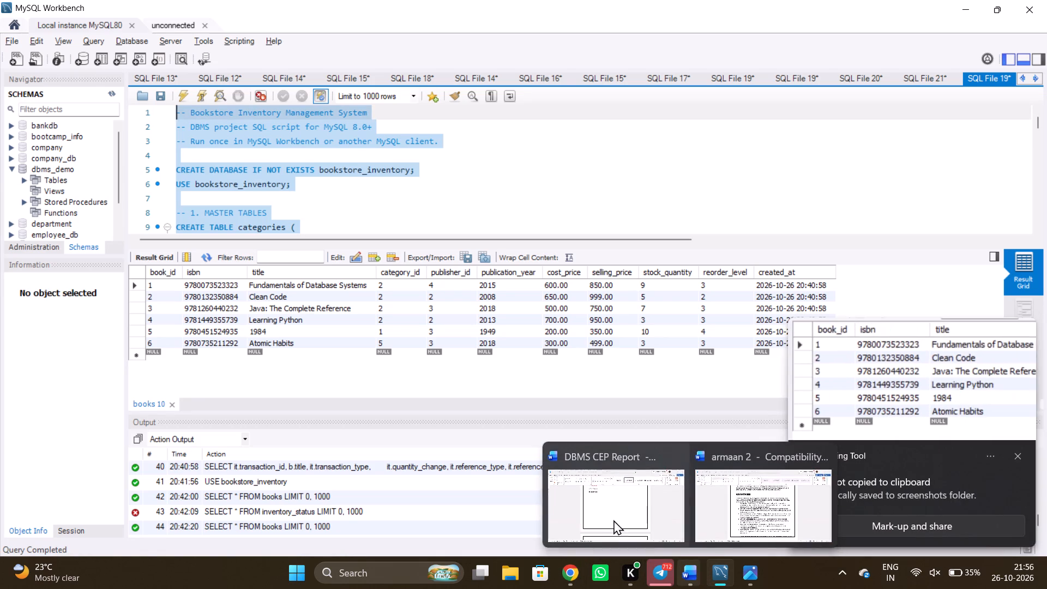
Switch to the DBMS CEP Report document in Word and paste the books table screenshot under the OUTPUT heading.
{"action": "left_click", "coordinate": [607, 513]}
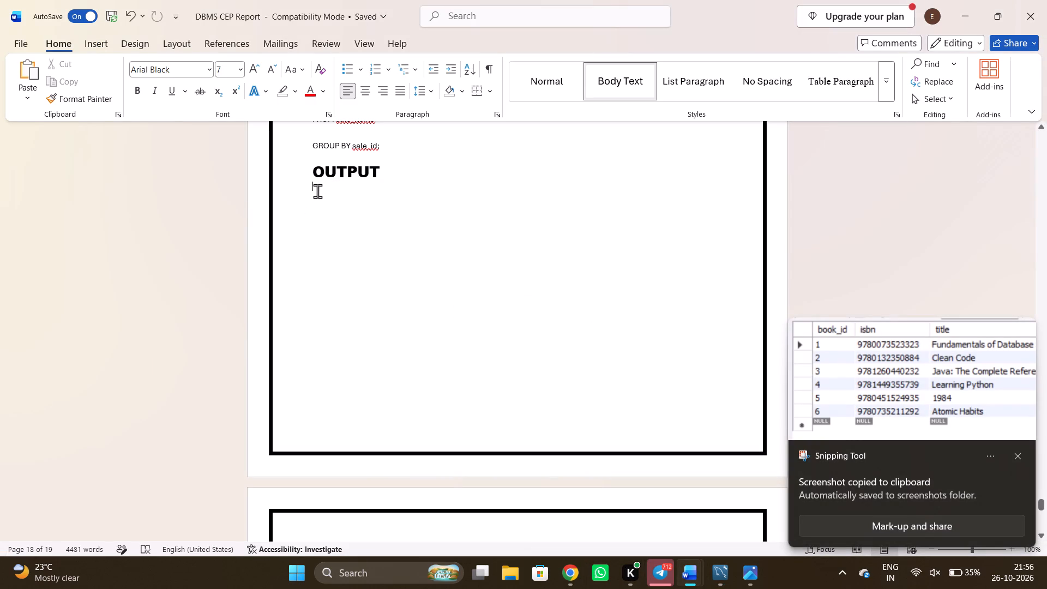
{"action": "key", "text": "ctrl+v"}
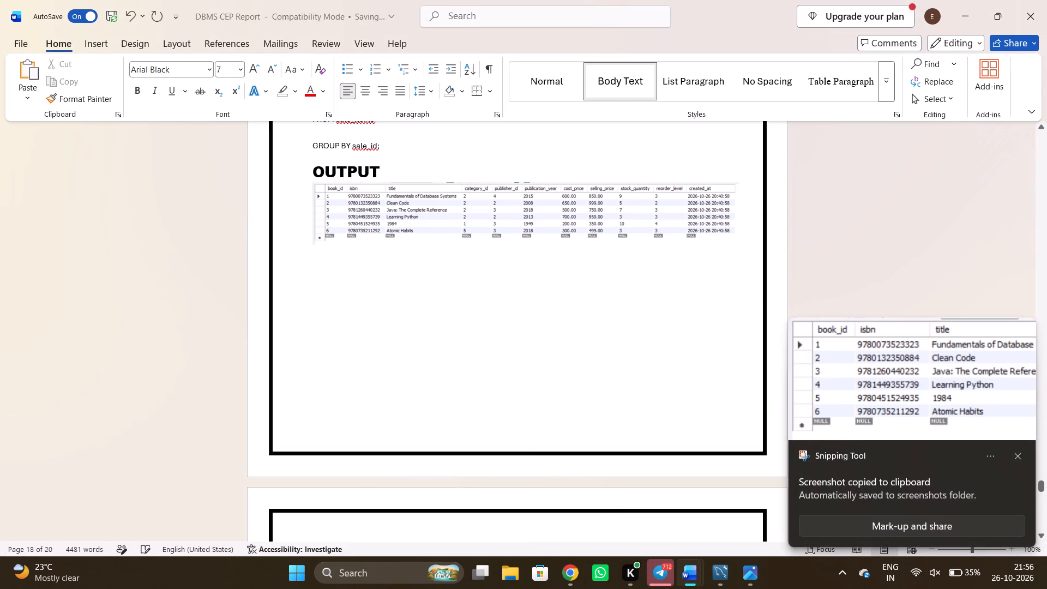
Crop the upper and left edges of the pasted books table screenshot.
{"action": "left_click", "coordinate": [577, 211]}
{"action": "right_click", "coordinate": [577, 211]}
{"action": "left_click", "coordinate": [624, 134]}
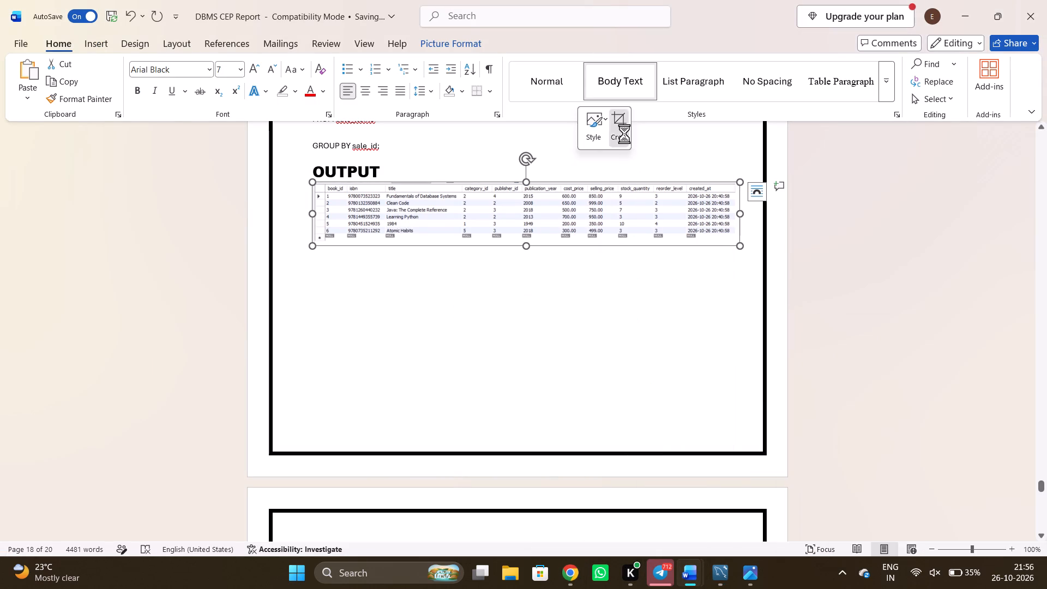
{"action": "left_click", "coordinate": [529, 184]}
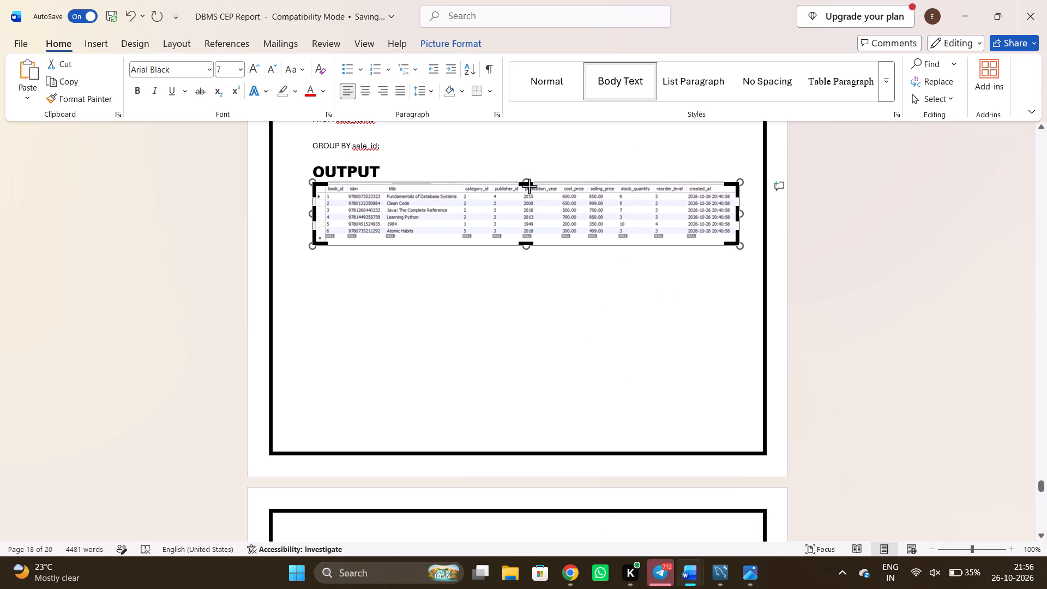
{"action": "left_click", "coordinate": [314, 211]}
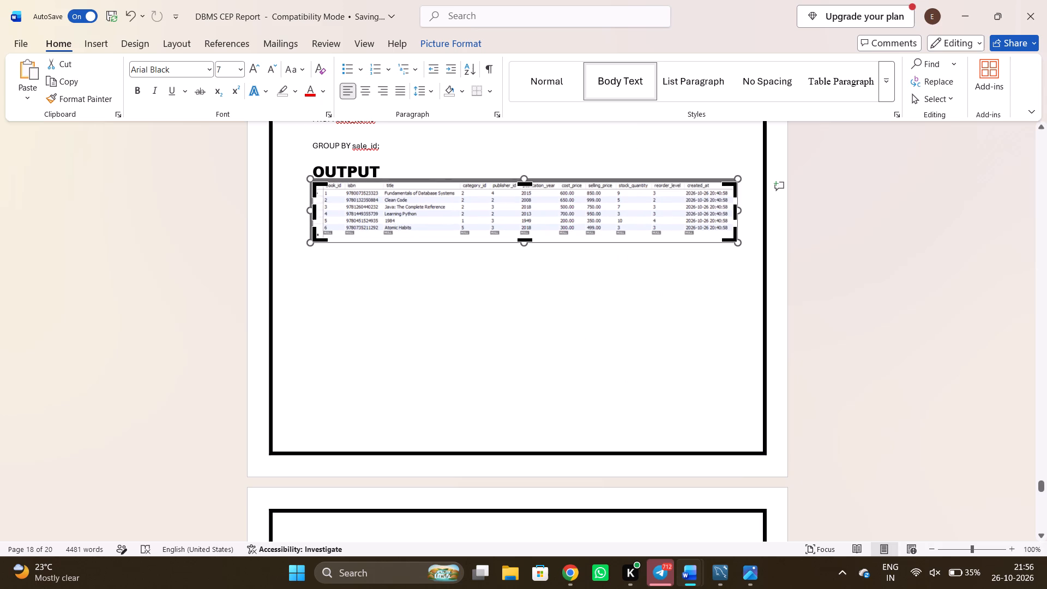
{"action": "left_click", "coordinate": [591, 298]}
Set the books table screenshot's text wrapping to Top and Bottom and position it just below the OUTPUT heading.
{"action": "left_click_drag", "start_coordinate": [570, 224], "coordinate": [552, 249]}
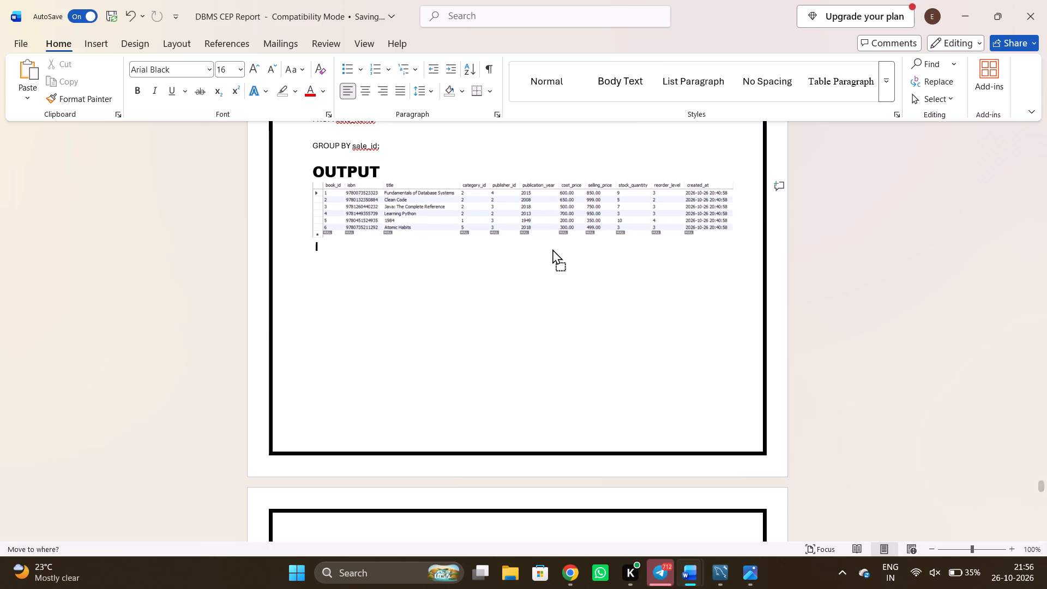
{"action": "left_click_drag", "start_coordinate": [552, 249], "coordinate": [552, 248]}
{"action": "left_click", "coordinate": [749, 212]}
{"action": "left_click", "coordinate": [693, 233]}
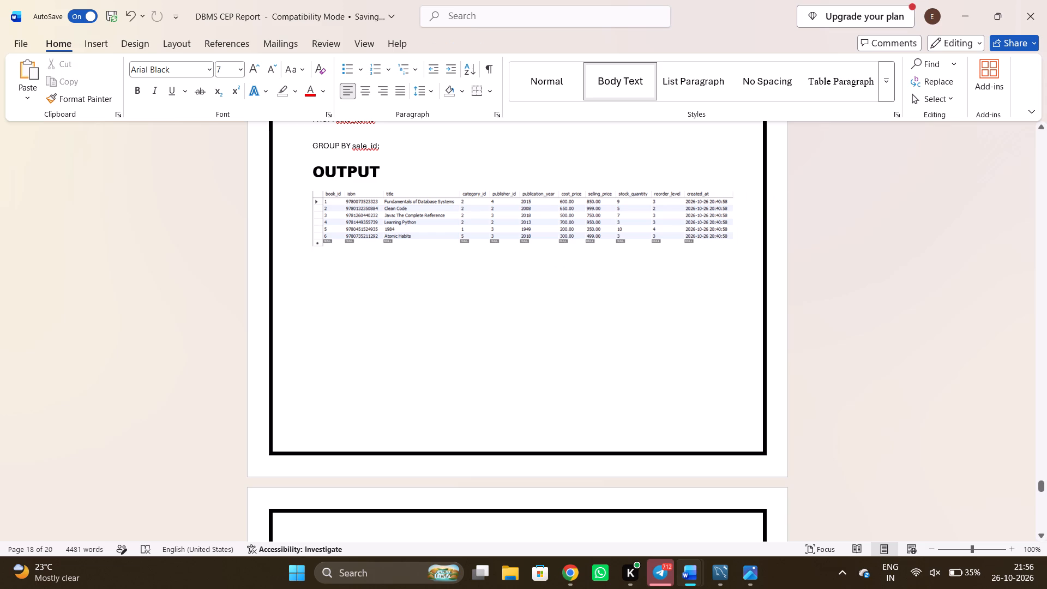
{"action": "left_click", "coordinate": [759, 202]}
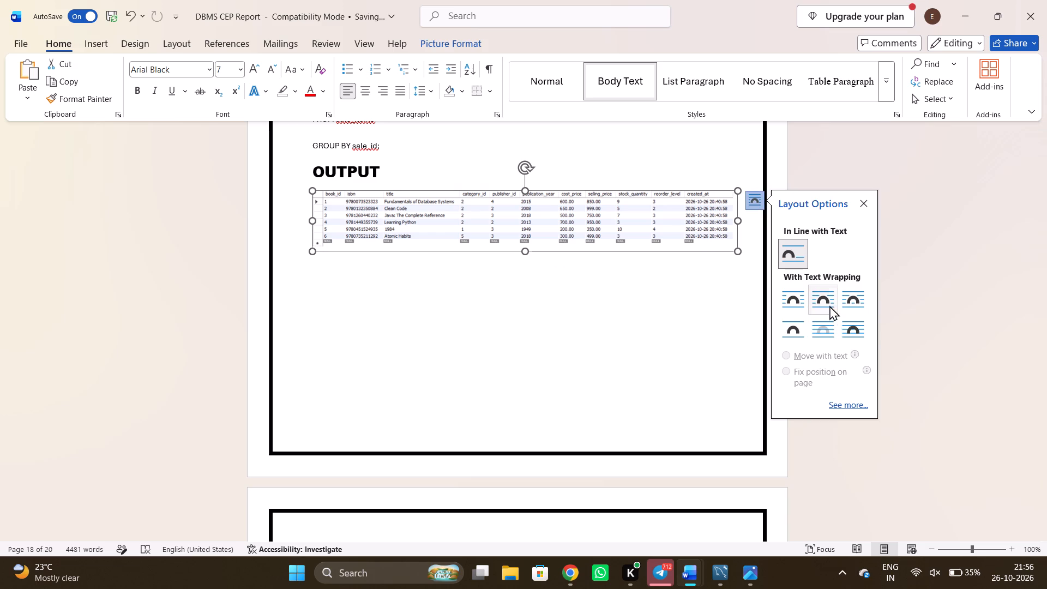
{"action": "left_click", "coordinate": [783, 324]}
{"action": "left_click_drag", "start_coordinate": [660, 229], "coordinate": [635, 260]}
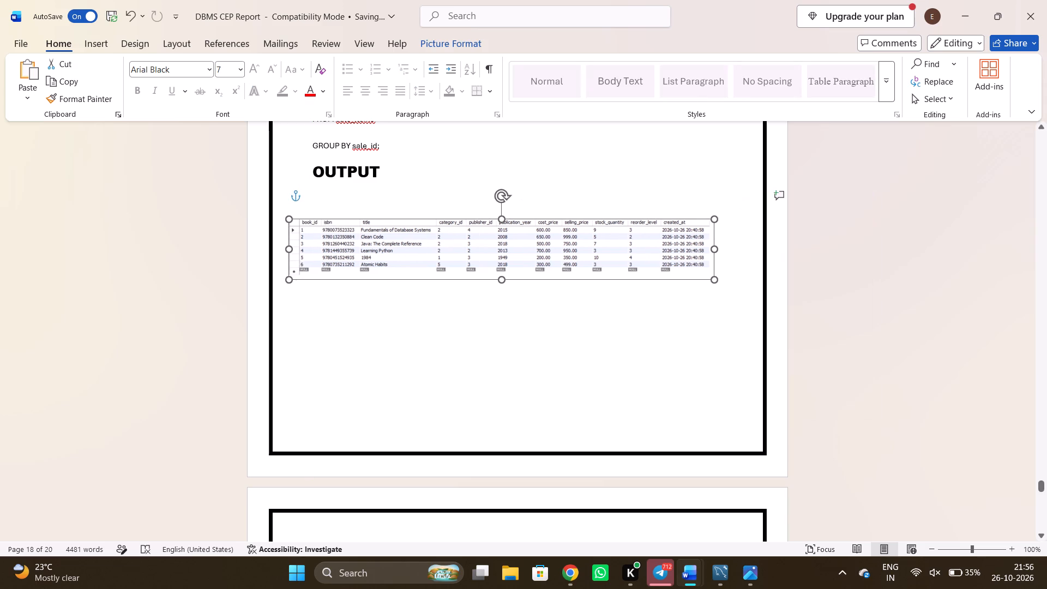
{"action": "left_click_drag", "start_coordinate": [635, 260], "coordinate": [651, 232]}
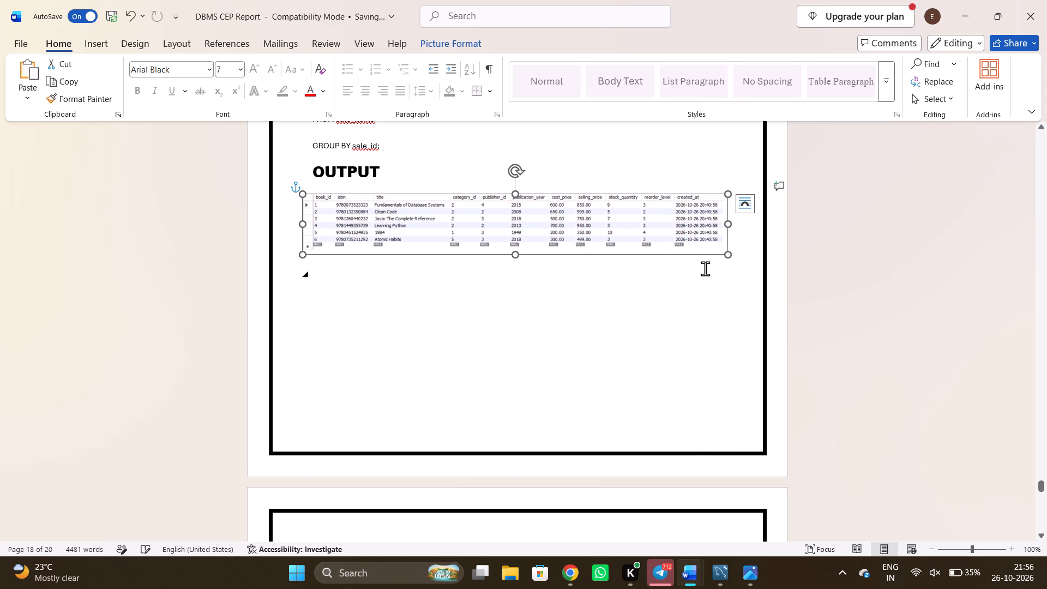
Enlarge the books table screenshot to nearly the width of the page border and centre it horizontally on the page.
{"action": "left_click", "coordinate": [726, 255]}
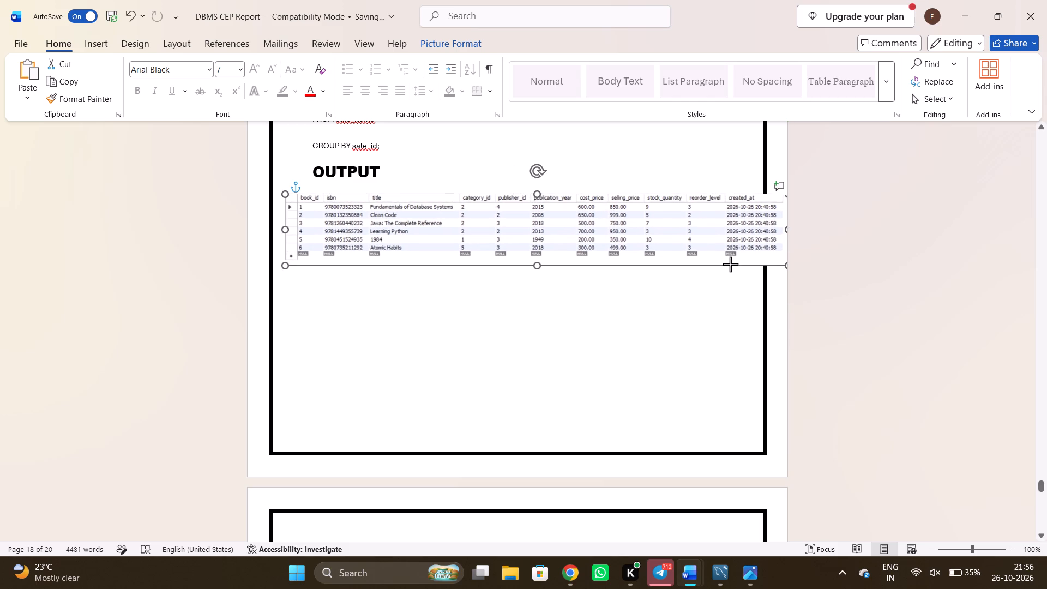
{"action": "left_click_drag", "start_coordinate": [711, 239], "coordinate": [693, 247]}
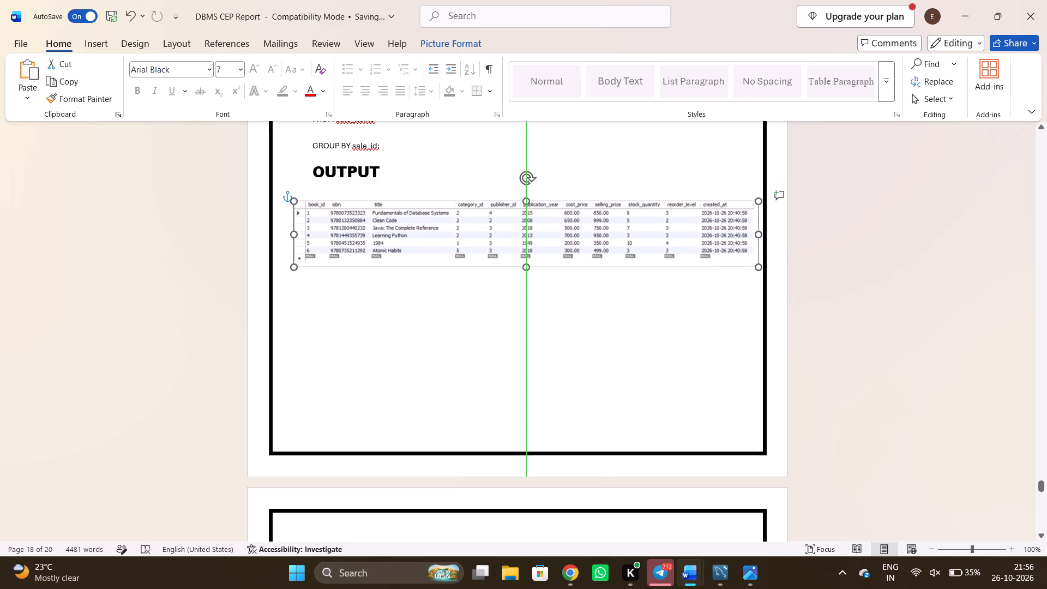
{"action": "left_click_drag", "start_coordinate": [693, 247], "coordinate": [691, 247]}
{"action": "left_click", "coordinate": [655, 363]}
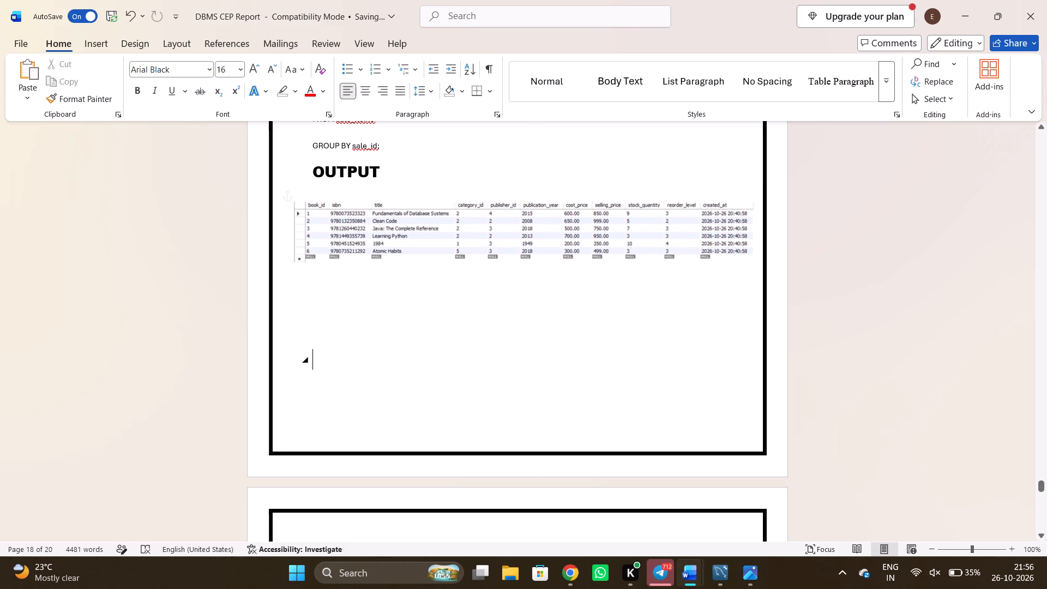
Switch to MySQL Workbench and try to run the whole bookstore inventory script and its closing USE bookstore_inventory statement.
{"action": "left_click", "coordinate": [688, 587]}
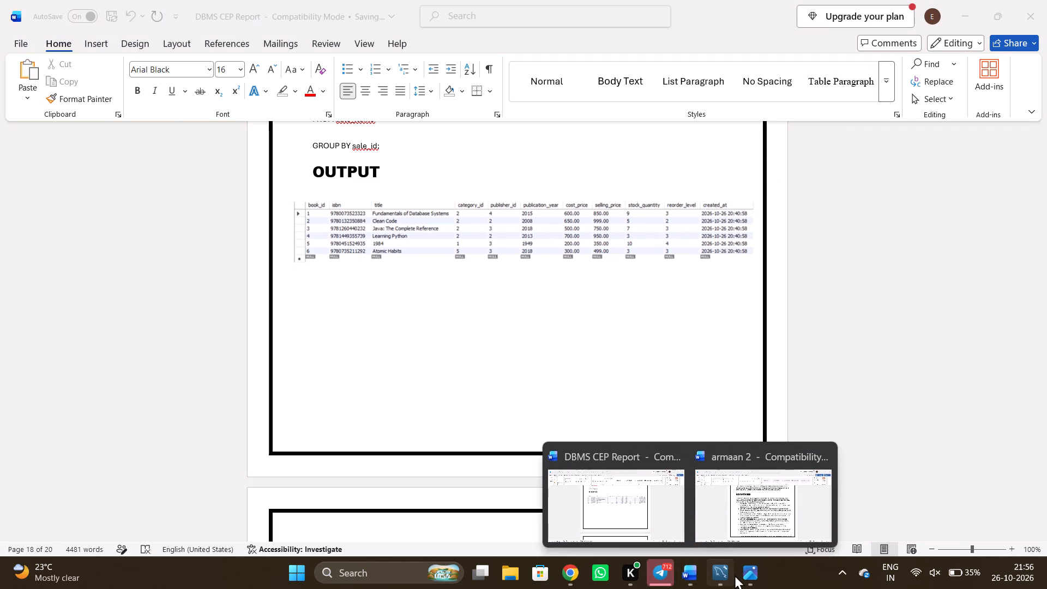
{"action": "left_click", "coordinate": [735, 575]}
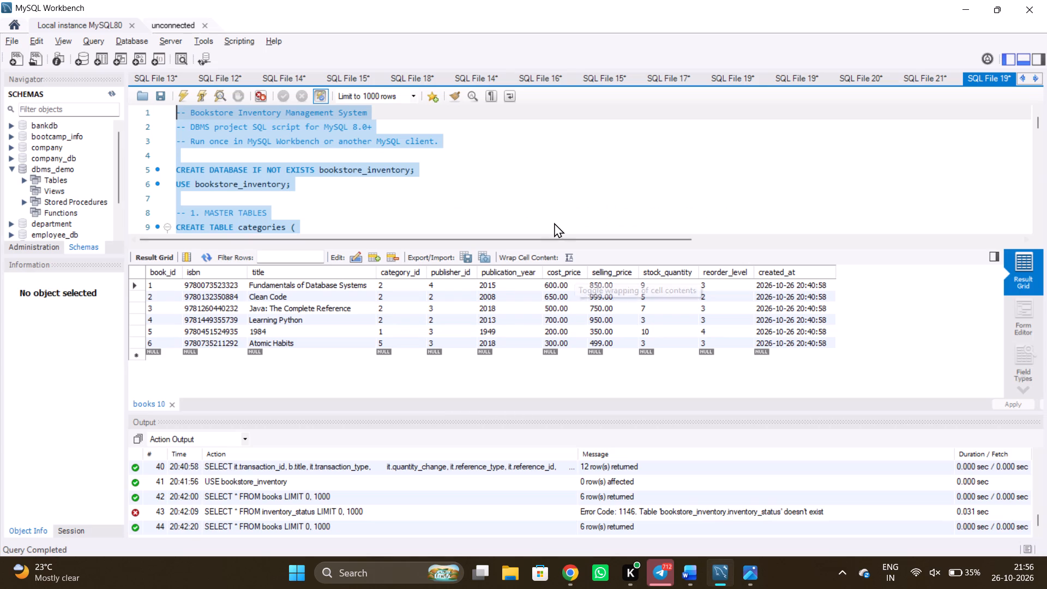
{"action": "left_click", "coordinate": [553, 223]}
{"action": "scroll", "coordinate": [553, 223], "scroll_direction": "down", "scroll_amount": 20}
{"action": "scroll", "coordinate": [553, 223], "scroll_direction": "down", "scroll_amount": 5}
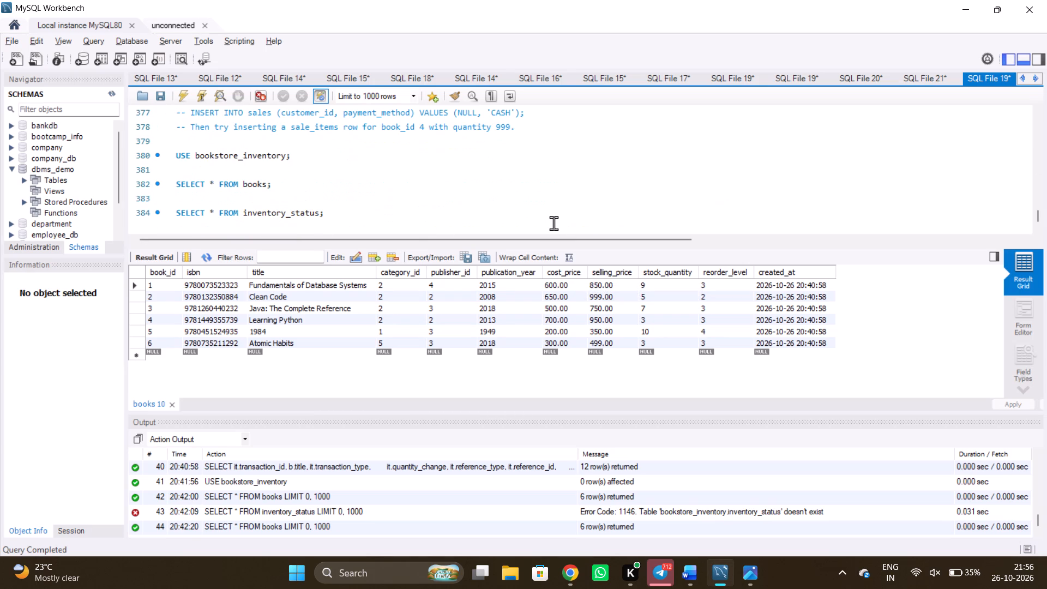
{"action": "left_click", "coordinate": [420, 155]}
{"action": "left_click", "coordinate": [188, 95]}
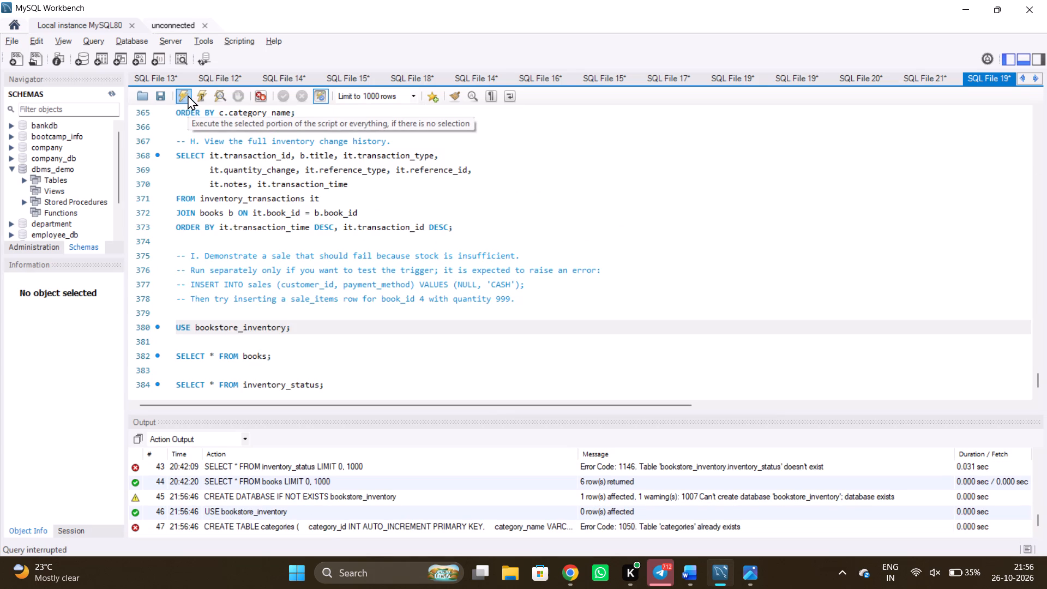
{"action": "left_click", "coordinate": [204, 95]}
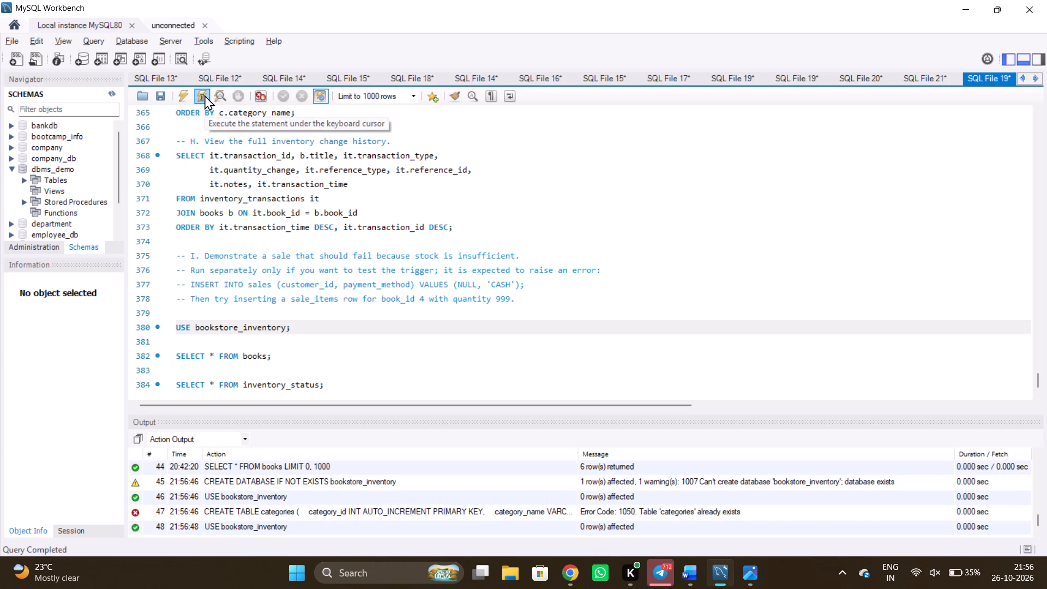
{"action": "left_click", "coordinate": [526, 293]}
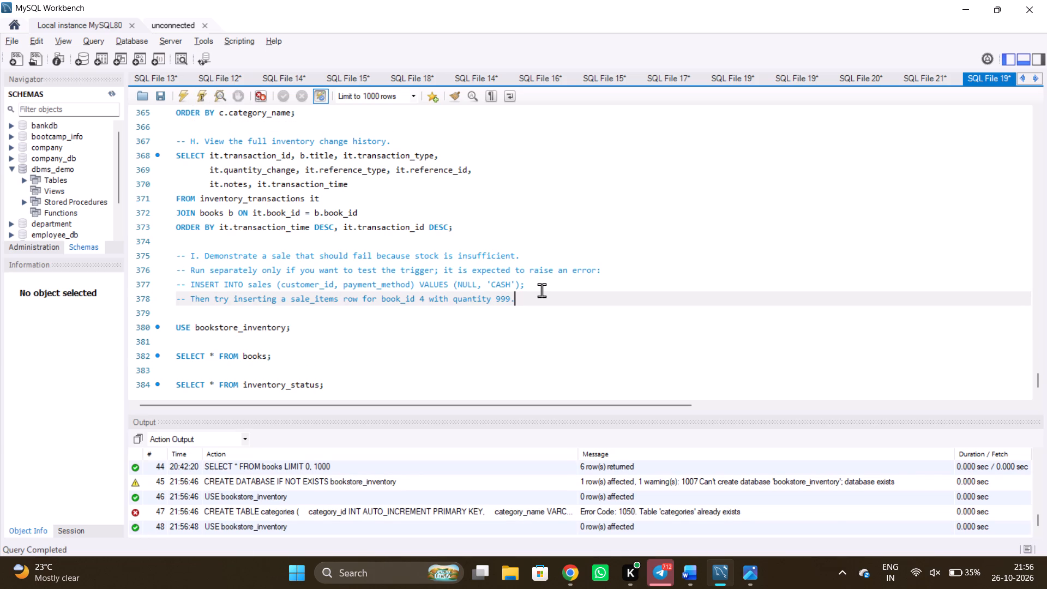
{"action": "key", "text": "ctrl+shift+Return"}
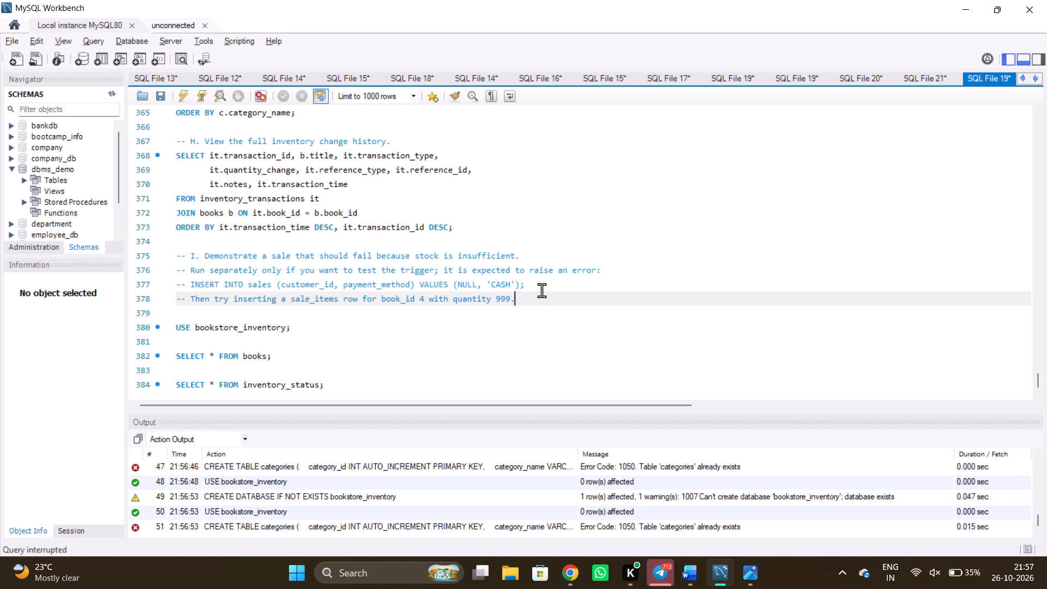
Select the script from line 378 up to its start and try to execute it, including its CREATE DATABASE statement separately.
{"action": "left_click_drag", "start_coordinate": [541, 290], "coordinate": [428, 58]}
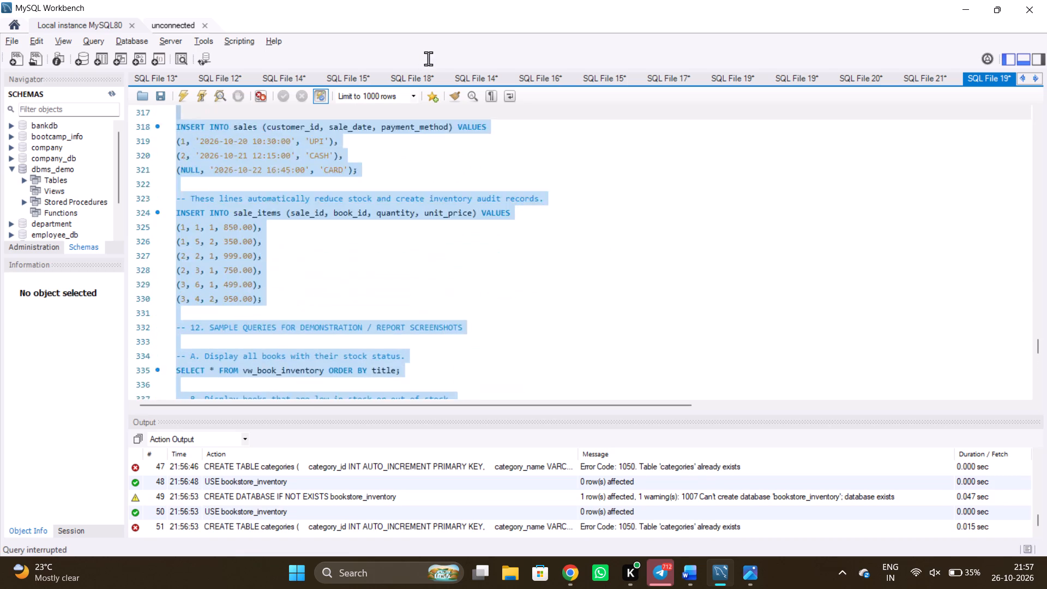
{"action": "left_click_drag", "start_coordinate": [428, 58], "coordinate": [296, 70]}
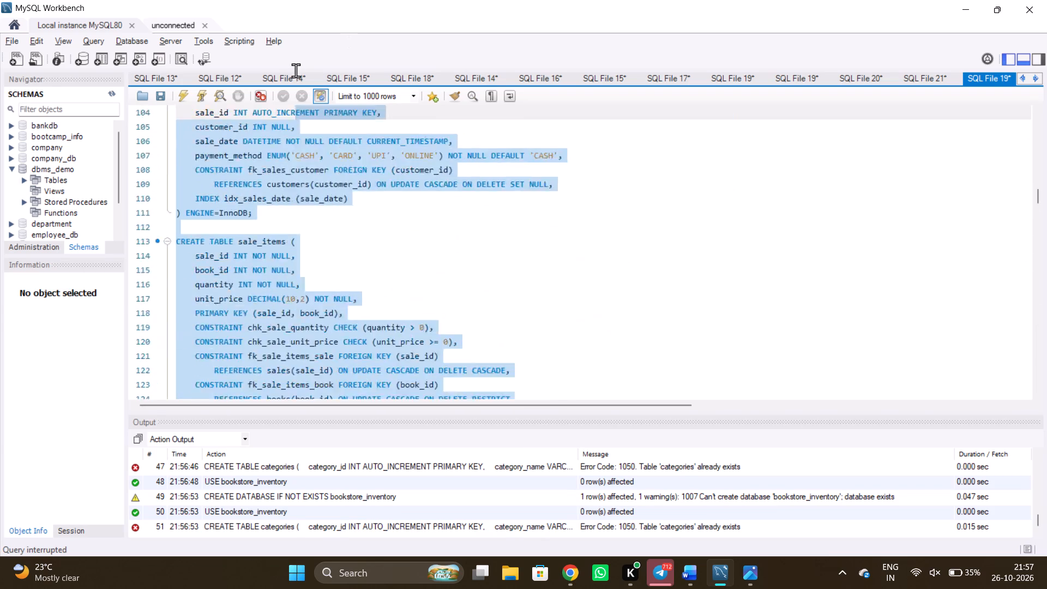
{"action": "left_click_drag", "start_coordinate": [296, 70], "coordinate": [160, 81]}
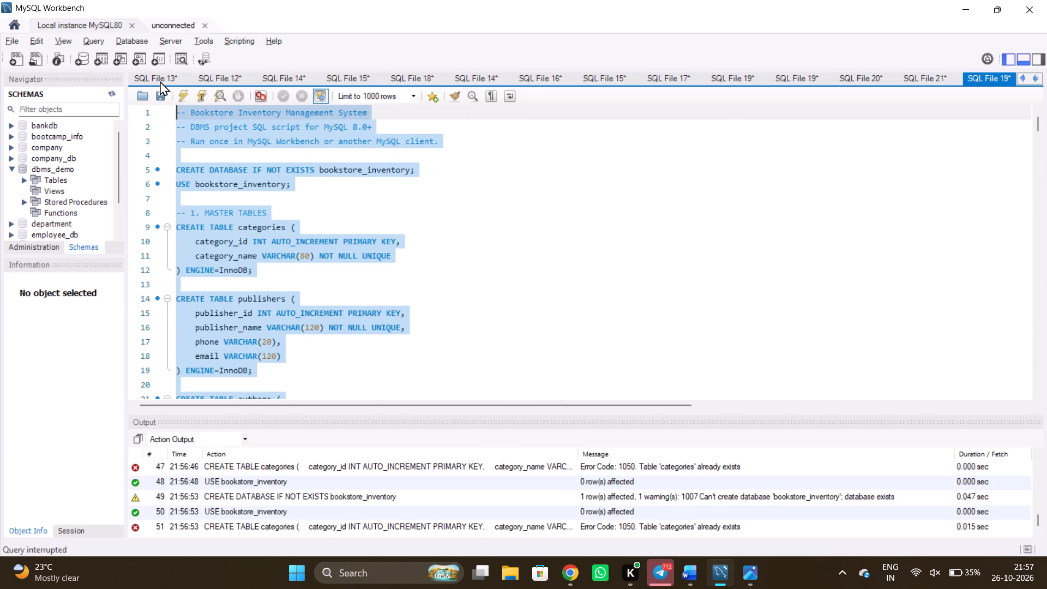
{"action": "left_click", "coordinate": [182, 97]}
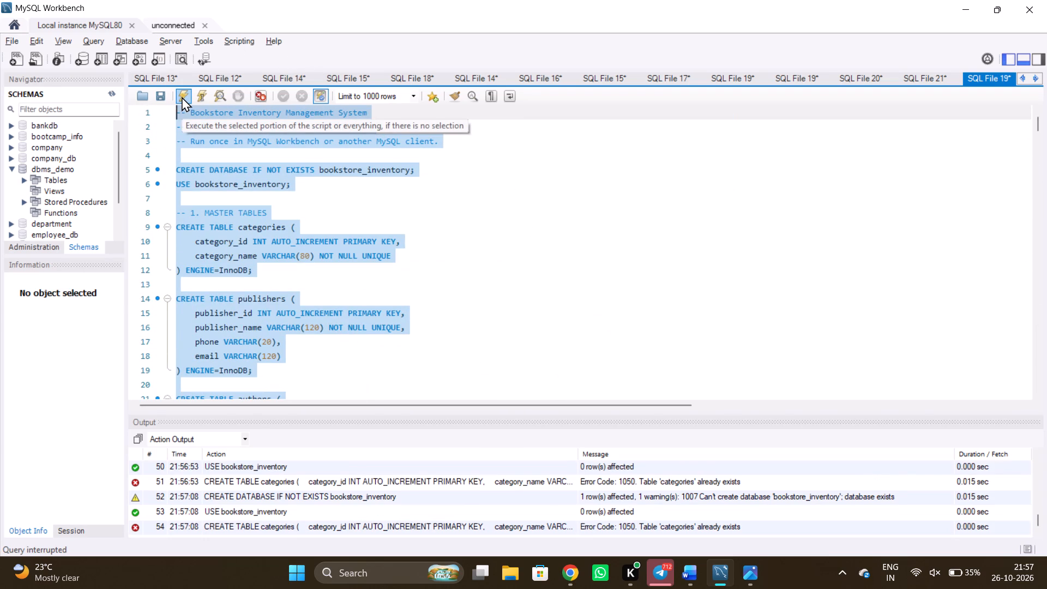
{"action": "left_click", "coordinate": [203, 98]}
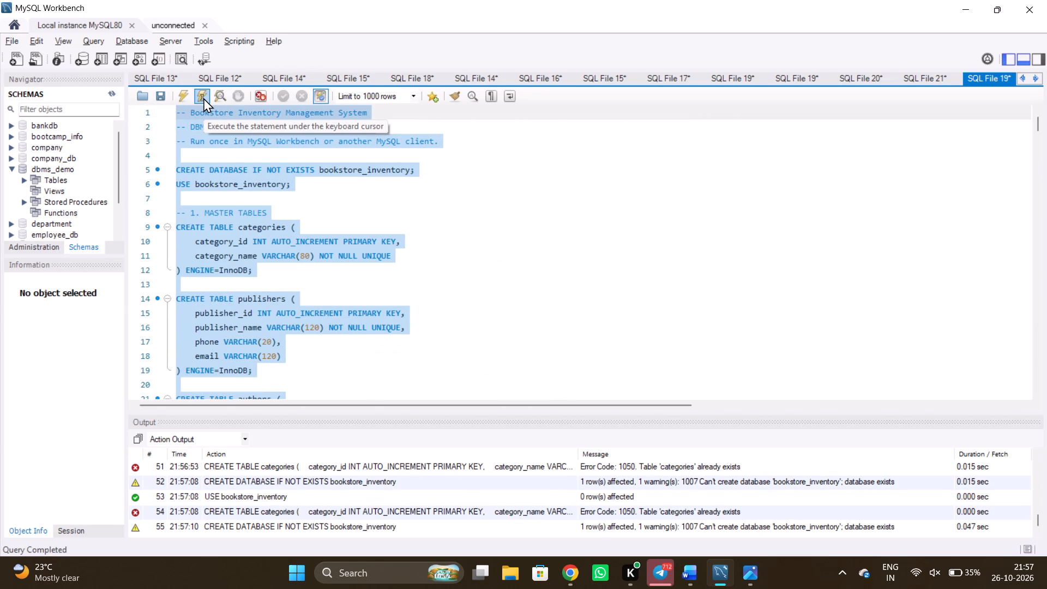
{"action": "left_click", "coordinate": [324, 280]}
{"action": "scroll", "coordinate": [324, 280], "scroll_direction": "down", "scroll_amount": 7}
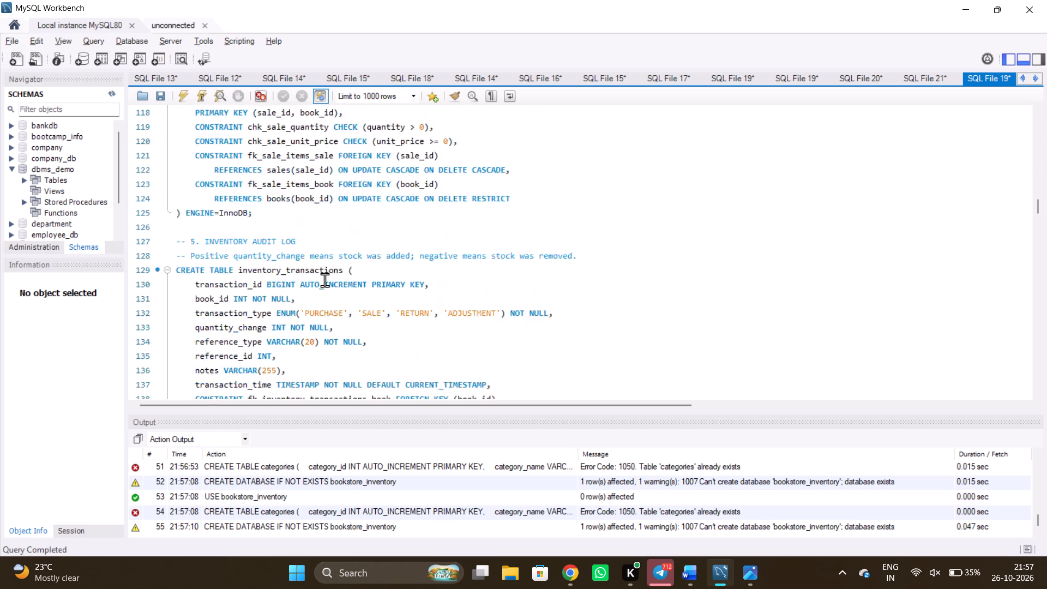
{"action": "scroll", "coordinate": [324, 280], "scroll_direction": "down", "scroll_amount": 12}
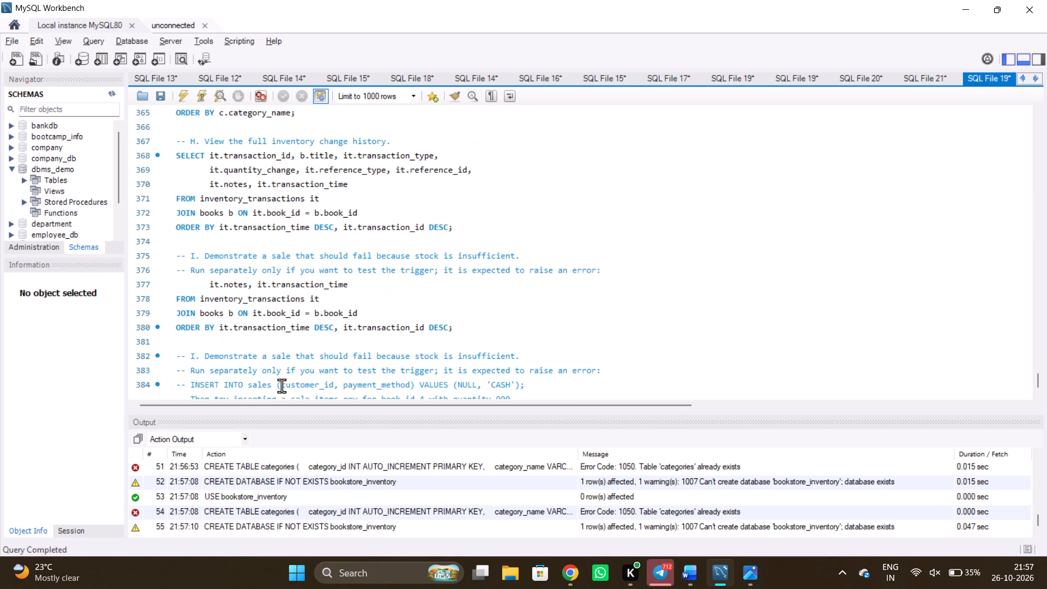
Switch back to the DBMS CEP Report document and review the SQL code pages and the enlarged view of the OUTPUT screenshot.
{"action": "left_click", "coordinate": [564, 582]}
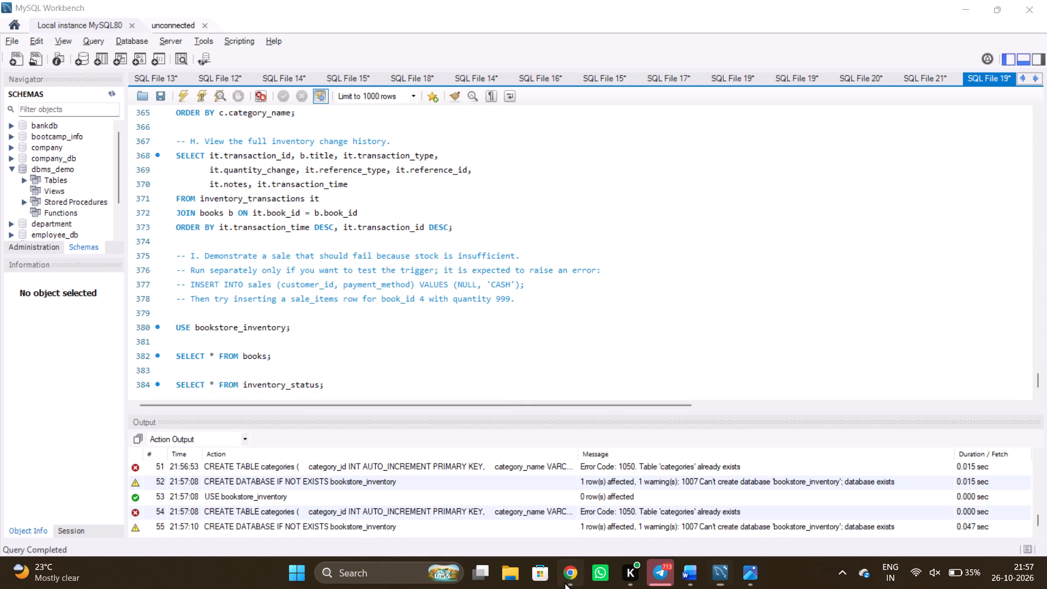
{"action": "left_click", "coordinate": [693, 572]}
{"action": "left_click", "coordinate": [640, 515]}
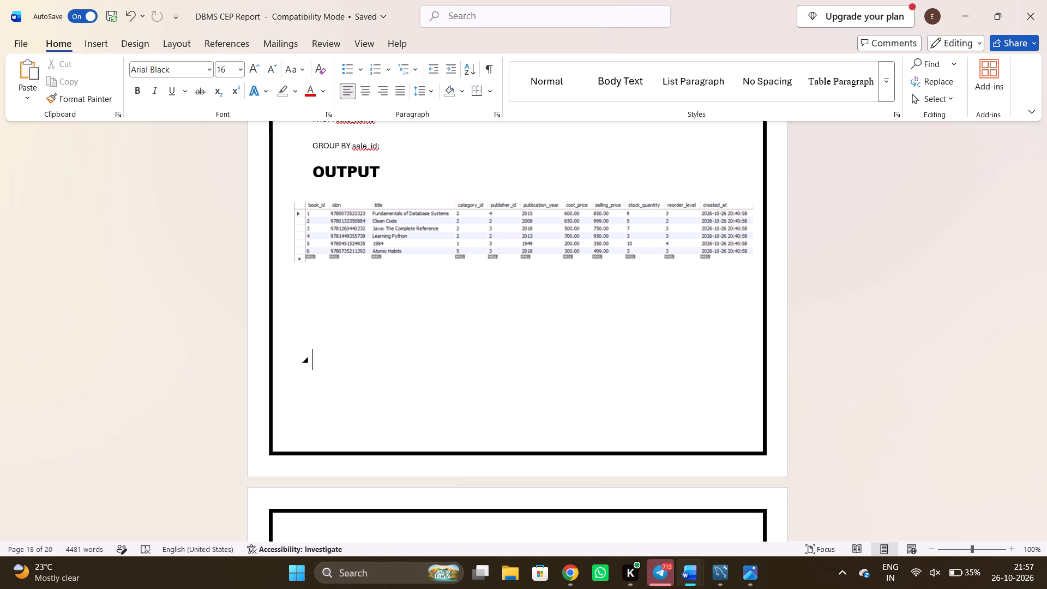
{"action": "scroll", "coordinate": [665, 370], "scroll_direction": "up", "scroll_amount": 13}
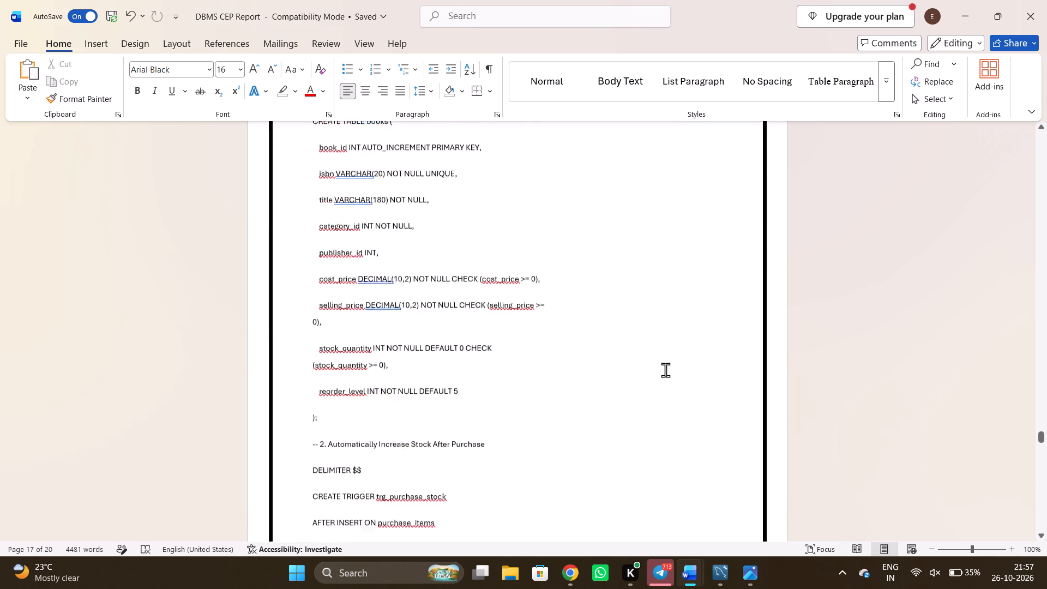
{"action": "scroll", "coordinate": [665, 370], "scroll_direction": "up", "scroll_amount": 1}
{"action": "scroll", "coordinate": [665, 370], "scroll_direction": "down", "scroll_amount": 6}
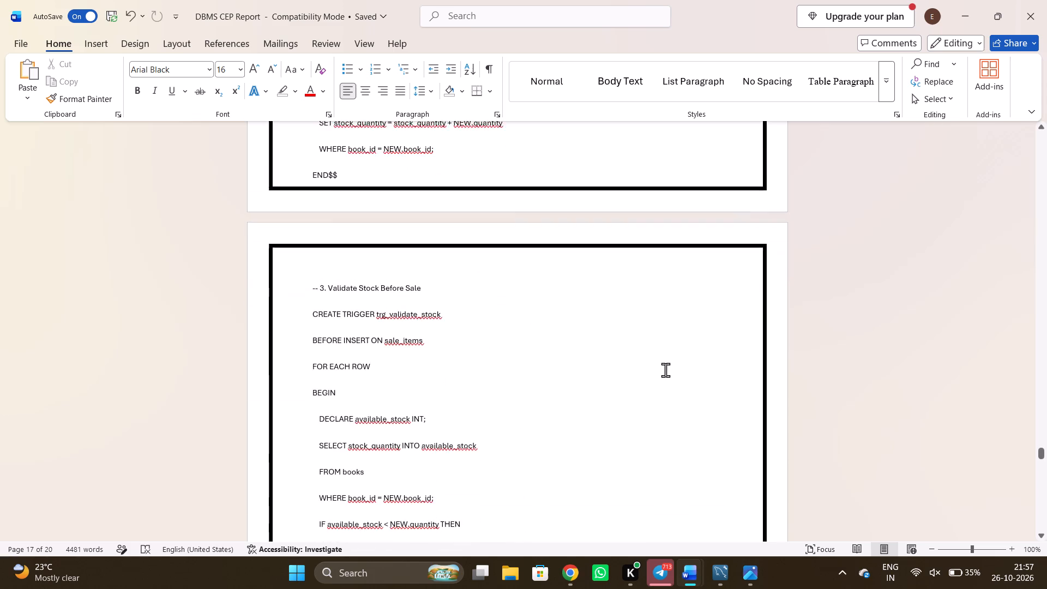
{"action": "scroll", "coordinate": [665, 370], "scroll_direction": "down", "scroll_amount": 6}
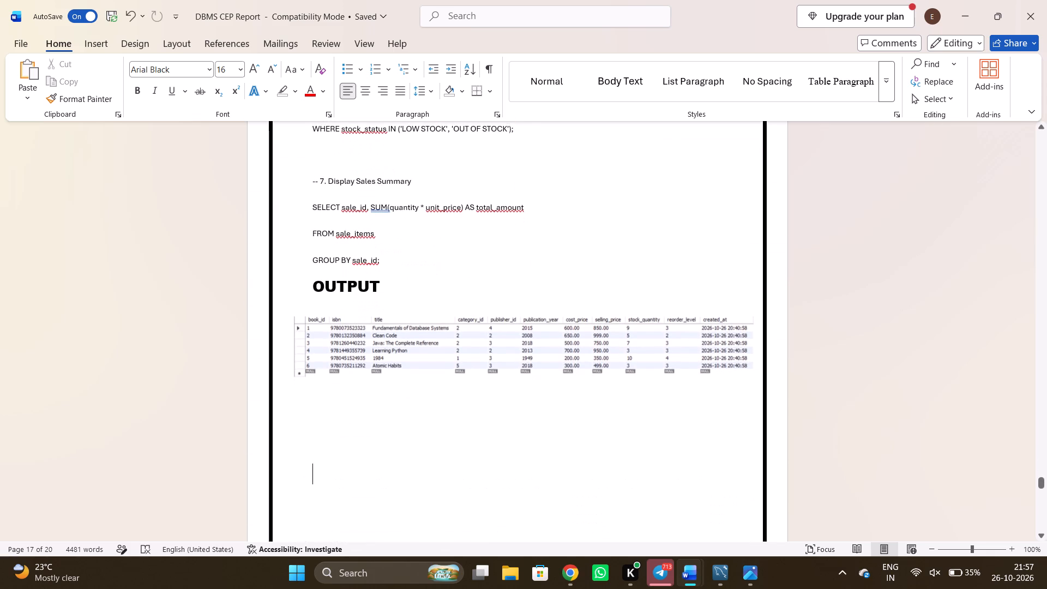
{"action": "scroll", "coordinate": [665, 370], "scroll_direction": "up", "scroll_amount": 6, "text": "ctrl"}
{"action": "scroll", "coordinate": [665, 370], "scroll_direction": "down", "scroll_amount": 1, "text": "ctrl"}
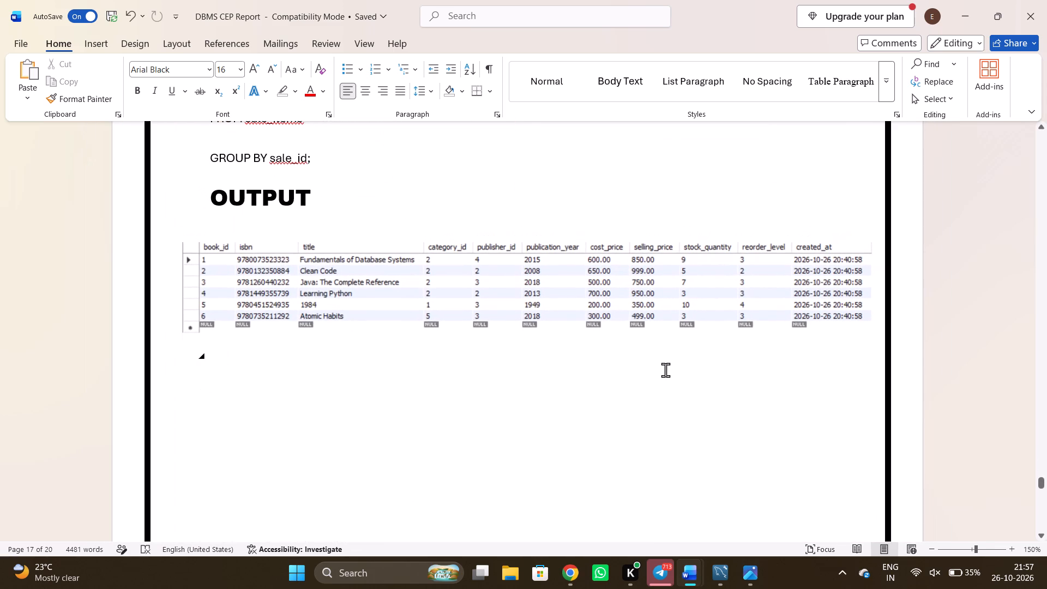
{"action": "scroll", "coordinate": [665, 370], "scroll_direction": "down", "scroll_amount": 1, "text": "ctrl"}
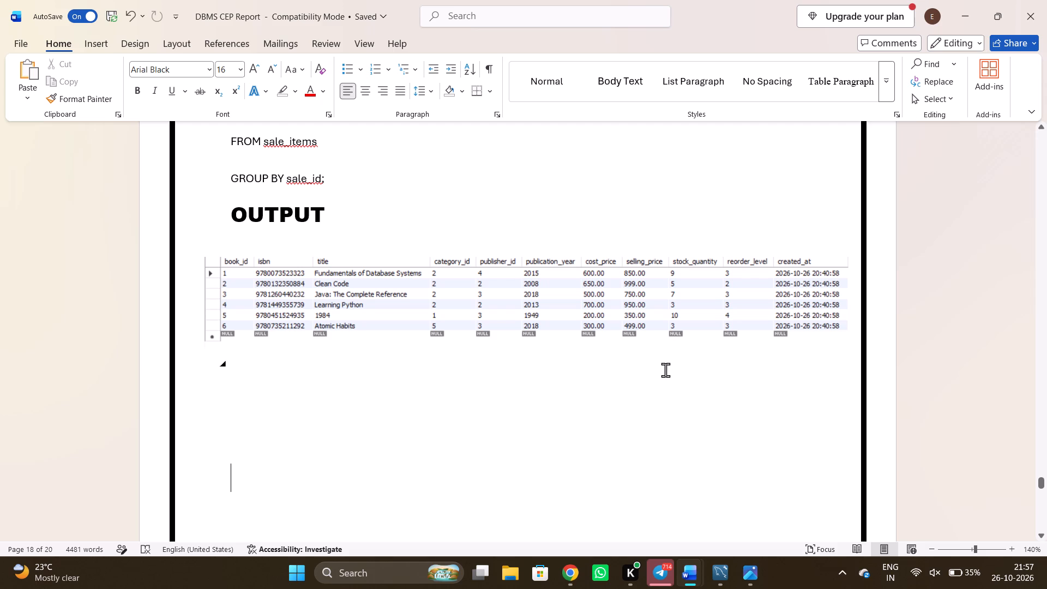
Review the pages following the OUTPUT screenshot, including the RESULT and CONCLUSION sections.
{"action": "scroll", "coordinate": [665, 370], "scroll_direction": "down", "scroll_amount": 2, "text": "ctrl"}
{"action": "scroll", "coordinate": [665, 370], "scroll_direction": "up", "scroll_amount": 1, "text": "ctrl"}
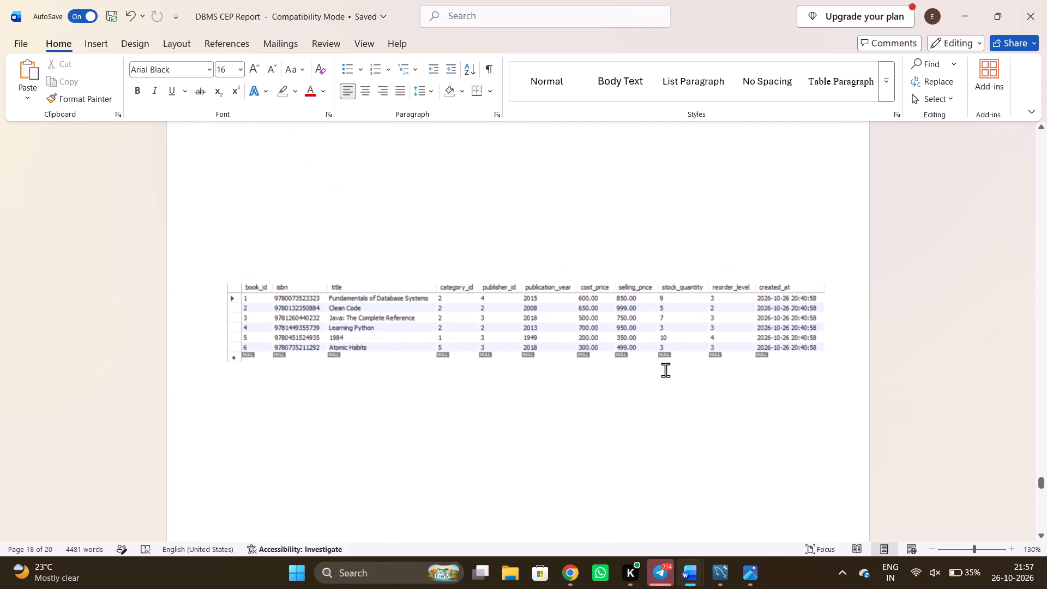
{"action": "scroll", "coordinate": [665, 370], "scroll_direction": "up", "scroll_amount": 1, "text": "ctrl"}
{"action": "scroll", "coordinate": [665, 370], "scroll_direction": "down", "scroll_amount": 2}
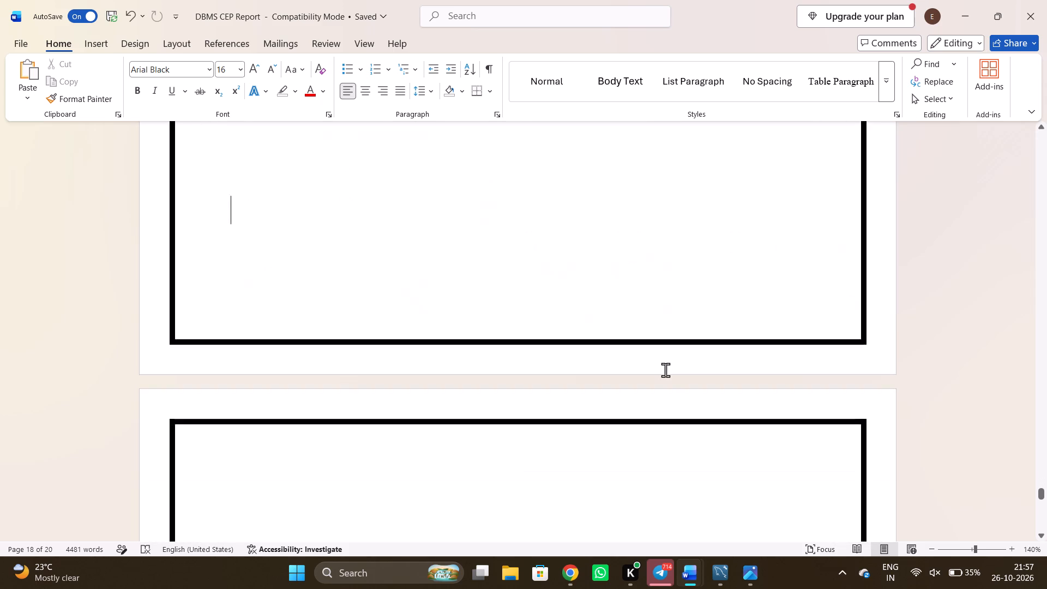
{"action": "scroll", "coordinate": [665, 370], "scroll_direction": "down", "scroll_amount": 2}
{"action": "scroll", "coordinate": [665, 370], "scroll_direction": "up", "scroll_amount": 1}
{"action": "scroll", "coordinate": [665, 370], "scroll_direction": "down", "scroll_amount": 3, "text": "ctrl"}
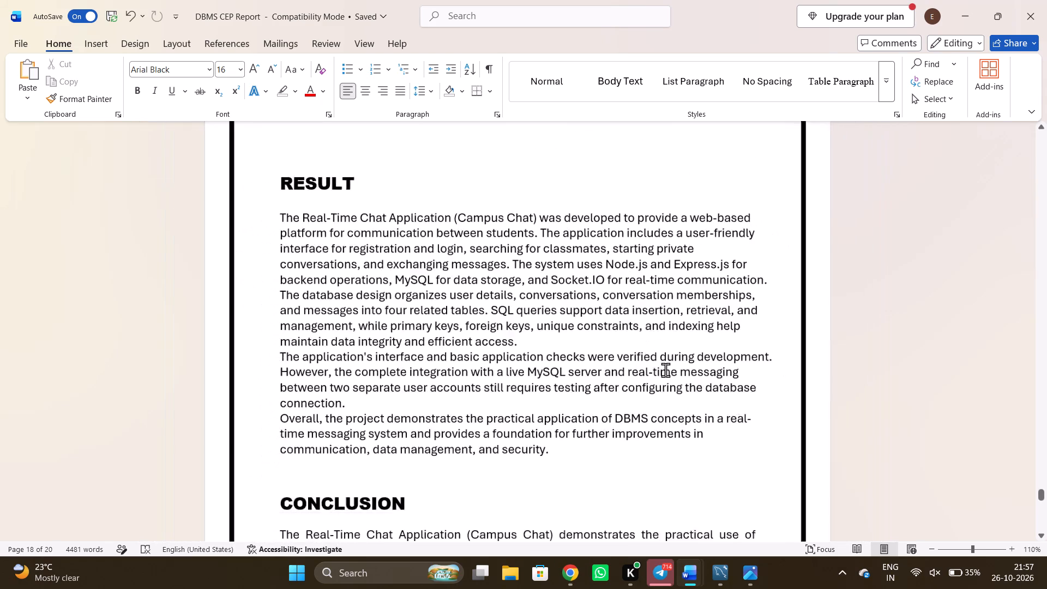
{"action": "scroll", "coordinate": [665, 370], "scroll_direction": "down", "scroll_amount": 3}
{"action": "scroll", "coordinate": [665, 370], "scroll_direction": "up", "scroll_amount": 1}
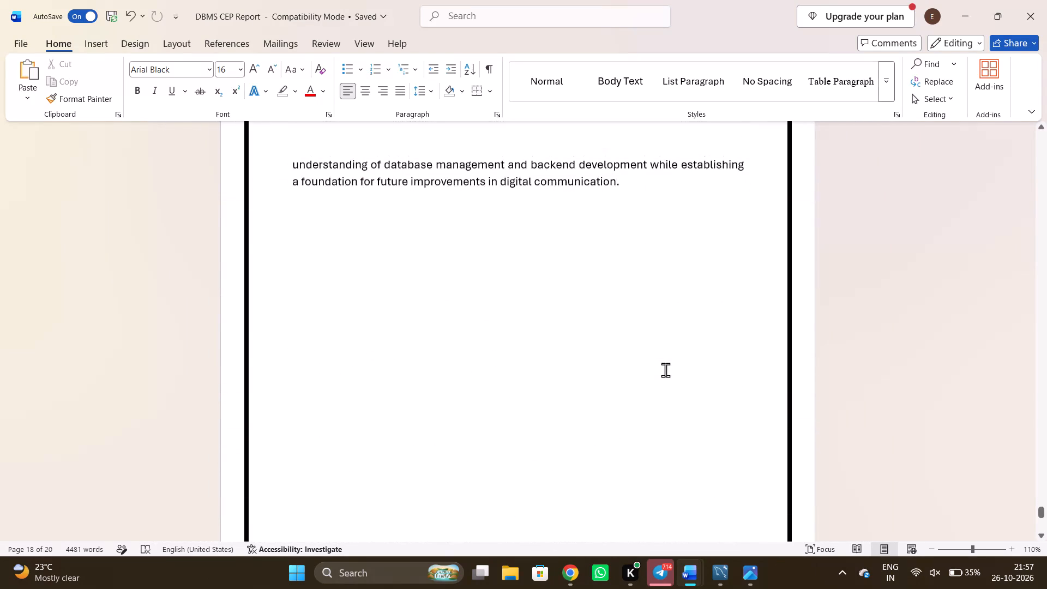
{"action": "scroll", "coordinate": [665, 370], "scroll_direction": "up", "scroll_amount": 5}
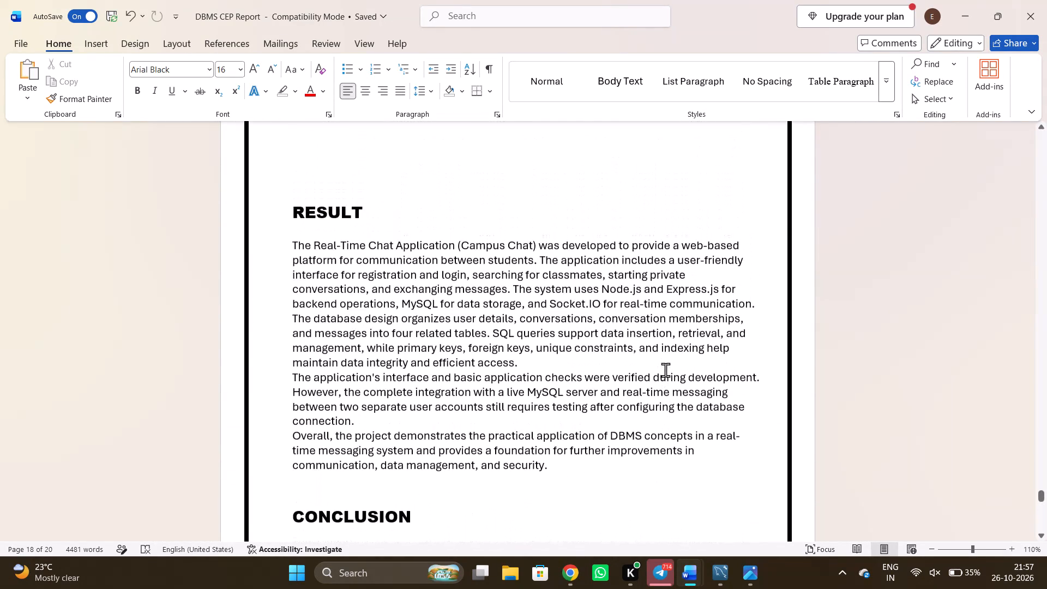
Delete the blank lines above the RESULT heading until it sits just below the books table screenshot on page 18.
{"action": "scroll", "coordinate": [308, 255], "scroll_direction": "up", "scroll_amount": 1}
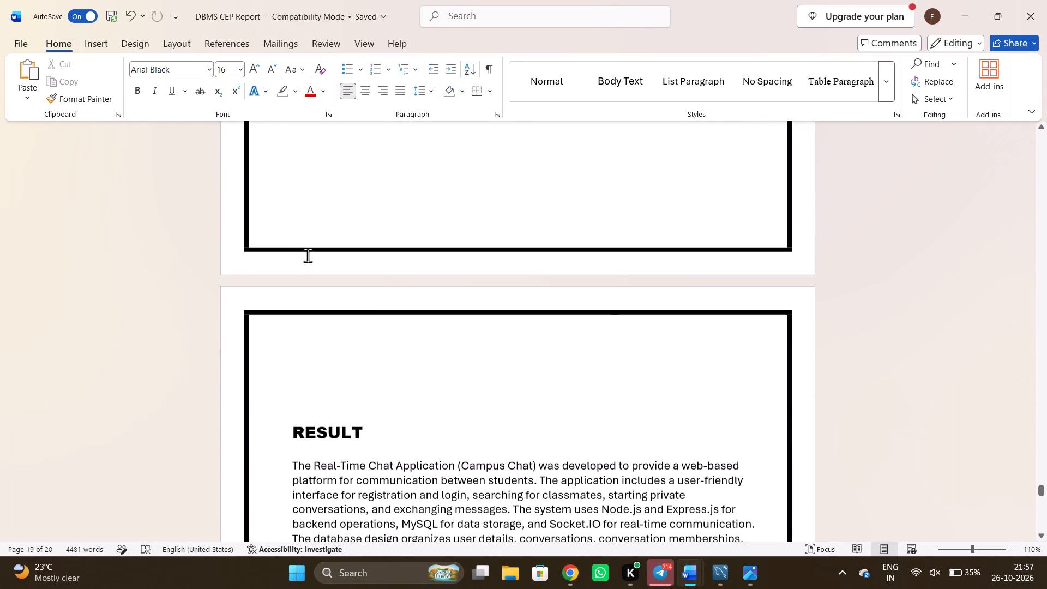
{"action": "scroll", "coordinate": [308, 255], "scroll_direction": "up", "scroll_amount": 3}
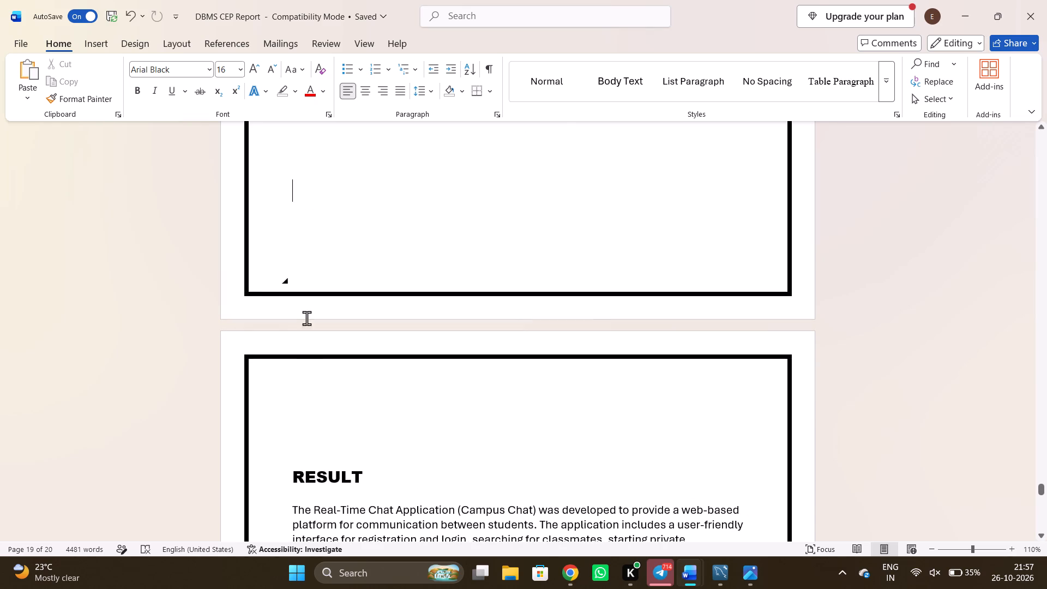
{"action": "left_click", "coordinate": [316, 447]}
{"action": "key", "text": "BackSpace"}
{"action": "key", "text": "BackSpace"}
{"action": "key", "text": "BackSpace"}
{"action": "key", "text": "BackSpace"}
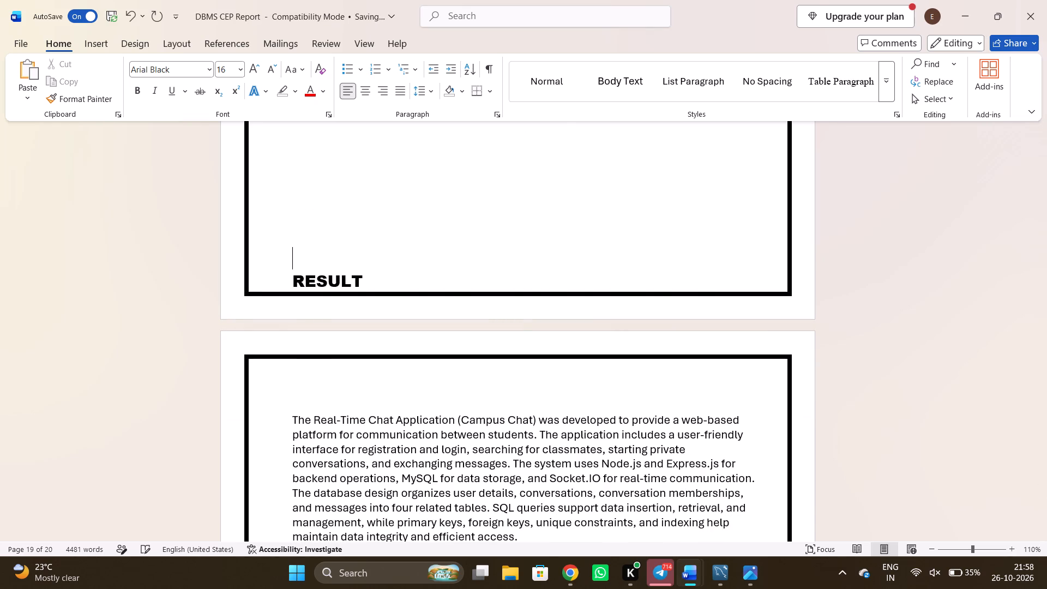
{"action": "key", "text": "BackSpace"}
{"action": "key", "text": "BackSpace"}
{"action": "key", "text": "BackSpace"}
{"action": "key", "text": "BackSpace"}
{"action": "key", "text": "BackSpace"}
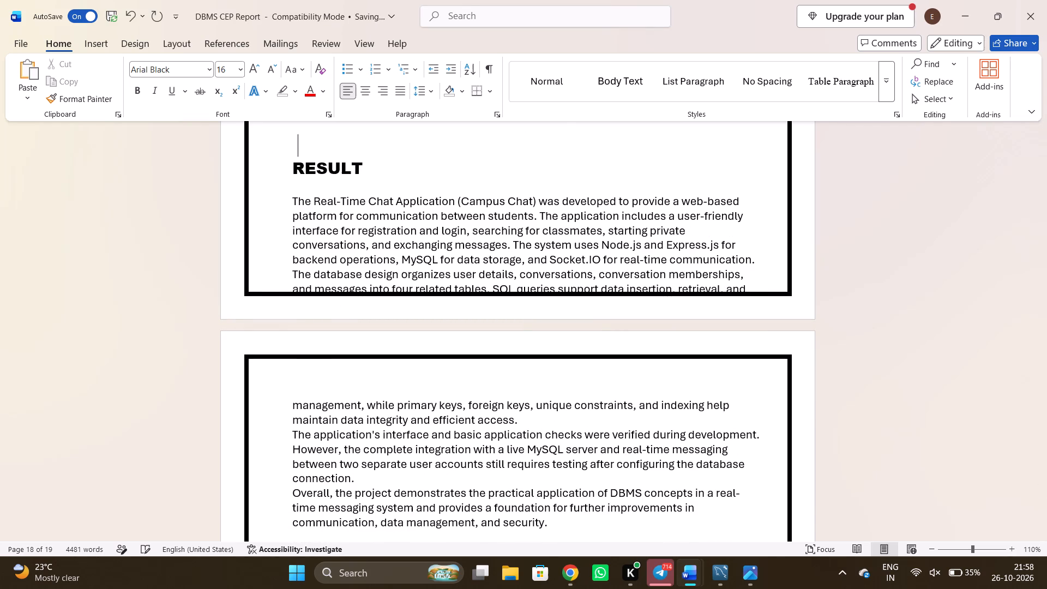
{"action": "key", "text": "BackSpace"}
{"action": "scroll", "coordinate": [316, 447], "scroll_direction": "up", "scroll_amount": 1}
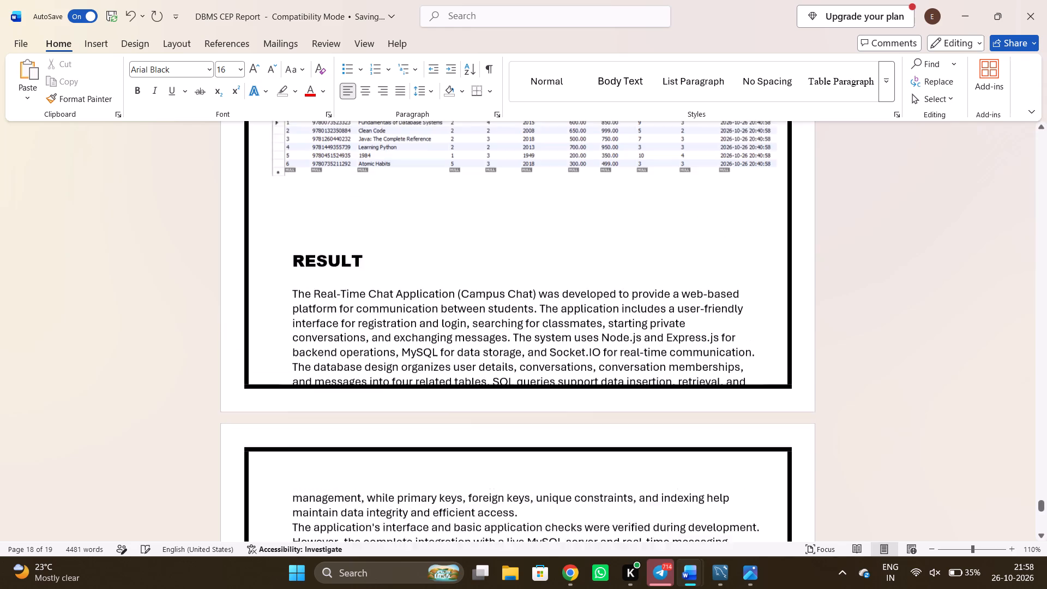
{"action": "scroll", "coordinate": [316, 447], "scroll_direction": "up", "scroll_amount": 1}
{"action": "key", "text": "BackSpace"}
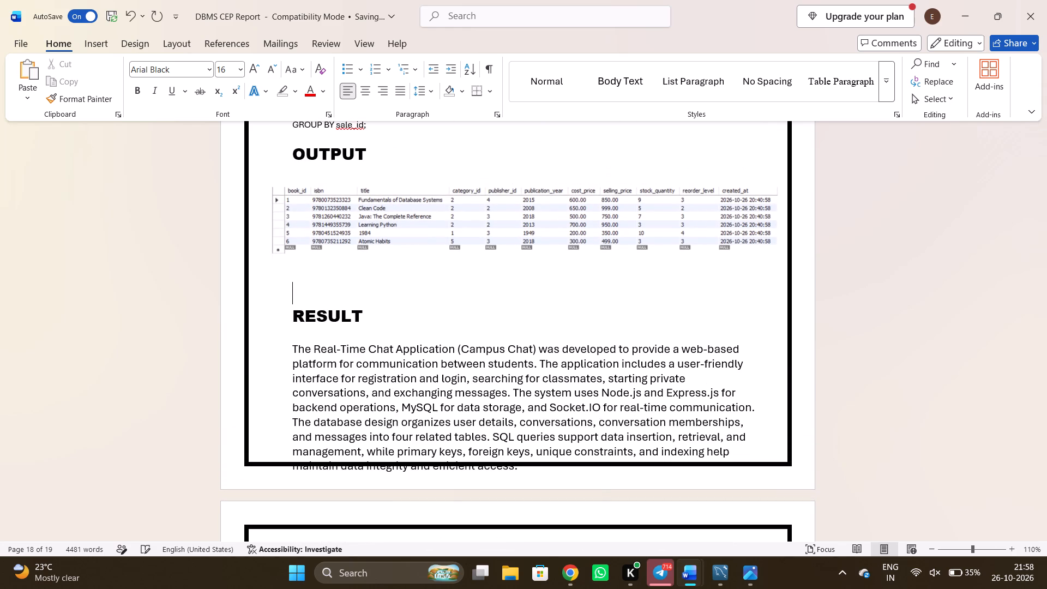
{"action": "key", "text": "BackSpace"}
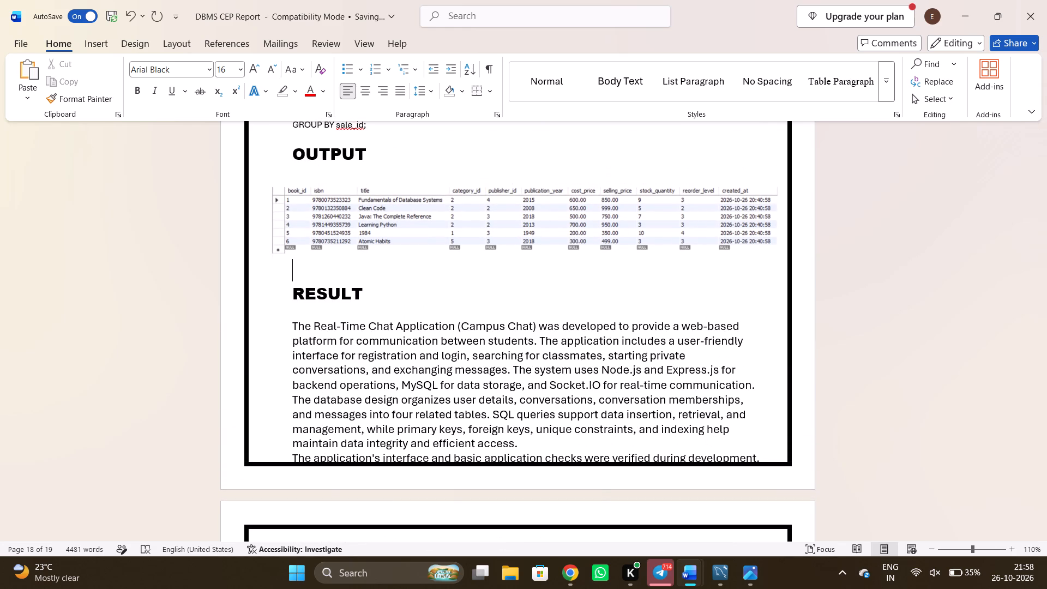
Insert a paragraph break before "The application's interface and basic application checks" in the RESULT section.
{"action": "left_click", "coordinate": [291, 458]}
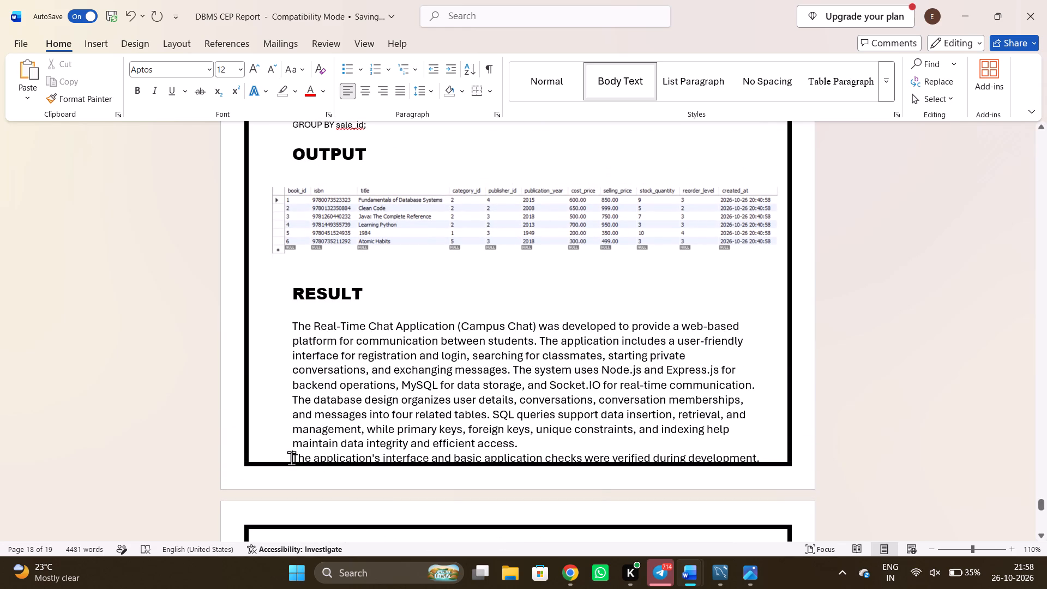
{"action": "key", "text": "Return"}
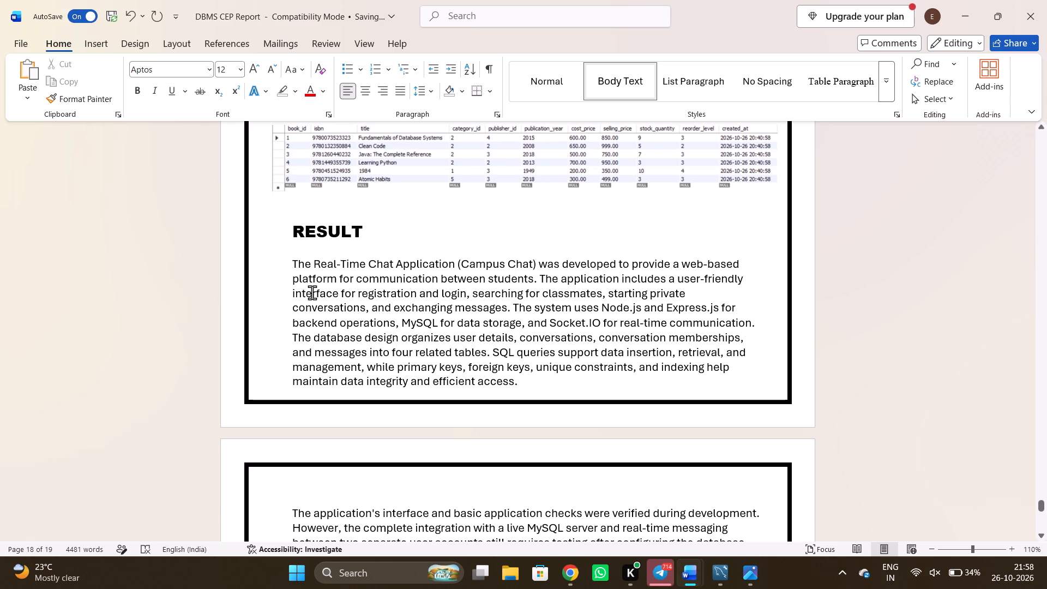
{"action": "left_click_drag", "start_coordinate": [288, 261], "coordinate": [493, 461]}
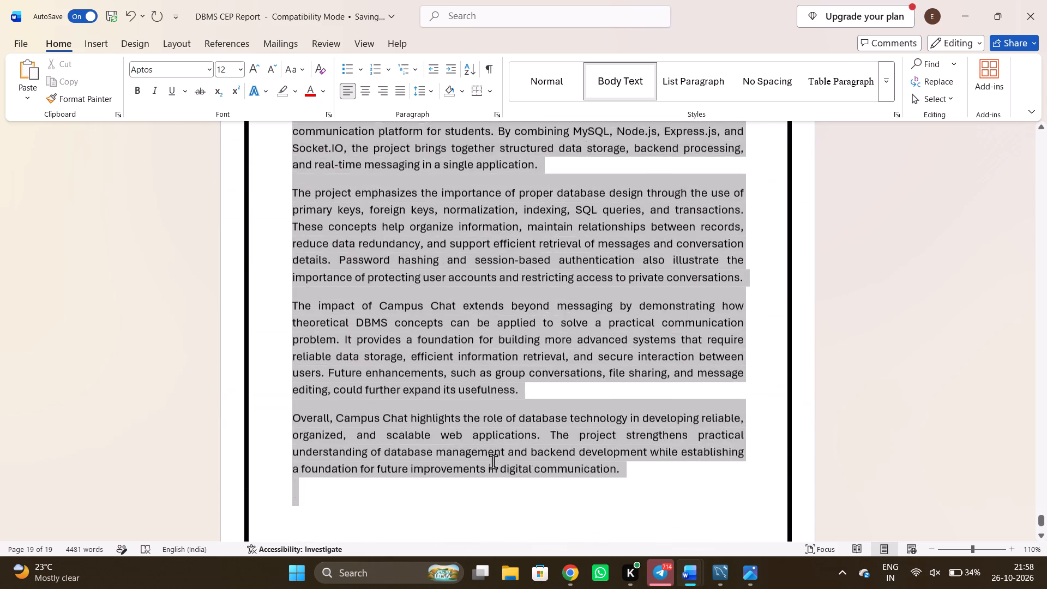
{"action": "left_click_drag", "start_coordinate": [493, 461], "coordinate": [388, 122]}
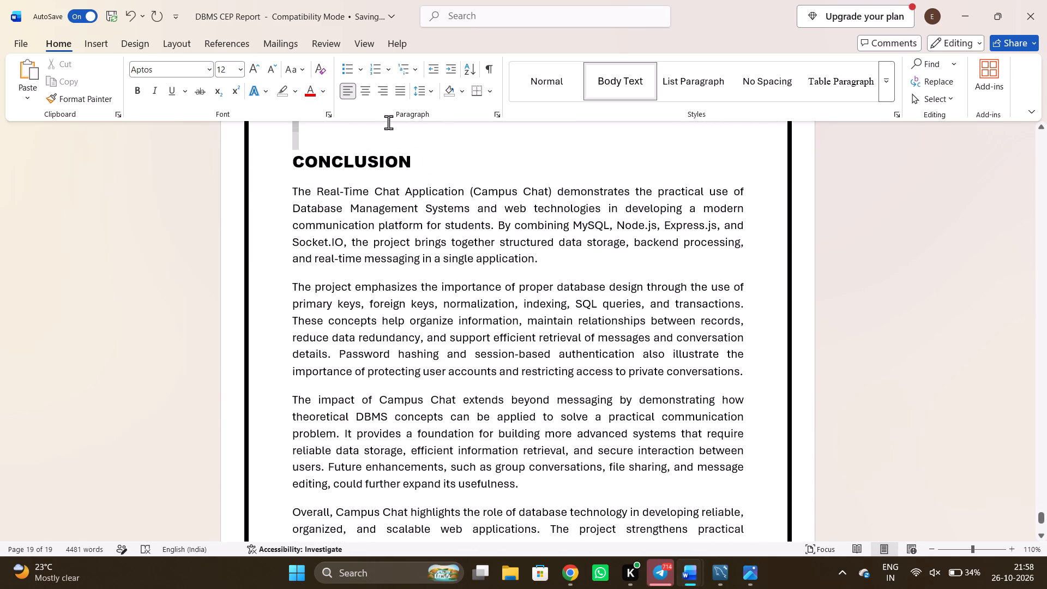
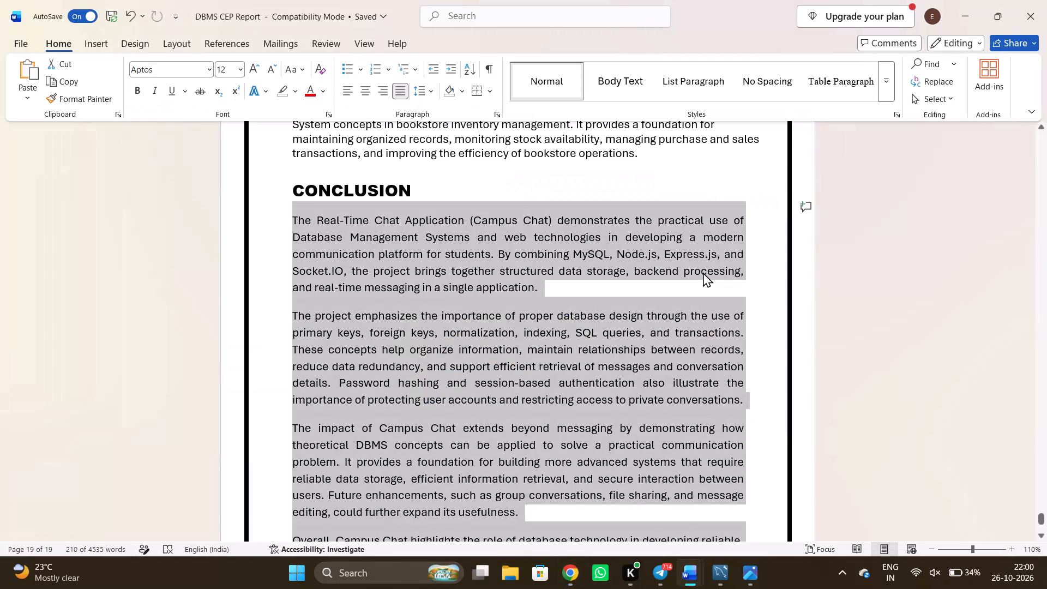
Replace the selected Campus Chat text under the CONCLUSION heading with the copied Bookstore Inventory Management System conclusion.
{"action": "key", "text": "BackSpace"}
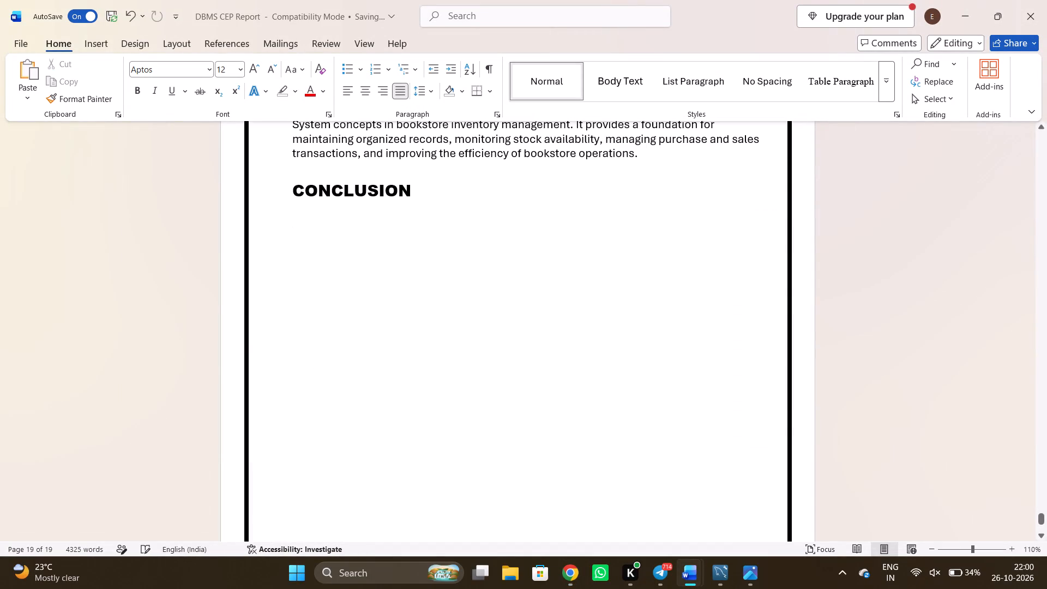
{"action": "key", "text": "ctrl+v"}
{"action": "scroll", "coordinate": [582, 460], "scroll_direction": "down", "scroll_amount": 1}
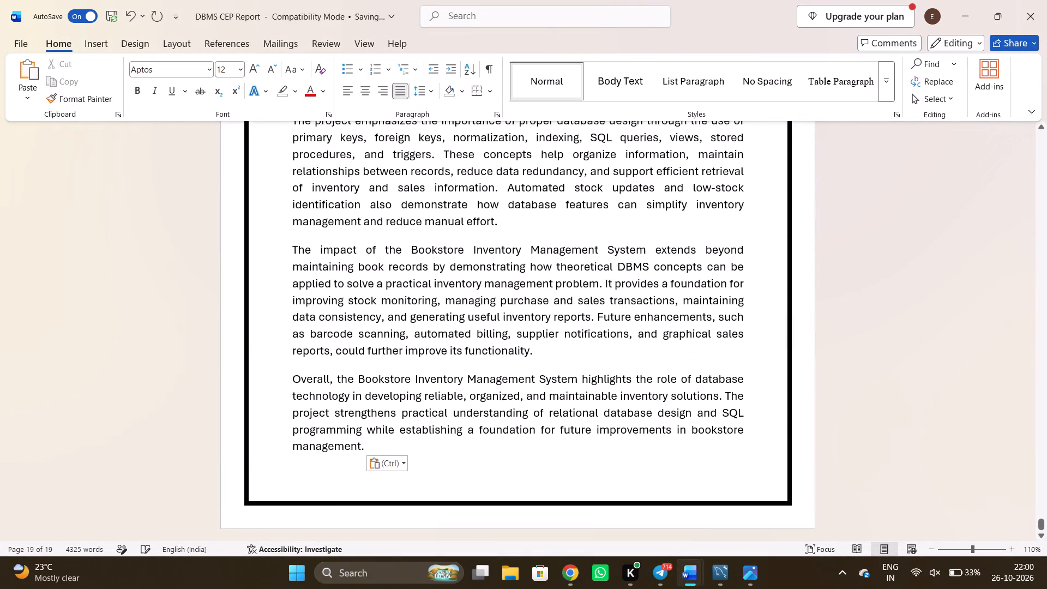
{"action": "scroll", "coordinate": [582, 460], "scroll_direction": "down", "scroll_amount": 3}
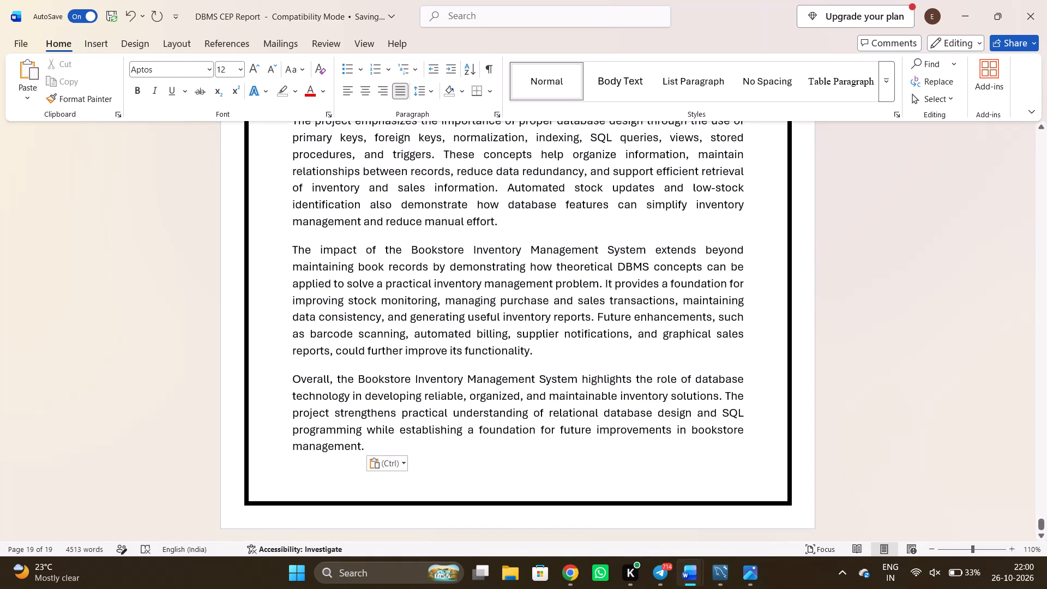
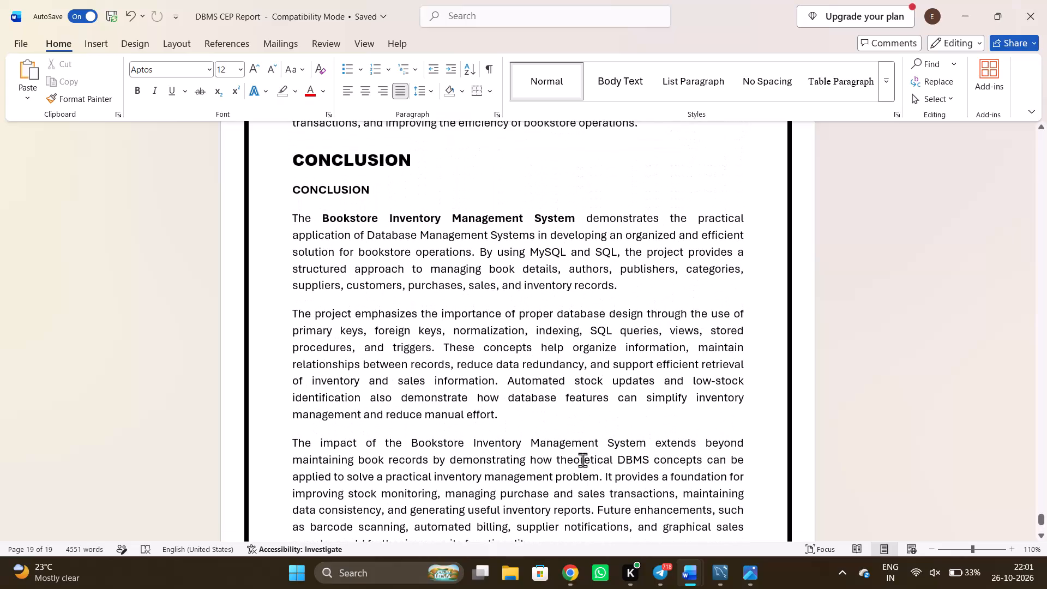
Delete the duplicate CONCLUSION line directly beneath the main CONCLUSION heading.
{"action": "left_click", "coordinate": [403, 196]}
{"action": "left_click_drag", "start_coordinate": [403, 196], "coordinate": [292, 191]}
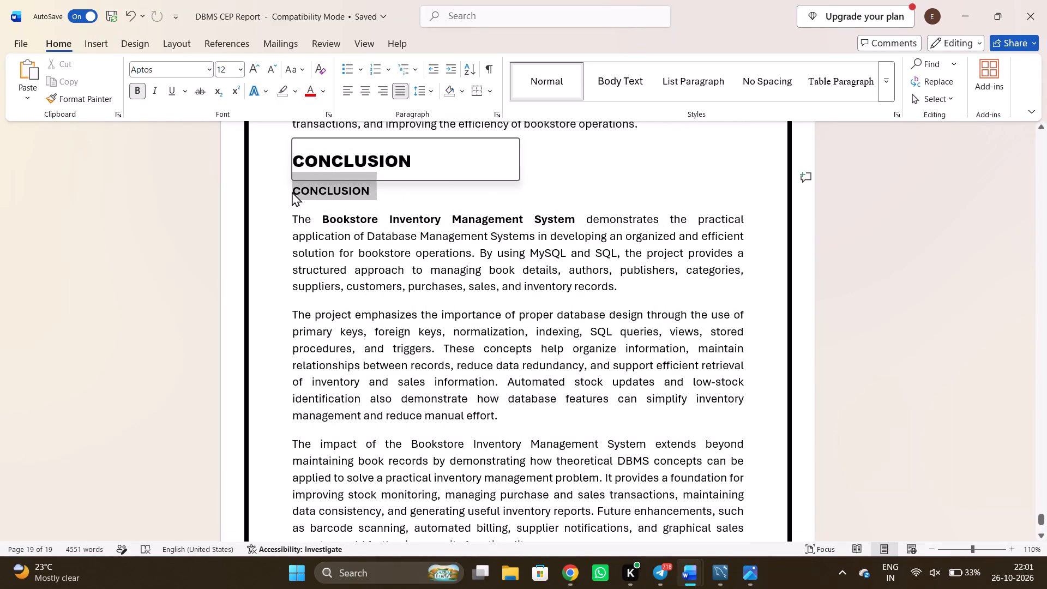
{"action": "key", "text": "BackSpace"}
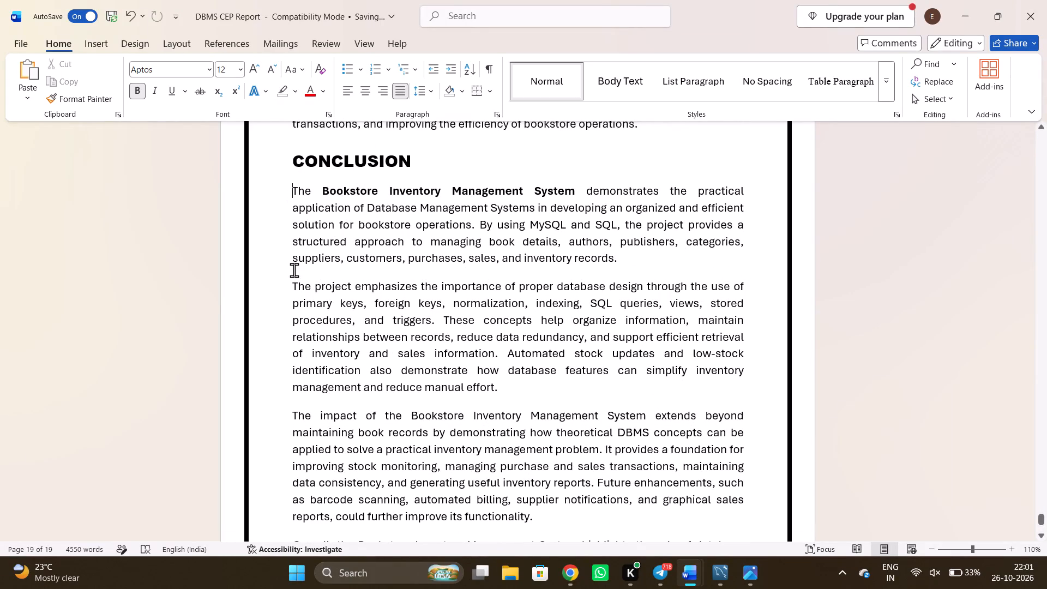
Review the end of the conclusion, then check the report's opening pages from the self-assessment form to the declaration certificate.
{"action": "scroll", "coordinate": [294, 270], "scroll_direction": "down", "scroll_amount": 2}
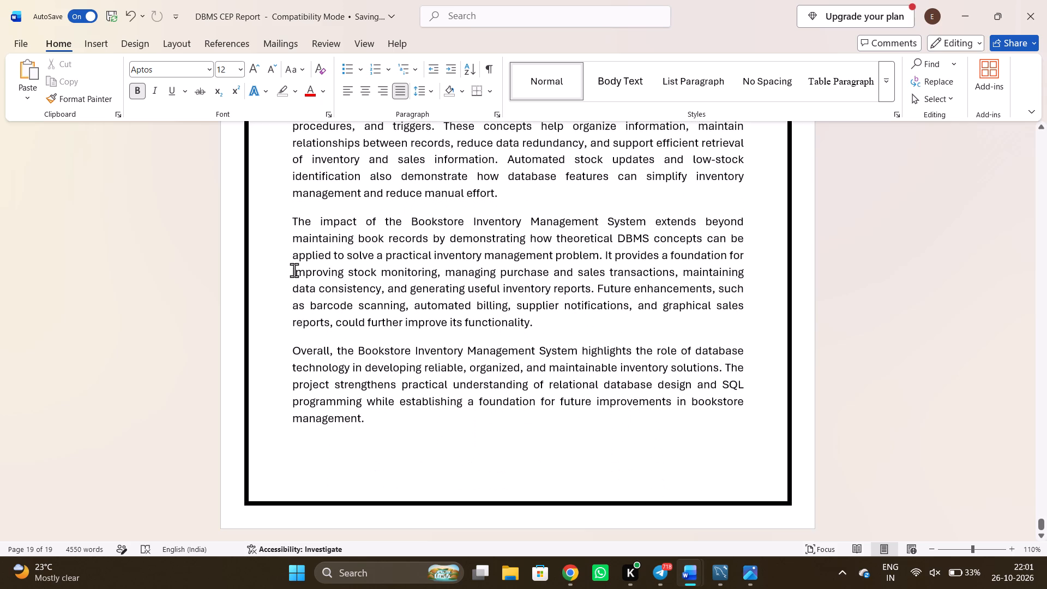
{"action": "scroll", "coordinate": [294, 270], "scroll_direction": "down", "scroll_amount": 1}
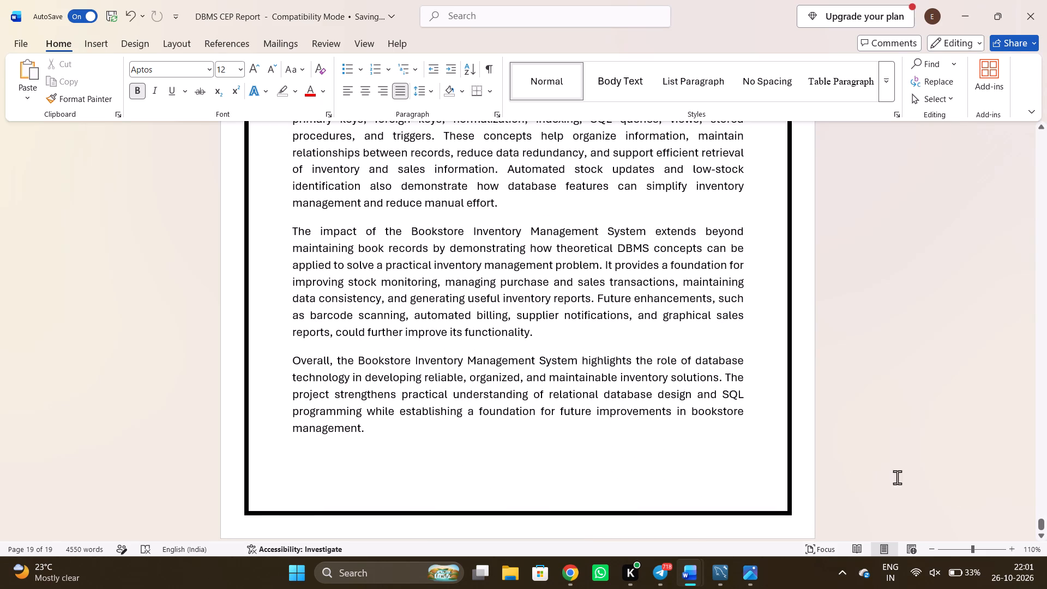
{"action": "left_click_drag", "start_coordinate": [1039, 524], "coordinate": [1037, 510]}
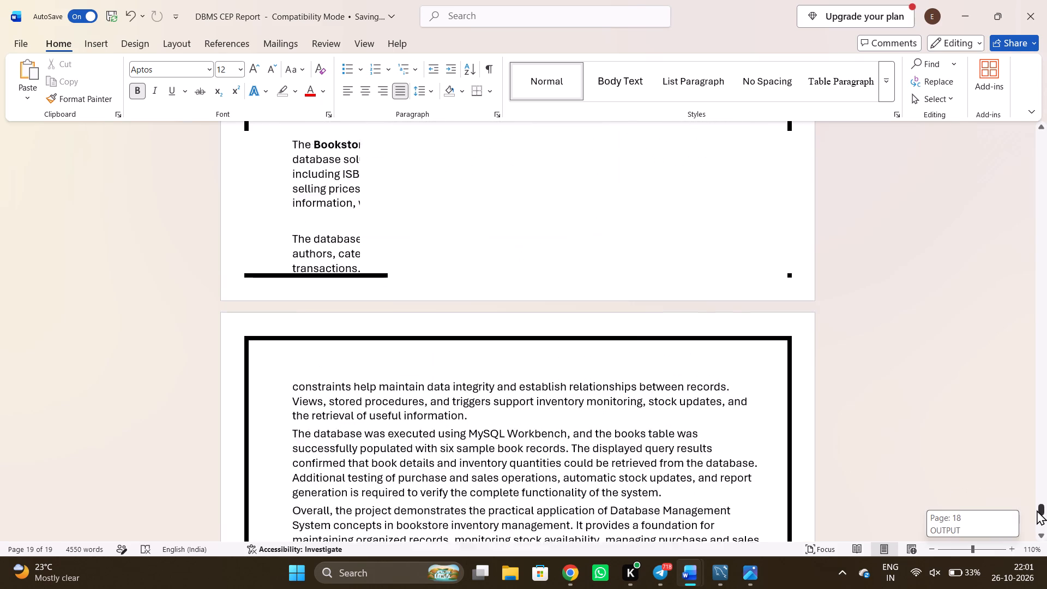
{"action": "left_click_drag", "start_coordinate": [1037, 510], "coordinate": [1038, 559]}
{"action": "scroll", "coordinate": [918, 420], "scroll_direction": "up", "scroll_amount": 12}
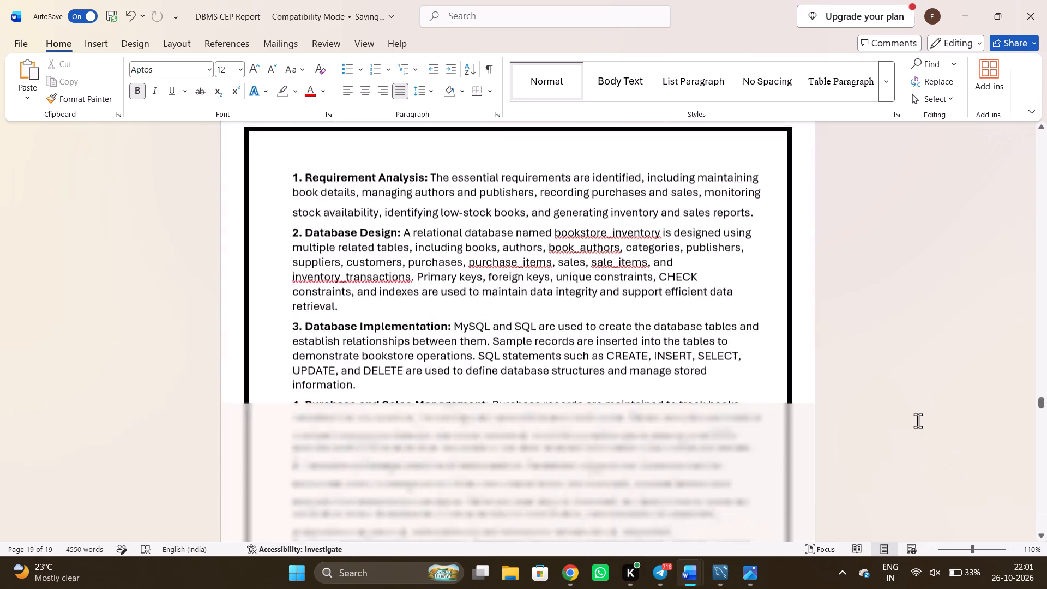
{"action": "scroll", "coordinate": [918, 420], "scroll_direction": "up", "scroll_amount": 8}
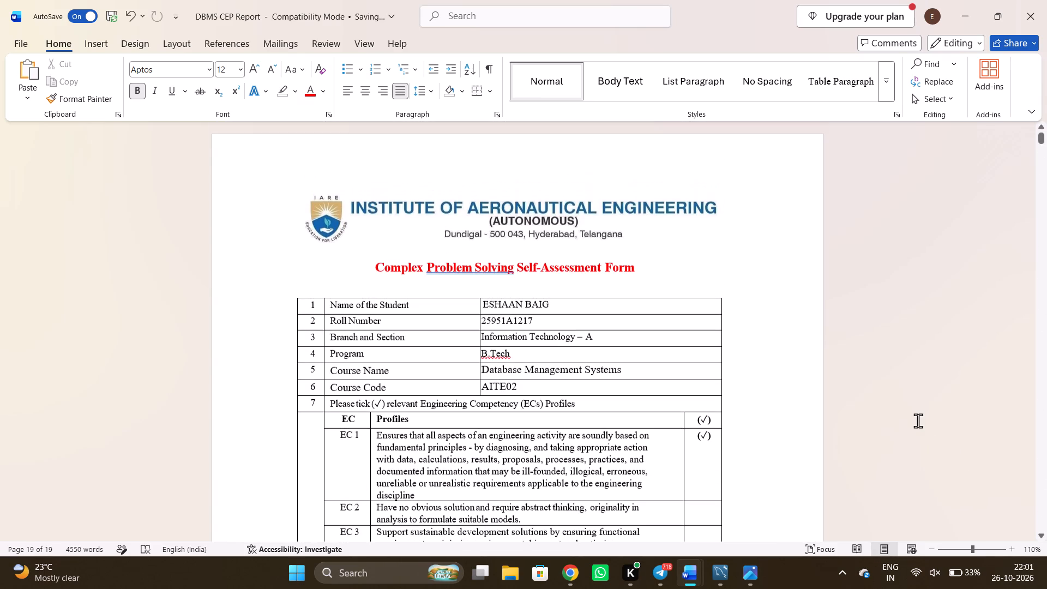
{"action": "scroll", "coordinate": [918, 420], "scroll_direction": "up", "scroll_amount": 1}
{"action": "scroll", "coordinate": [918, 420], "scroll_direction": "down", "scroll_amount": 1}
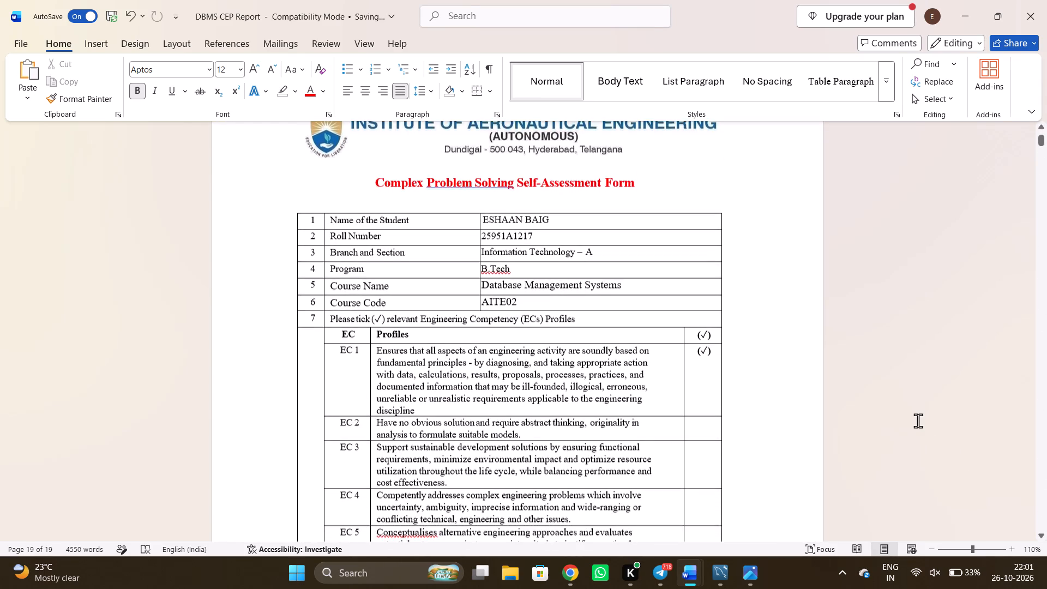
{"action": "scroll", "coordinate": [918, 420], "scroll_direction": "down", "scroll_amount": 4}
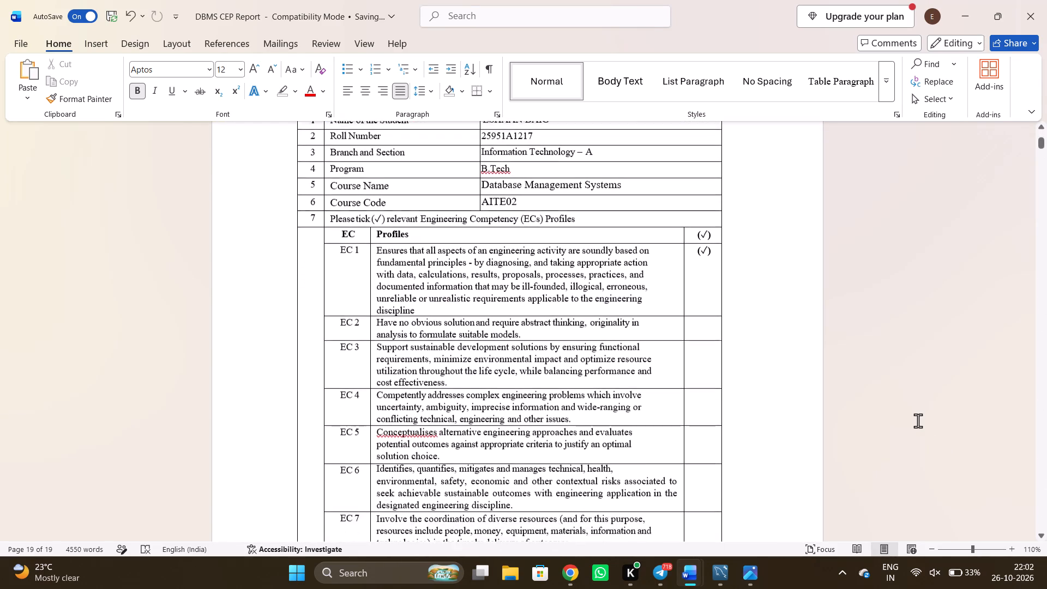
{"action": "scroll", "coordinate": [918, 420], "scroll_direction": "down", "scroll_amount": 5}
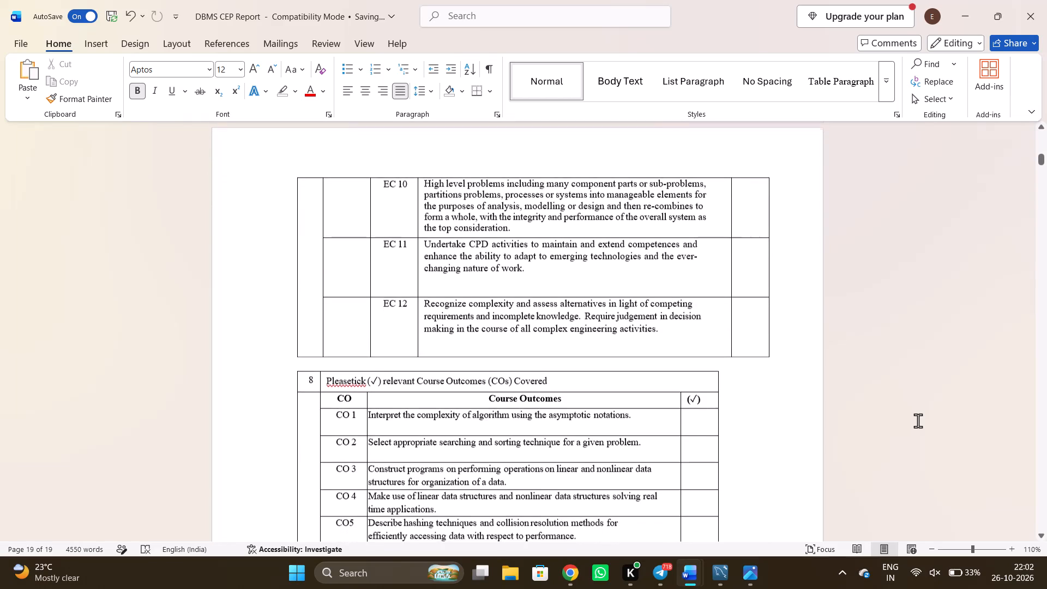
{"action": "scroll", "coordinate": [918, 420], "scroll_direction": "down", "scroll_amount": 5}
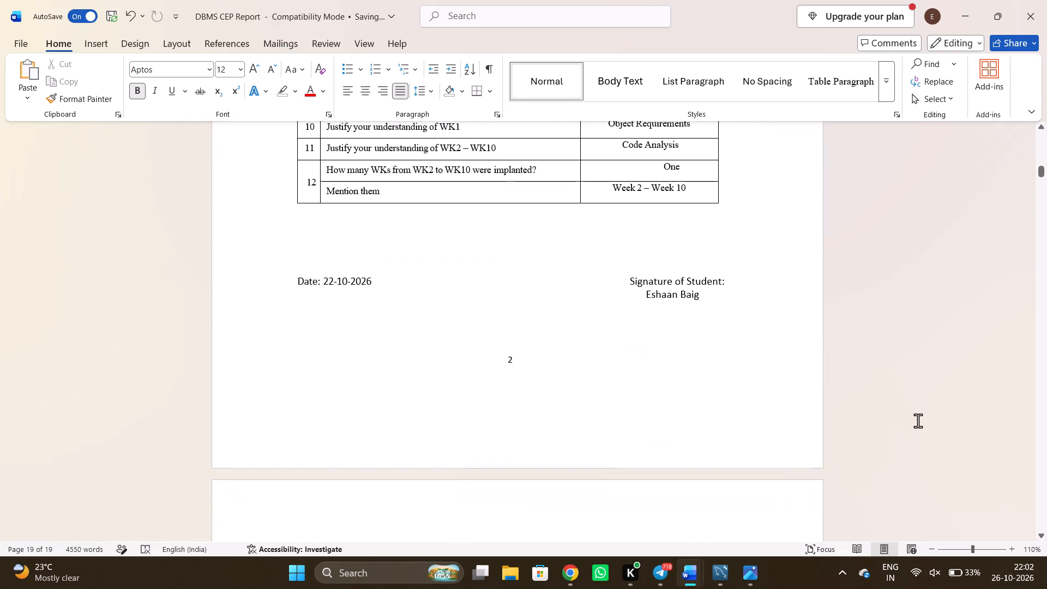
{"action": "scroll", "coordinate": [918, 420], "scroll_direction": "down", "scroll_amount": 5}
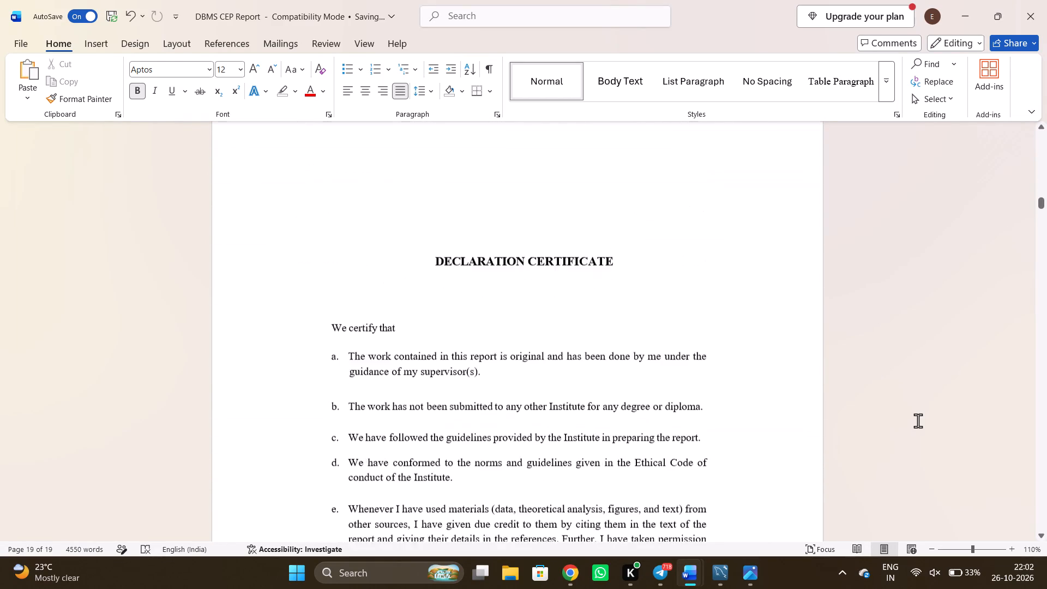
Change the last digit of the student's roll number beneath the Bookstore Inventory Management title on page 3 to 7.
{"action": "scroll", "coordinate": [918, 420], "scroll_direction": "up", "scroll_amount": 6}
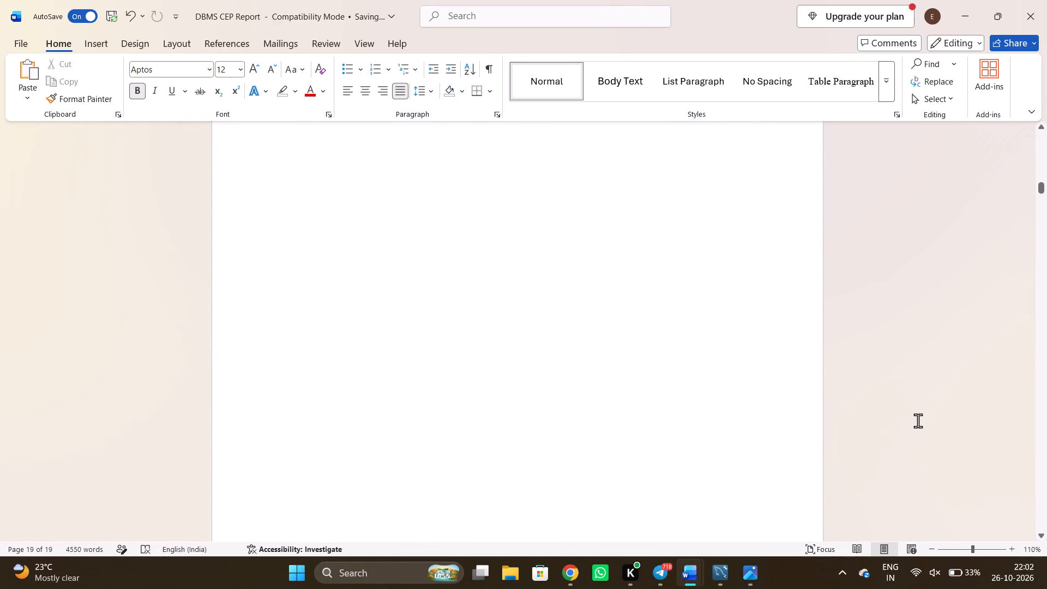
{"action": "scroll", "coordinate": [918, 420], "scroll_direction": "up", "scroll_amount": 3}
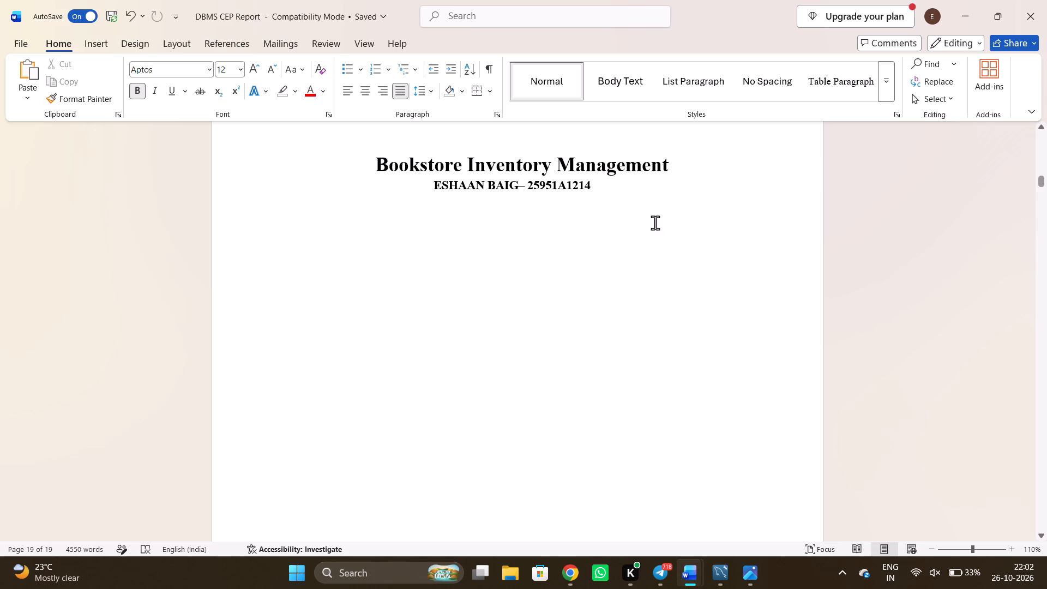
{"action": "left_click", "coordinate": [605, 191]}
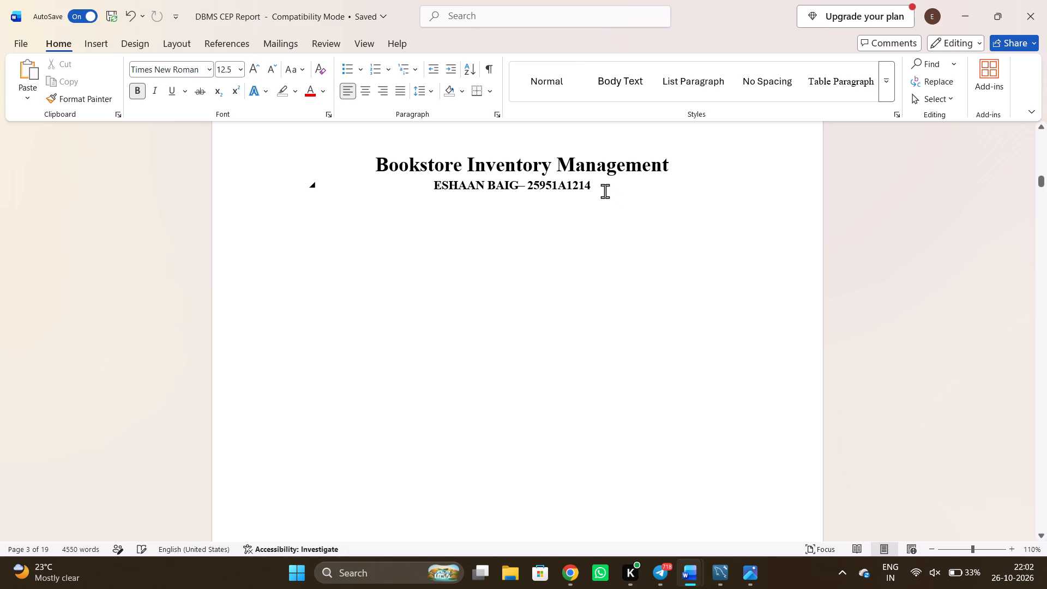
{"action": "key", "text": "BackSpace"}
{"action": "key", "text": "7"}
Check the student details, competency and course outcome tables, date and signature in the Complex Problem Solving Self-Assessment Form.
{"action": "scroll", "coordinate": [680, 249], "scroll_direction": "up", "scroll_amount": 5}
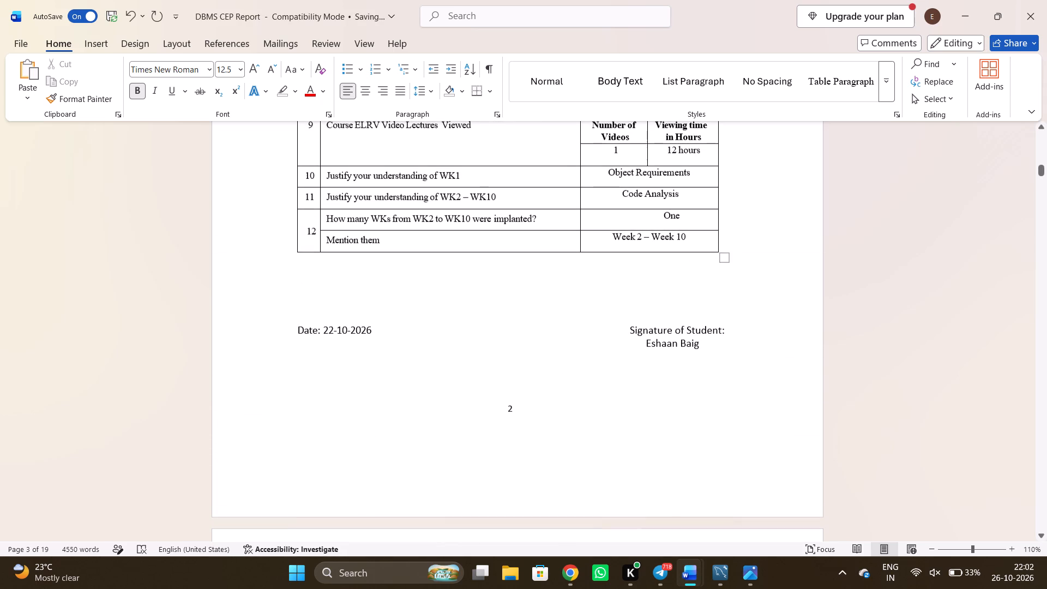
{"action": "scroll", "coordinate": [680, 249], "scroll_direction": "up", "scroll_amount": 1}
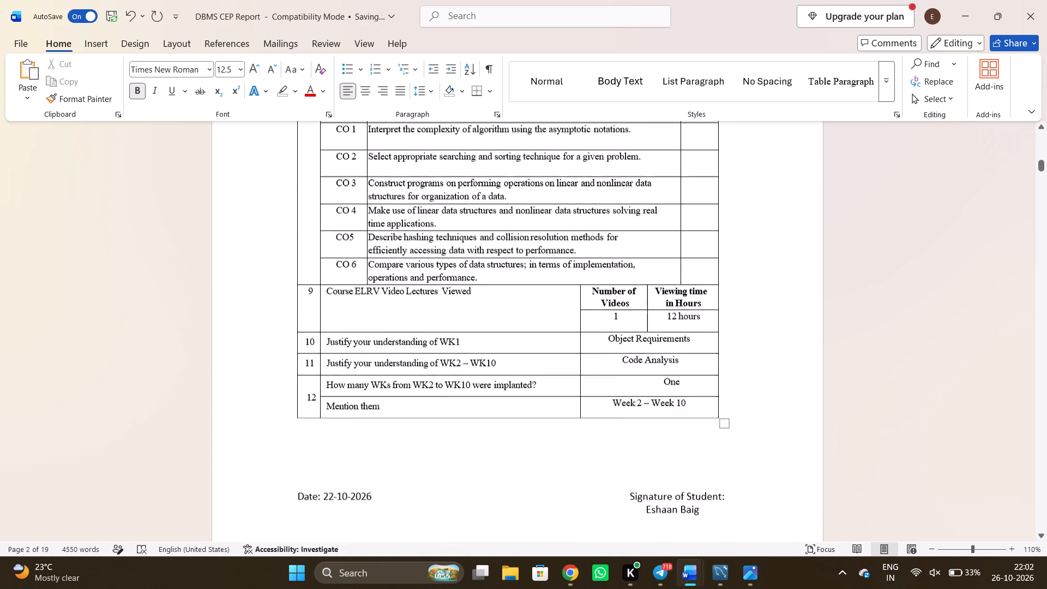
{"action": "scroll", "coordinate": [680, 249], "scroll_direction": "up", "scroll_amount": 6}
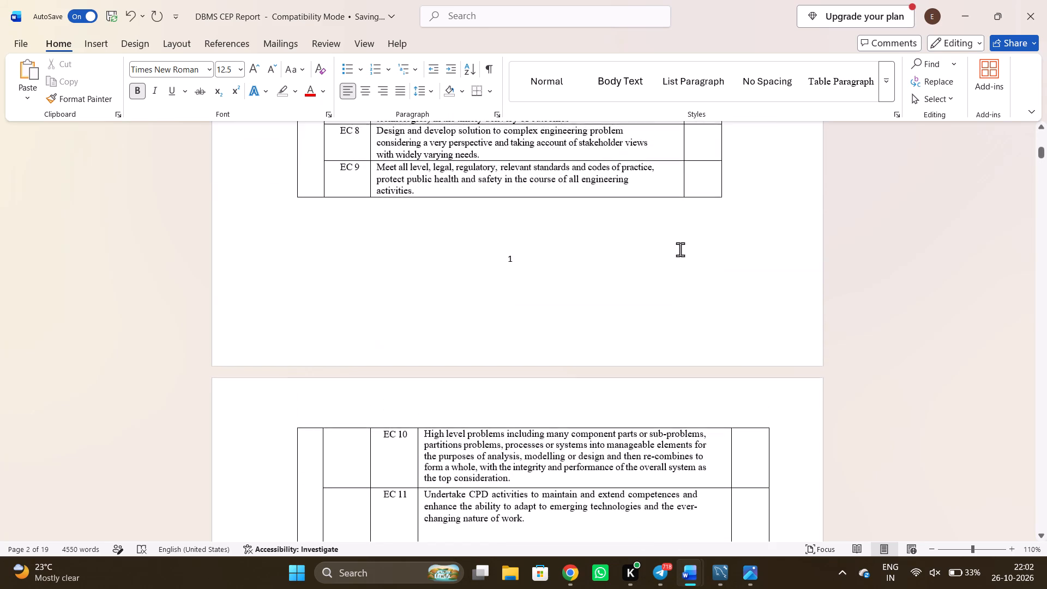
{"action": "scroll", "coordinate": [680, 249], "scroll_direction": "up", "scroll_amount": 4}
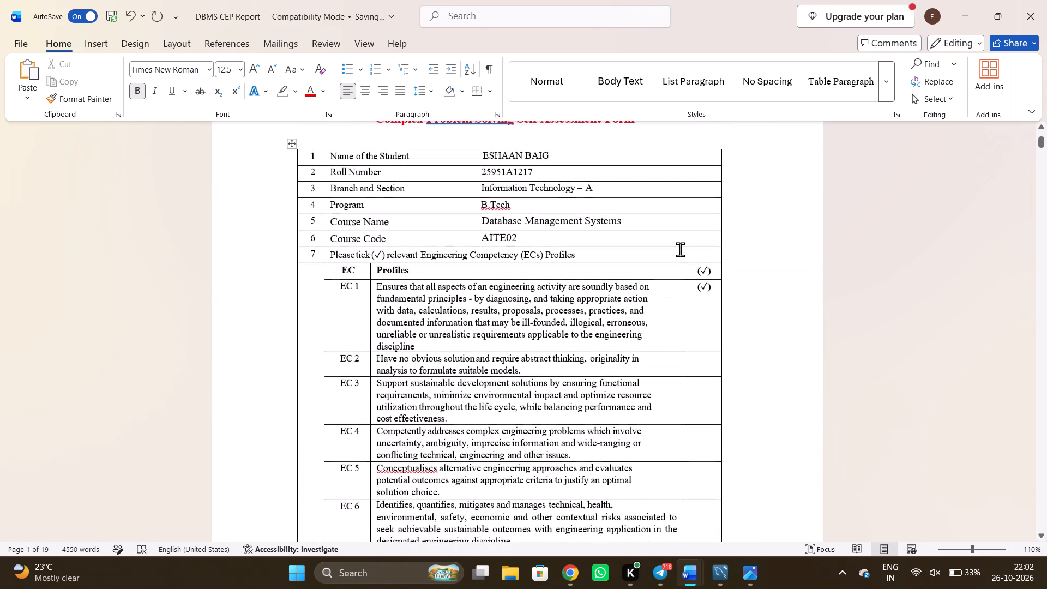
{"action": "scroll", "coordinate": [680, 249], "scroll_direction": "up", "scroll_amount": 1}
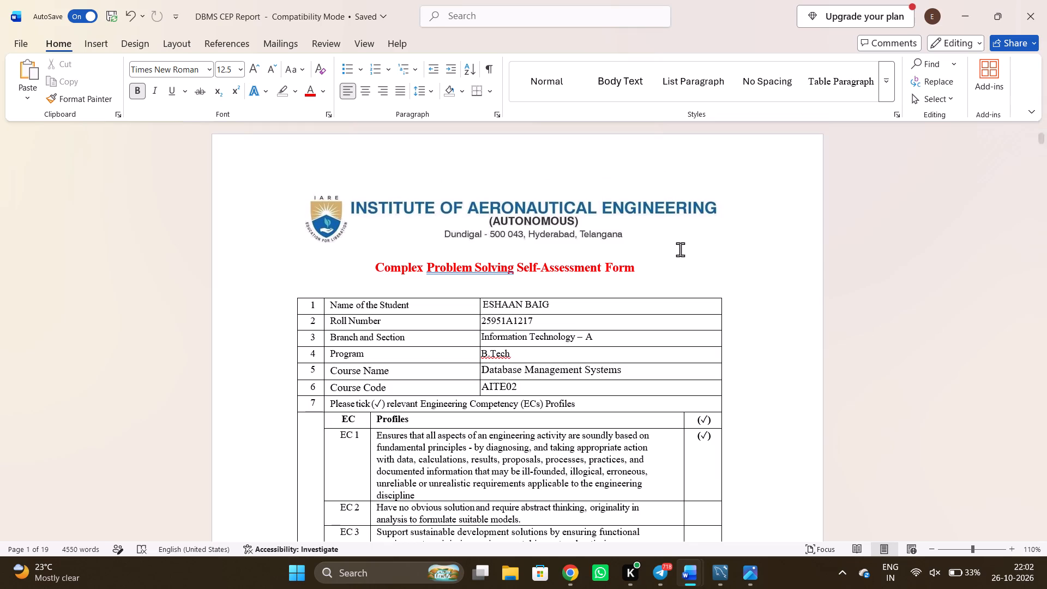
{"action": "scroll", "coordinate": [680, 249], "scroll_direction": "up", "scroll_amount": 2}
{"action": "scroll", "coordinate": [680, 249], "scroll_direction": "down", "scroll_amount": 3}
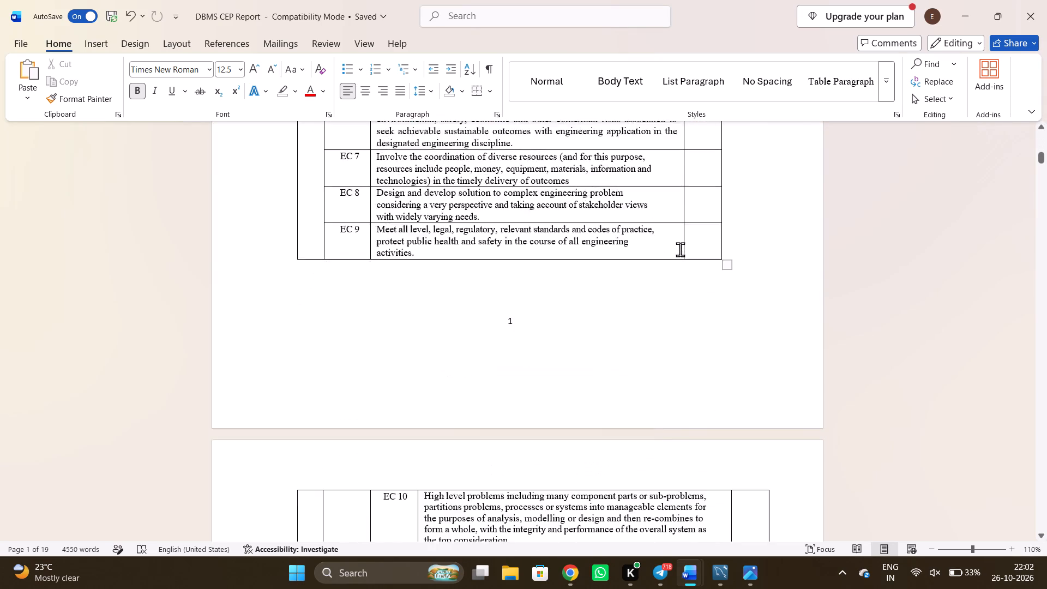
{"action": "scroll", "coordinate": [680, 249], "scroll_direction": "down", "scroll_amount": 4}
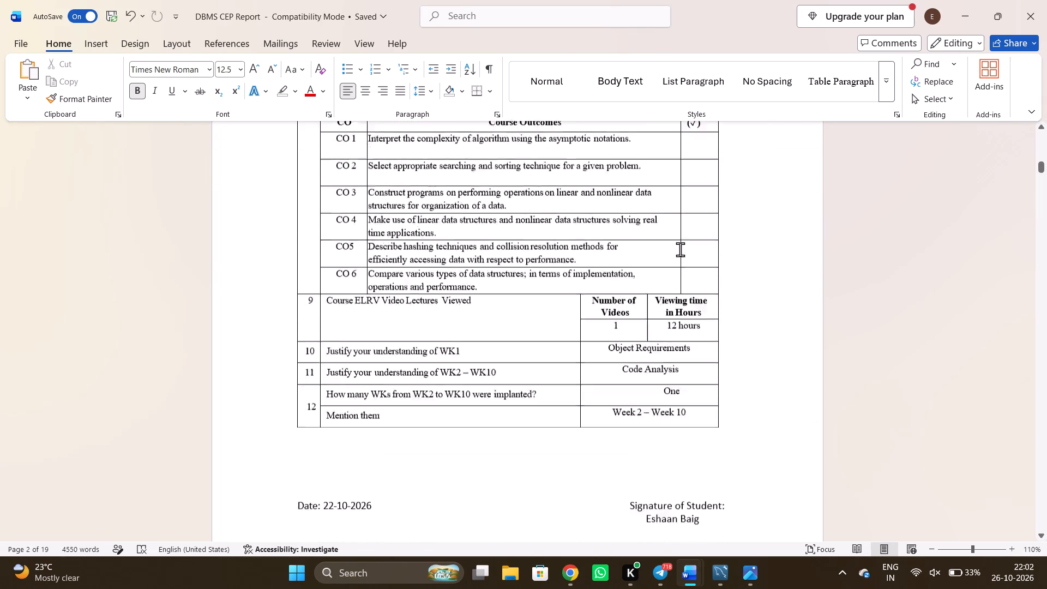
{"action": "scroll", "coordinate": [680, 249], "scroll_direction": "down", "scroll_amount": 1}
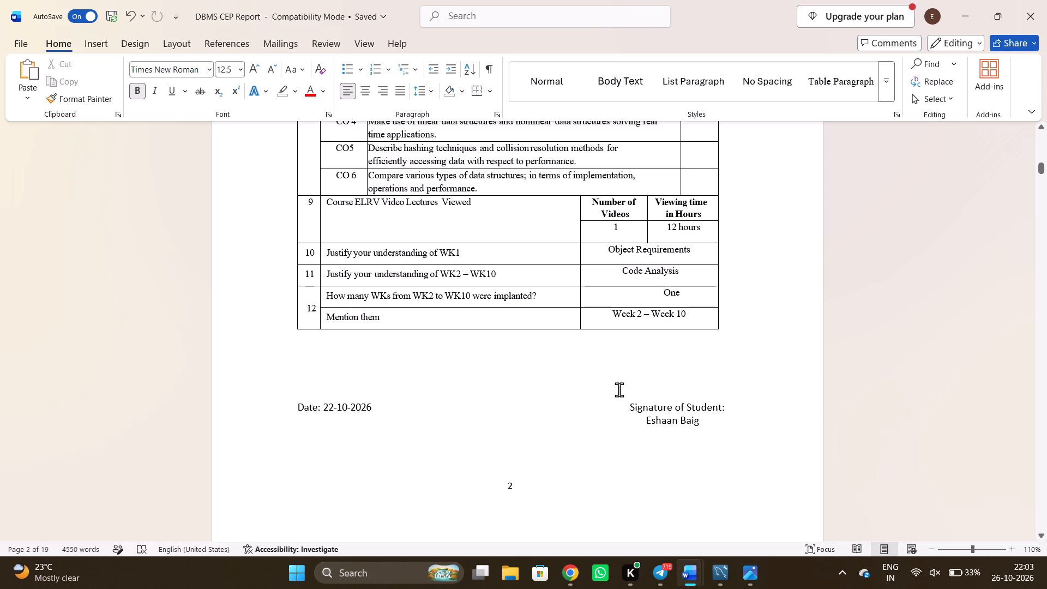
Check the project title and student line on page 3, and the statements, place, date and signature in the declaration certificate.
{"action": "scroll", "coordinate": [619, 389], "scroll_direction": "down", "scroll_amount": 6}
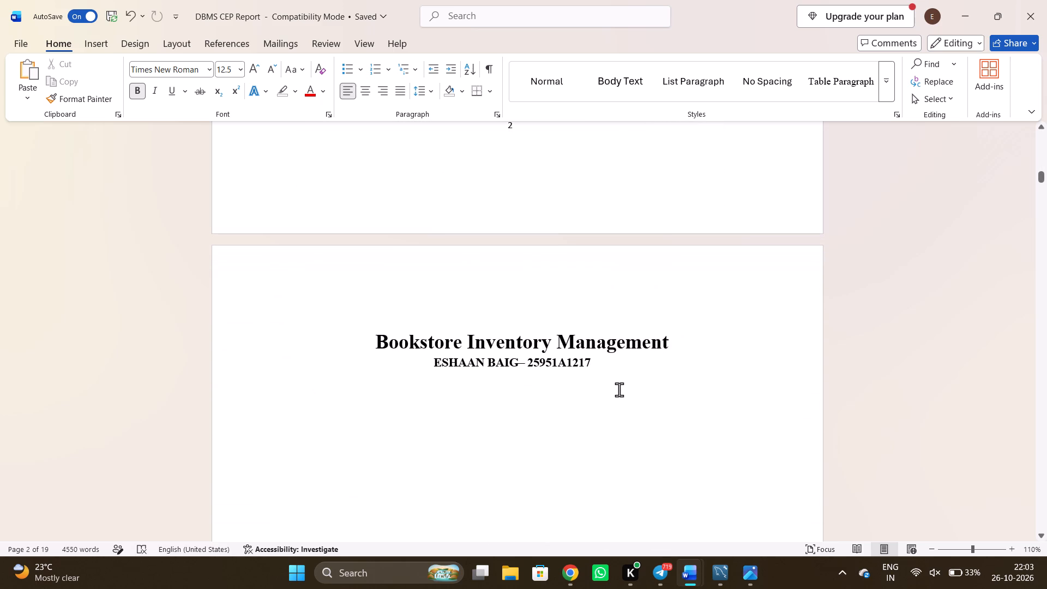
{"action": "scroll", "coordinate": [619, 389], "scroll_direction": "down", "scroll_amount": 1}
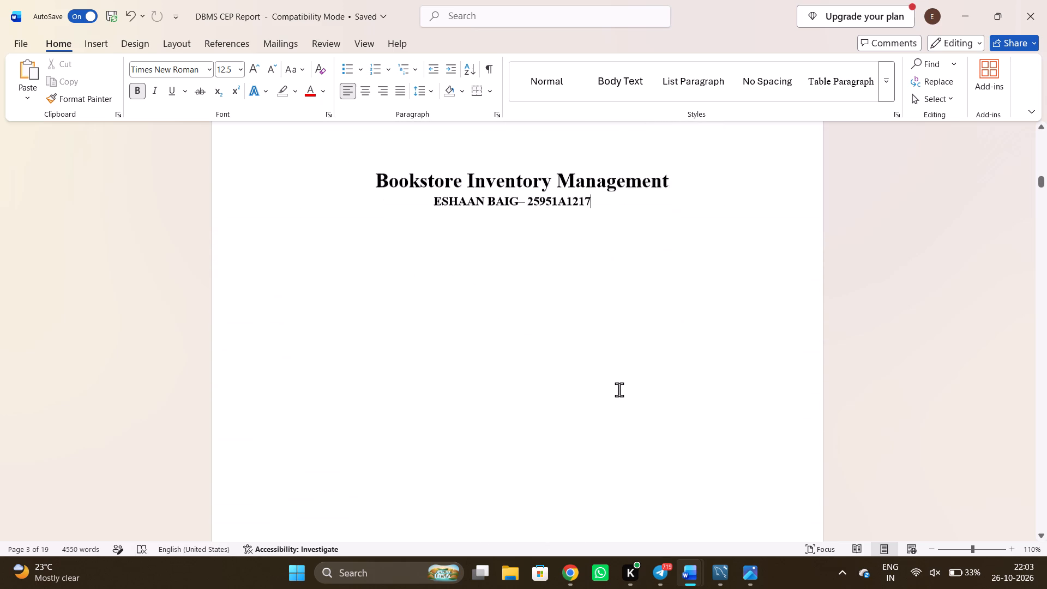
{"action": "scroll", "coordinate": [619, 389], "scroll_direction": "down", "scroll_amount": 5}
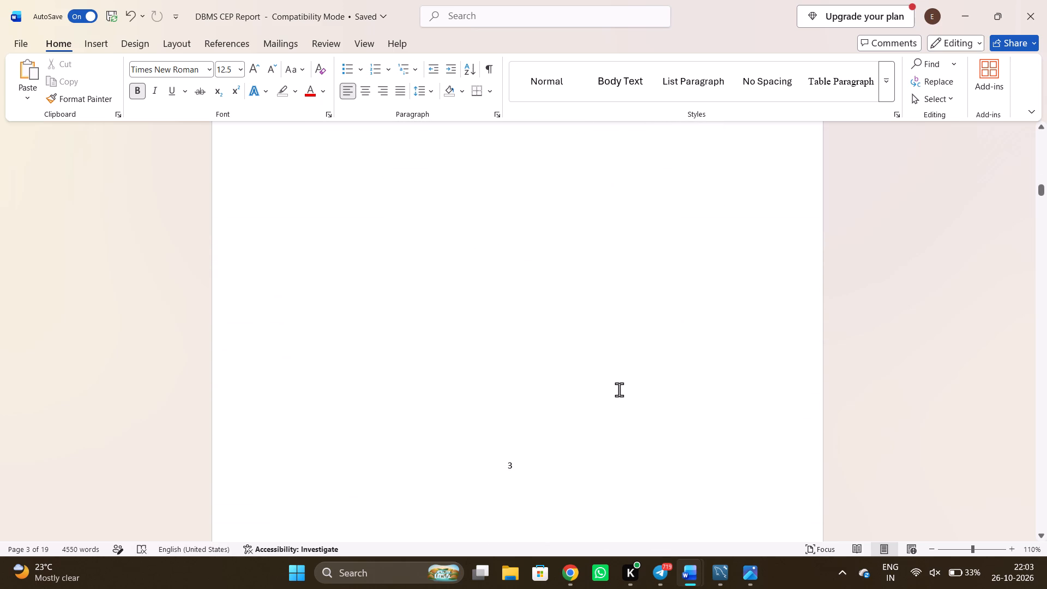
{"action": "scroll", "coordinate": [619, 389], "scroll_direction": "down", "scroll_amount": 4}
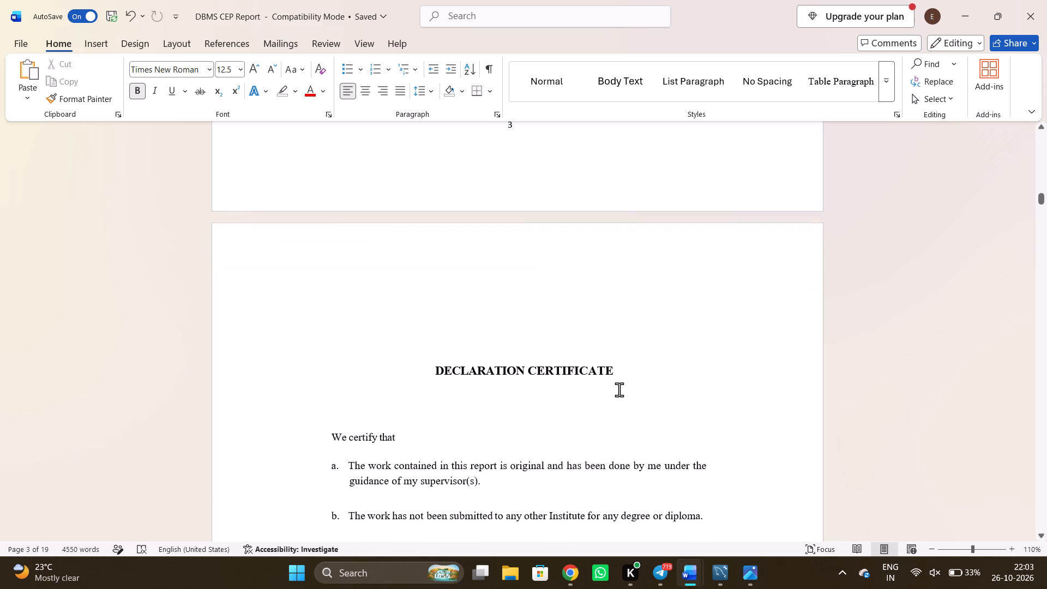
{"action": "scroll", "coordinate": [619, 389], "scroll_direction": "down", "scroll_amount": 2}
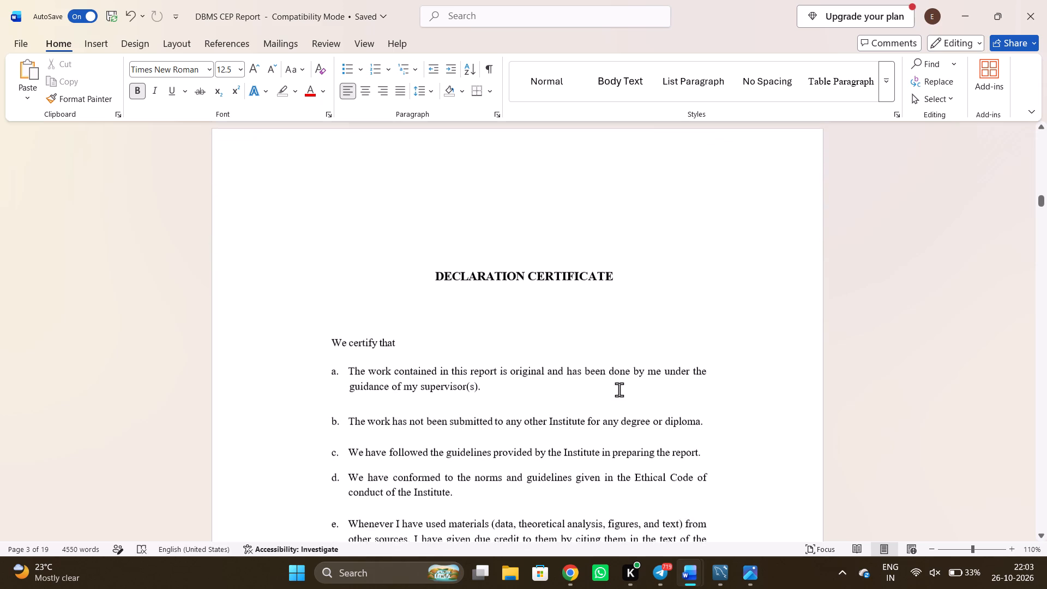
{"action": "scroll", "coordinate": [619, 389], "scroll_direction": "down", "scroll_amount": 2}
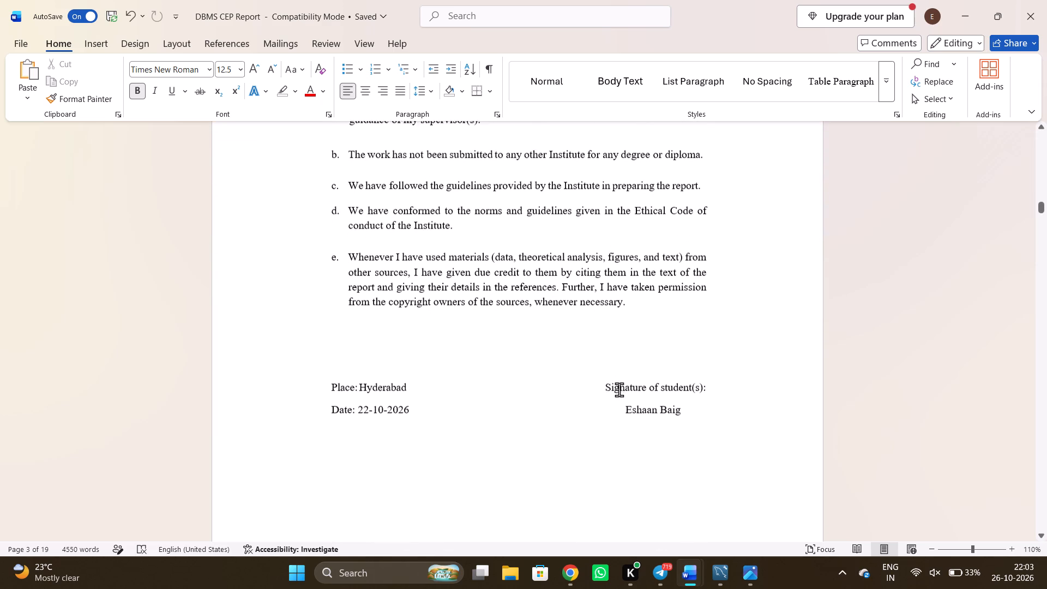
{"action": "scroll", "coordinate": [619, 389], "scroll_direction": "down", "scroll_amount": 2}
{"action": "scroll", "coordinate": [619, 389], "scroll_direction": "left", "scroll_amount": 1}
{"action": "scroll", "coordinate": [619, 389], "scroll_direction": "down", "scroll_amount": 2}
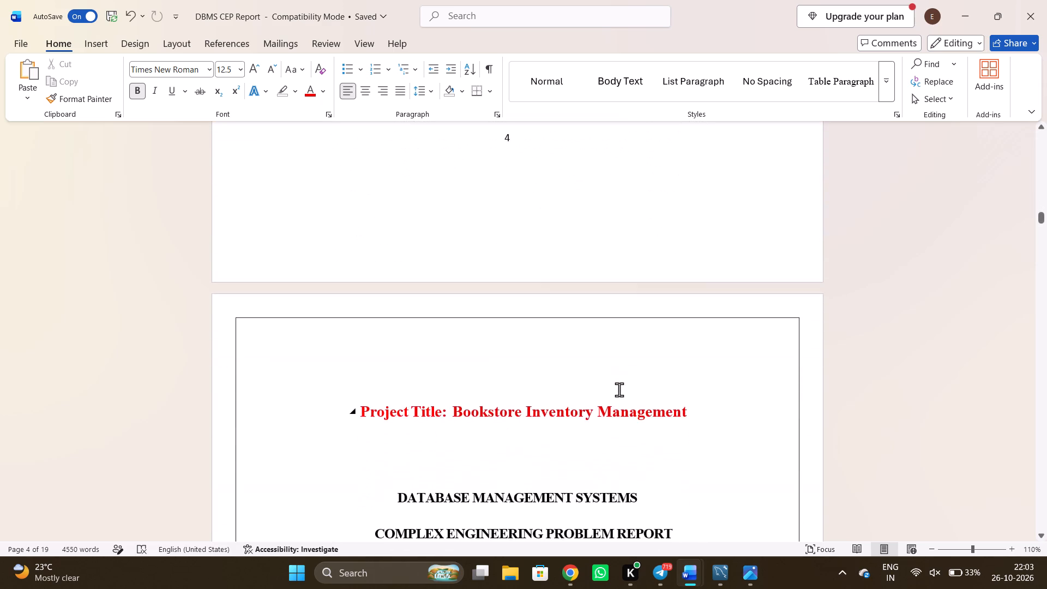
Examine the bordered title page on page 5, from the project title and student details to the department, institute and date.
{"action": "scroll", "coordinate": [619, 389], "scroll_direction": "down", "scroll_amount": 3}
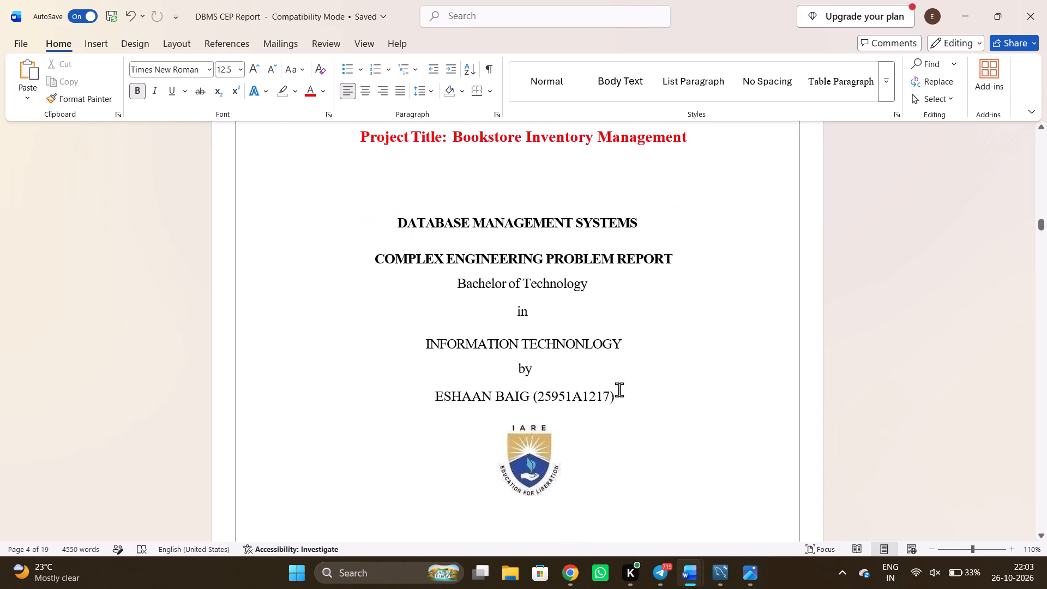
{"action": "scroll", "coordinate": [619, 389], "scroll_direction": "down", "scroll_amount": 1}
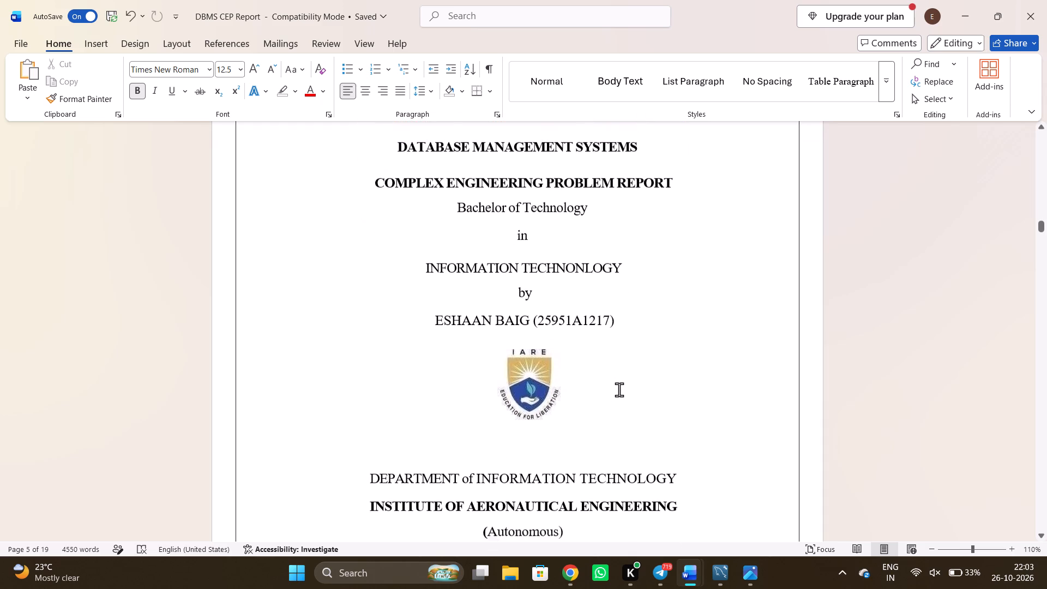
{"action": "scroll", "coordinate": [619, 389], "scroll_direction": "down", "scroll_amount": 2}
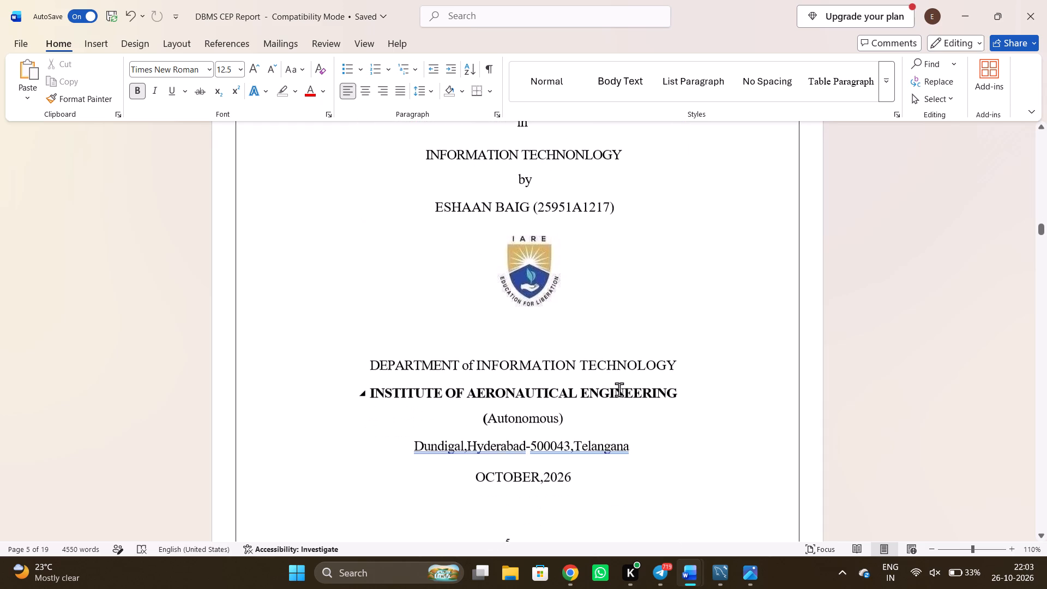
{"action": "scroll", "coordinate": [619, 389], "scroll_direction": "down", "scroll_amount": 2}
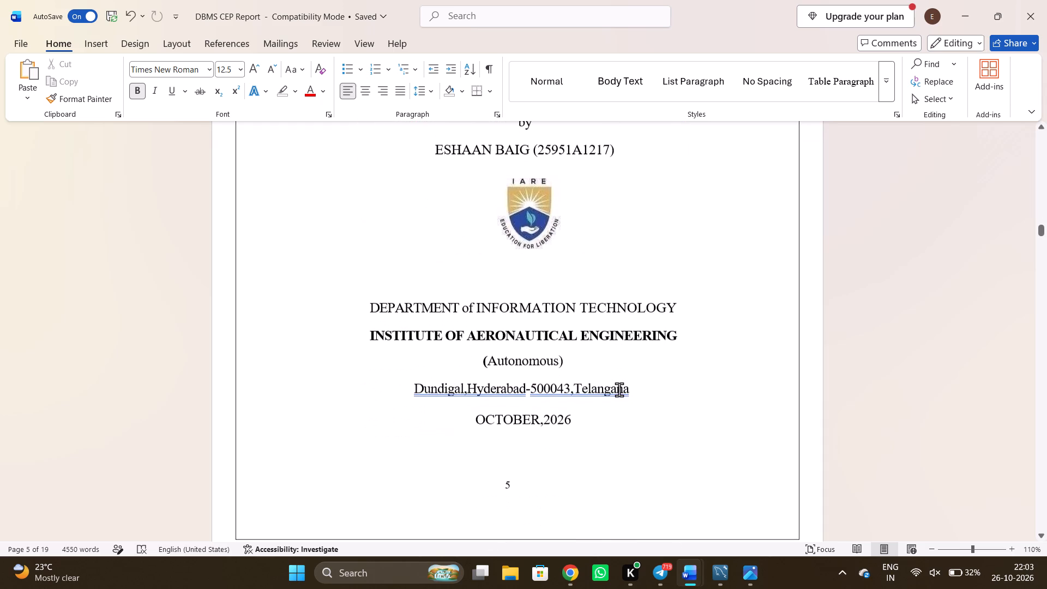
{"action": "scroll", "coordinate": [619, 389], "scroll_direction": "down", "scroll_amount": 1}
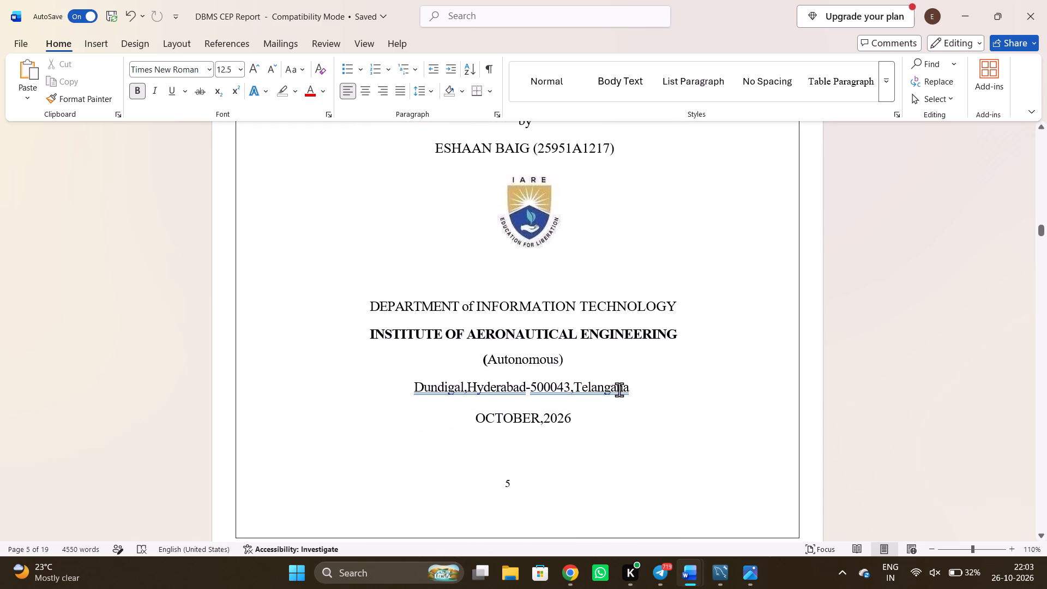
{"action": "scroll", "coordinate": [619, 389], "scroll_direction": "down", "scroll_amount": 2}
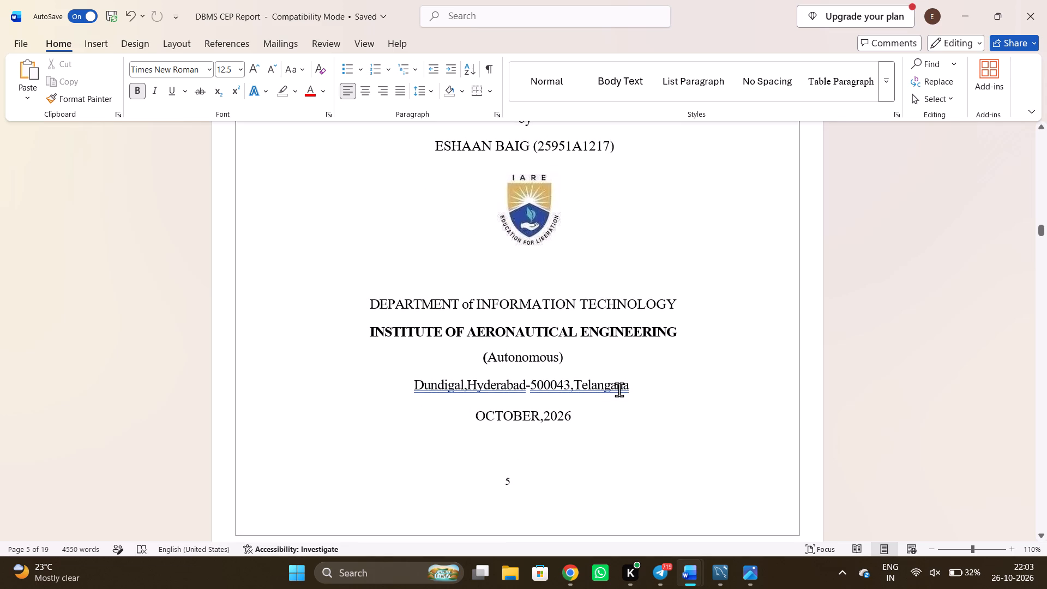
{"action": "scroll", "coordinate": [619, 389], "scroll_direction": "down", "scroll_amount": 1}
Check the index entries and read through the abstract of the Bookstore Inventory Management System report.
{"action": "scroll", "coordinate": [619, 389], "scroll_direction": "down", "scroll_amount": 4}
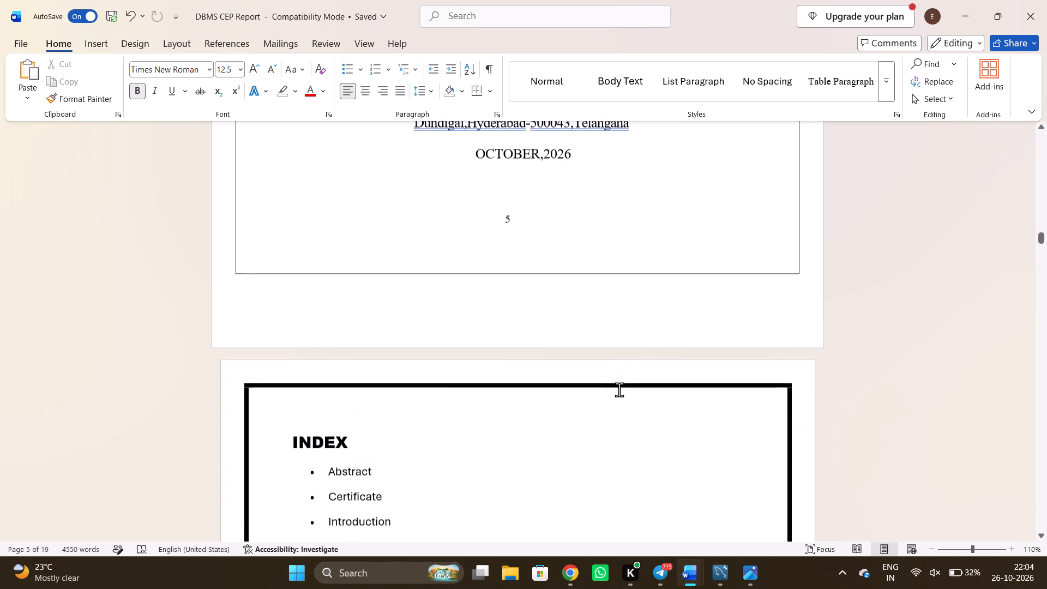
{"action": "scroll", "coordinate": [619, 389], "scroll_direction": "down", "scroll_amount": 5}
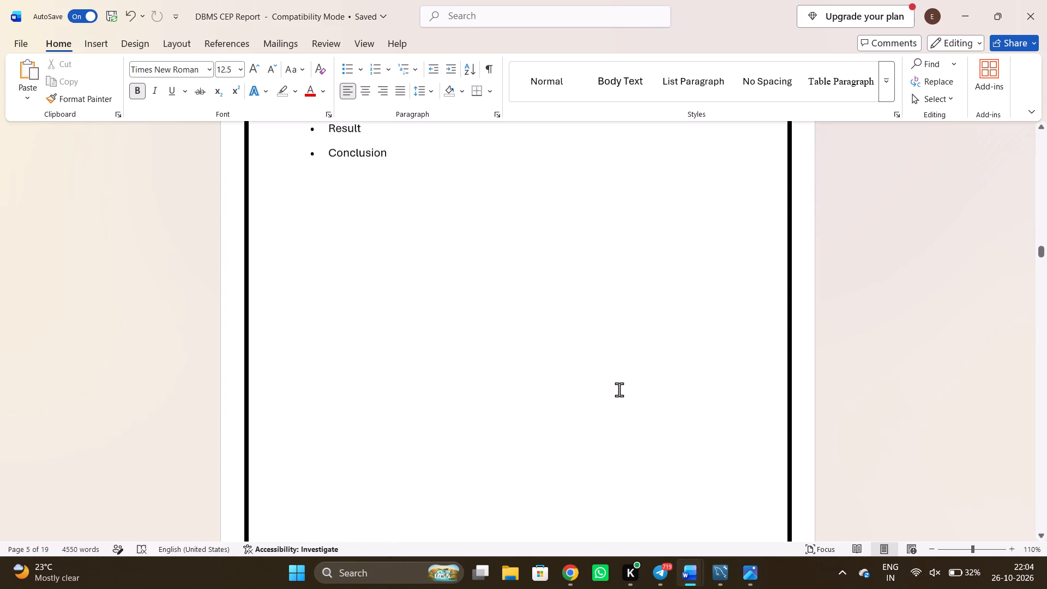
{"action": "scroll", "coordinate": [619, 389], "scroll_direction": "left", "scroll_amount": 1}
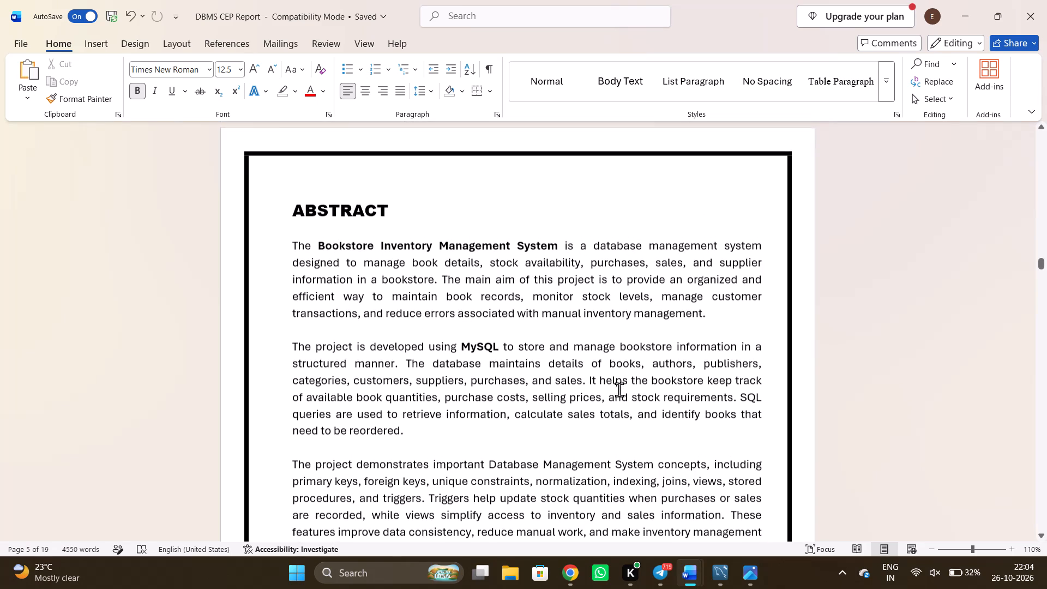
{"action": "scroll", "coordinate": [619, 389], "scroll_direction": "left", "scroll_amount": 1}
{"action": "scroll", "coordinate": [619, 389], "scroll_direction": "up", "scroll_amount": 1}
{"action": "scroll", "coordinate": [619, 389], "scroll_direction": "right", "scroll_amount": 1}
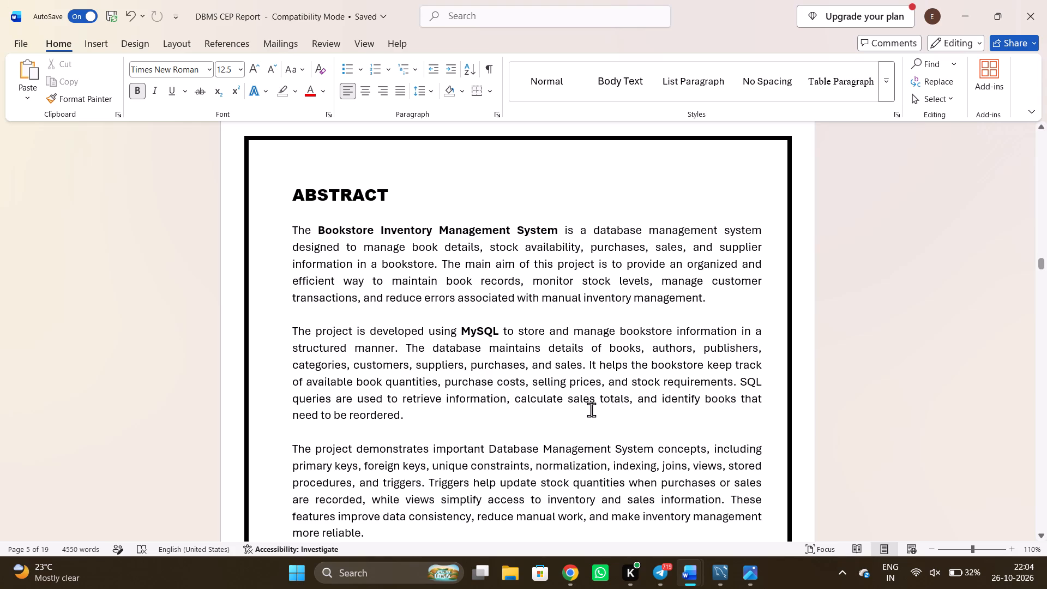
{"action": "scroll", "coordinate": [591, 410], "scroll_direction": "left", "scroll_amount": 1}
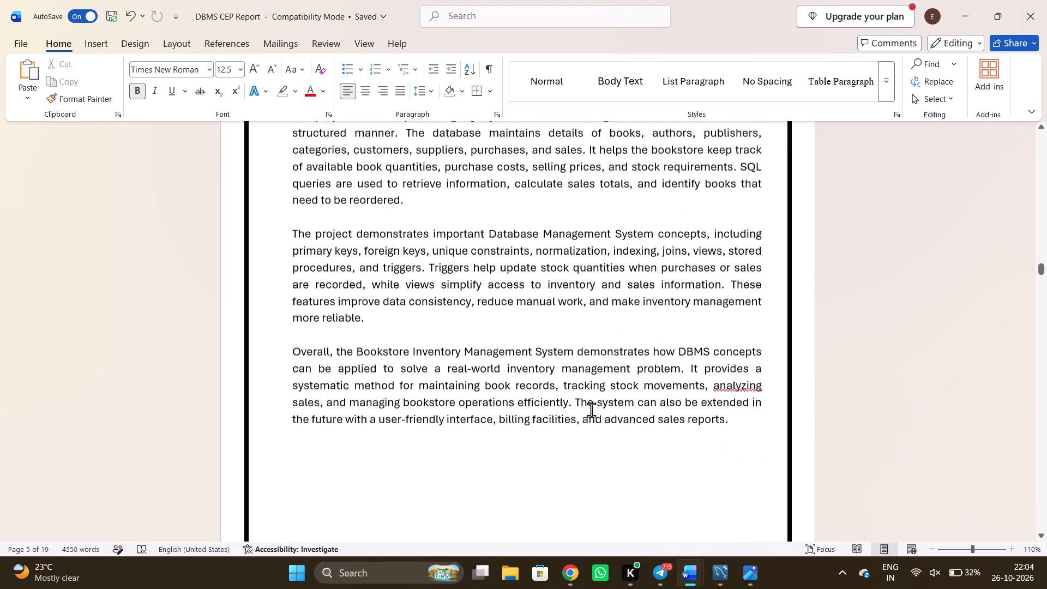
{"action": "scroll", "coordinate": [591, 410], "scroll_direction": "left", "scroll_amount": 2}
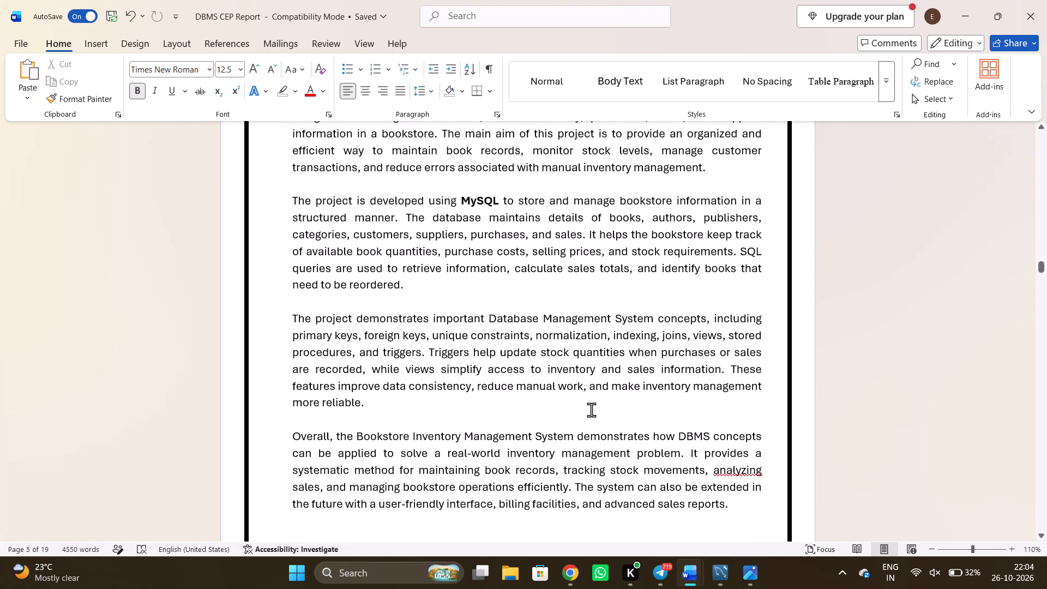
{"action": "scroll", "coordinate": [591, 410], "scroll_direction": "left", "scroll_amount": 1}
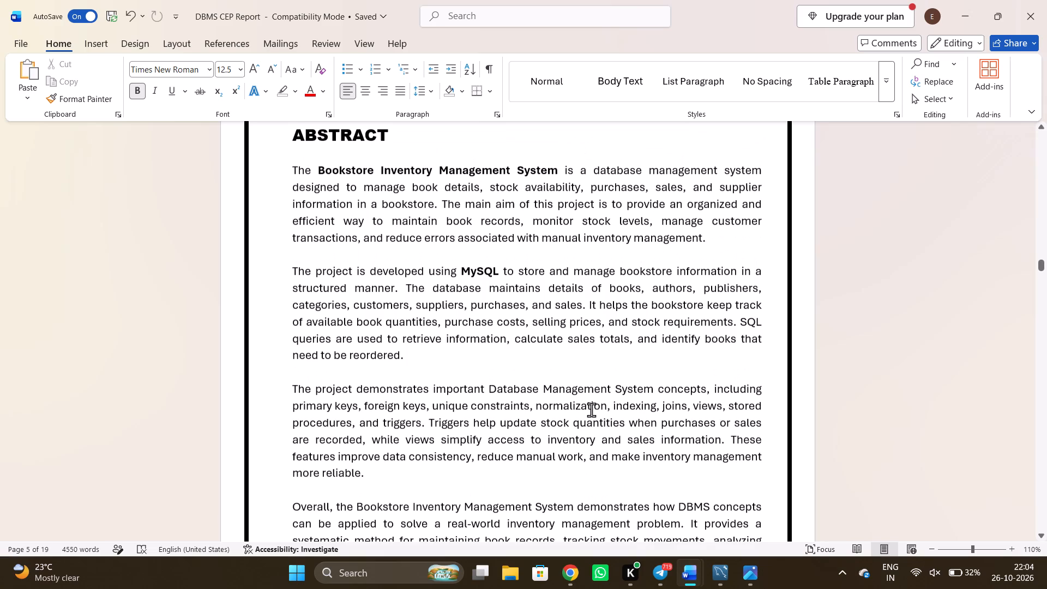
{"action": "scroll", "coordinate": [591, 410], "scroll_direction": "left", "scroll_amount": 1}
Go back to the declaration certificate and recheck the pages from the title page through the index to the abstract.
{"action": "scroll", "coordinate": [591, 410], "scroll_direction": "left", "scroll_amount": 1}
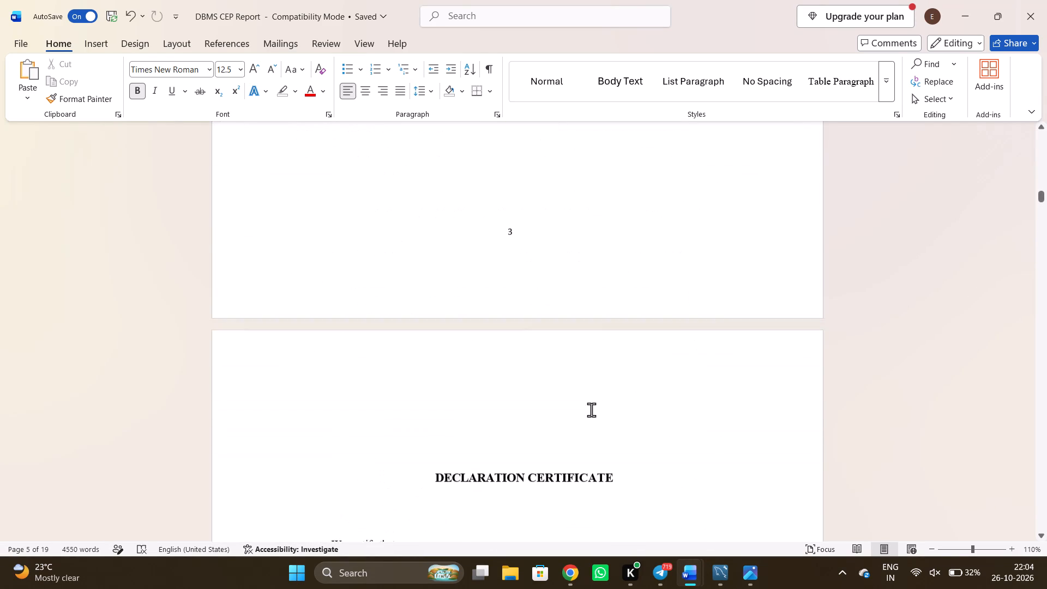
{"action": "scroll", "coordinate": [591, 410], "scroll_direction": "left", "scroll_amount": 1}
{"action": "scroll", "coordinate": [591, 410], "scroll_direction": "down", "scroll_amount": 1}
{"action": "scroll", "coordinate": [591, 410], "scroll_direction": "left", "scroll_amount": 1}
{"action": "scroll", "coordinate": [591, 410], "scroll_direction": "down", "scroll_amount": 4}
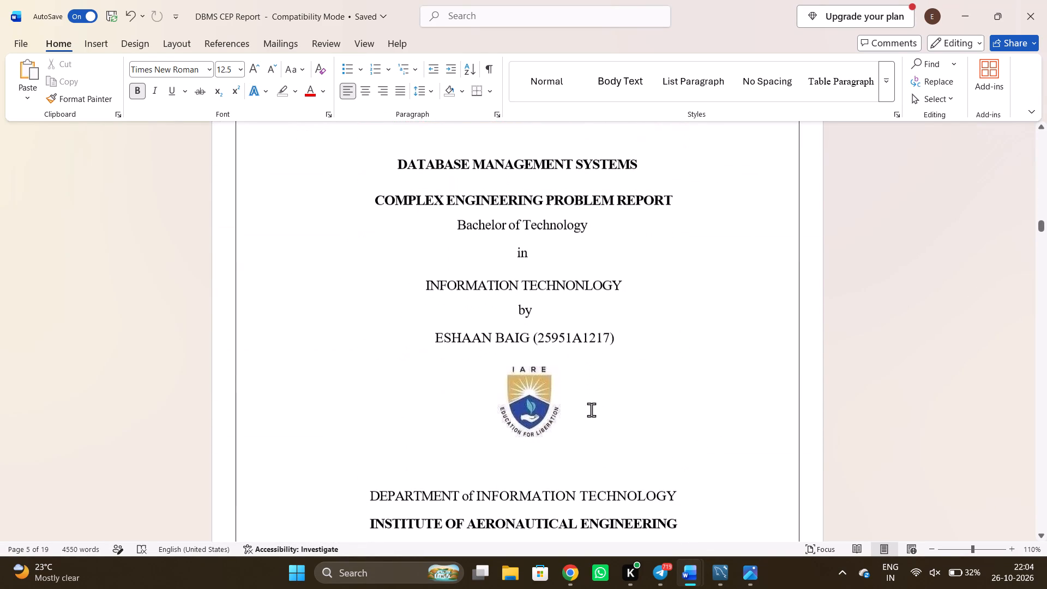
{"action": "scroll", "coordinate": [591, 410], "scroll_direction": "down", "scroll_amount": 1}
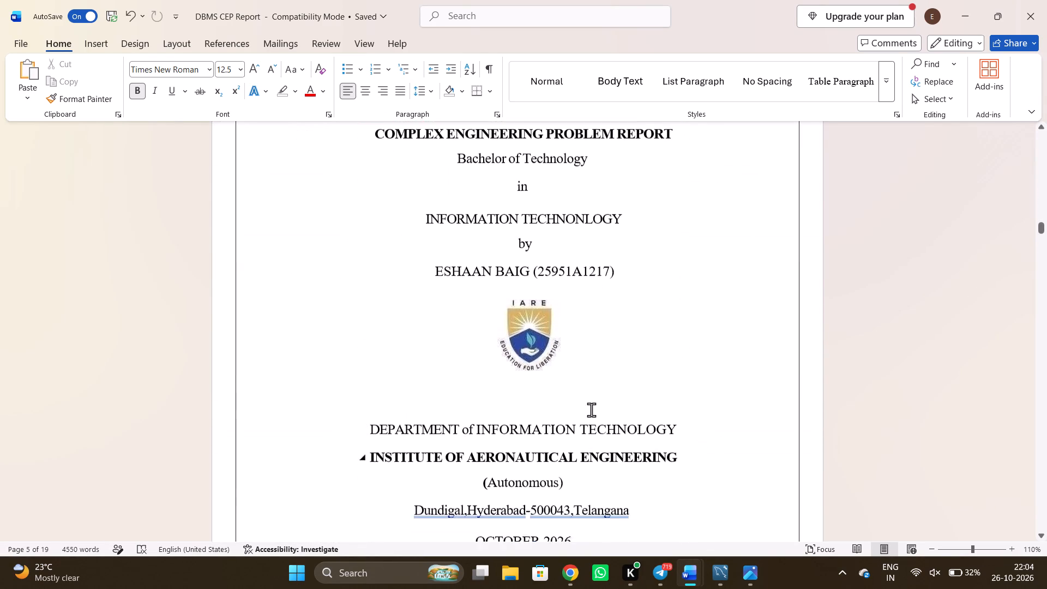
{"action": "scroll", "coordinate": [591, 410], "scroll_direction": "down", "scroll_amount": 1}
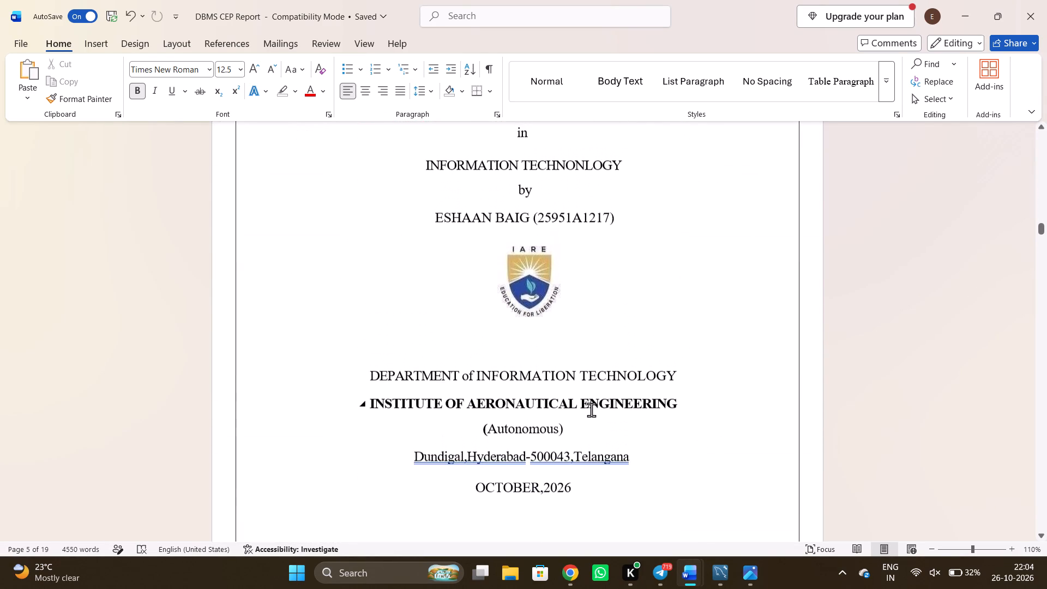
{"action": "scroll", "coordinate": [591, 410], "scroll_direction": "down", "scroll_amount": 1}
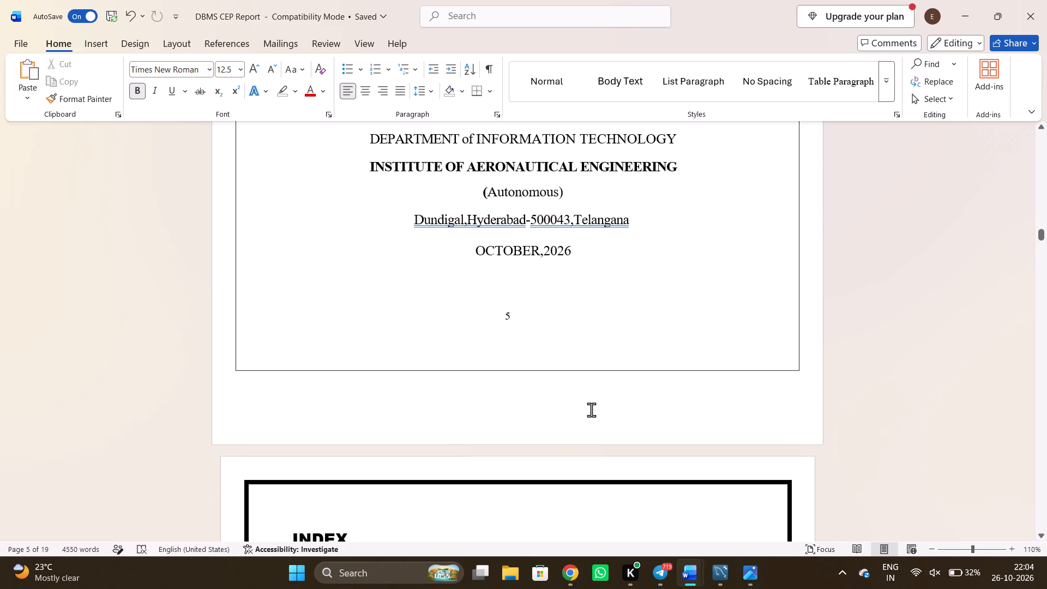
{"action": "scroll", "coordinate": [591, 410], "scroll_direction": "down", "scroll_amount": 7}
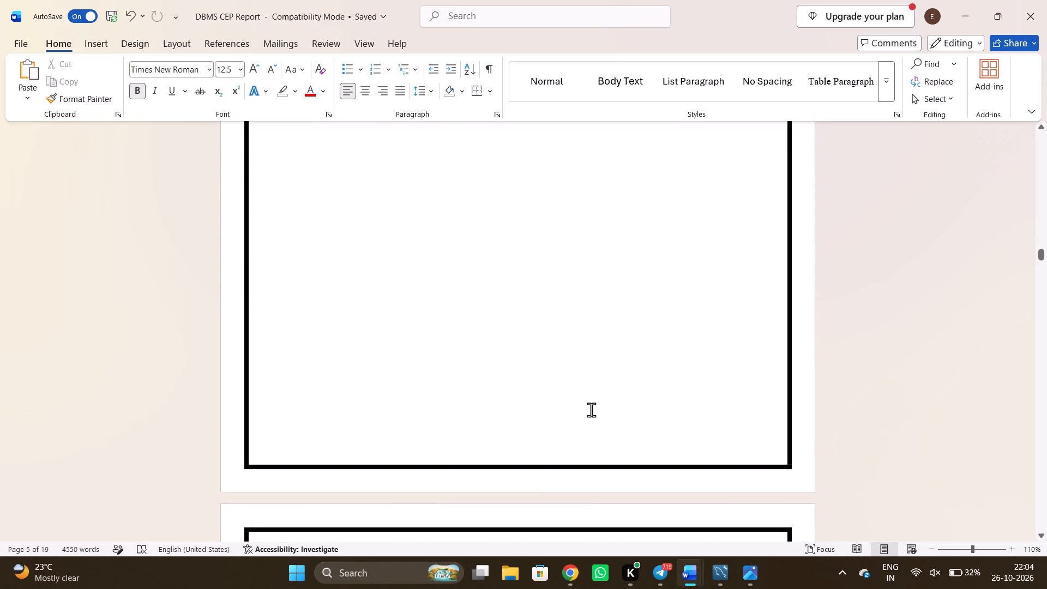
{"action": "scroll", "coordinate": [591, 410], "scroll_direction": "down", "scroll_amount": 2}
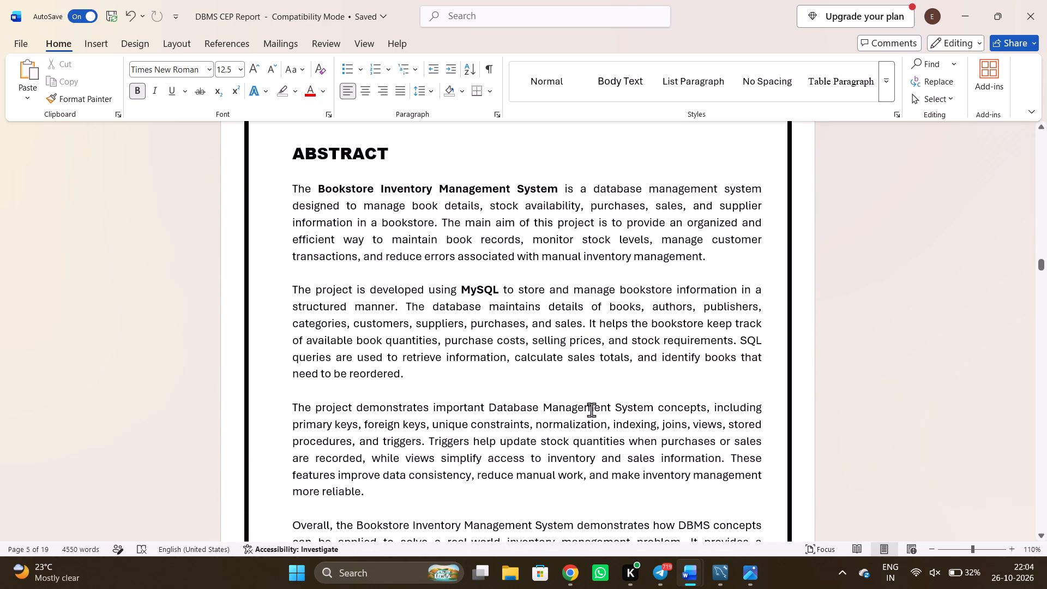
{"action": "scroll", "coordinate": [591, 410], "scroll_direction": "down", "scroll_amount": 2}
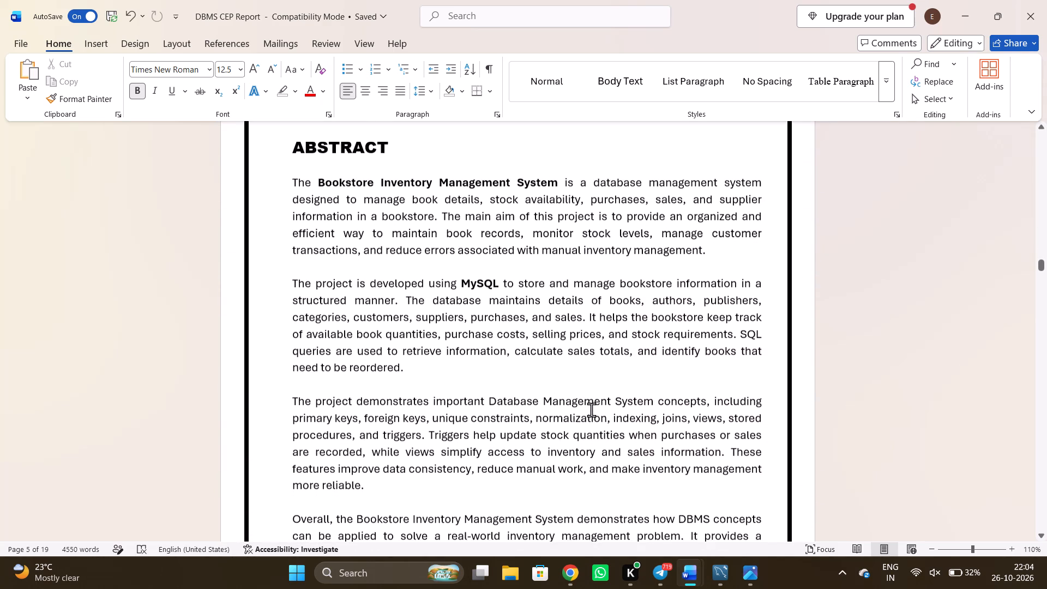
{"action": "scroll", "coordinate": [591, 410], "scroll_direction": "down", "scroll_amount": 1}
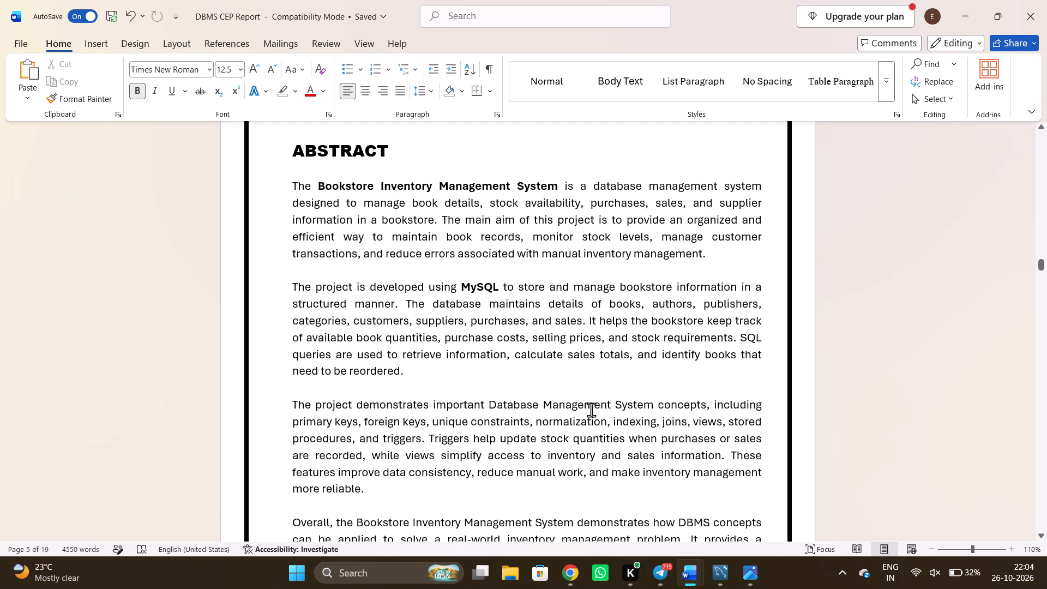
{"action": "scroll", "coordinate": [591, 410], "scroll_direction": "down", "scroll_amount": 3}
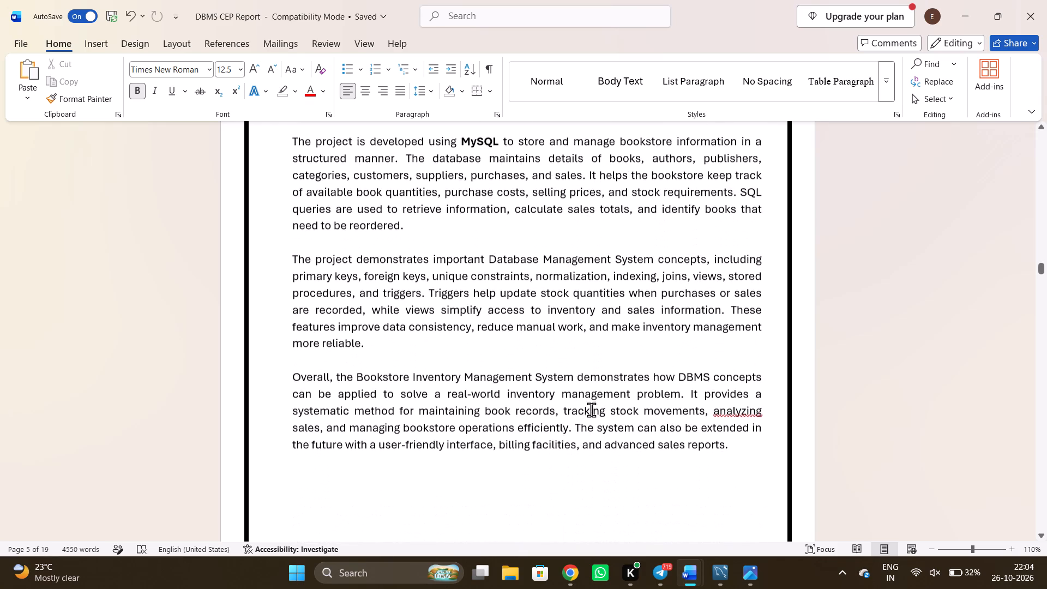
Delete the duplicate INTRODUCTION line and its leftover empty line beneath the main INTRODUCTION heading on page 8.
{"action": "scroll", "coordinate": [591, 410], "scroll_direction": "down", "scroll_amount": 4}
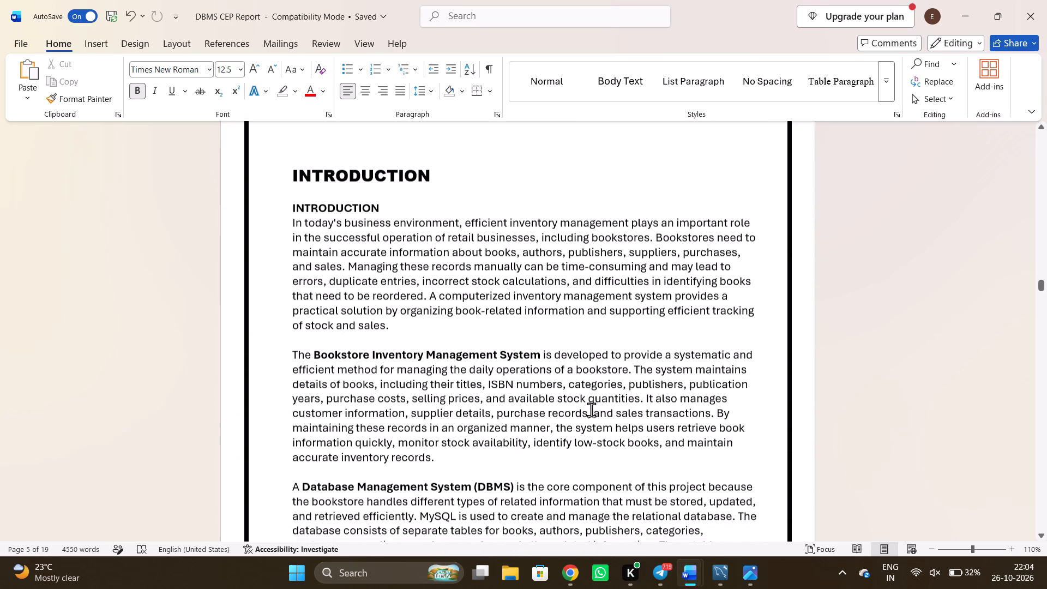
{"action": "scroll", "coordinate": [591, 410], "scroll_direction": "down", "scroll_amount": 2}
{"action": "left_click_drag", "start_coordinate": [443, 203], "coordinate": [291, 199]}
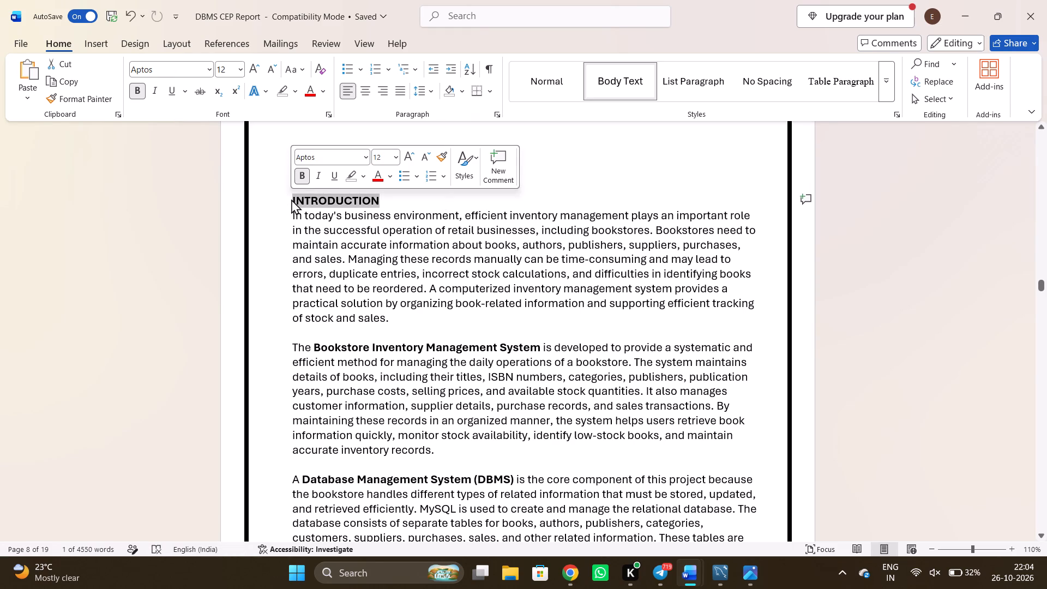
{"action": "key", "text": "BackSpace"}
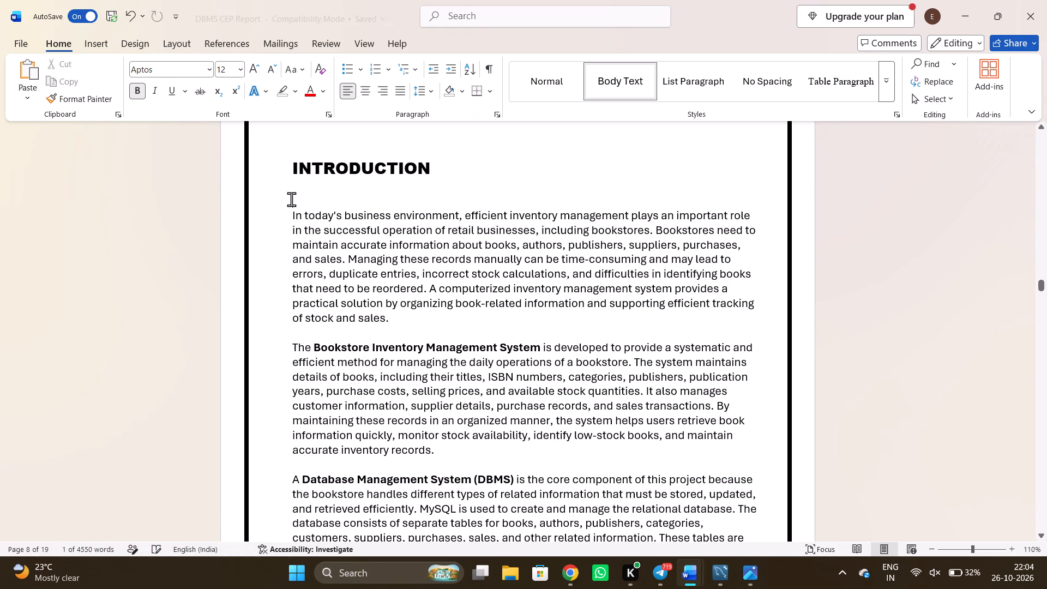
{"action": "key", "text": "BackSpace"}
{"action": "scroll", "coordinate": [291, 199], "scroll_direction": "left", "scroll_amount": 1}
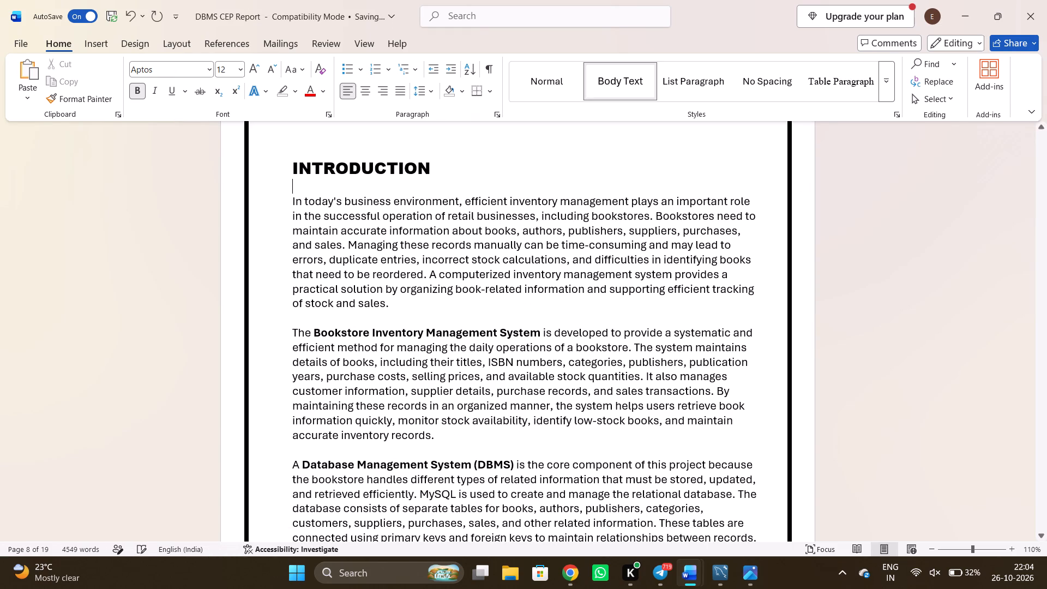
Undo the last deletion of the empty line beneath the INTRODUCTION heading, after checking how the text meets the bottom page border.
{"action": "scroll", "coordinate": [291, 199], "scroll_direction": "left", "scroll_amount": 1}
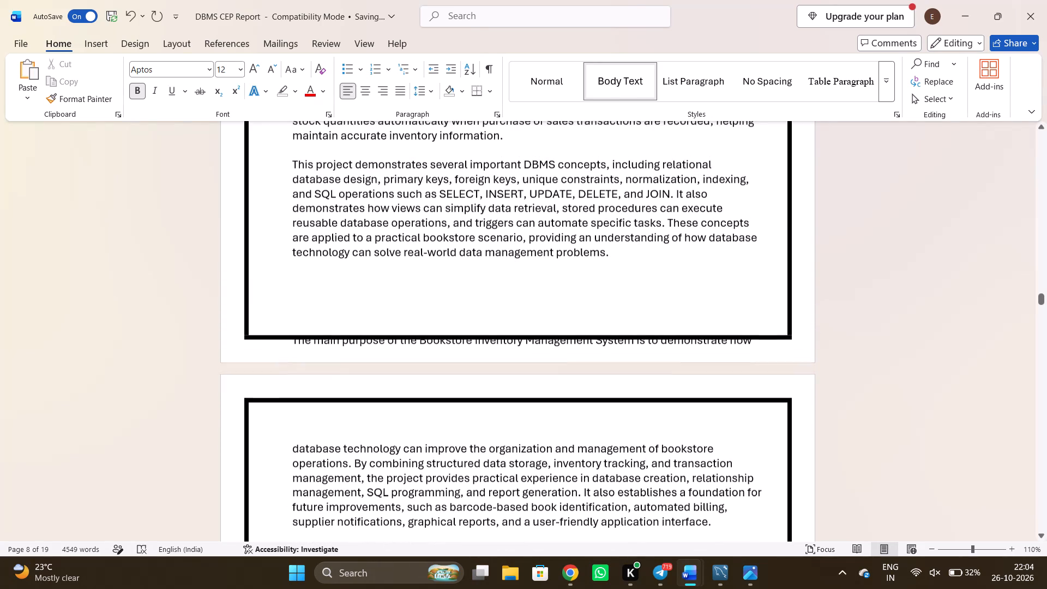
{"action": "scroll", "coordinate": [291, 199], "scroll_direction": "left", "scroll_amount": 1}
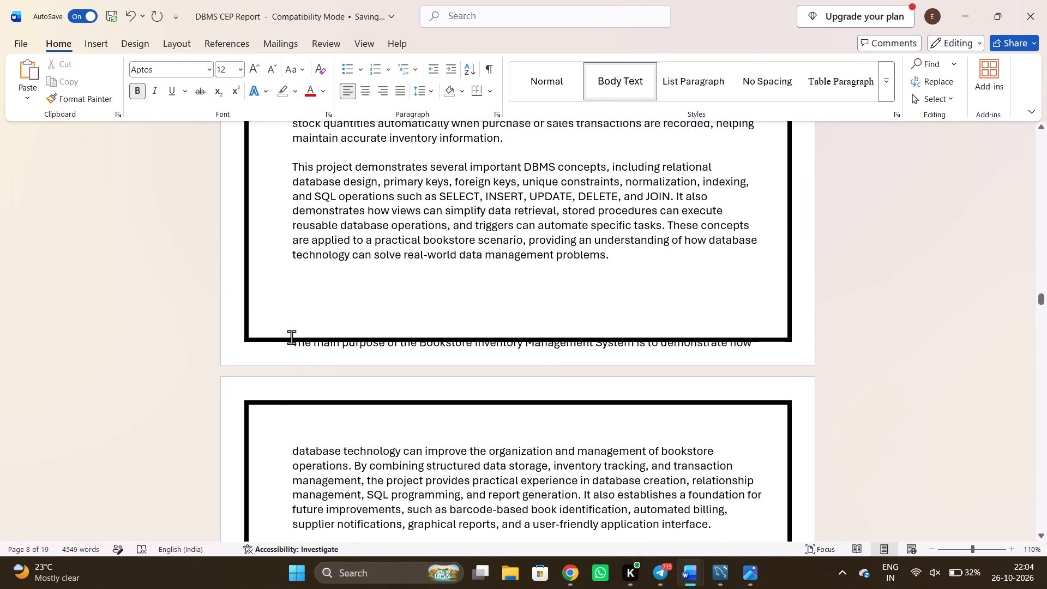
{"action": "key", "text": "ctrl+z"}
{"action": "scroll", "coordinate": [291, 337], "scroll_direction": "up", "scroll_amount": 1}
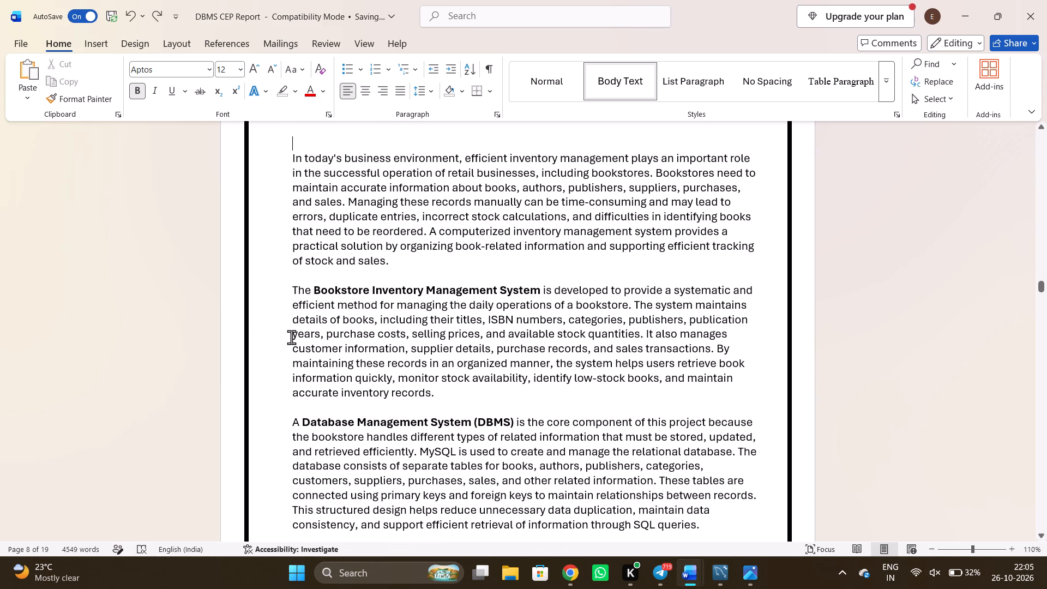
{"action": "scroll", "coordinate": [291, 337], "scroll_direction": "up", "scroll_amount": 1}
Read through the rest of the introduction and the numbered OBJECTIVE list up to the PROBLEM STATEMENT heading.
{"action": "scroll", "coordinate": [291, 337], "scroll_direction": "down", "scroll_amount": 2}
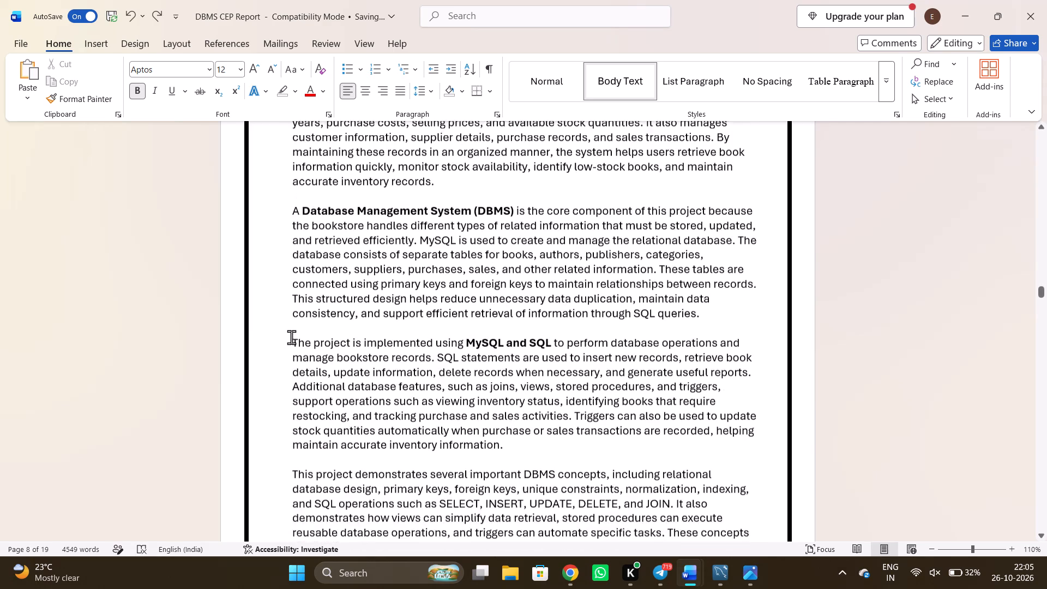
{"action": "scroll", "coordinate": [291, 337], "scroll_direction": "down", "scroll_amount": 4}
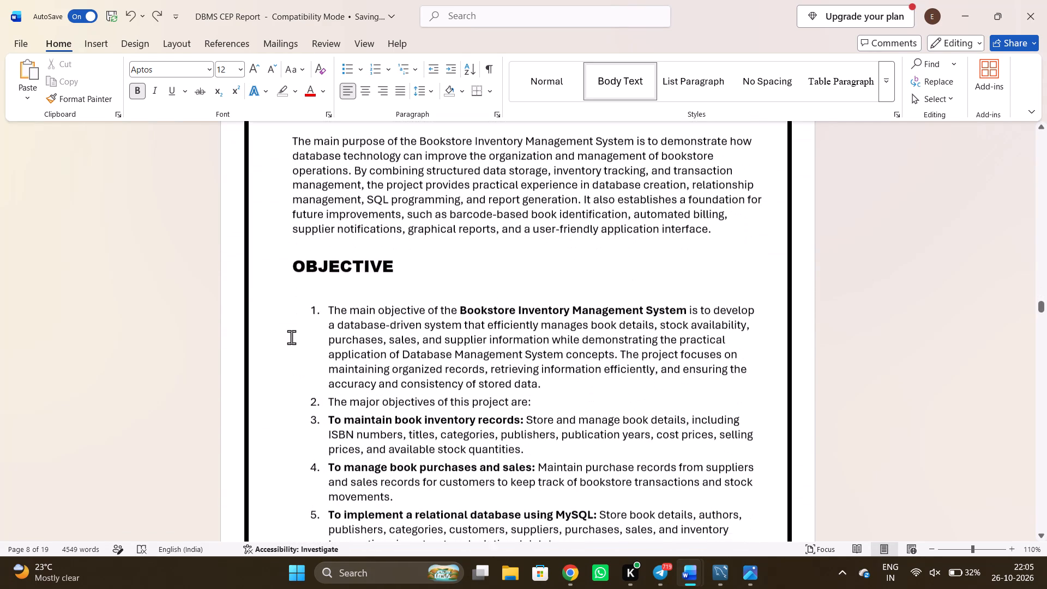
{"action": "scroll", "coordinate": [291, 337], "scroll_direction": "down", "scroll_amount": 2}
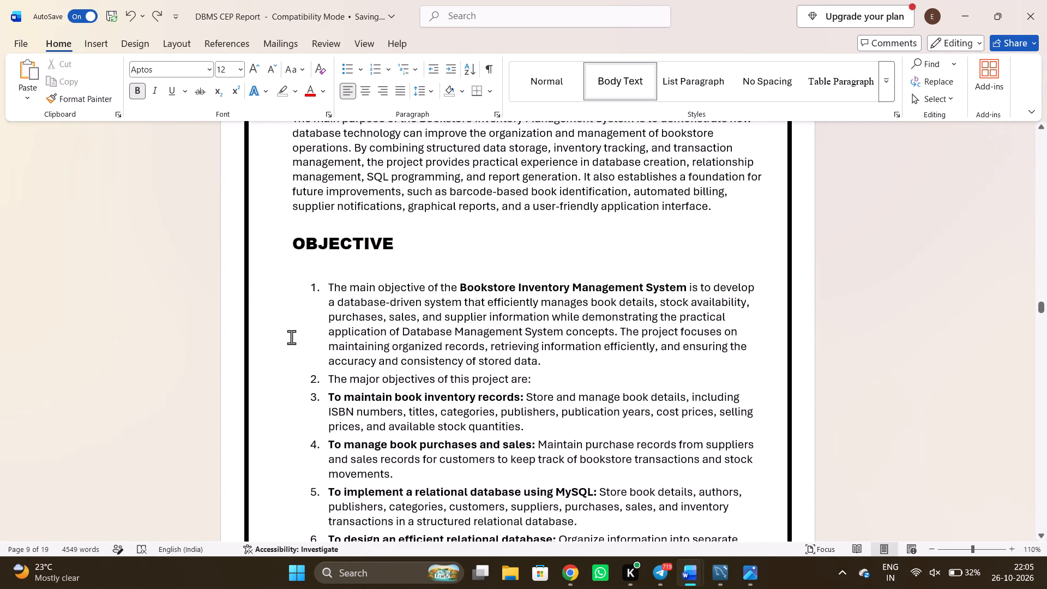
{"action": "scroll", "coordinate": [291, 337], "scroll_direction": "down", "scroll_amount": 3}
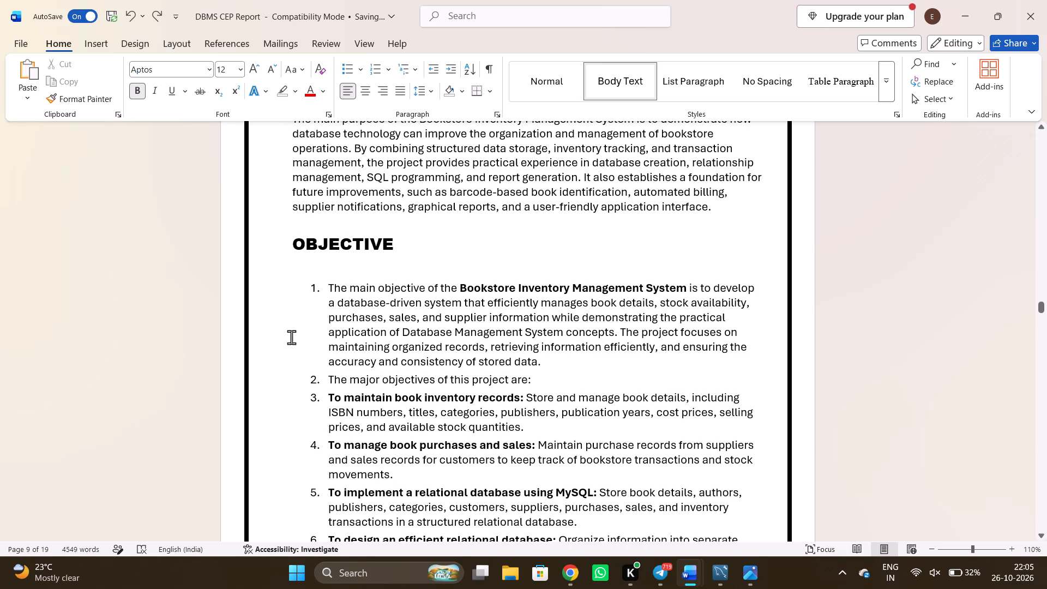
{"action": "scroll", "coordinate": [291, 337], "scroll_direction": "down", "scroll_amount": 2}
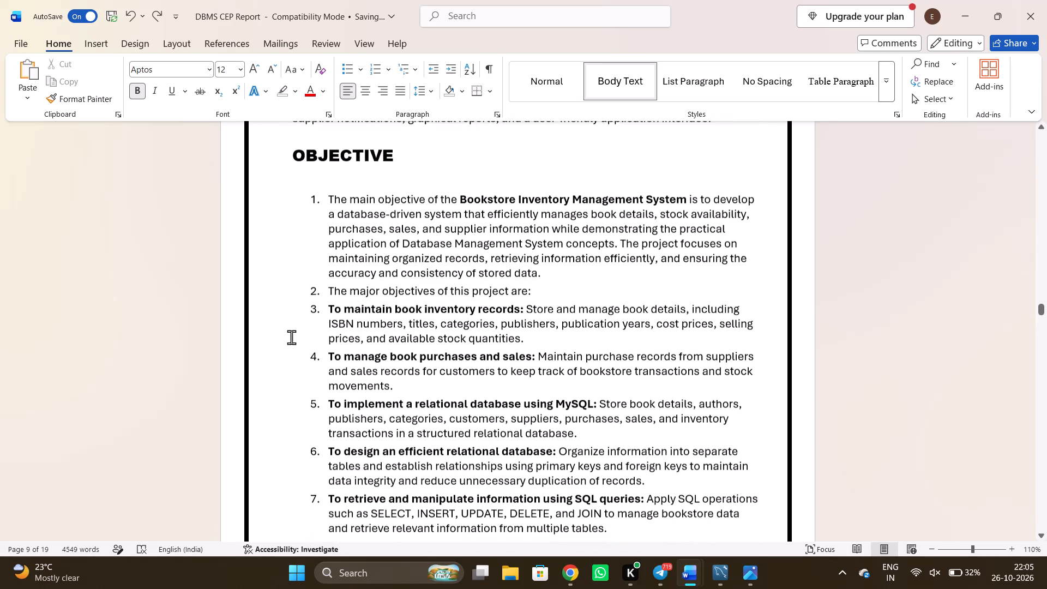
{"action": "scroll", "coordinate": [291, 337], "scroll_direction": "down", "scroll_amount": 3}
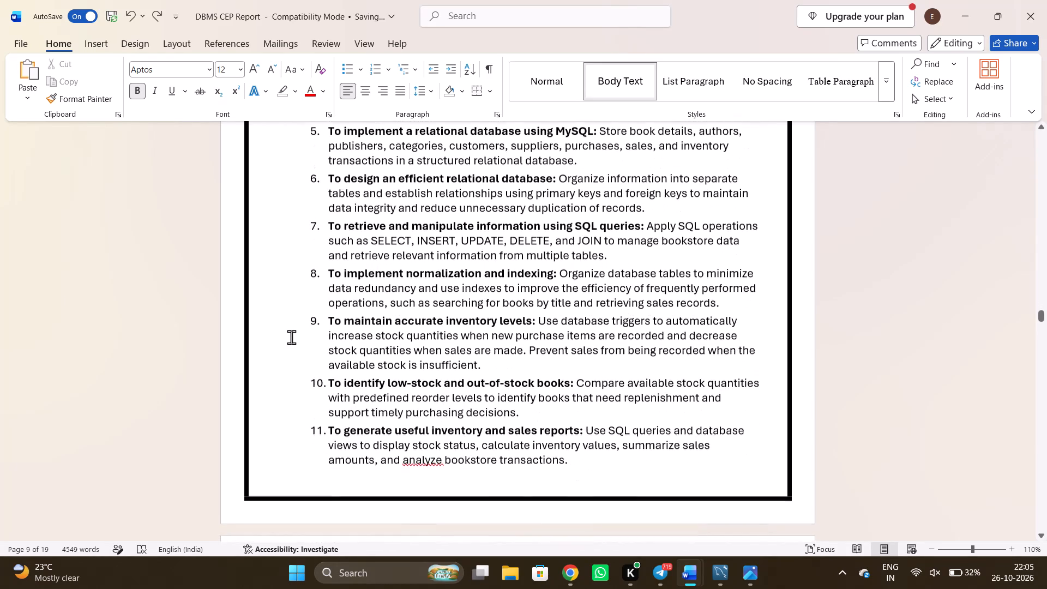
{"action": "scroll", "coordinate": [291, 337], "scroll_direction": "down", "scroll_amount": 2}
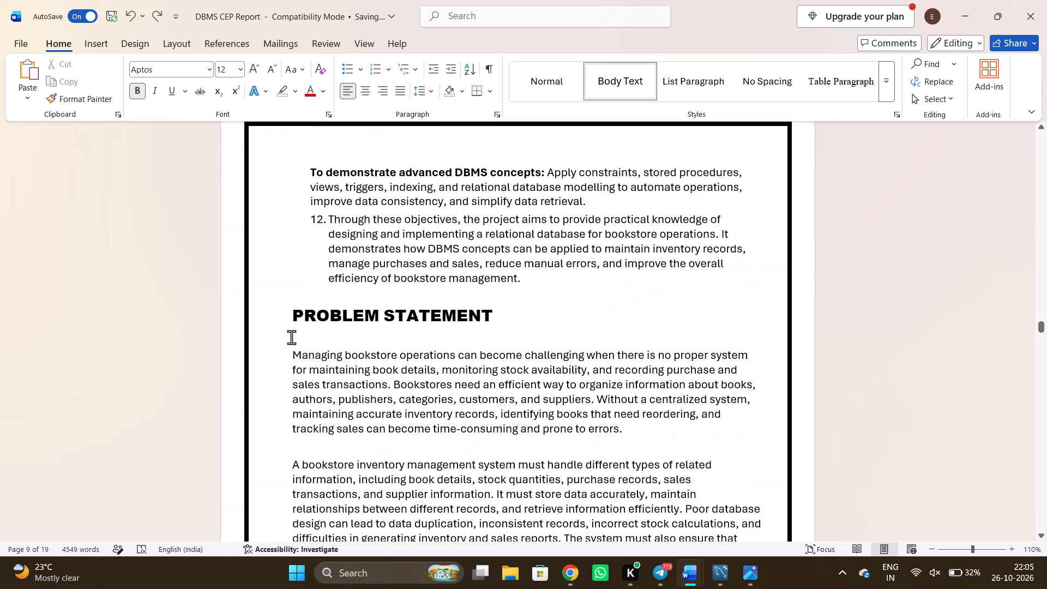
Indent the first two lines of the "To demonstrate advanced DBMS concepts" paragraph on page 10 to match the list text.
{"action": "scroll", "coordinate": [291, 337], "scroll_direction": "up", "scroll_amount": 1}
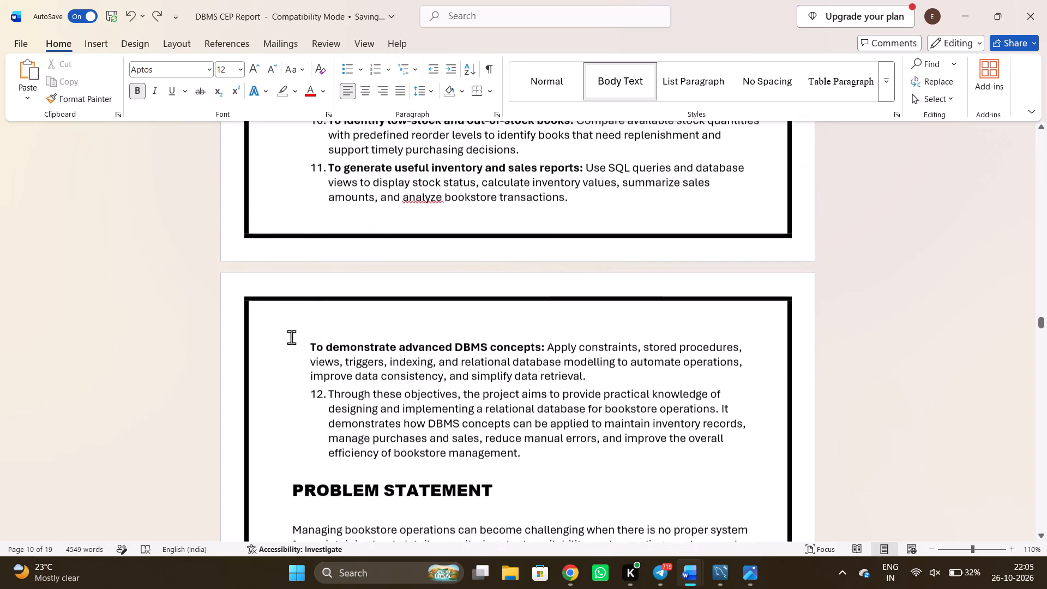
{"action": "scroll", "coordinate": [291, 337], "scroll_direction": "up", "scroll_amount": 1}
{"action": "left_click", "coordinate": [308, 348]}
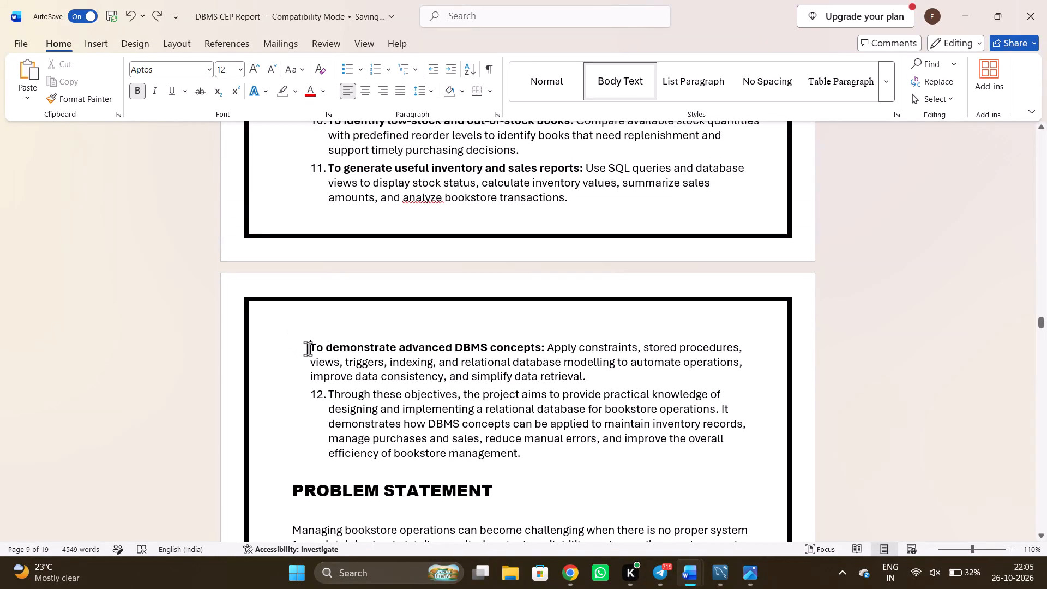
{"action": "key", "text": "Tab"}
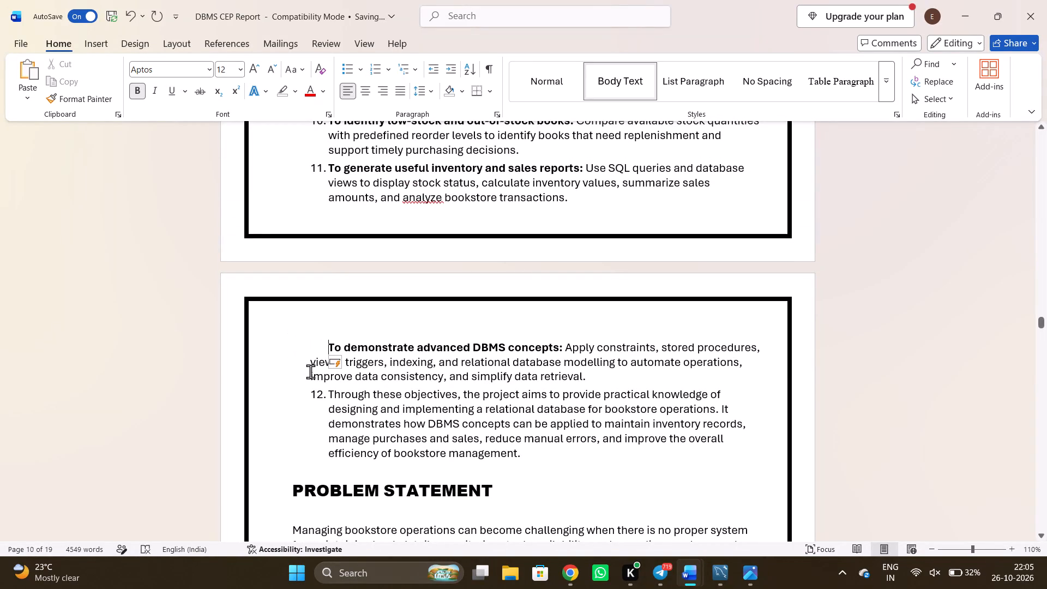
{"action": "left_click", "coordinate": [309, 363]}
{"action": "key", "text": "Tab"}
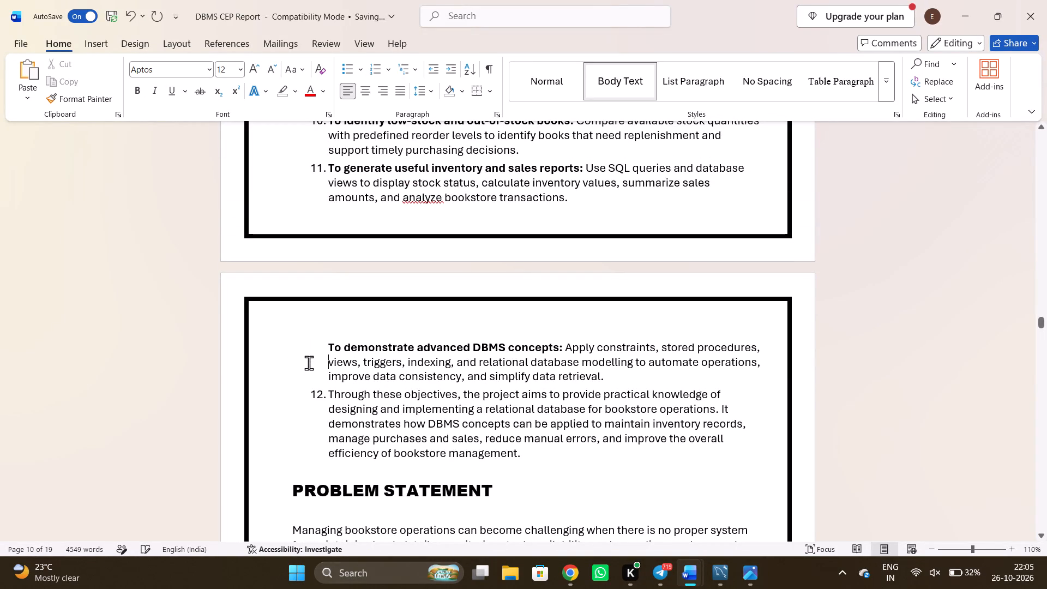
Proofread the PROBLEM STATEMENT section, its Key Requirements list and the opening of the PROPOSED METHOD section.
{"action": "scroll", "coordinate": [309, 363], "scroll_direction": "down", "scroll_amount": 2}
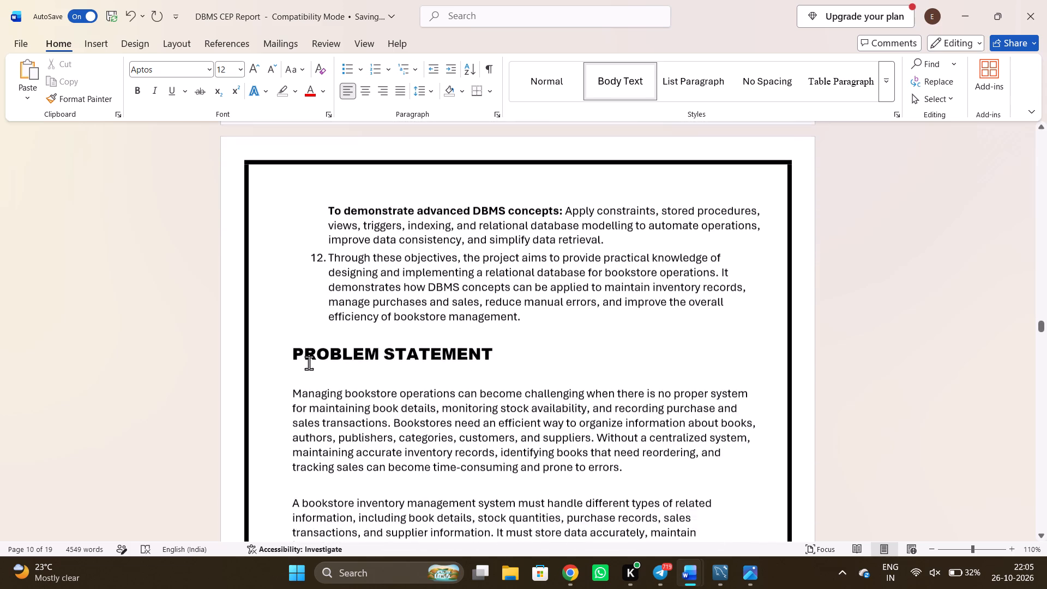
{"action": "scroll", "coordinate": [309, 363], "scroll_direction": "down", "scroll_amount": 3}
{"action": "scroll", "coordinate": [309, 363], "scroll_direction": "left", "scroll_amount": 1}
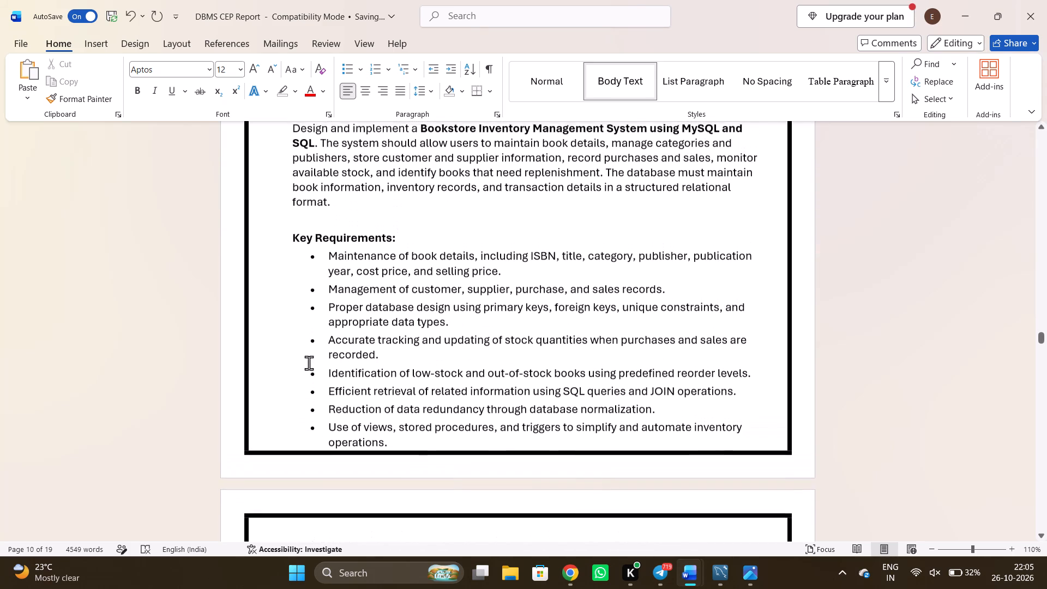
{"action": "scroll", "coordinate": [309, 363], "scroll_direction": "left", "scroll_amount": 1}
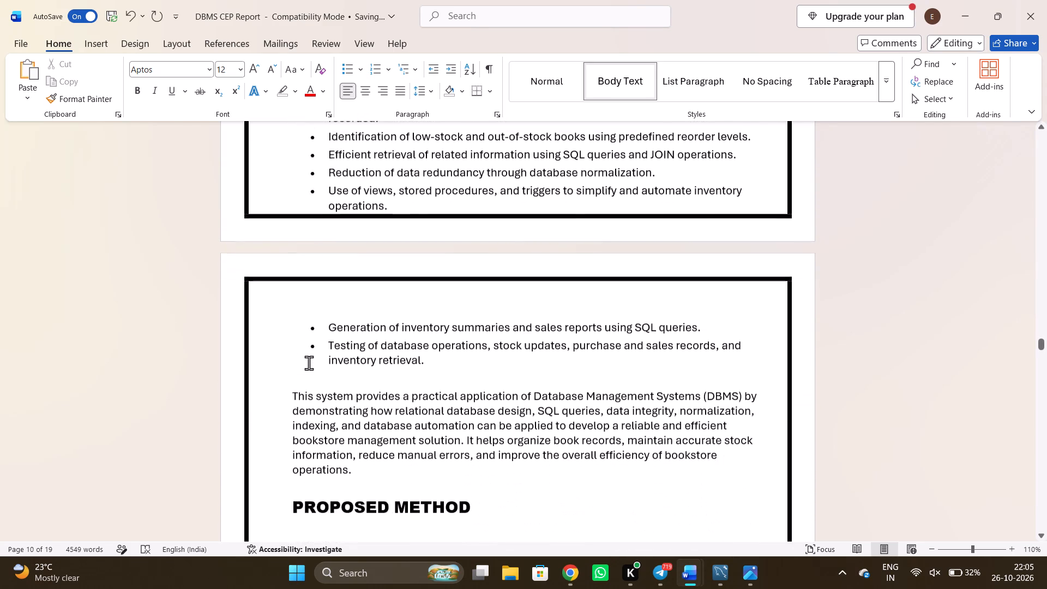
{"action": "scroll", "coordinate": [309, 363], "scroll_direction": "left", "scroll_amount": 1}
{"action": "scroll", "coordinate": [309, 363], "scroll_direction": "down", "scroll_amount": 1}
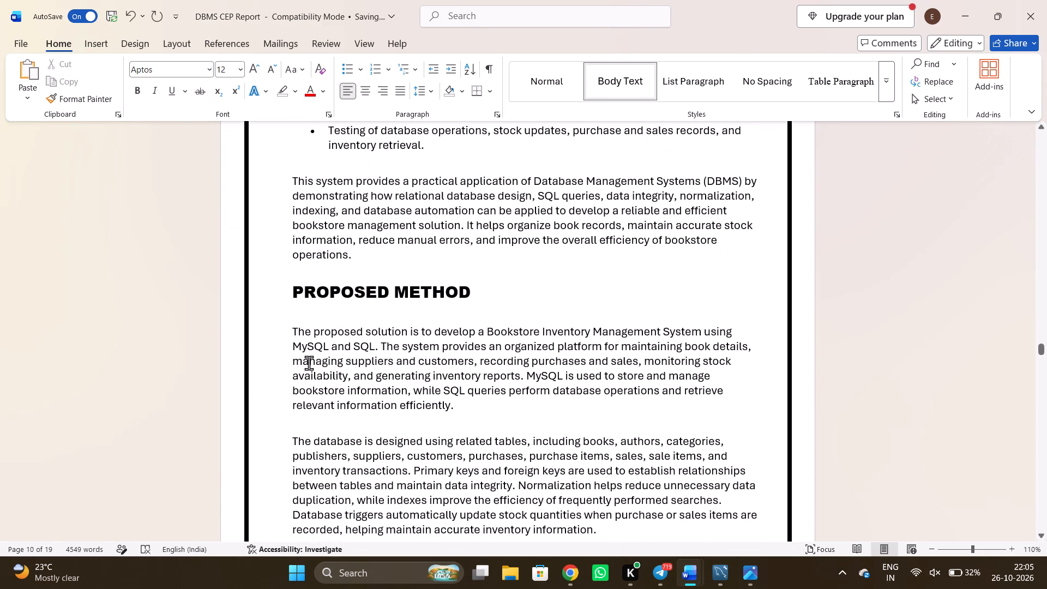
{"action": "scroll", "coordinate": [309, 363], "scroll_direction": "down", "scroll_amount": 1}
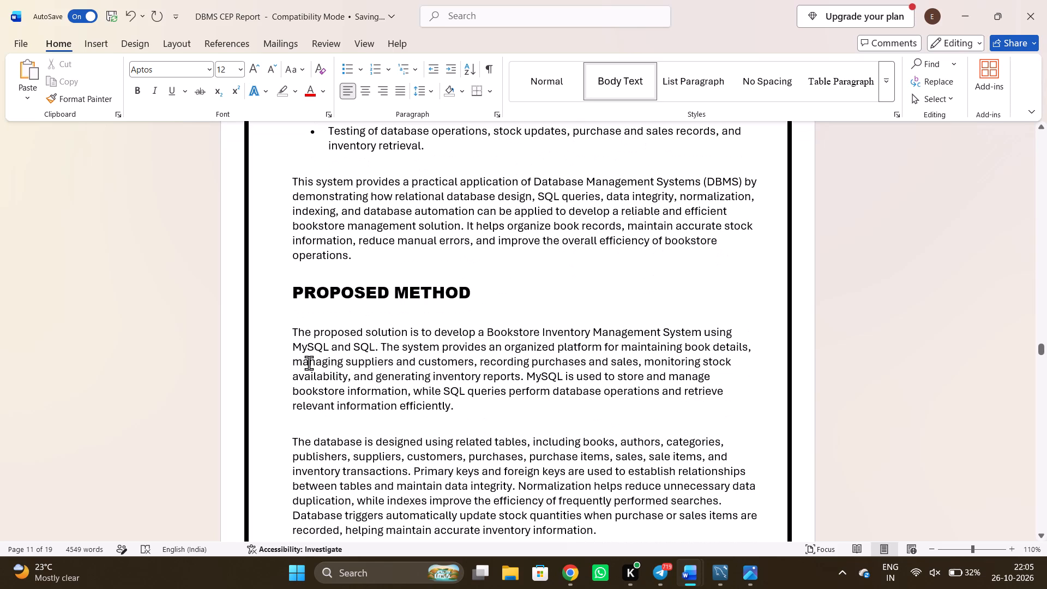
{"action": "scroll", "coordinate": [309, 363], "scroll_direction": "down", "scroll_amount": 7}
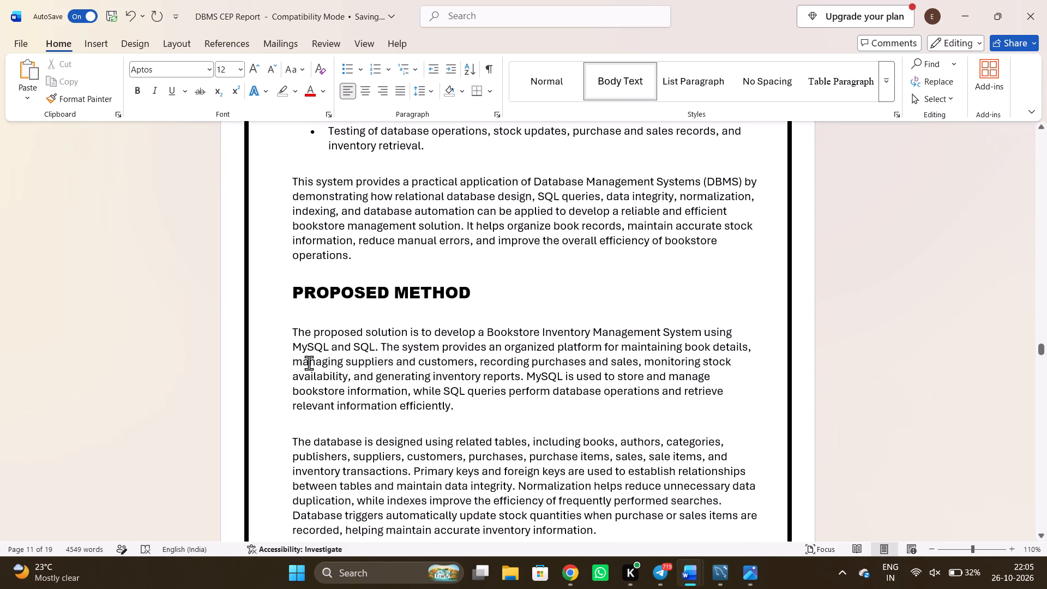
{"action": "scroll", "coordinate": [309, 363], "scroll_direction": "down", "scroll_amount": 2}
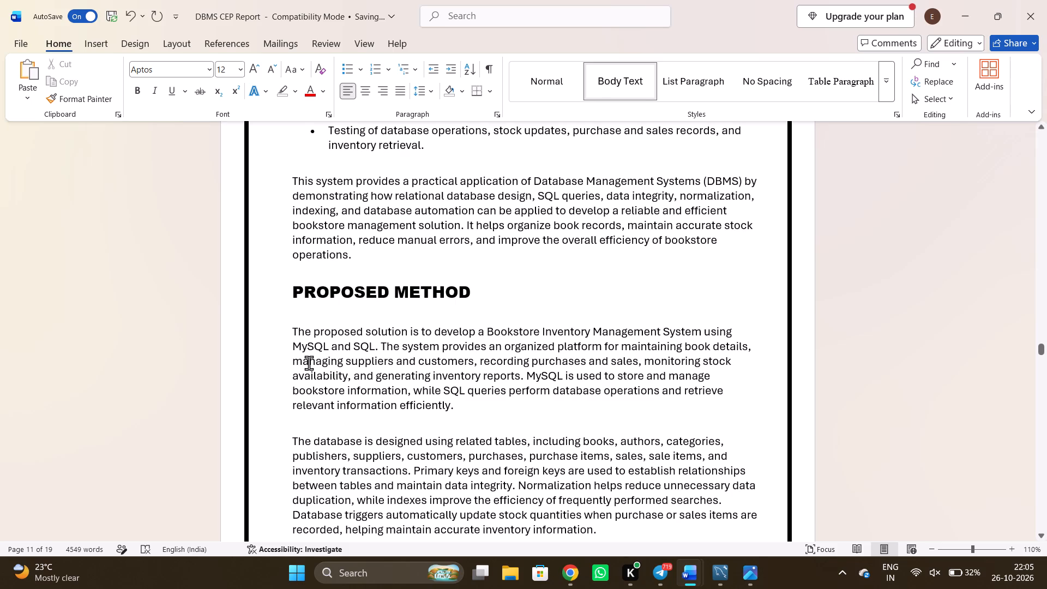
Check the PROPOSED METHOD implementation steps and the TECHNOLOGIES USED list up to the SYSTEM WORKFLOW heading.
{"action": "scroll", "coordinate": [309, 363], "scroll_direction": "down", "scroll_amount": 1}
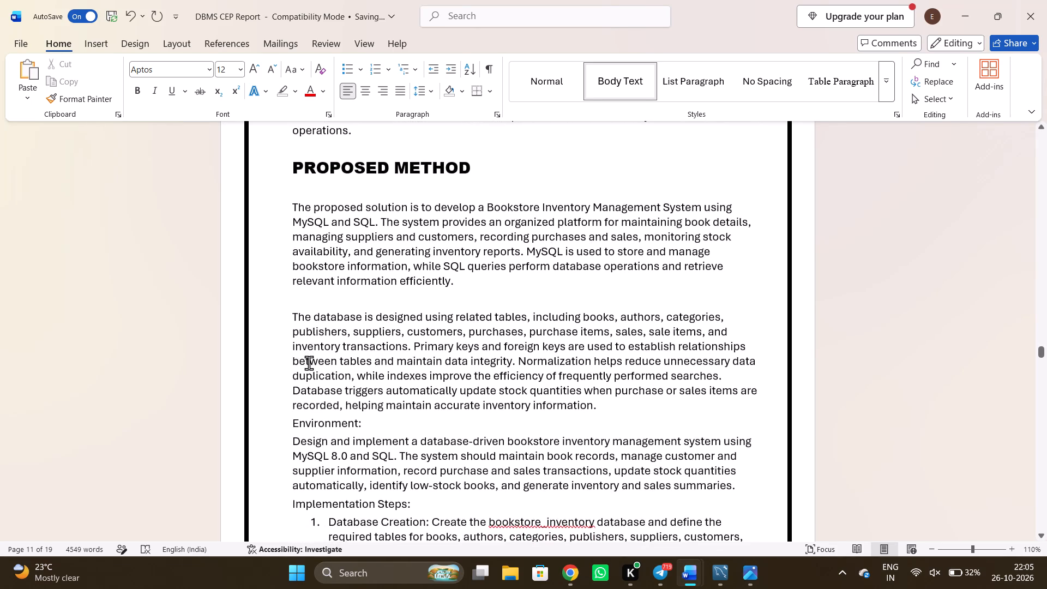
{"action": "scroll", "coordinate": [309, 363], "scroll_direction": "down", "scroll_amount": 3}
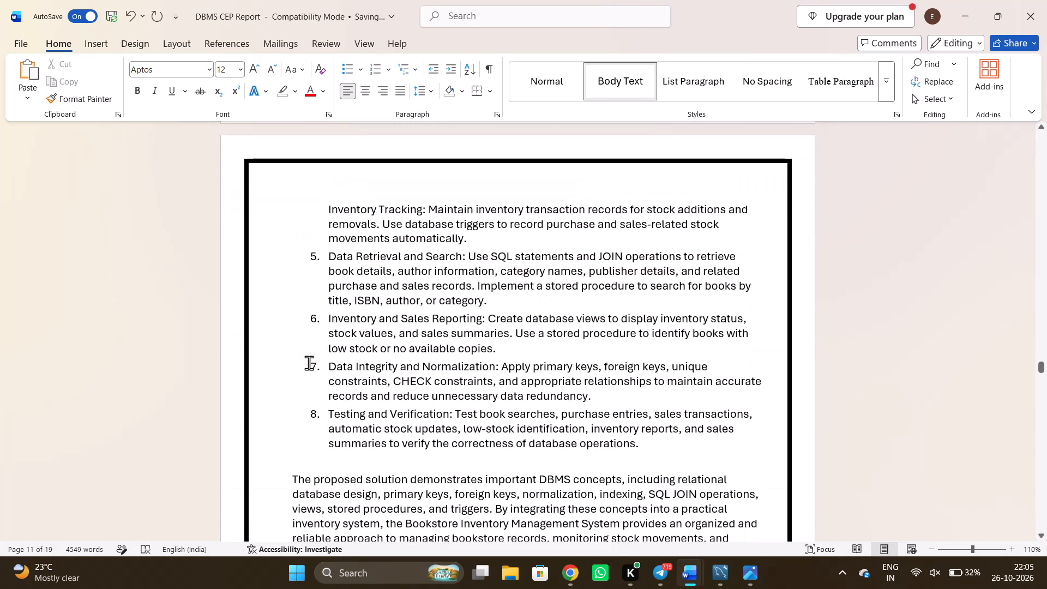
{"action": "scroll", "coordinate": [309, 363], "scroll_direction": "down", "scroll_amount": 1}
{"action": "scroll", "coordinate": [309, 363], "scroll_direction": "left", "scroll_amount": 2}
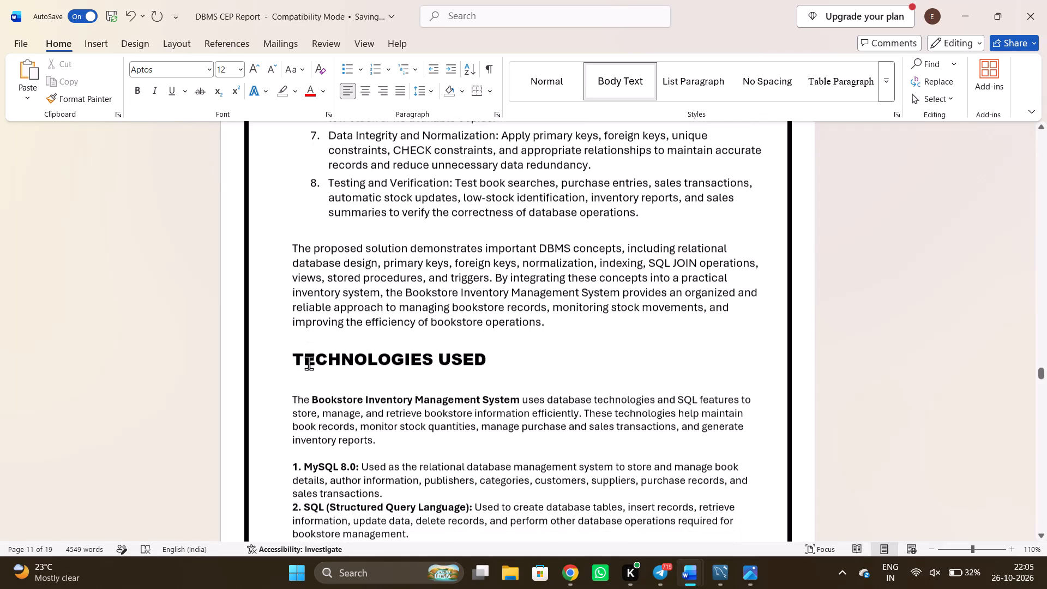
{"action": "scroll", "coordinate": [309, 363], "scroll_direction": "left", "scroll_amount": 3}
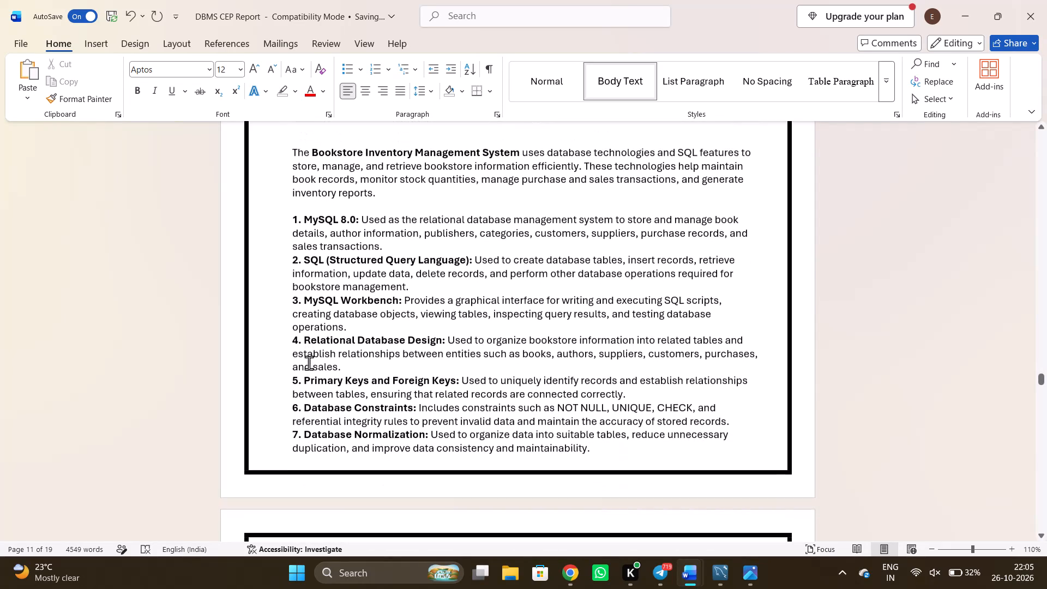
{"action": "scroll", "coordinate": [309, 363], "scroll_direction": "left", "scroll_amount": 3}
{"action": "scroll", "coordinate": [309, 363], "scroll_direction": "down", "scroll_amount": 1}
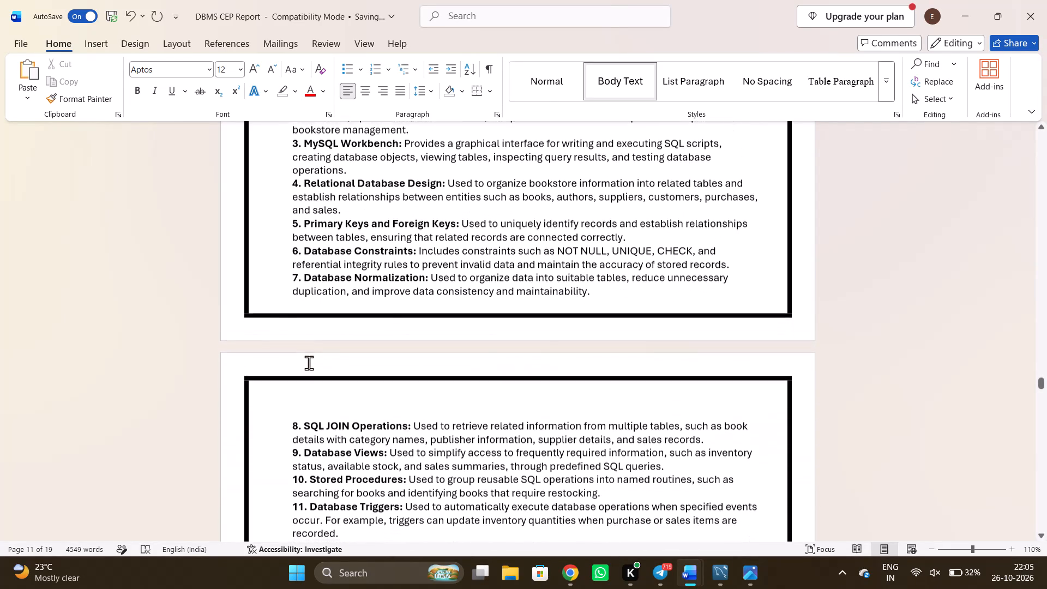
{"action": "scroll", "coordinate": [309, 363], "scroll_direction": "down", "scroll_amount": 3}
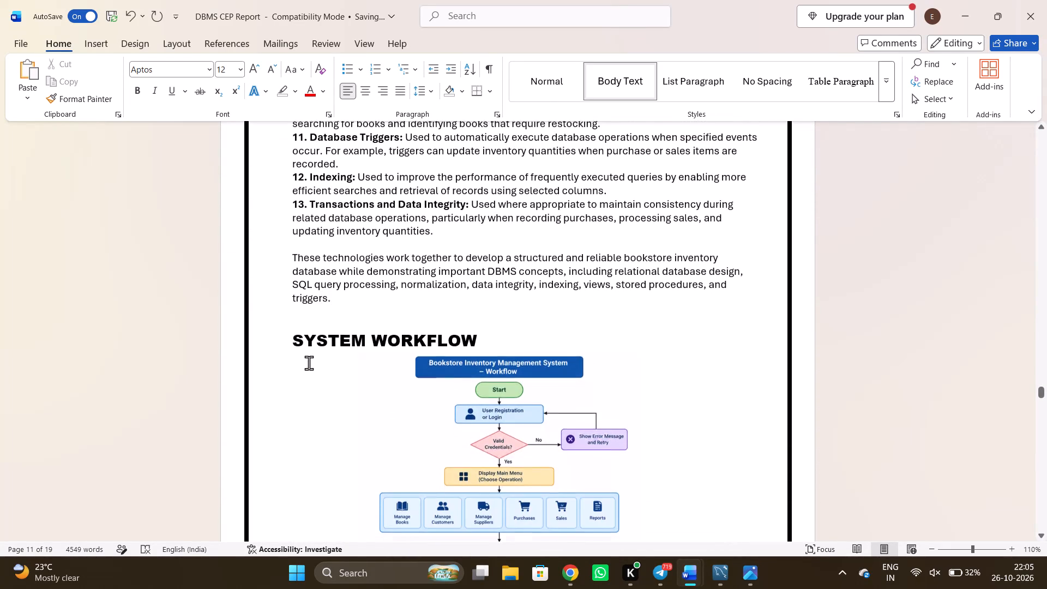
Examine the SYSTEM WORKFLOW diagram and the METHODOLOGY section through to the start of the ADVANTAGES section.
{"action": "scroll", "coordinate": [309, 363], "scroll_direction": "down", "scroll_amount": 4}
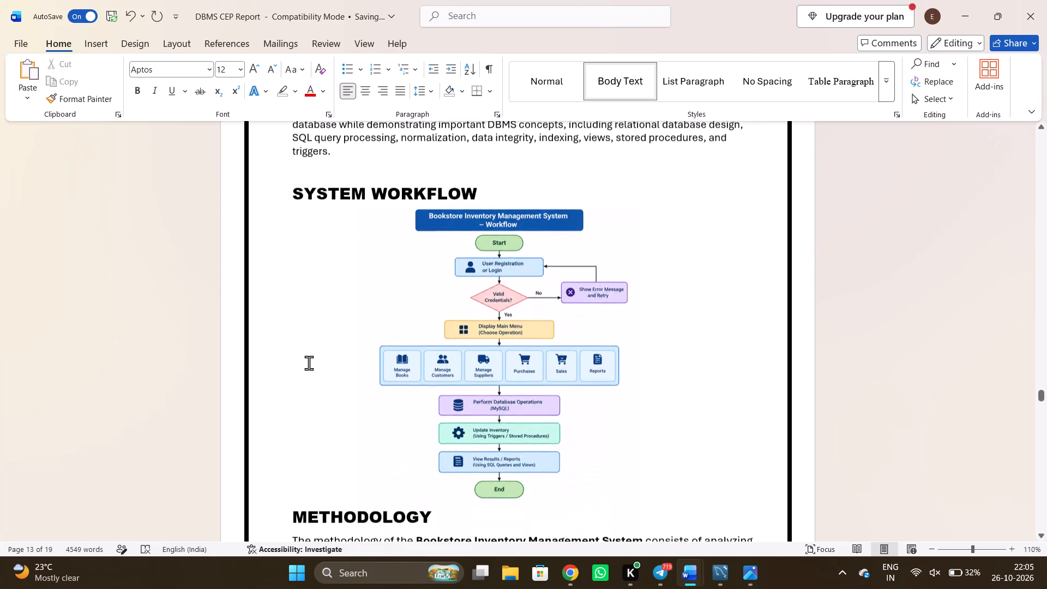
{"action": "scroll", "coordinate": [309, 363], "scroll_direction": "down", "scroll_amount": 2}
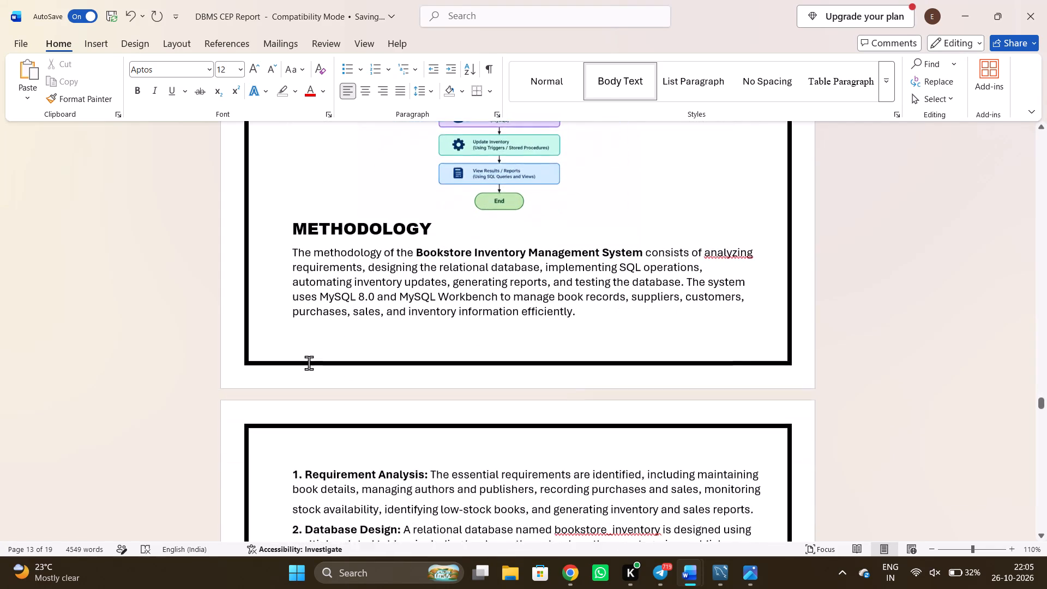
{"action": "scroll", "coordinate": [309, 363], "scroll_direction": "down", "scroll_amount": 5}
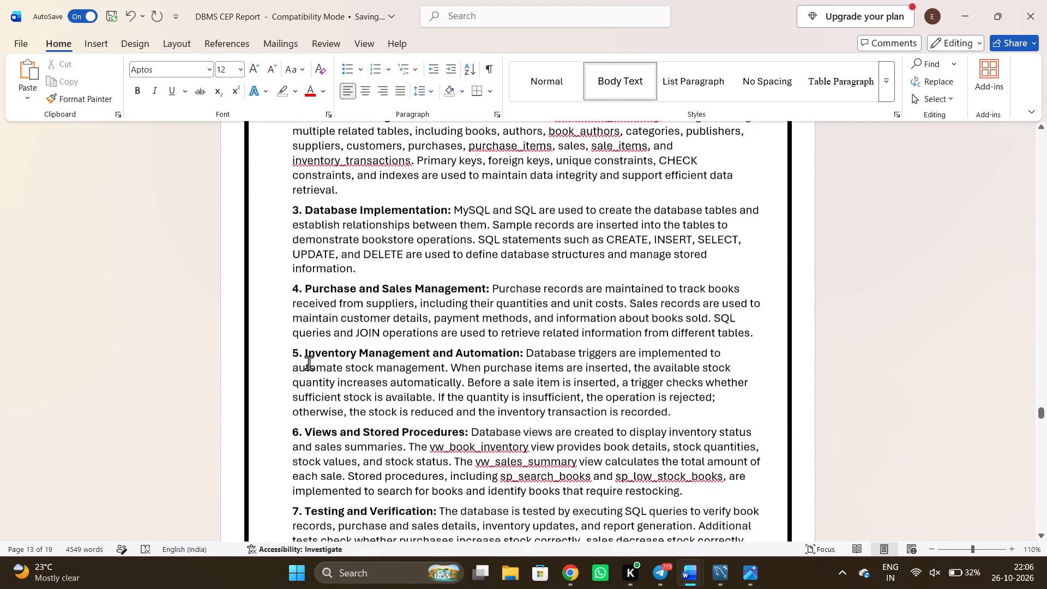
{"action": "scroll", "coordinate": [309, 363], "scroll_direction": "down", "scroll_amount": 1}
{"action": "scroll", "coordinate": [309, 363], "scroll_direction": "left", "scroll_amount": 1}
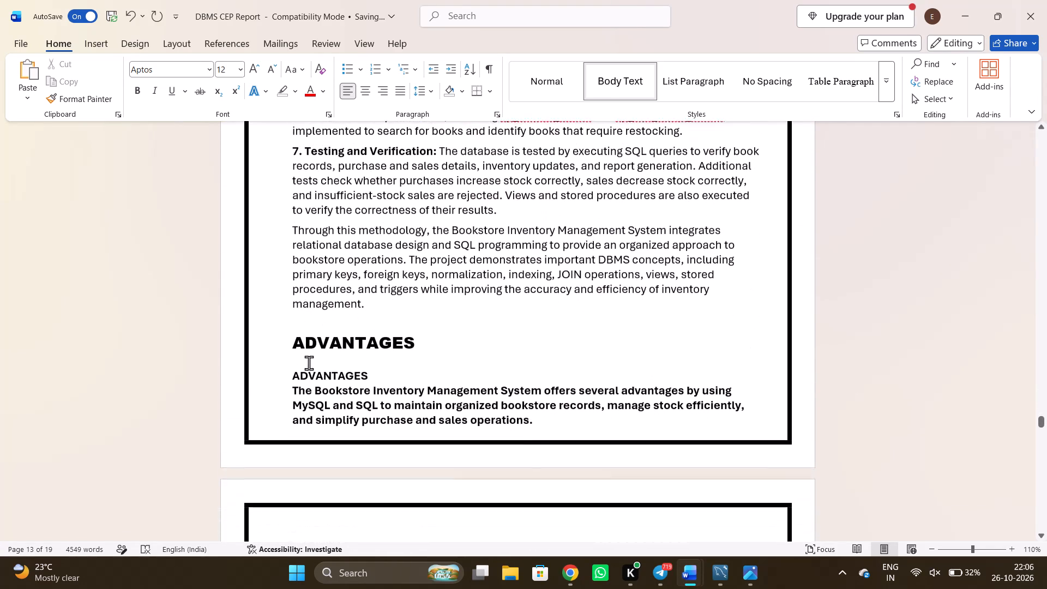
{"action": "scroll", "coordinate": [309, 363], "scroll_direction": "left", "scroll_amount": 1}
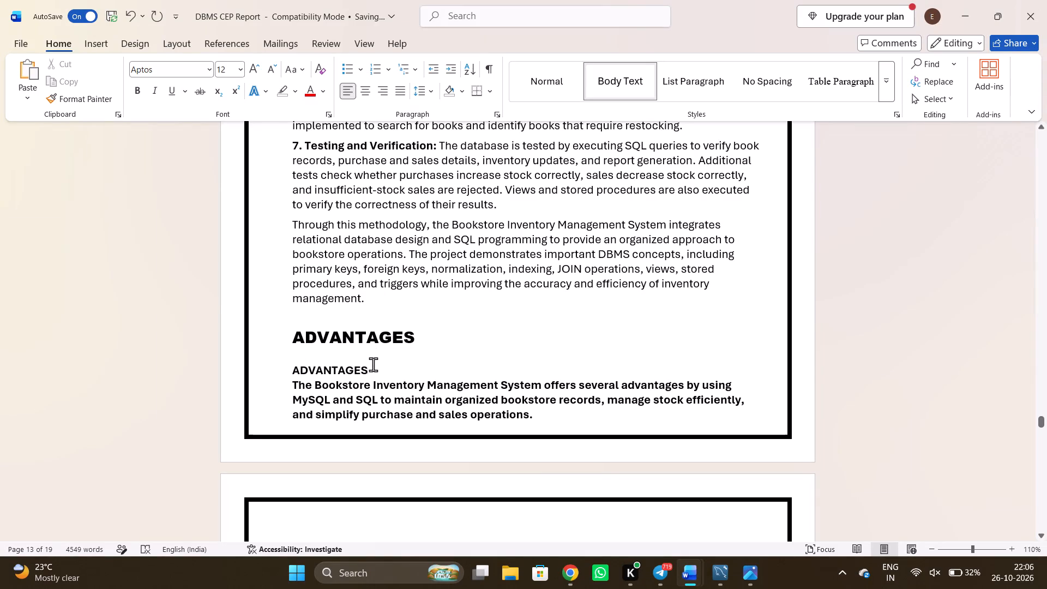
Delete the duplicate small ADVANTAGES line beneath the main ADVANTAGES heading.
{"action": "left_click_drag", "start_coordinate": [375, 367], "coordinate": [274, 376]}
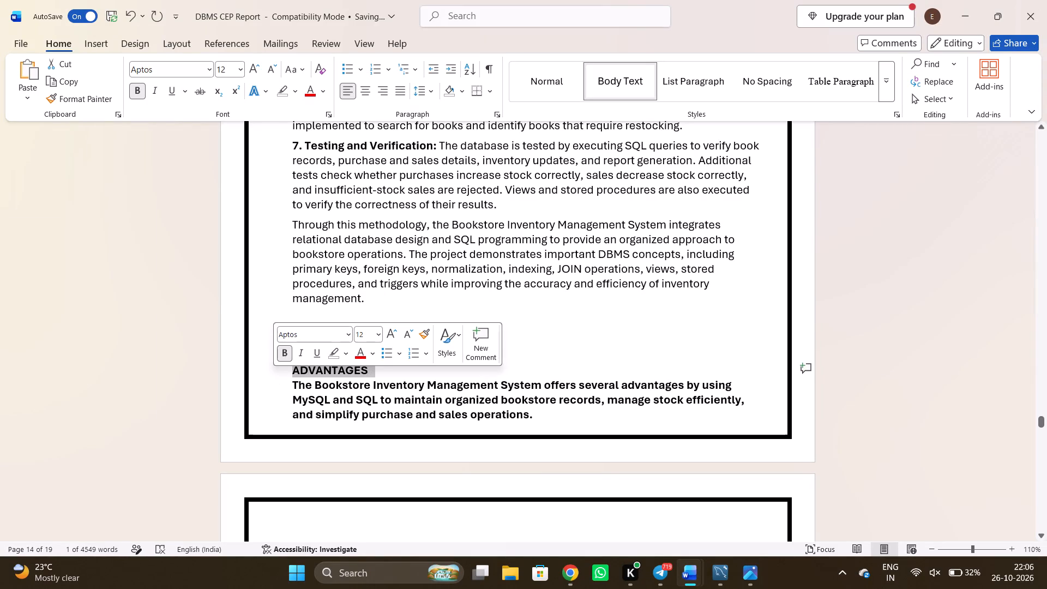
{"action": "key", "text": "BackSpace"}
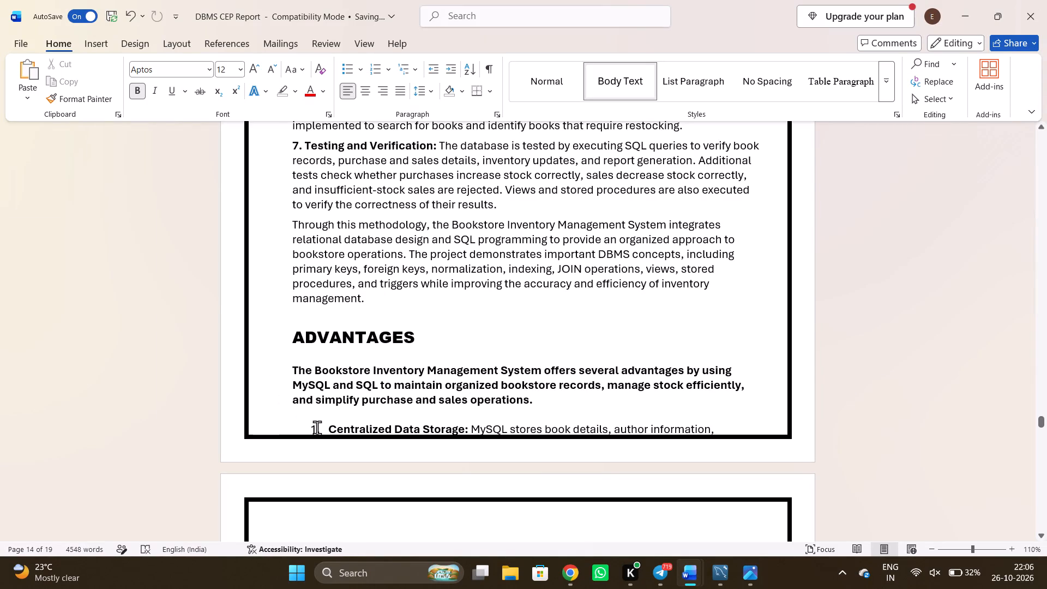
Move the Centralized Data Storage item to the next page as unnumbered text, indenting its first two lines to match the list text.
{"action": "left_click", "coordinate": [311, 429]}
{"action": "key", "text": "Return"}
{"action": "scroll", "coordinate": [311, 429], "scroll_direction": "down", "scroll_amount": 1}
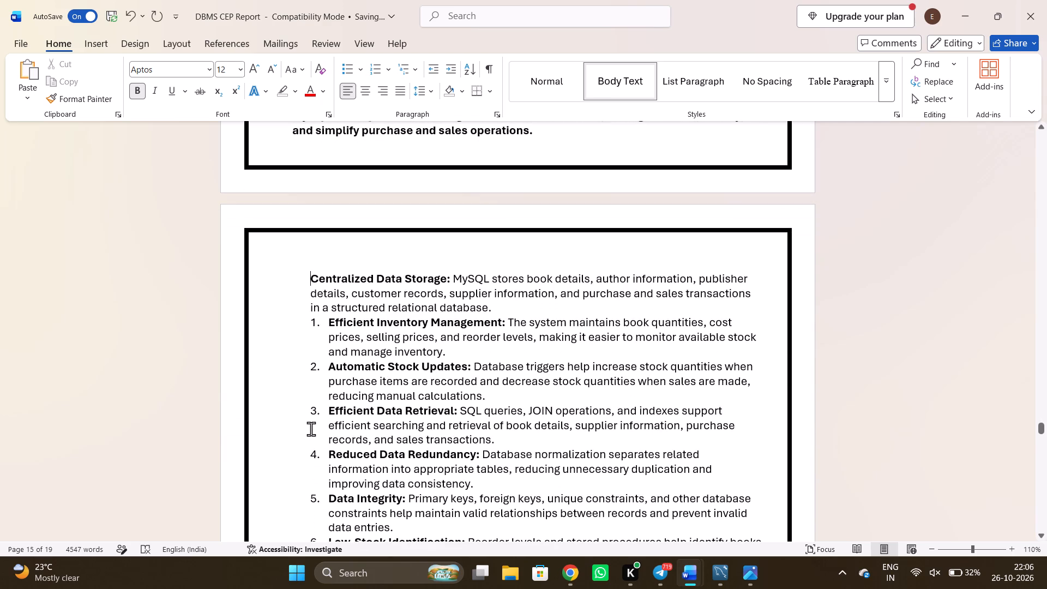
{"action": "scroll", "coordinate": [311, 429], "scroll_direction": "down", "scroll_amount": 1}
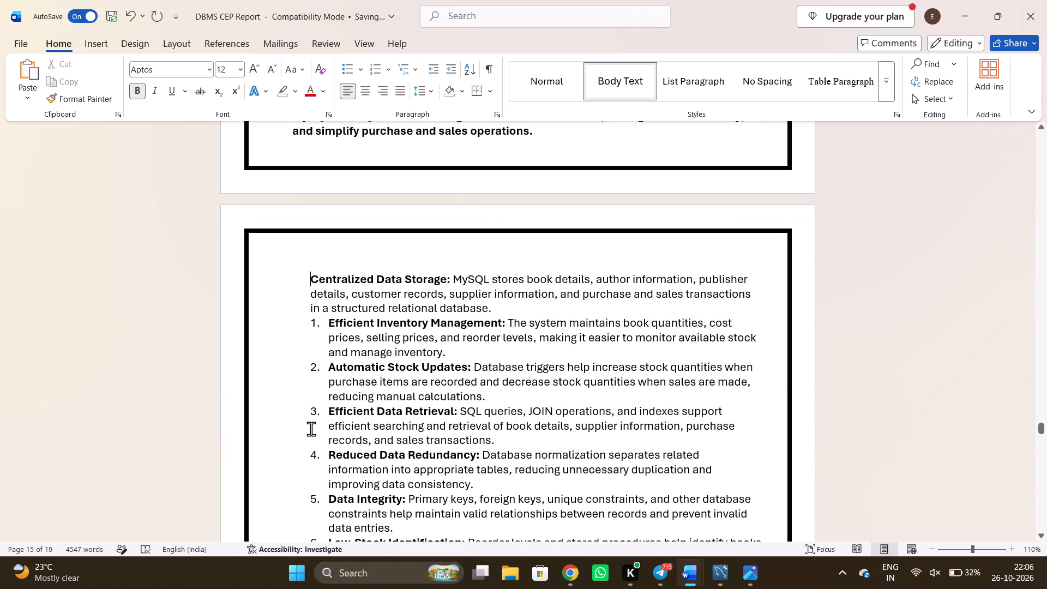
{"action": "key", "text": "Tab"}
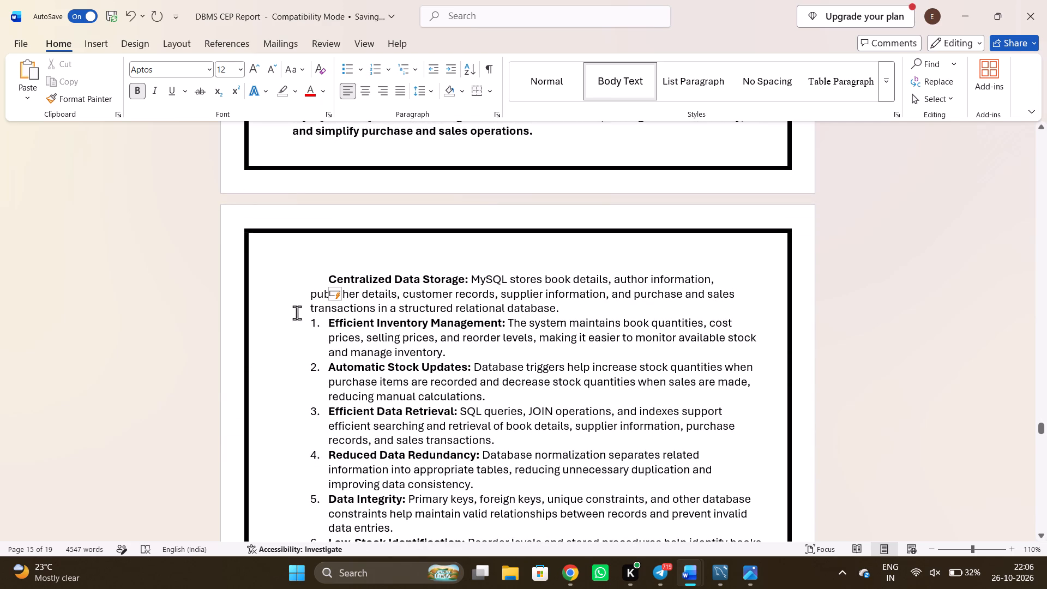
{"action": "left_click", "coordinate": [305, 298]}
{"action": "key", "text": "Tab"}
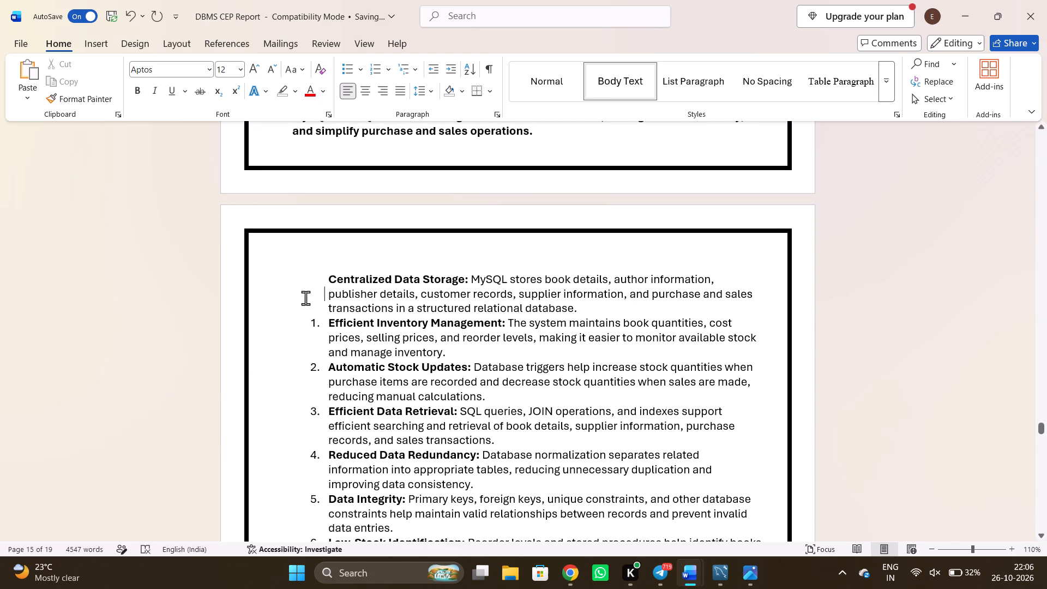
Indent the first two lines of the closing "These advantages demonstrate" paragraph to match the numbered list text.
{"action": "scroll", "coordinate": [305, 298], "scroll_direction": "down", "scroll_amount": 3}
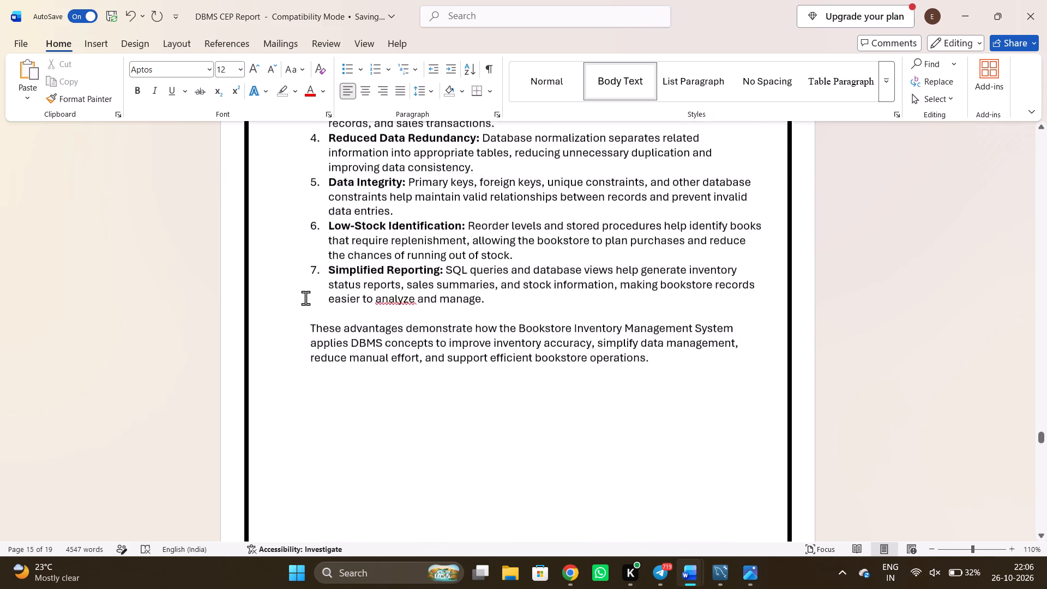
{"action": "scroll", "coordinate": [305, 298], "scroll_direction": "down", "scroll_amount": 1}
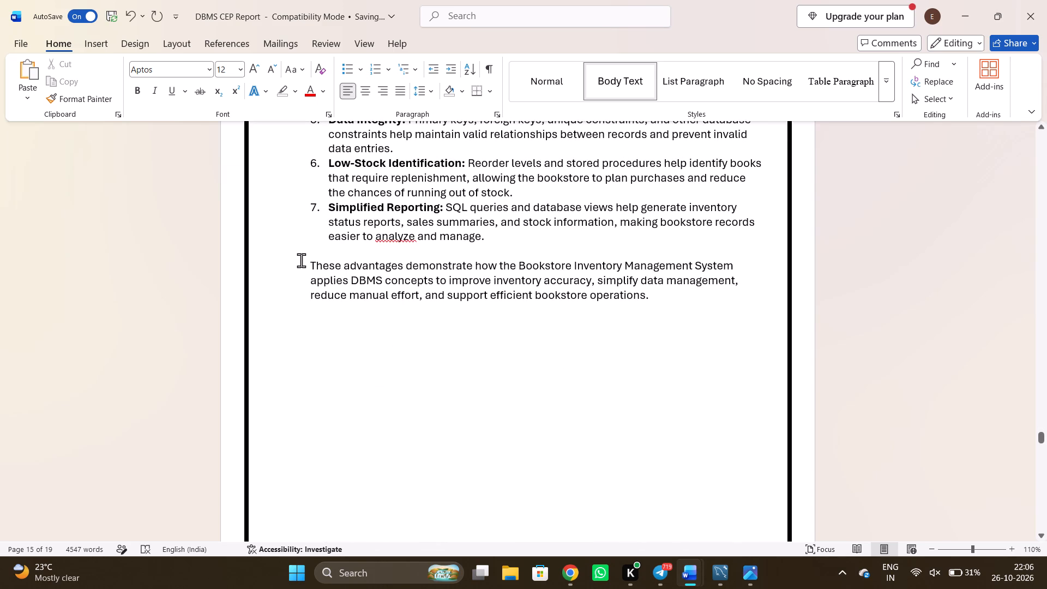
{"action": "left_click", "coordinate": [306, 262]}
{"action": "key", "text": "Tab"}
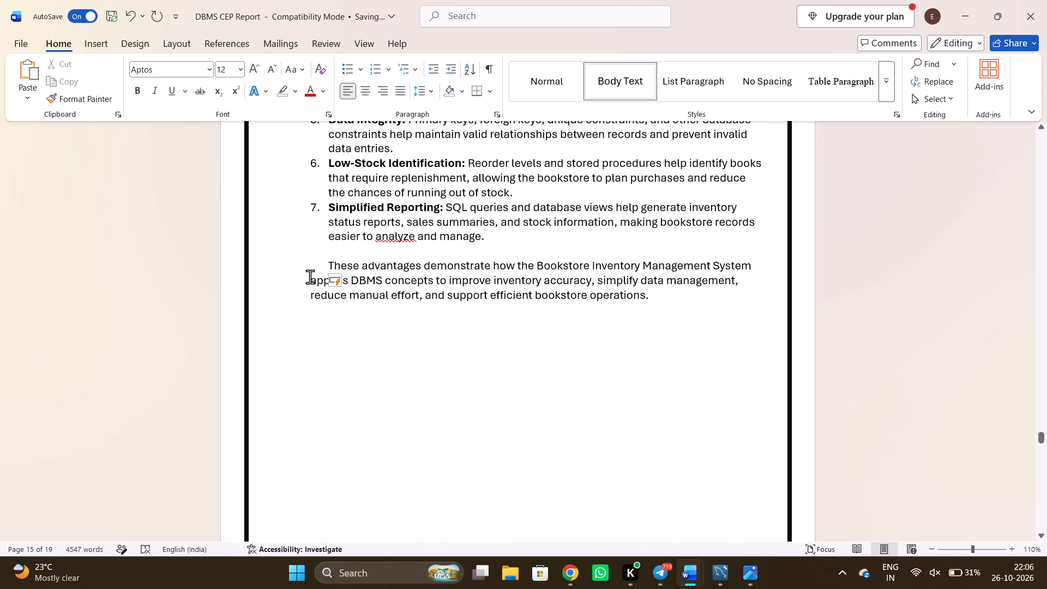
{"action": "left_click", "coordinate": [310, 277]}
{"action": "key", "text": "Tab"}
Check the layout of the SQL code section, from the table definition and triggers through to the Display Sales Summary query.
{"action": "scroll", "coordinate": [310, 277], "scroll_direction": "down", "scroll_amount": 1}
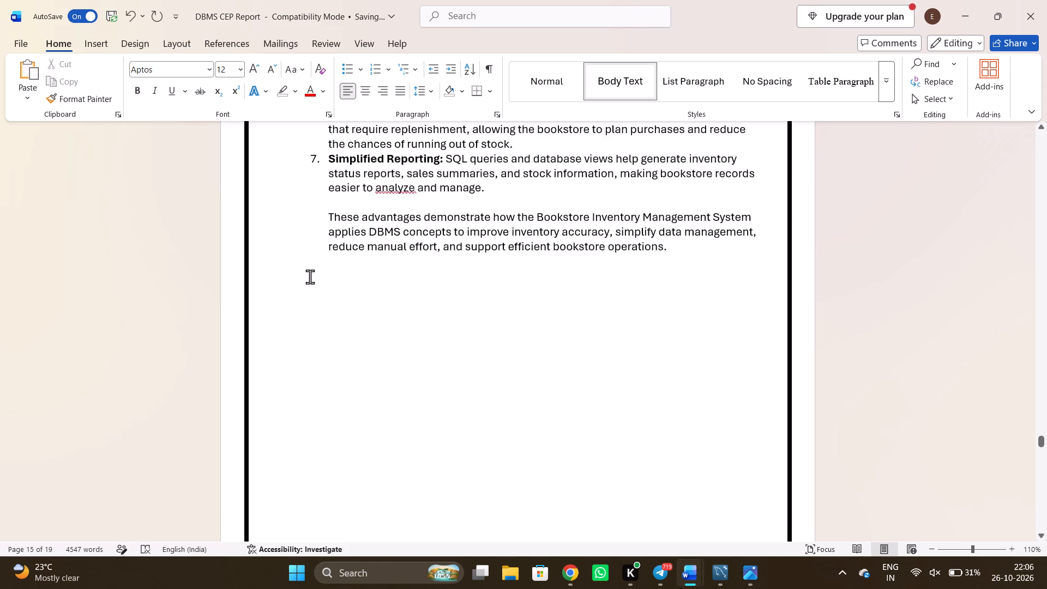
{"action": "scroll", "coordinate": [310, 277], "scroll_direction": "down", "scroll_amount": 6}
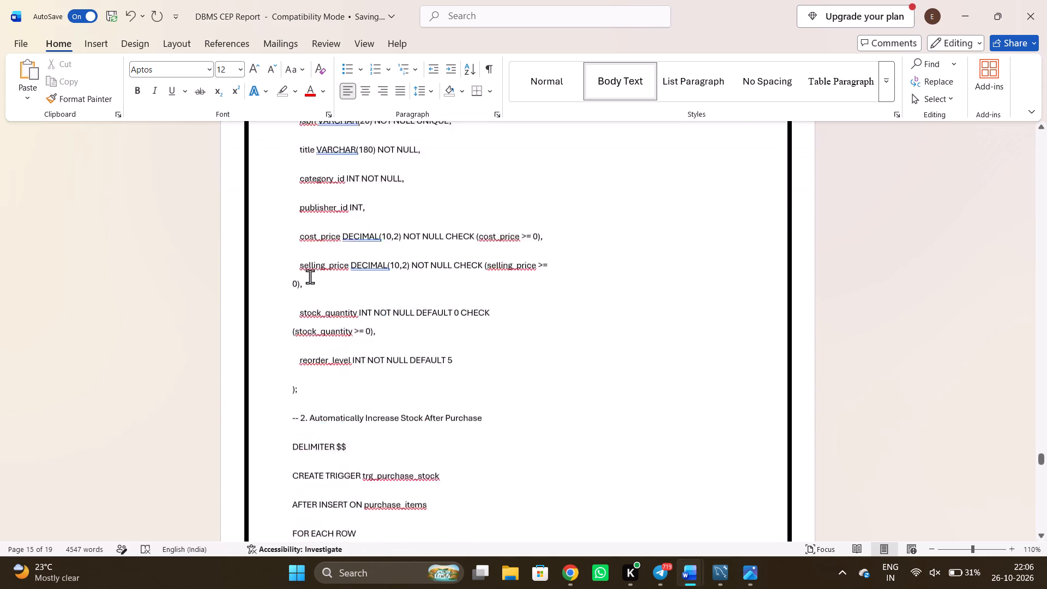
{"action": "scroll", "coordinate": [310, 277], "scroll_direction": "down", "scroll_amount": 5}
{"action": "scroll", "coordinate": [310, 277], "scroll_direction": "left", "scroll_amount": 1}
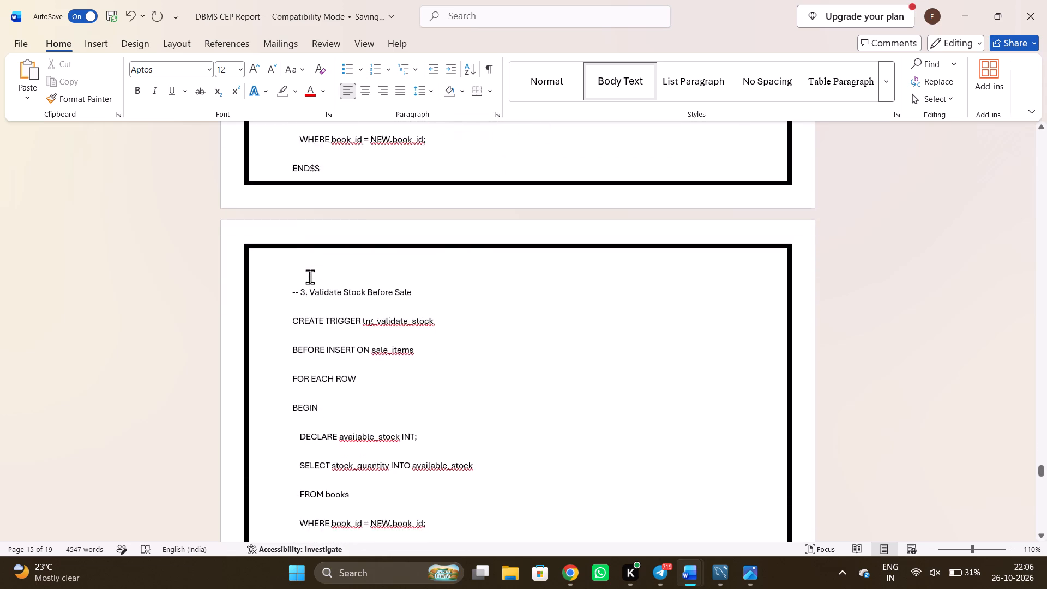
{"action": "scroll", "coordinate": [310, 277], "scroll_direction": "left", "scroll_amount": 2}
{"action": "scroll", "coordinate": [310, 277], "scroll_direction": "down", "scroll_amount": 3}
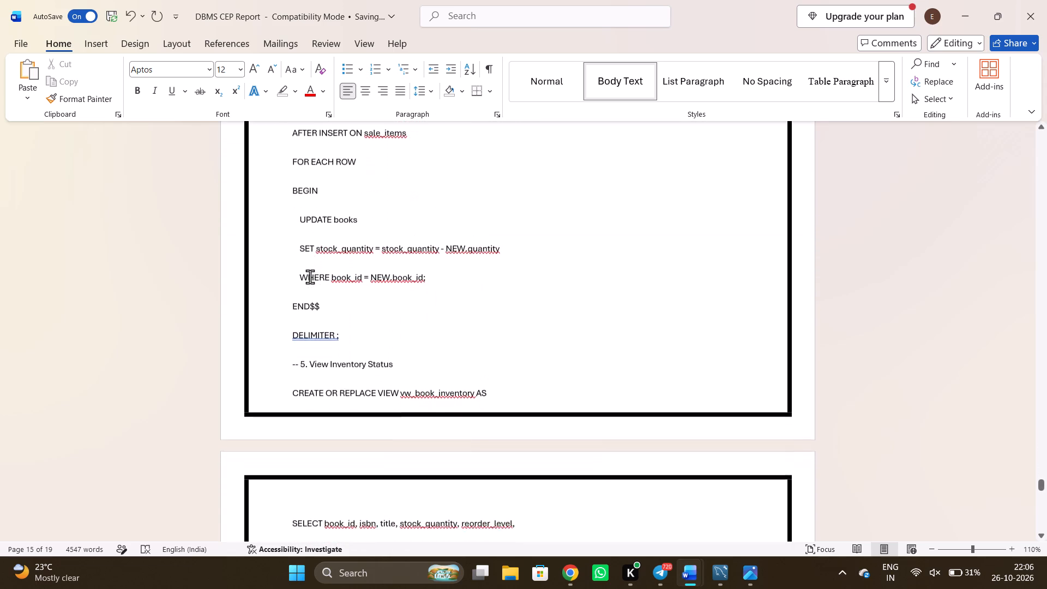
{"action": "scroll", "coordinate": [310, 277], "scroll_direction": "down", "scroll_amount": 6}
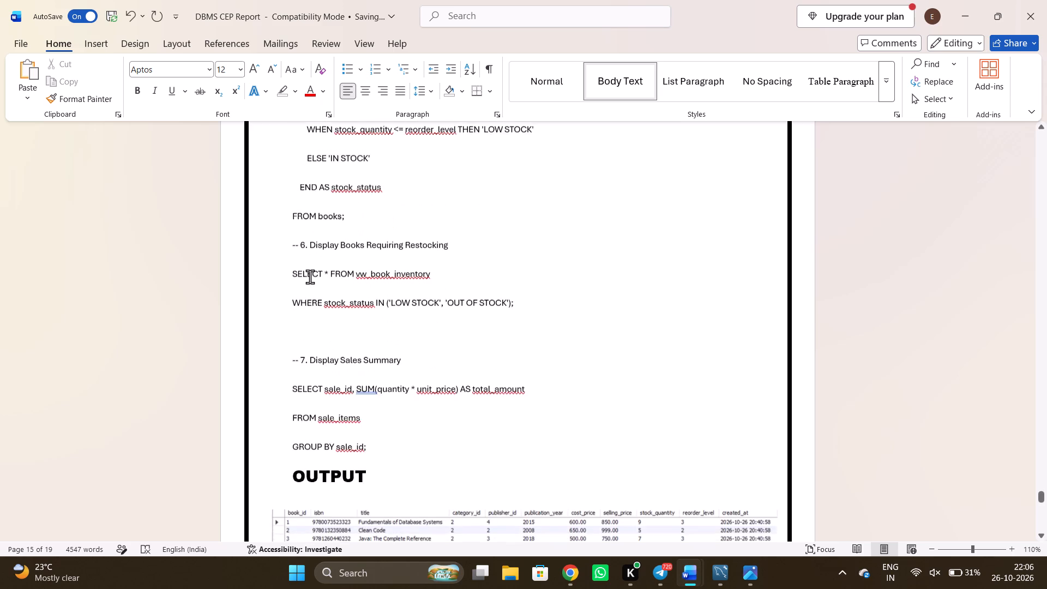
Examine the OUTPUT table, the RESULT section and the CONCLUSION, including how the RESULT text breaks across pages.
{"action": "scroll", "coordinate": [310, 277], "scroll_direction": "down", "scroll_amount": 2}
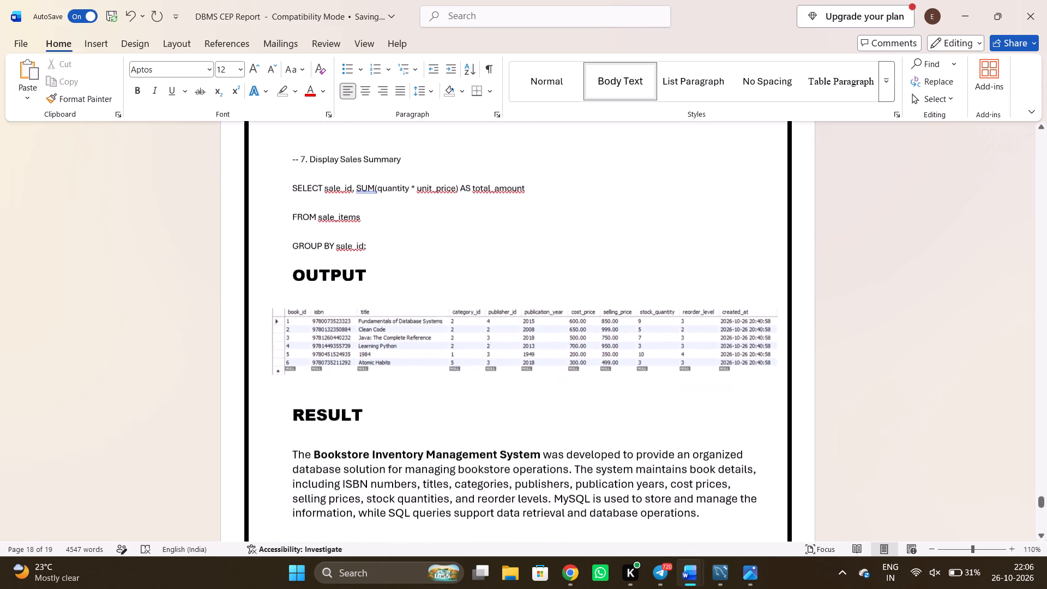
{"action": "scroll", "coordinate": [310, 277], "scroll_direction": "down", "scroll_amount": 4}
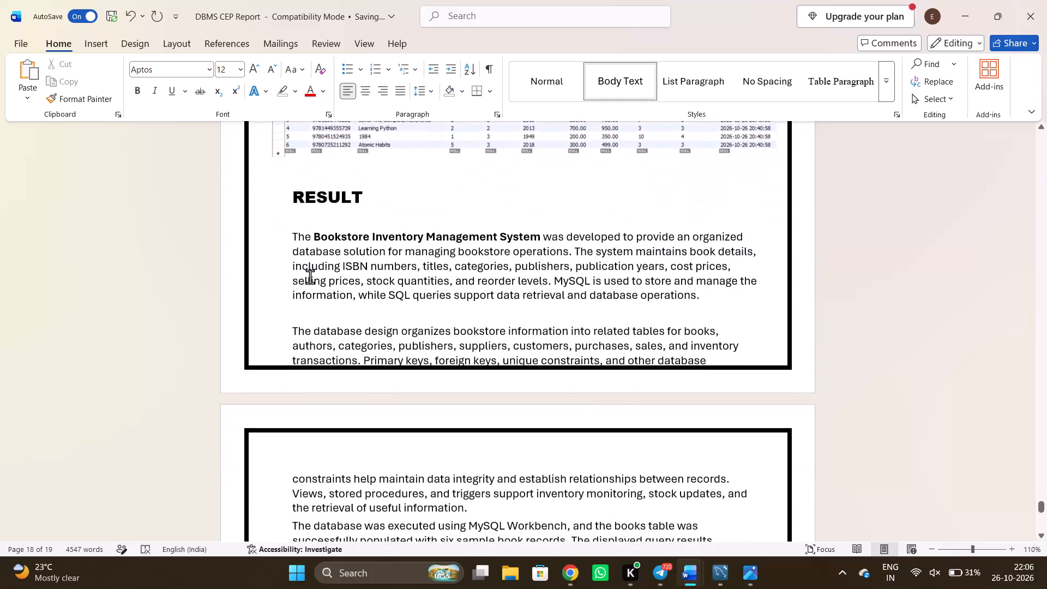
{"action": "scroll", "coordinate": [310, 277], "scroll_direction": "down", "scroll_amount": 3}
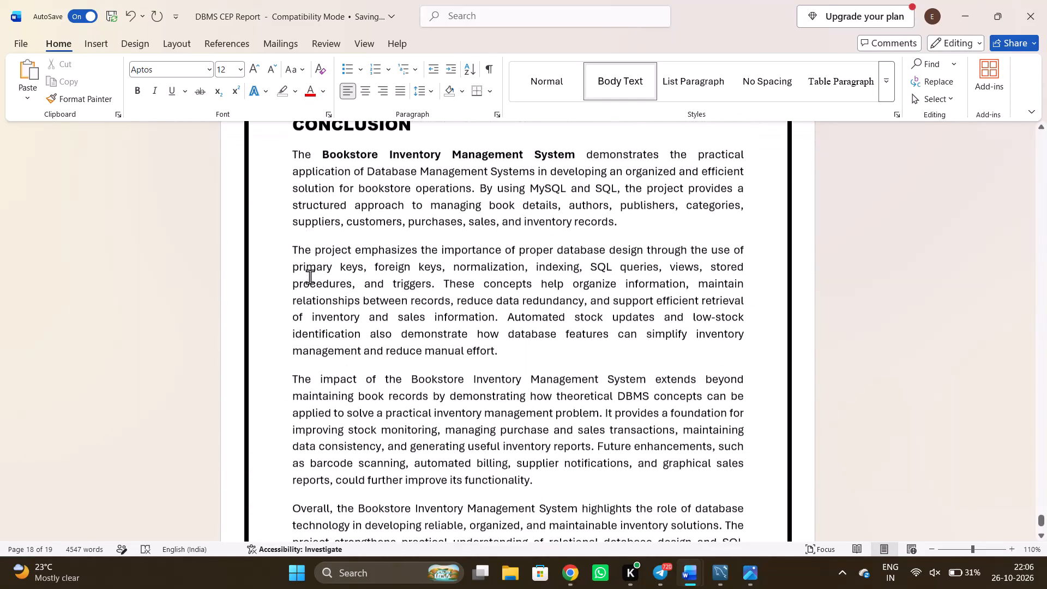
{"action": "scroll", "coordinate": [310, 277], "scroll_direction": "left", "scroll_amount": 1}
{"action": "scroll", "coordinate": [310, 277], "scroll_direction": "up", "scroll_amount": 1}
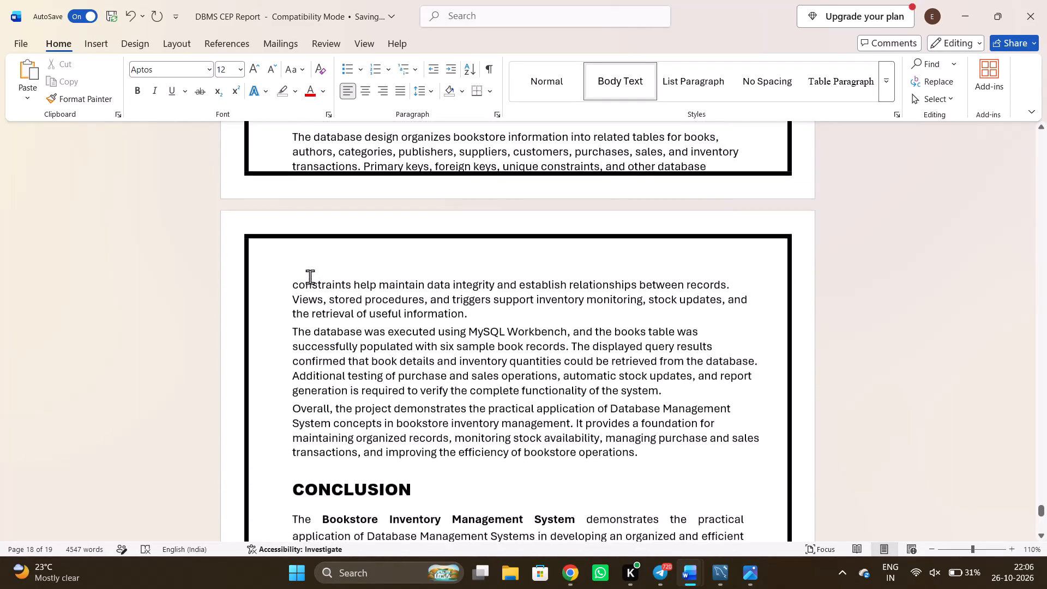
{"action": "scroll", "coordinate": [310, 277], "scroll_direction": "up", "scroll_amount": 2}
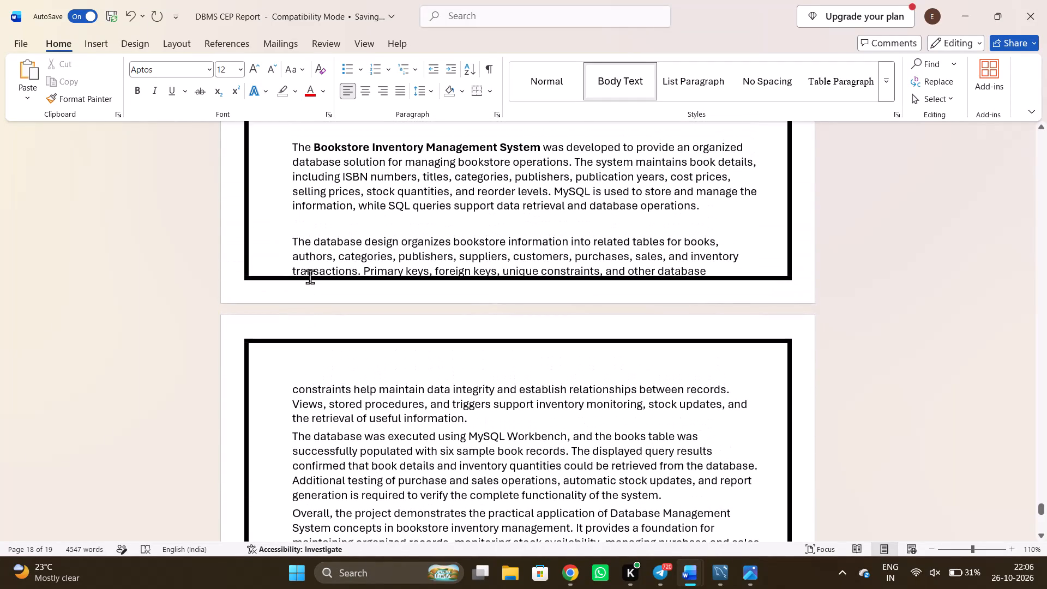
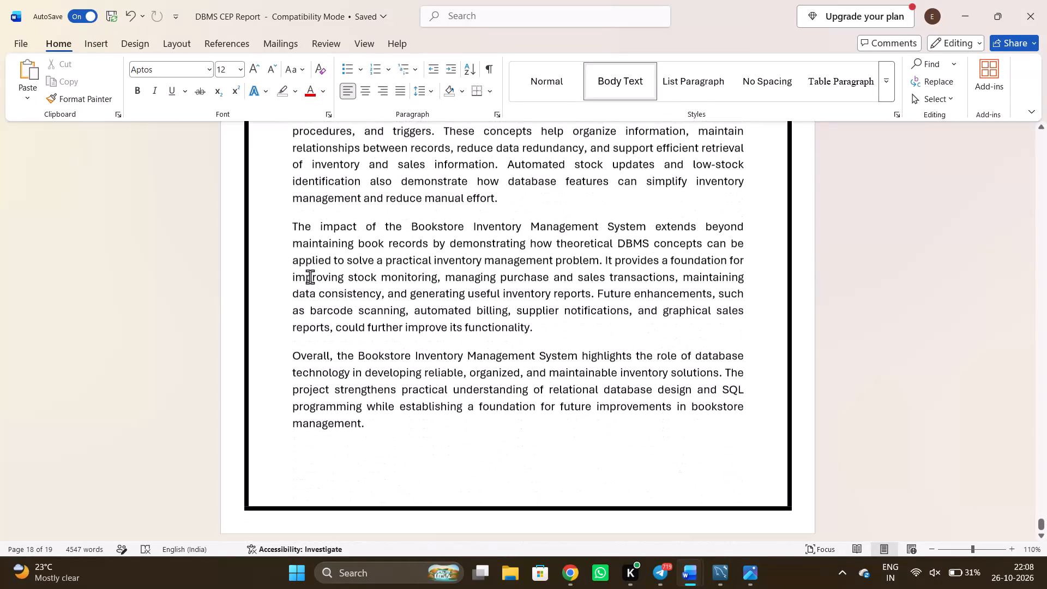
Review the report's front pages, from the course outcomes tables and student declaration to the Bookstore Inventory Management title page.
{"action": "scroll", "coordinate": [310, 277], "scroll_direction": "up", "scroll_amount": 20}
{"action": "scroll", "coordinate": [310, 277], "scroll_direction": "up", "scroll_amount": 15}
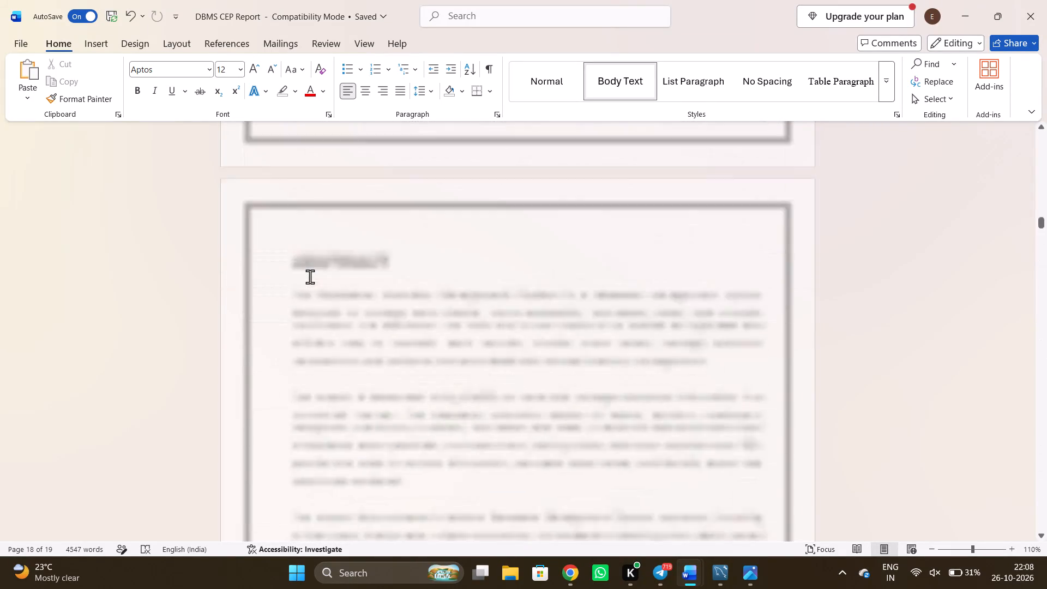
{"action": "scroll", "coordinate": [310, 277], "scroll_direction": "down", "scroll_amount": 6}
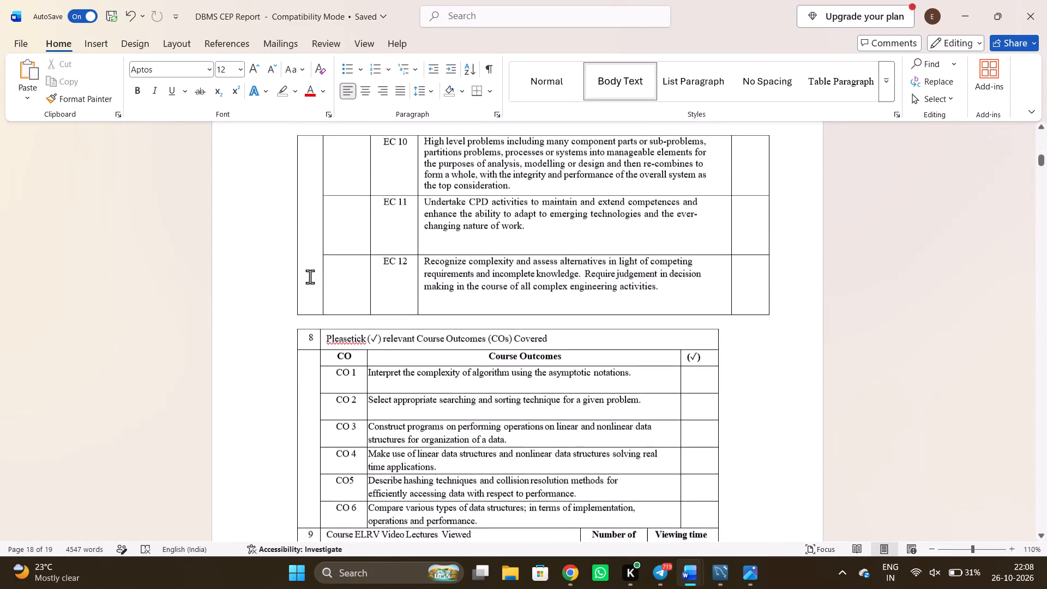
{"action": "scroll", "coordinate": [310, 277], "scroll_direction": "down", "scroll_amount": 4}
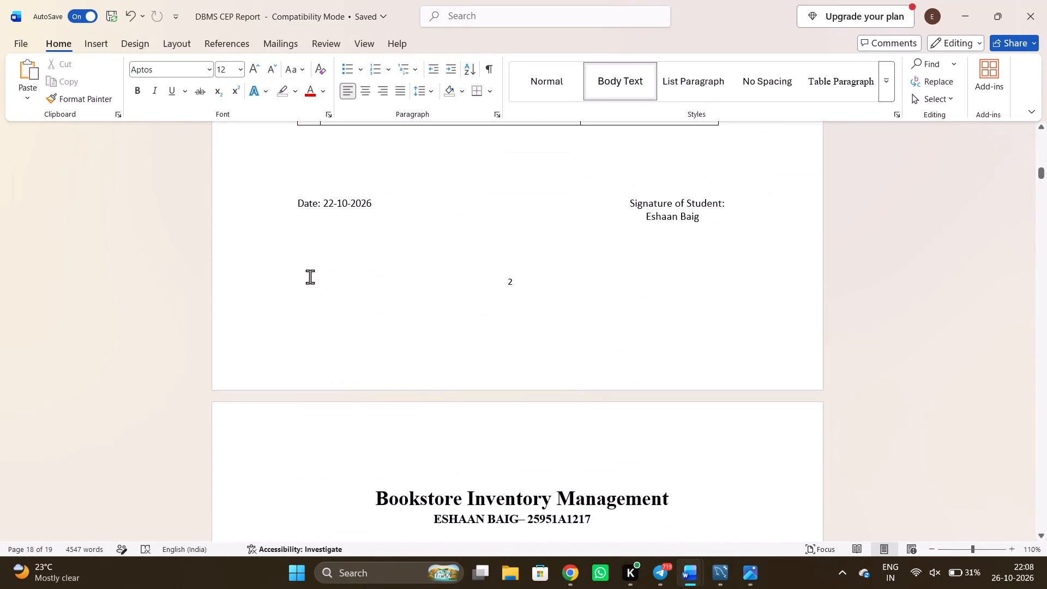
{"action": "scroll", "coordinate": [310, 277], "scroll_direction": "down", "scroll_amount": 4}
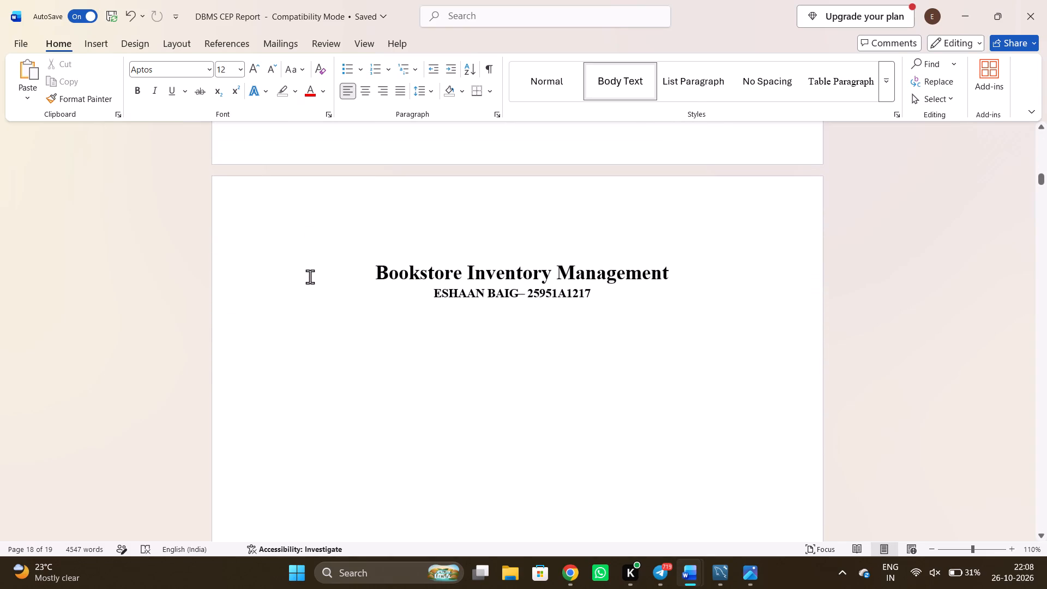
{"action": "scroll", "coordinate": [310, 277], "scroll_direction": "down", "scroll_amount": 8}
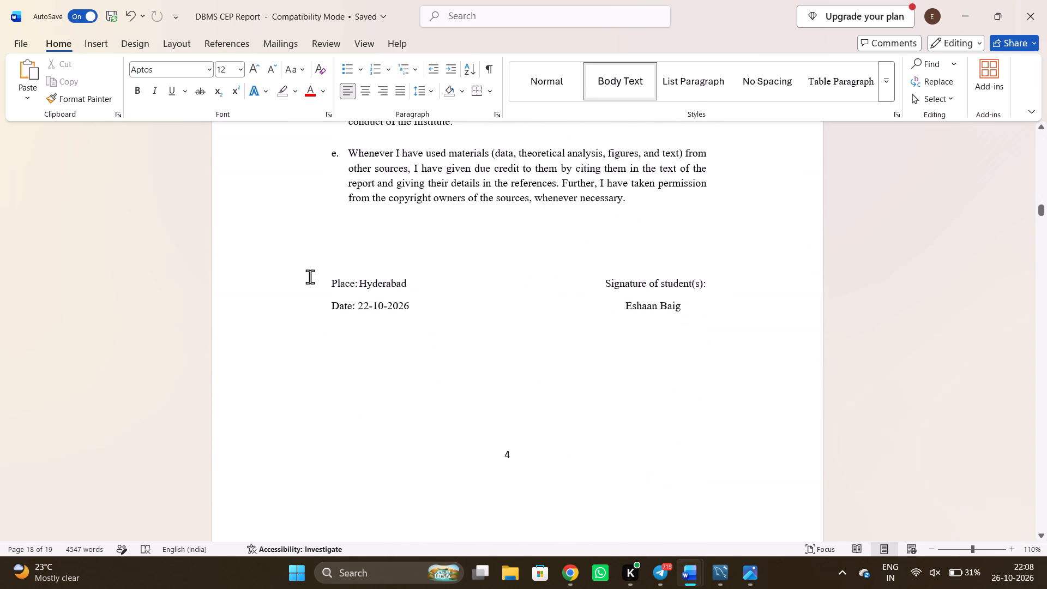
{"action": "scroll", "coordinate": [310, 277], "scroll_direction": "down", "scroll_amount": 5}
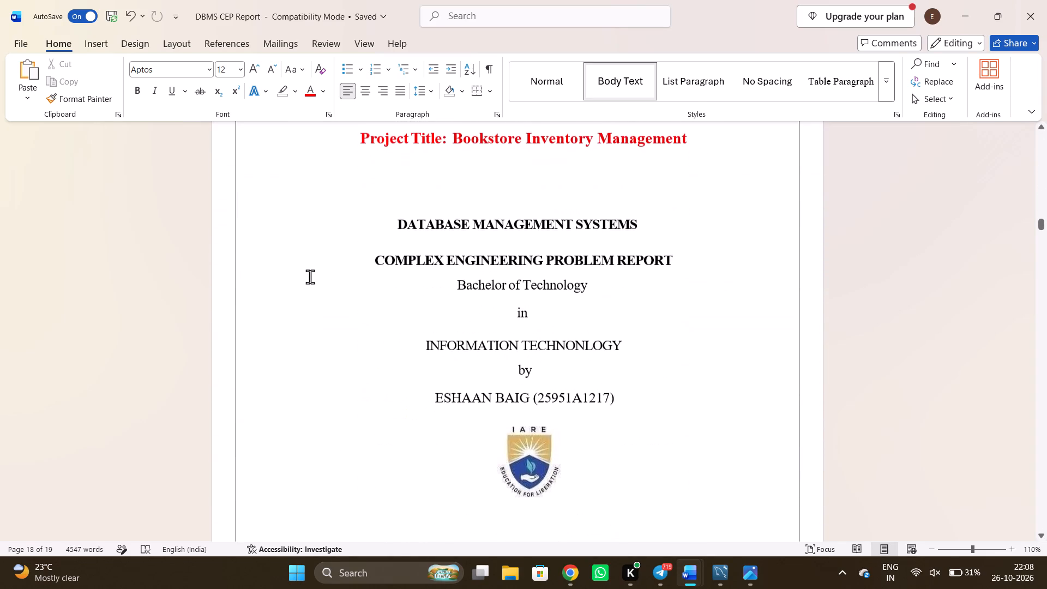
{"action": "scroll", "coordinate": [310, 277], "scroll_direction": "down", "scroll_amount": 2}
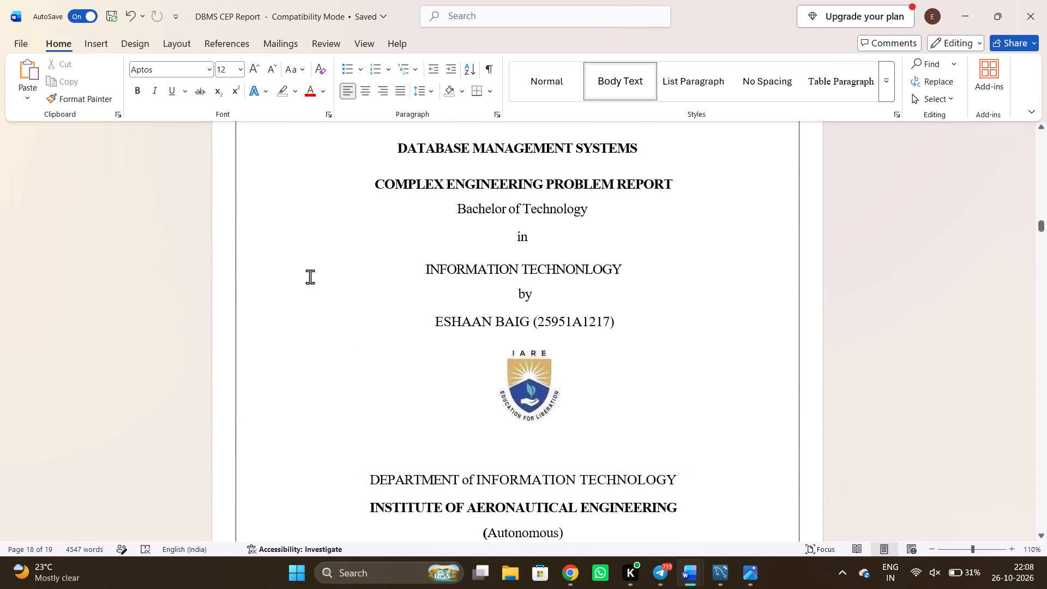
{"action": "scroll", "coordinate": [310, 277], "scroll_direction": "down", "scroll_amount": 2}
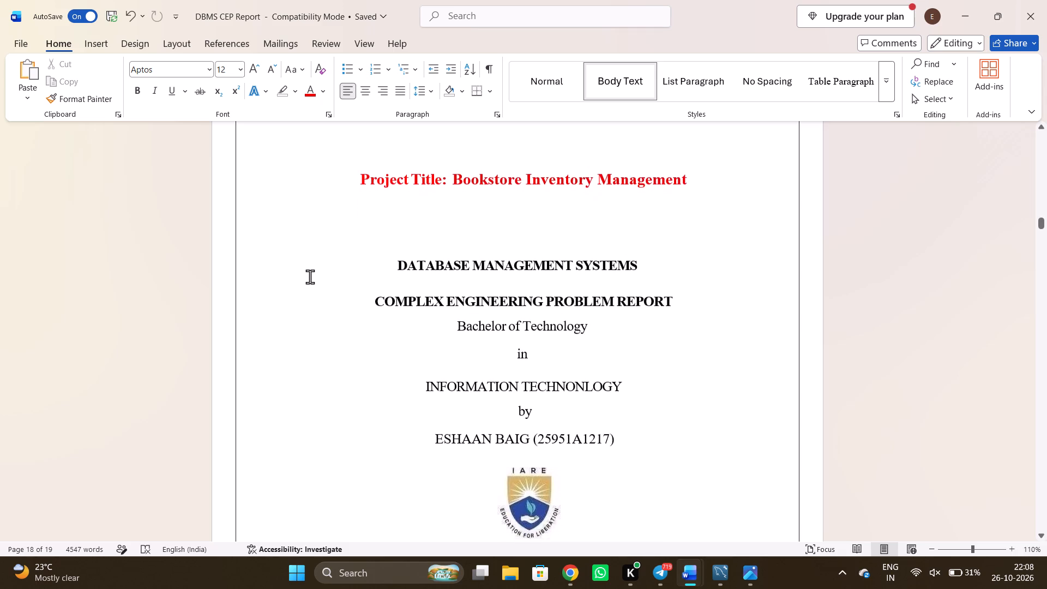
{"action": "scroll", "coordinate": [310, 277], "scroll_direction": "down", "scroll_amount": 1}
{"action": "scroll", "coordinate": [310, 277], "scroll_direction": "up", "scroll_amount": 3}
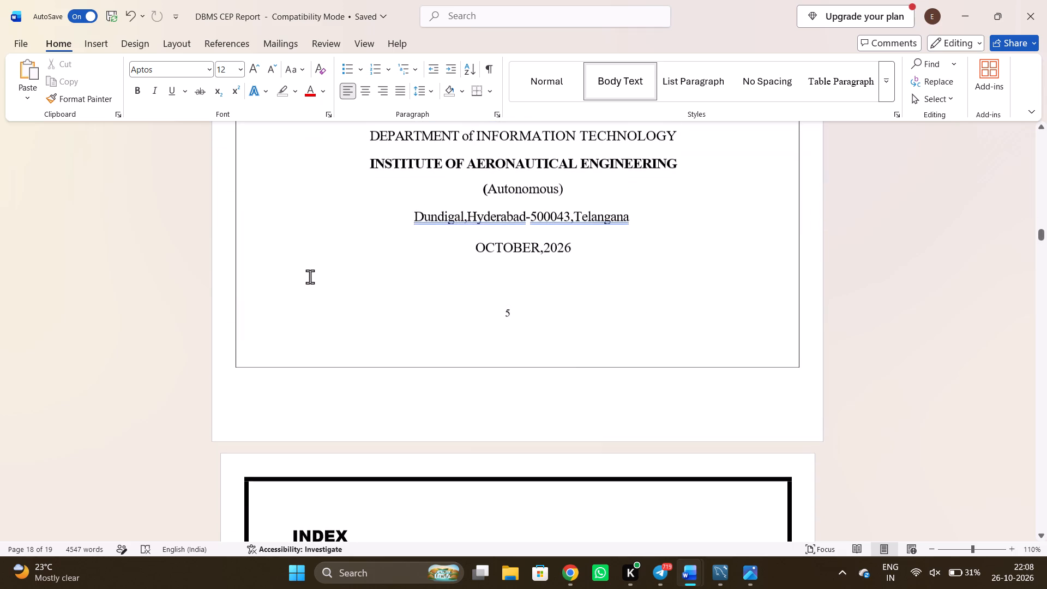
{"action": "scroll", "coordinate": [310, 277], "scroll_direction": "right", "scroll_amount": 1}
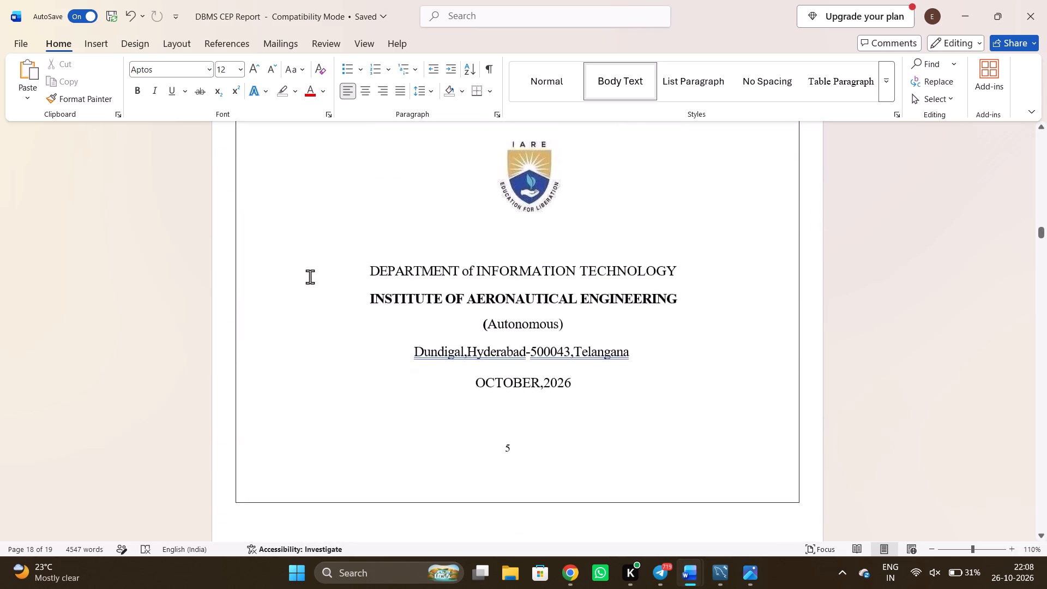
{"action": "scroll", "coordinate": [310, 277], "scroll_direction": "right", "scroll_amount": 1}
Proofread the layout from the ABSTRACT and OBJECTIVE through the Key Requirements to the proposed solution and its Implementation Steps.
{"action": "scroll", "coordinate": [310, 277], "scroll_direction": "down", "scroll_amount": 7}
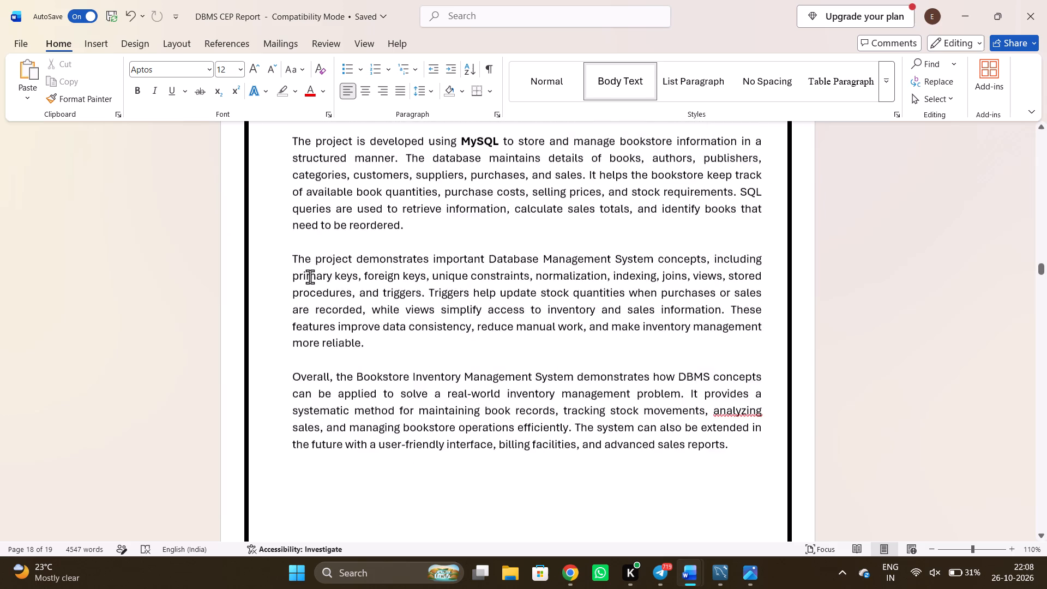
{"action": "scroll", "coordinate": [310, 277], "scroll_direction": "down", "scroll_amount": 1}
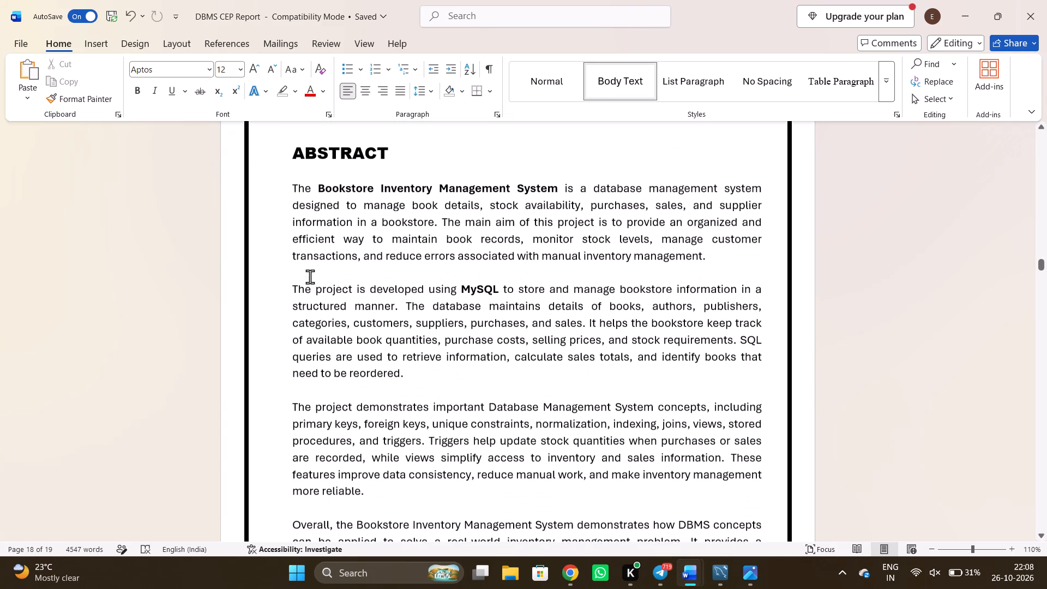
{"action": "scroll", "coordinate": [310, 277], "scroll_direction": "down", "scroll_amount": 1}
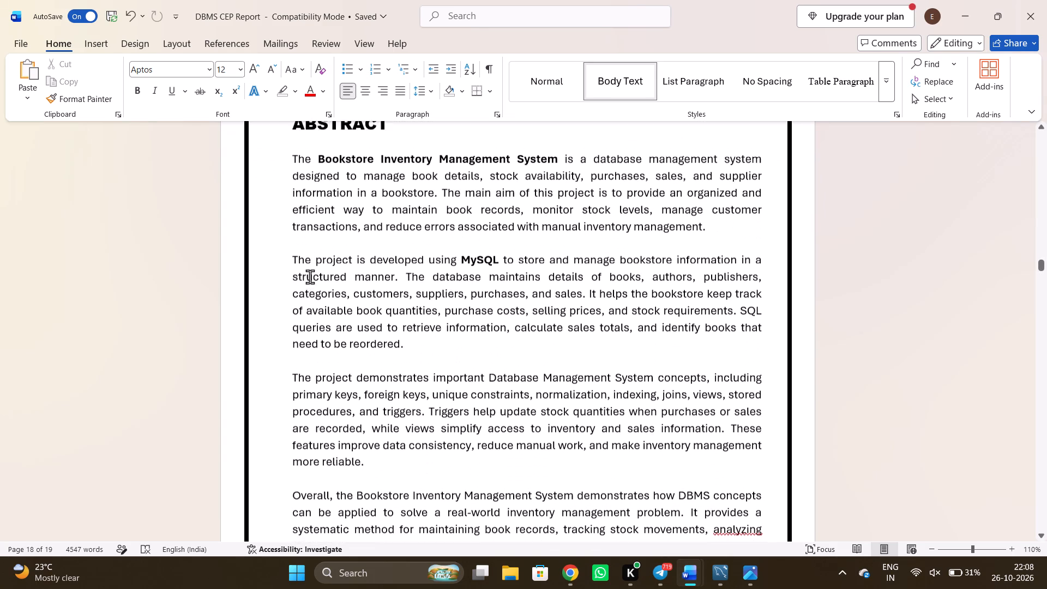
{"action": "scroll", "coordinate": [310, 277], "scroll_direction": "down", "scroll_amount": 6}
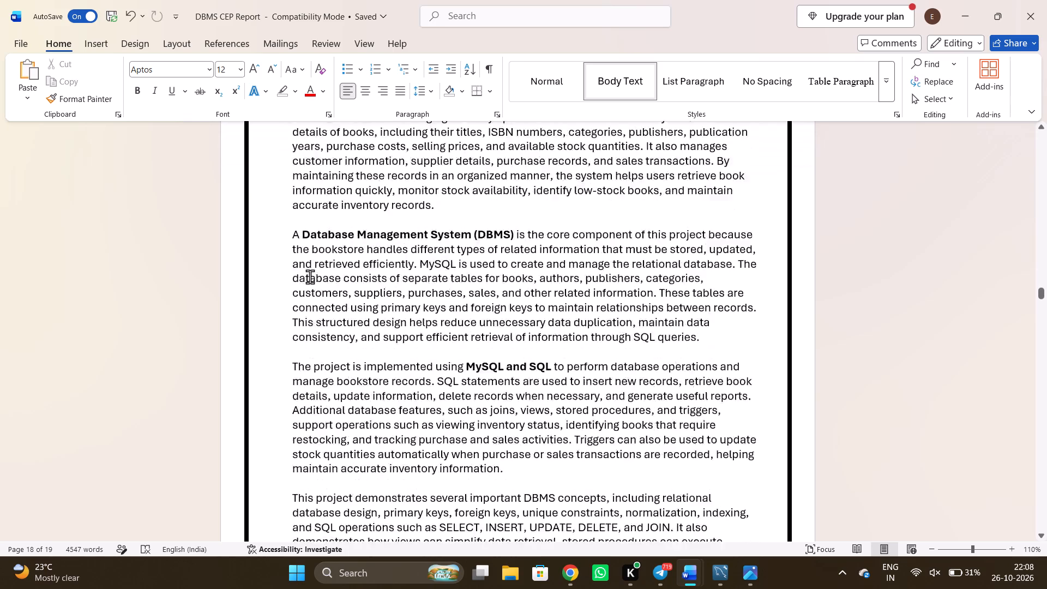
{"action": "scroll", "coordinate": [310, 277], "scroll_direction": "down", "scroll_amount": 7}
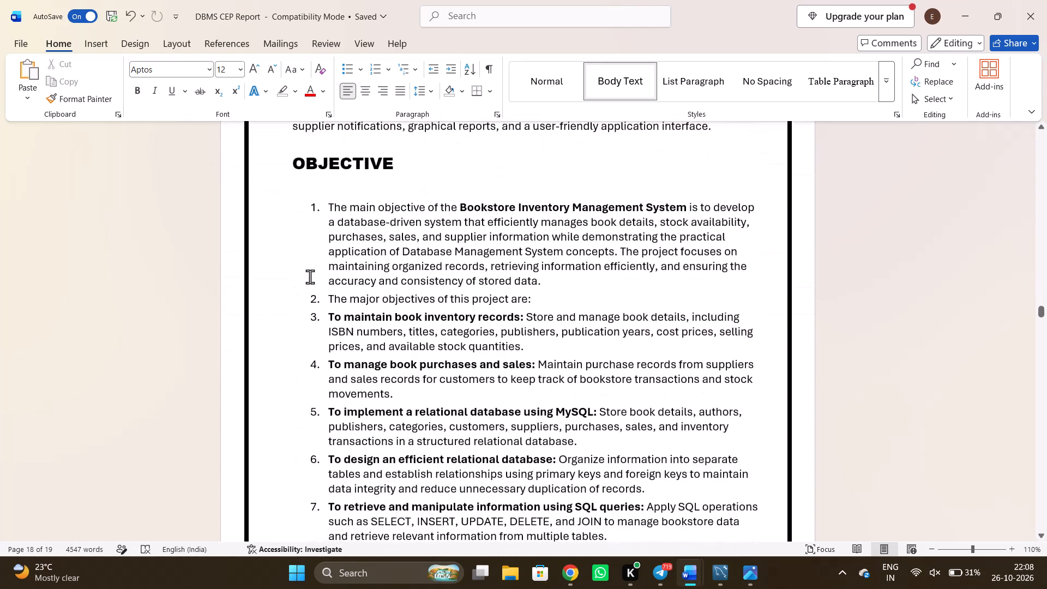
{"action": "scroll", "coordinate": [310, 277], "scroll_direction": "down", "scroll_amount": 8}
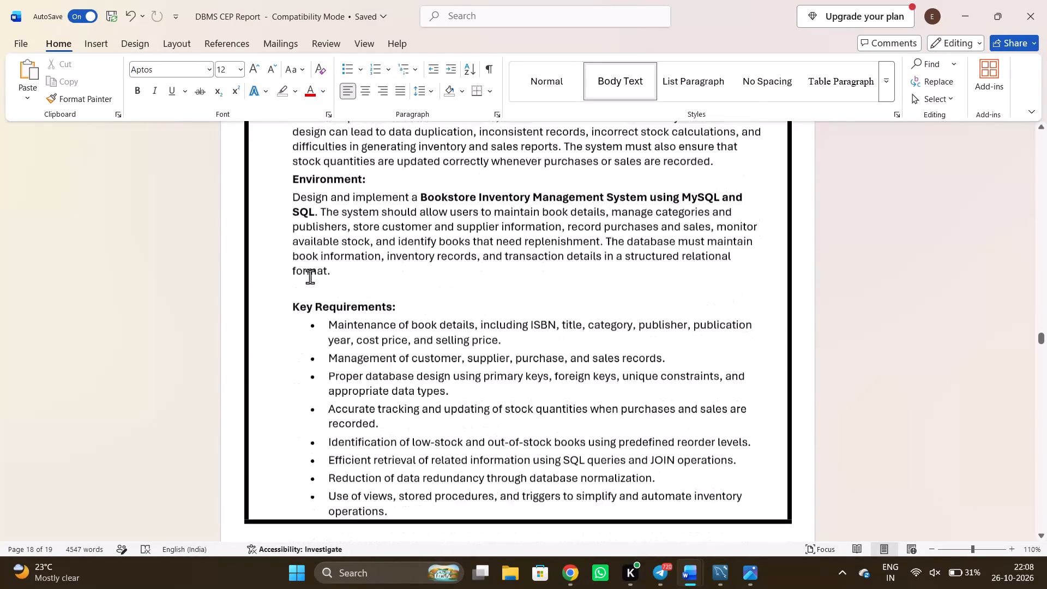
{"action": "scroll", "coordinate": [310, 277], "scroll_direction": "down", "scroll_amount": 7}
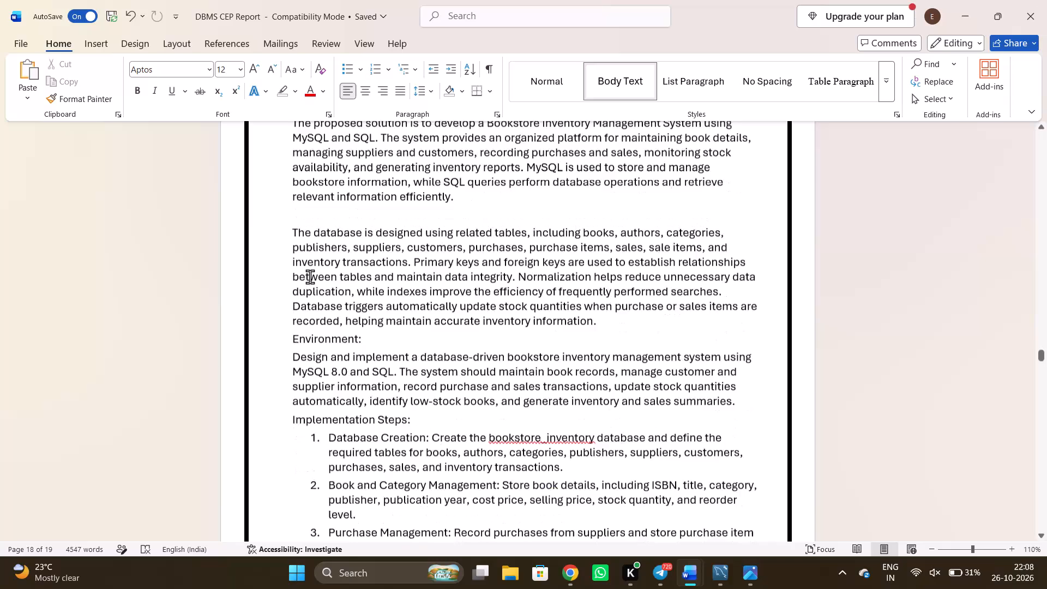
Check the layout of the TECHNOLOGIES USED, SYSTEM WORKFLOW and METHODOLOGY sections through to the start of ADVANTAGES.
{"action": "scroll", "coordinate": [310, 277], "scroll_direction": "down", "scroll_amount": 6}
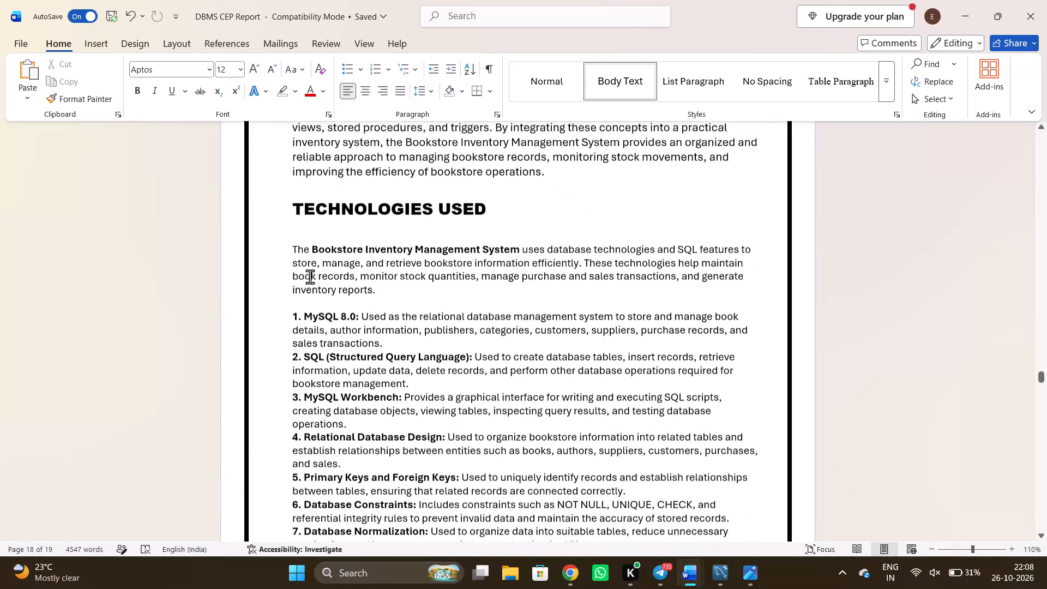
{"action": "scroll", "coordinate": [310, 277], "scroll_direction": "down", "scroll_amount": 6}
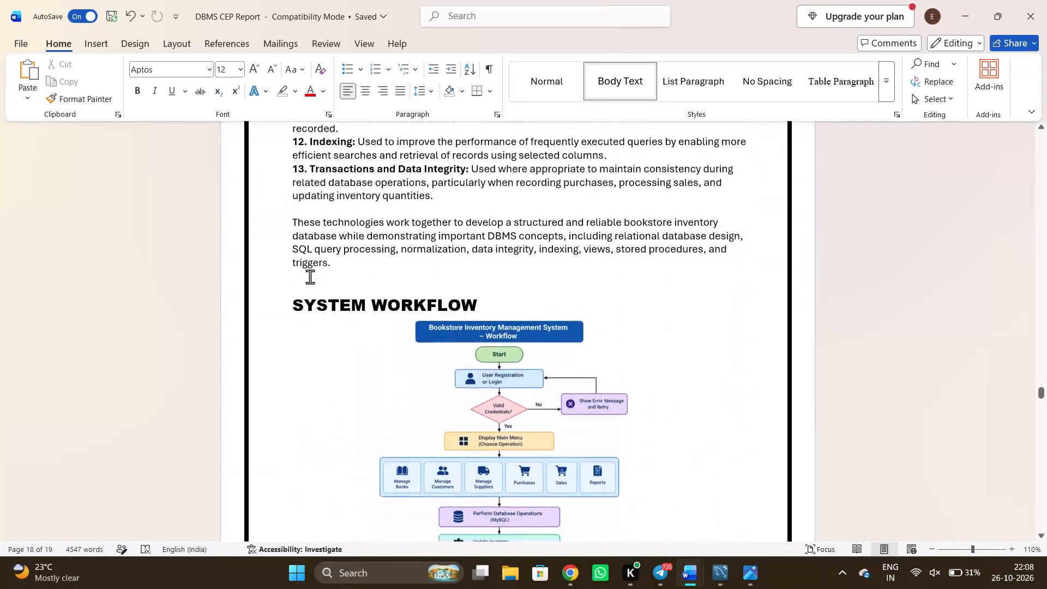
{"action": "scroll", "coordinate": [310, 277], "scroll_direction": "down", "scroll_amount": 2}
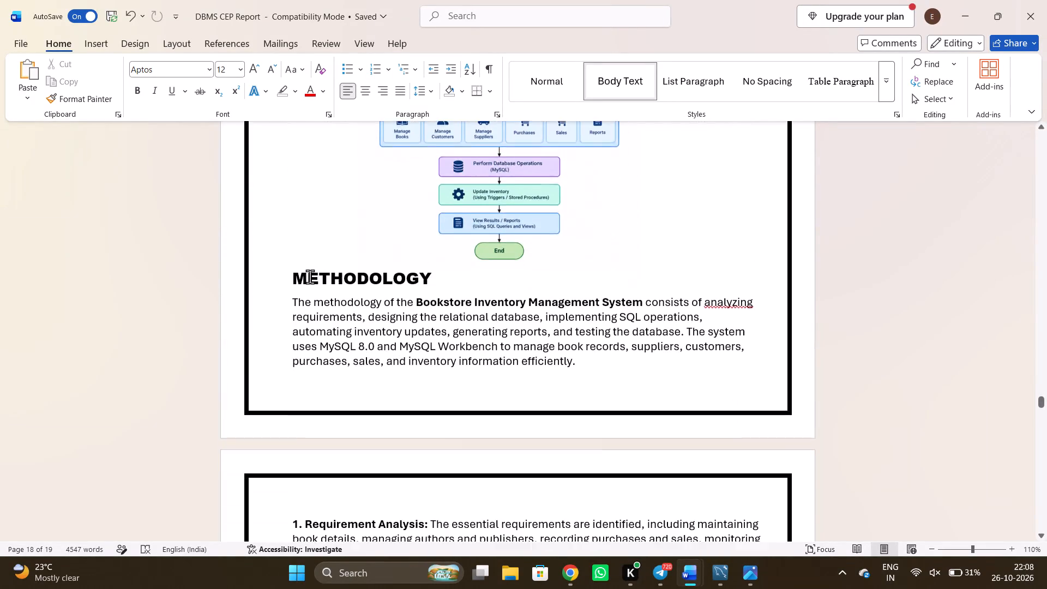
{"action": "scroll", "coordinate": [310, 277], "scroll_direction": "down", "scroll_amount": 7}
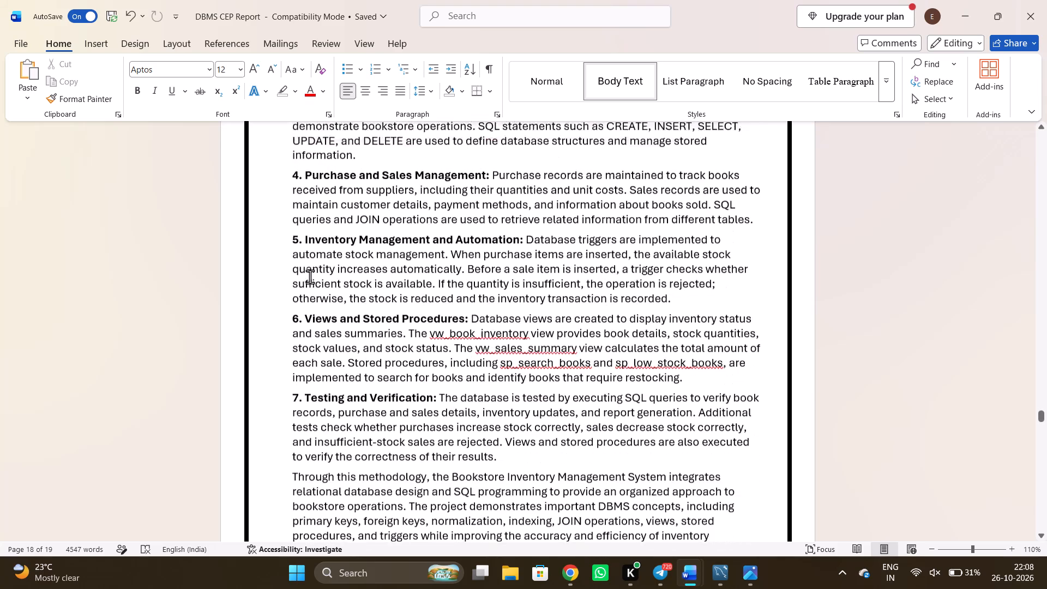
{"action": "scroll", "coordinate": [310, 277], "scroll_direction": "down", "scroll_amount": 3}
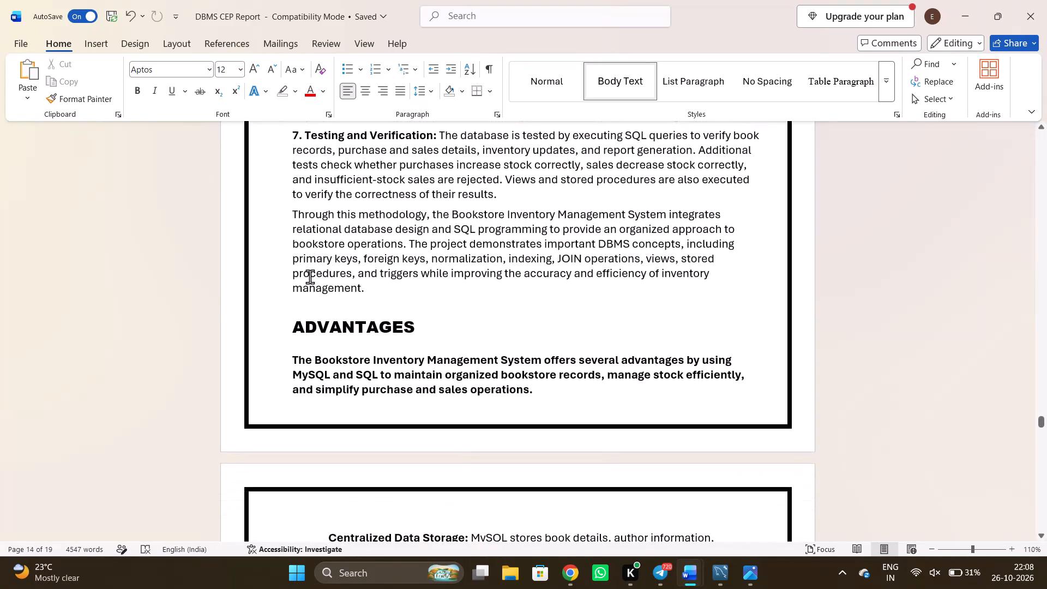
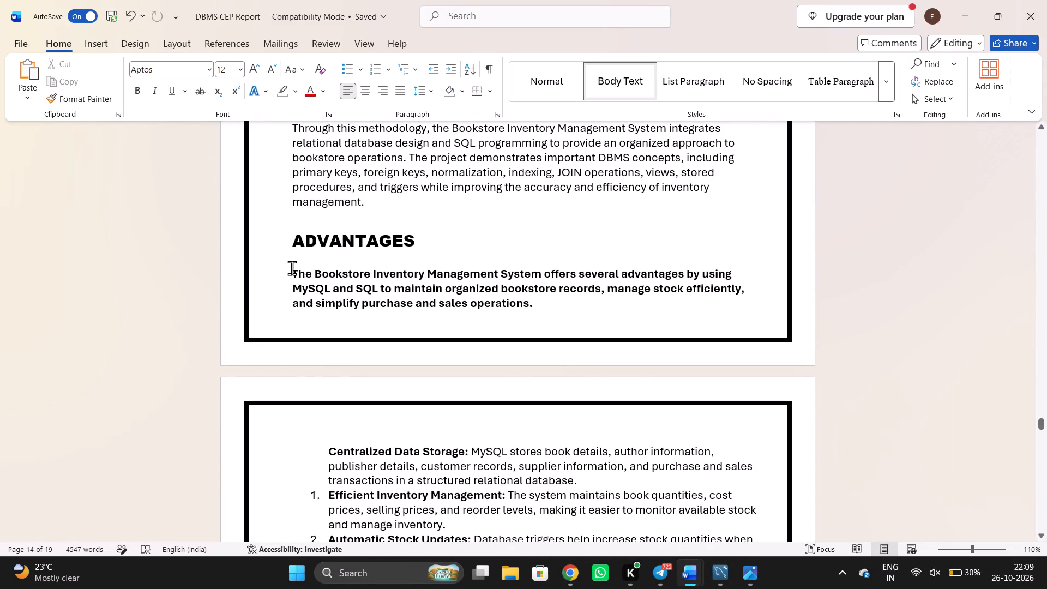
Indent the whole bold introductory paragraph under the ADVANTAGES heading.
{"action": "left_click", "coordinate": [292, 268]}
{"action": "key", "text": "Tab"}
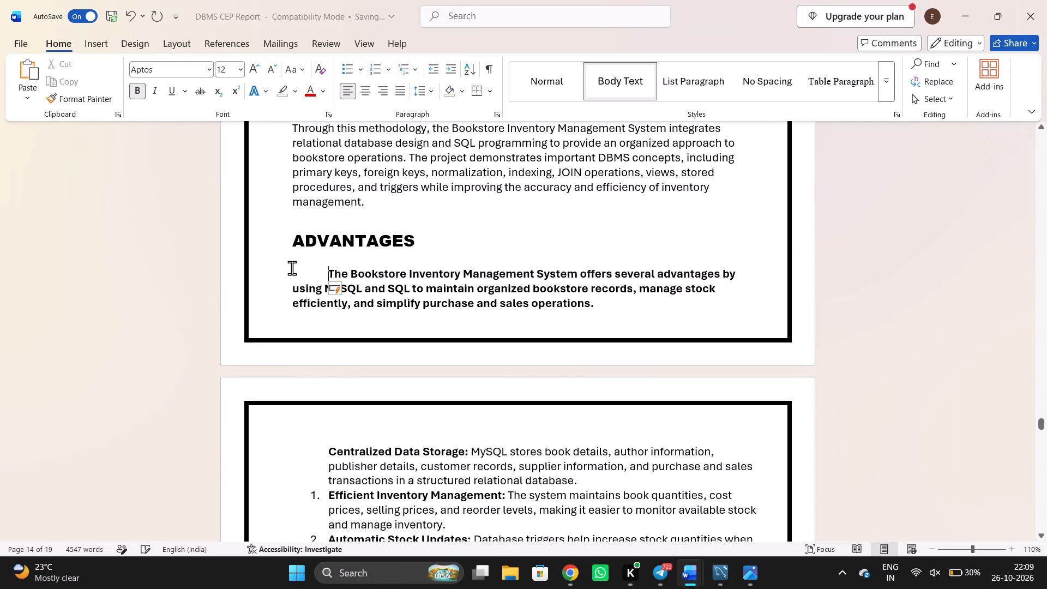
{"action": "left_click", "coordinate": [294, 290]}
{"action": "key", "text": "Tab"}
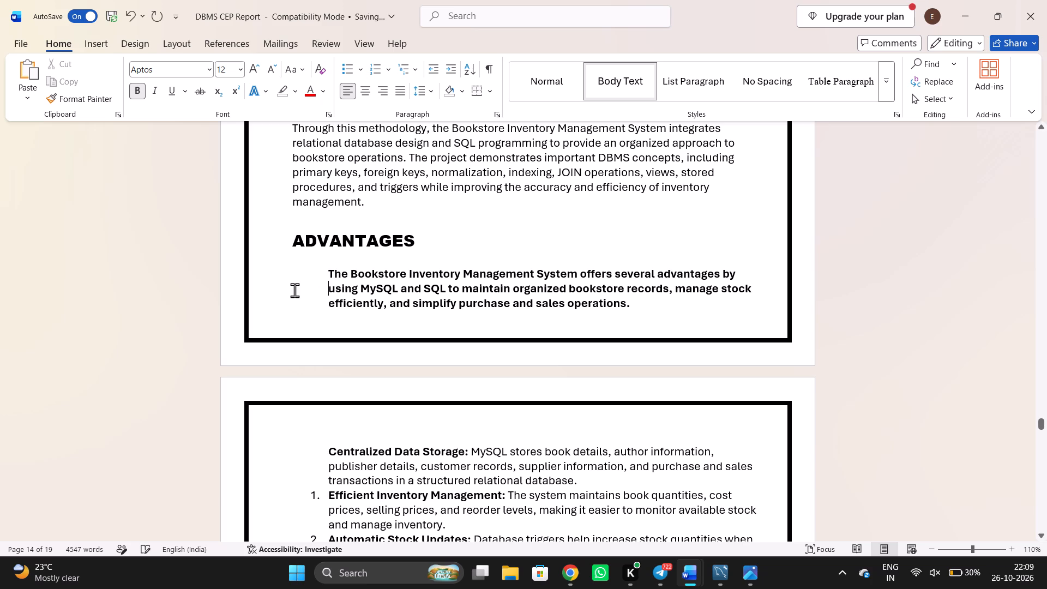
Check the layout of the METHODOLOGY items and ADVANTAGES list, and on through the CODE, OUTPUT and RESULT sections.
{"action": "scroll", "coordinate": [296, 295], "scroll_direction": "up", "scroll_amount": 1}
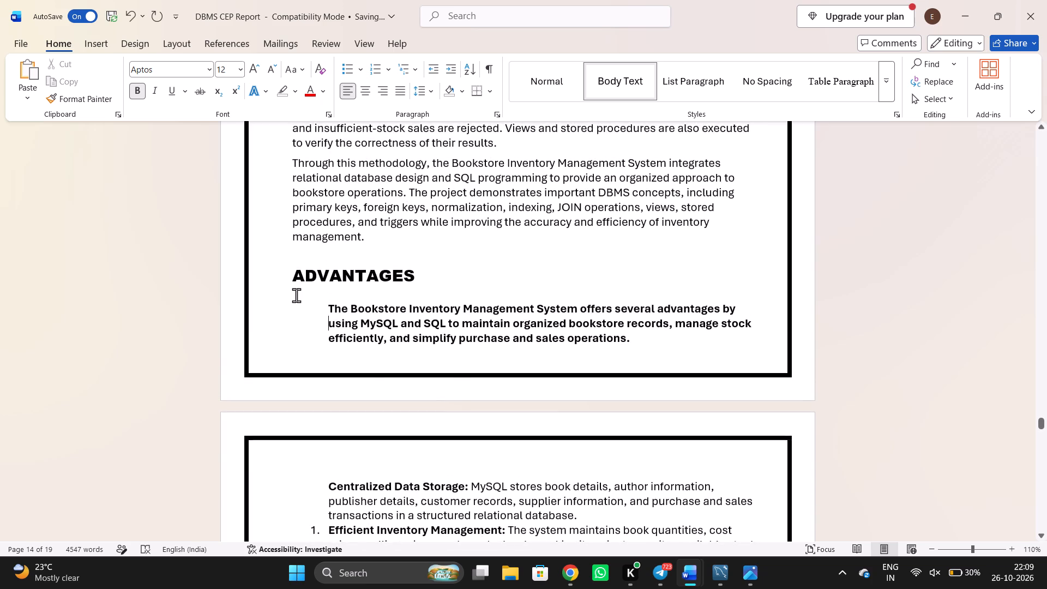
{"action": "scroll", "coordinate": [296, 295], "scroll_direction": "up", "scroll_amount": 7}
{"action": "scroll", "coordinate": [296, 295], "scroll_direction": "down", "scroll_amount": 2}
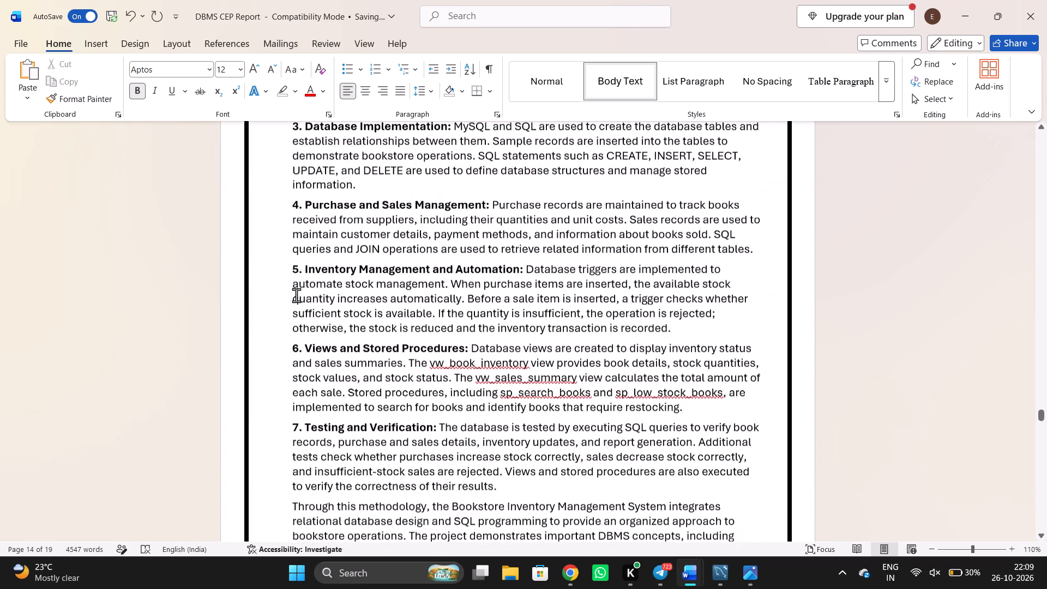
{"action": "scroll", "coordinate": [296, 295], "scroll_direction": "down", "scroll_amount": 5}
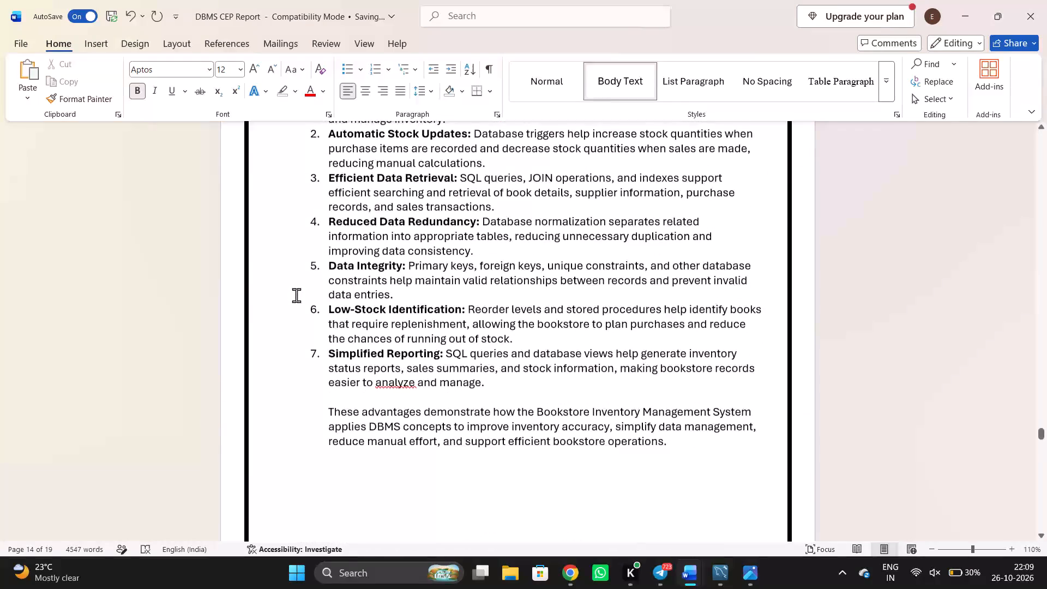
{"action": "scroll", "coordinate": [296, 295], "scroll_direction": "down", "scroll_amount": 1}
{"action": "scroll", "coordinate": [296, 295], "scroll_direction": "up", "scroll_amount": 3}
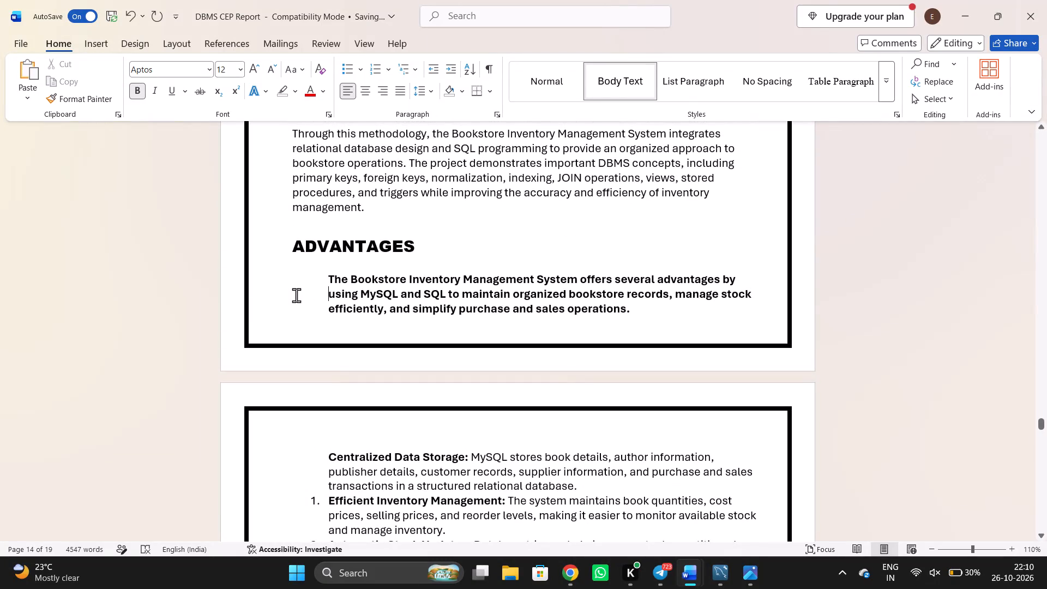
{"action": "scroll", "coordinate": [296, 295], "scroll_direction": "down", "scroll_amount": 2}
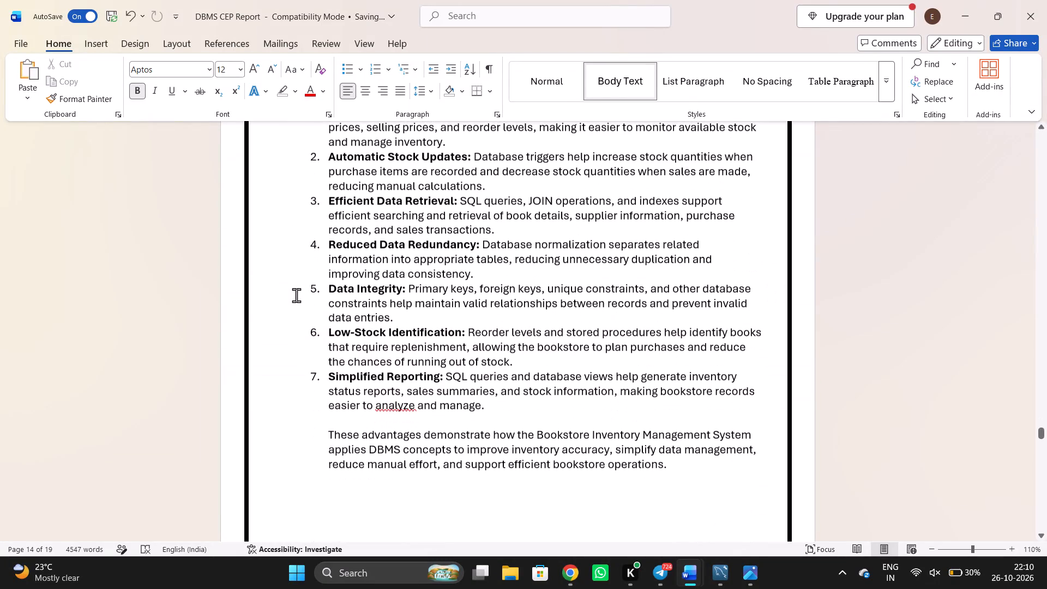
{"action": "scroll", "coordinate": [296, 295], "scroll_direction": "down", "scroll_amount": 3}
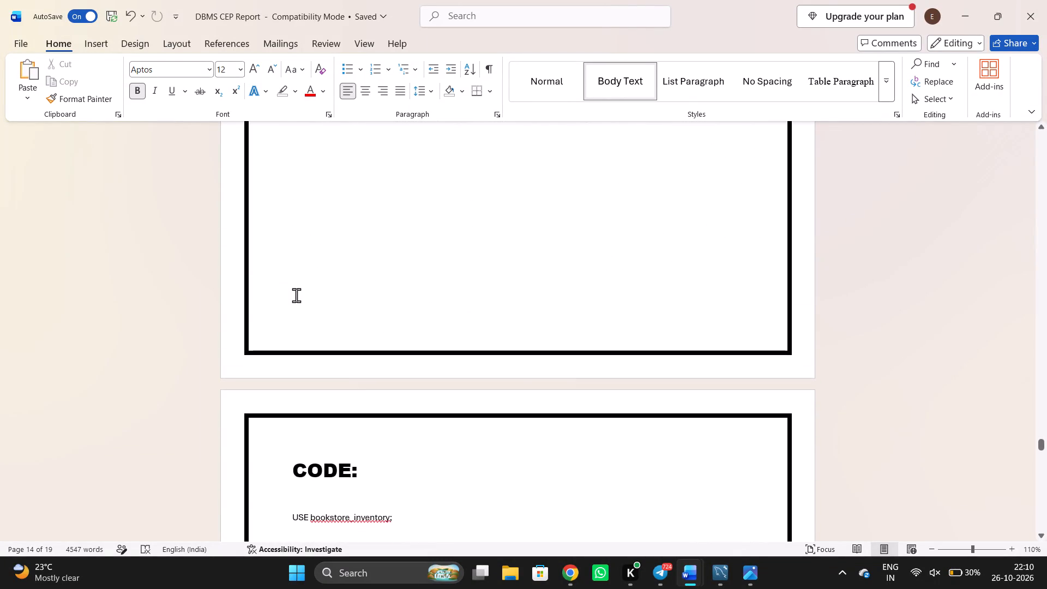
{"action": "scroll", "coordinate": [296, 295], "scroll_direction": "down", "scroll_amount": 8}
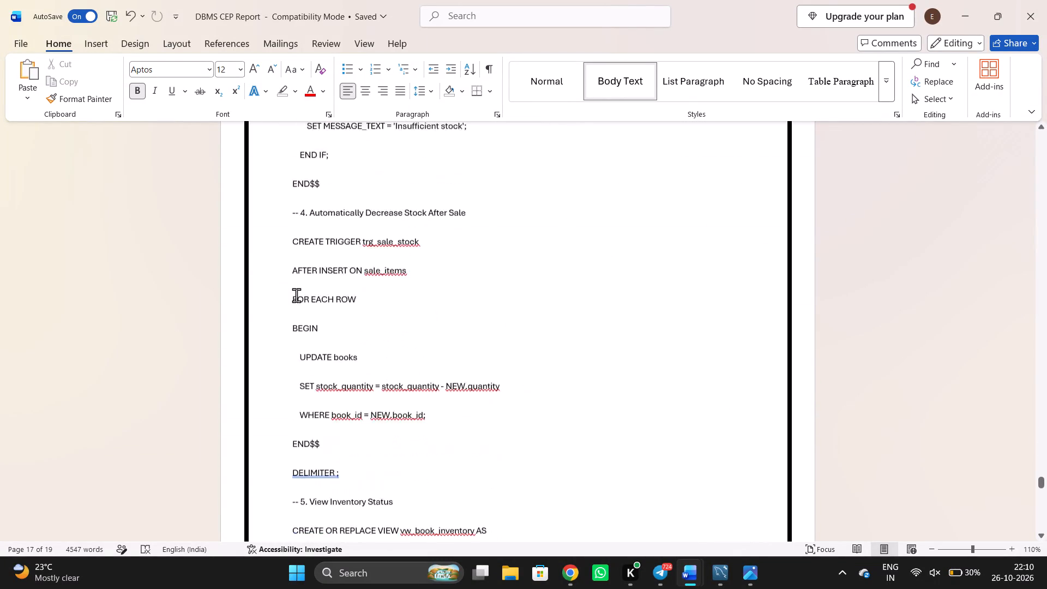
{"action": "right_click", "coordinate": [296, 295]}
{"action": "scroll", "coordinate": [296, 295], "scroll_direction": "down", "scroll_amount": 4}
{"action": "left_click", "coordinate": [268, 321]}
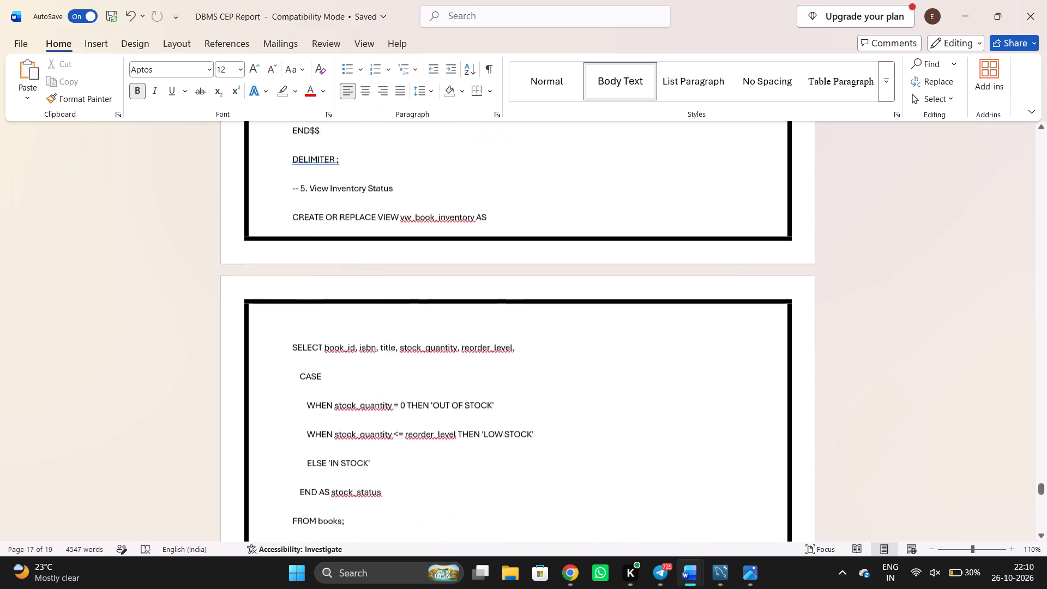
{"action": "scroll", "coordinate": [268, 321], "scroll_direction": "down", "scroll_amount": 4}
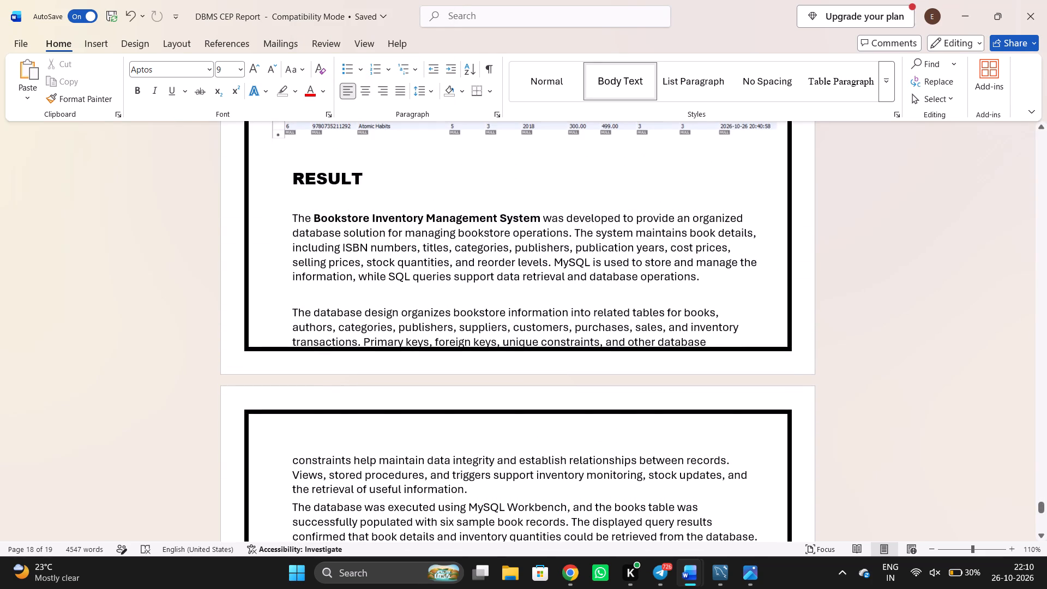
Recheck the layout backwards from the report's closing paragraphs through OUTPUT, CODE and ADVANTAGES to the numbered methodology items.
{"action": "scroll", "coordinate": [268, 321], "scroll_direction": "up", "scroll_amount": 1}
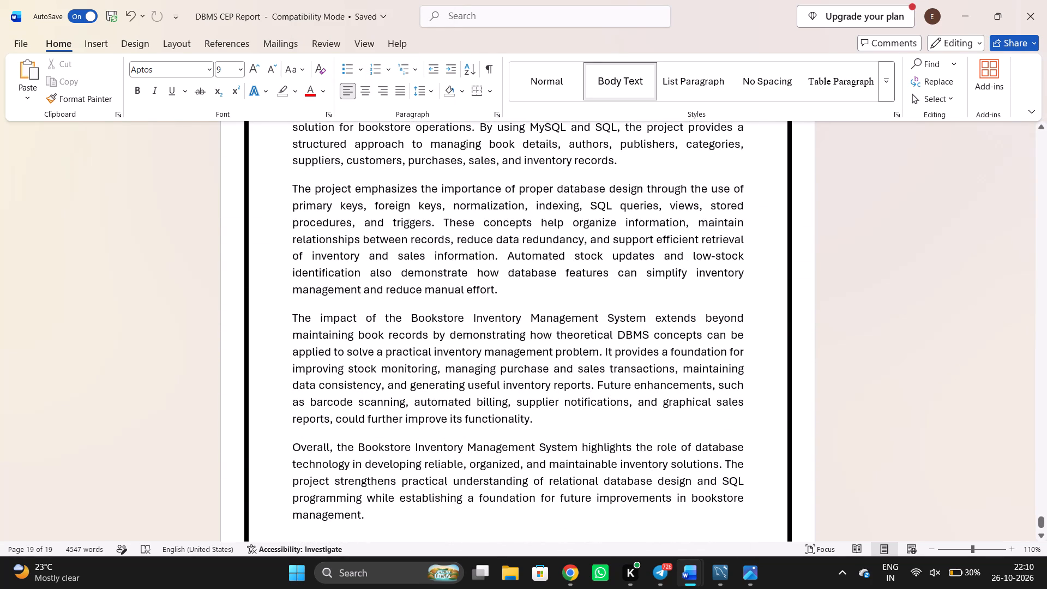
{"action": "scroll", "coordinate": [268, 321], "scroll_direction": "up", "scroll_amount": 4}
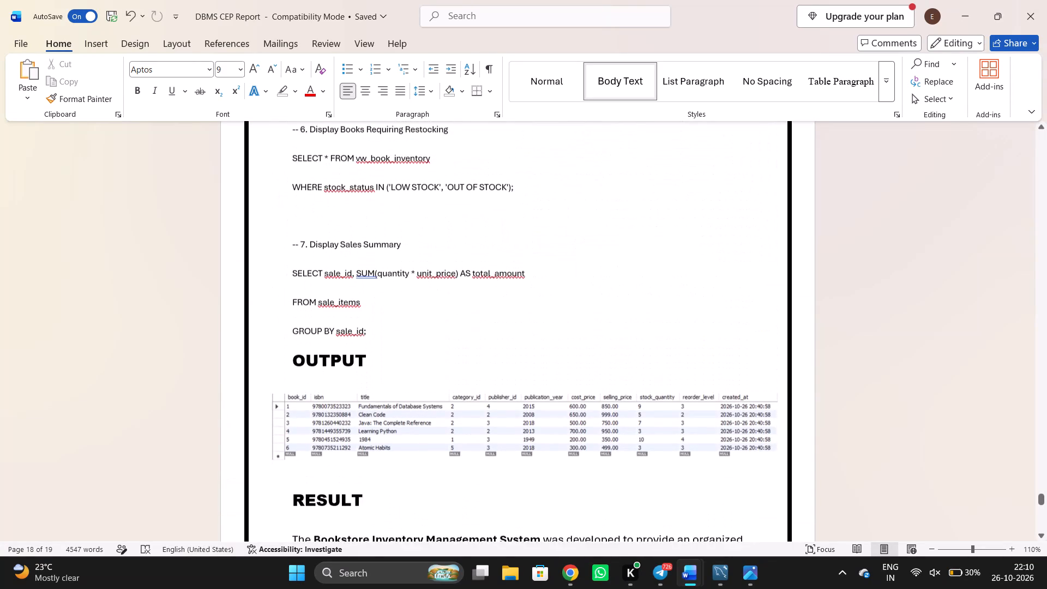
{"action": "scroll", "coordinate": [268, 321], "scroll_direction": "up", "scroll_amount": 5}
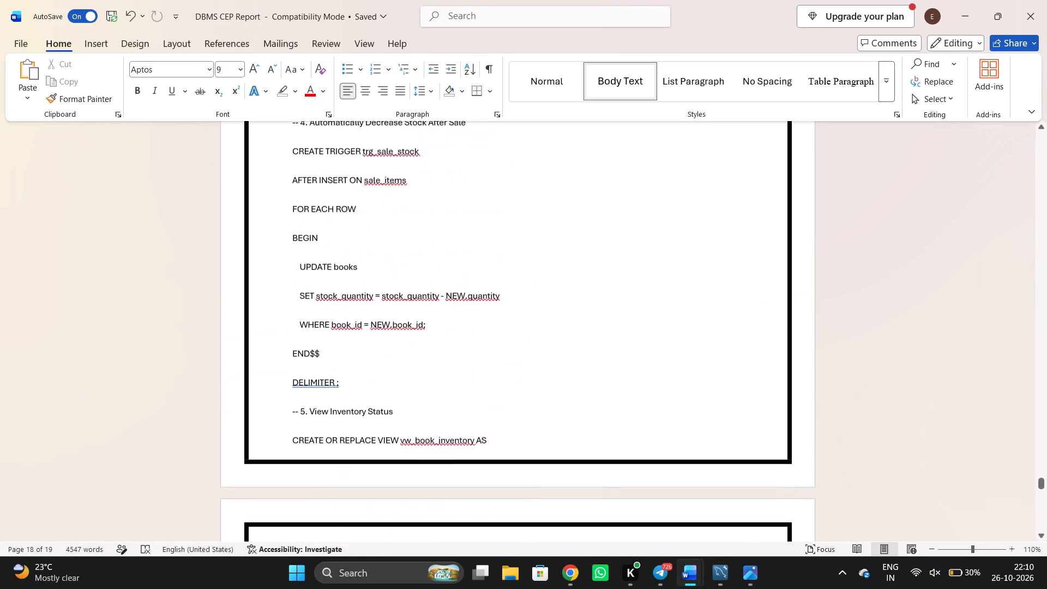
{"action": "scroll", "coordinate": [268, 321], "scroll_direction": "up", "scroll_amount": 7}
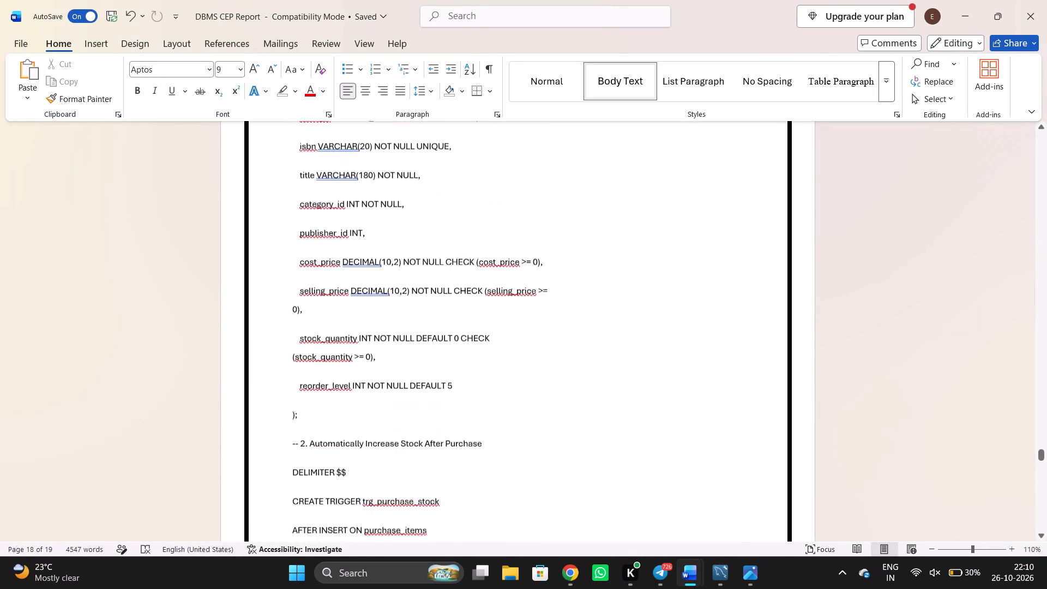
{"action": "scroll", "coordinate": [268, 321], "scroll_direction": "up", "scroll_amount": 4}
{"action": "scroll", "coordinate": [268, 321], "scroll_direction": "down", "scroll_amount": 1}
{"action": "scroll", "coordinate": [268, 321], "scroll_direction": "up", "scroll_amount": 1}
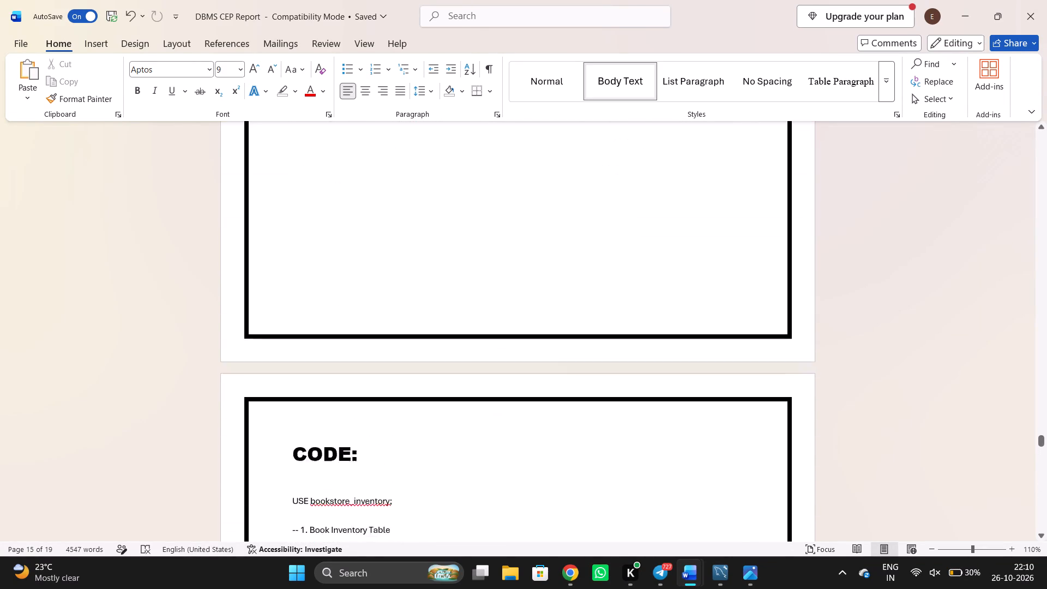
{"action": "scroll", "coordinate": [268, 321], "scroll_direction": "up", "scroll_amount": 3}
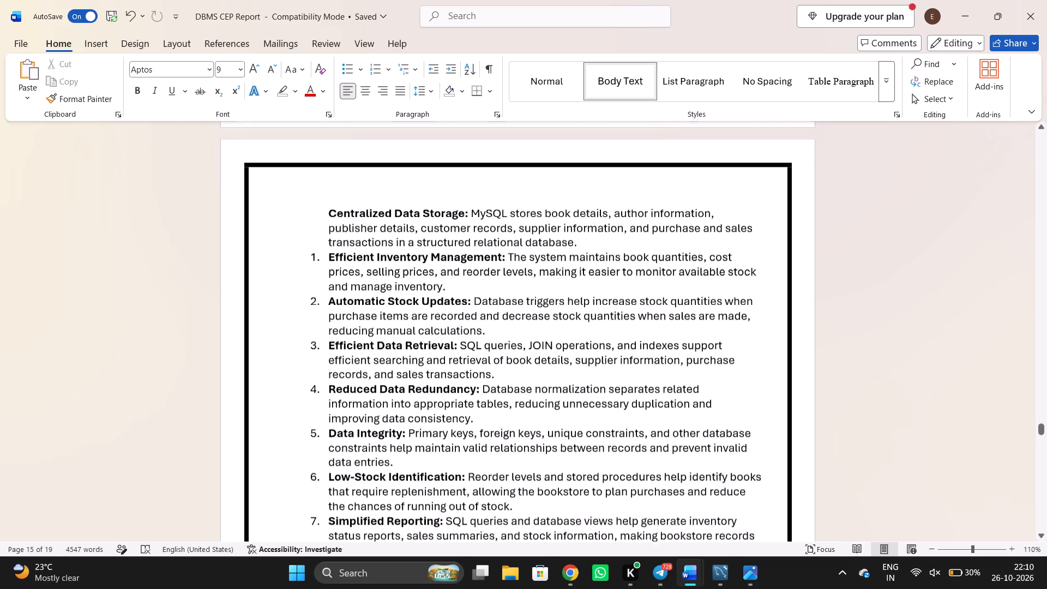
{"action": "scroll", "coordinate": [268, 321], "scroll_direction": "up", "scroll_amount": 3}
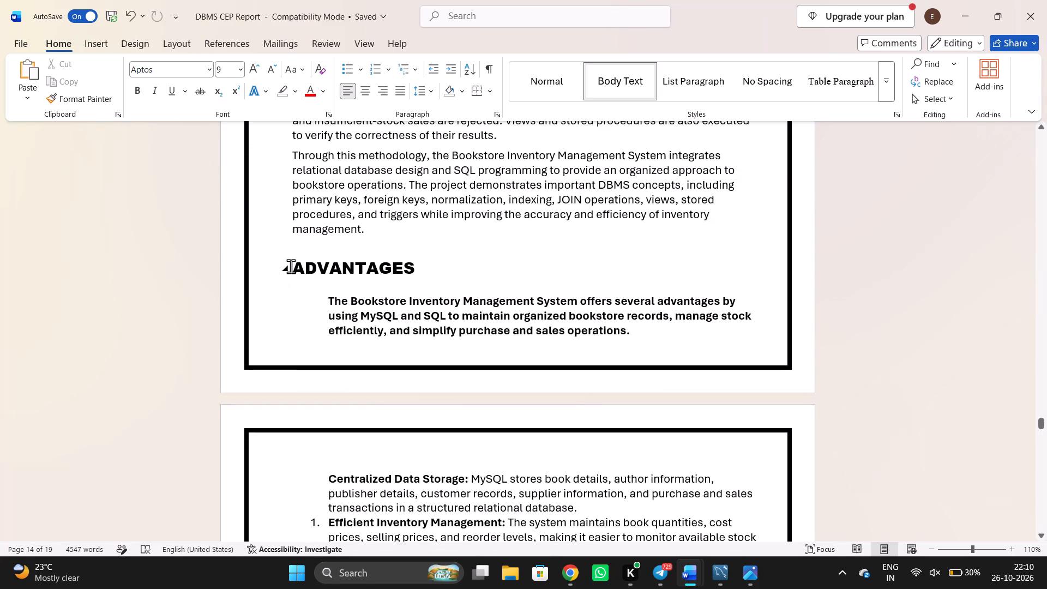
{"action": "scroll", "coordinate": [290, 266], "scroll_direction": "up", "scroll_amount": 6}
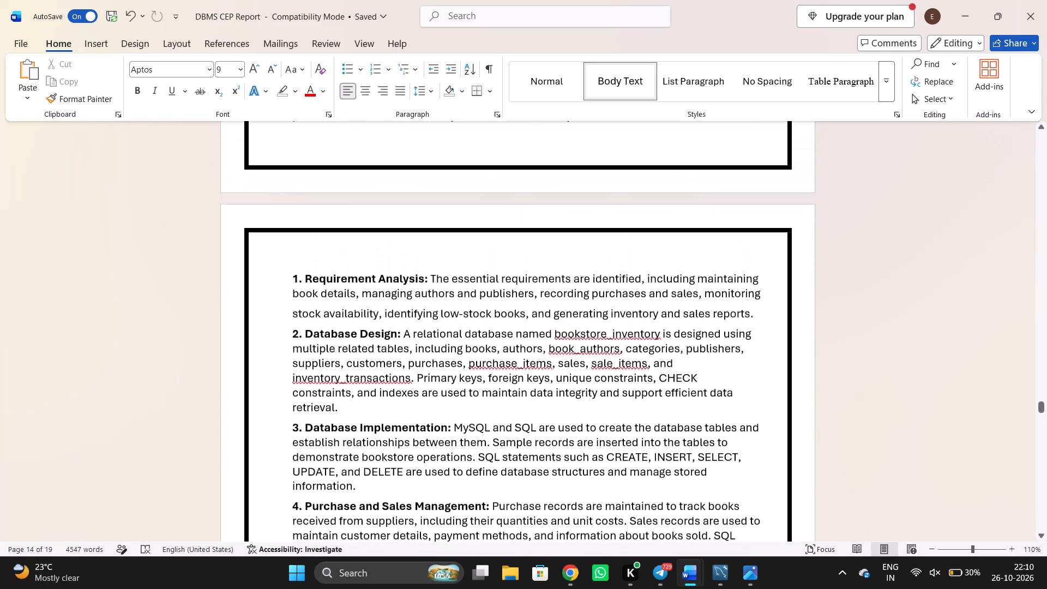
{"action": "scroll", "coordinate": [290, 266], "scroll_direction": "up", "scroll_amount": 1}
{"action": "scroll", "coordinate": [290, 266], "scroll_direction": "down", "scroll_amount": 2}
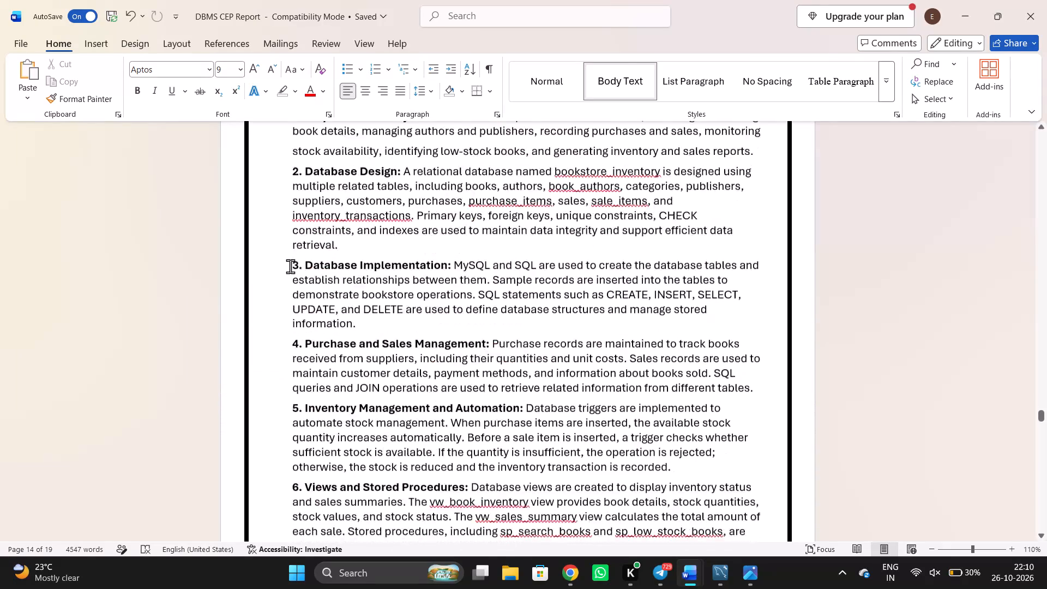
{"action": "scroll", "coordinate": [290, 266], "scroll_direction": "down", "scroll_amount": 4}
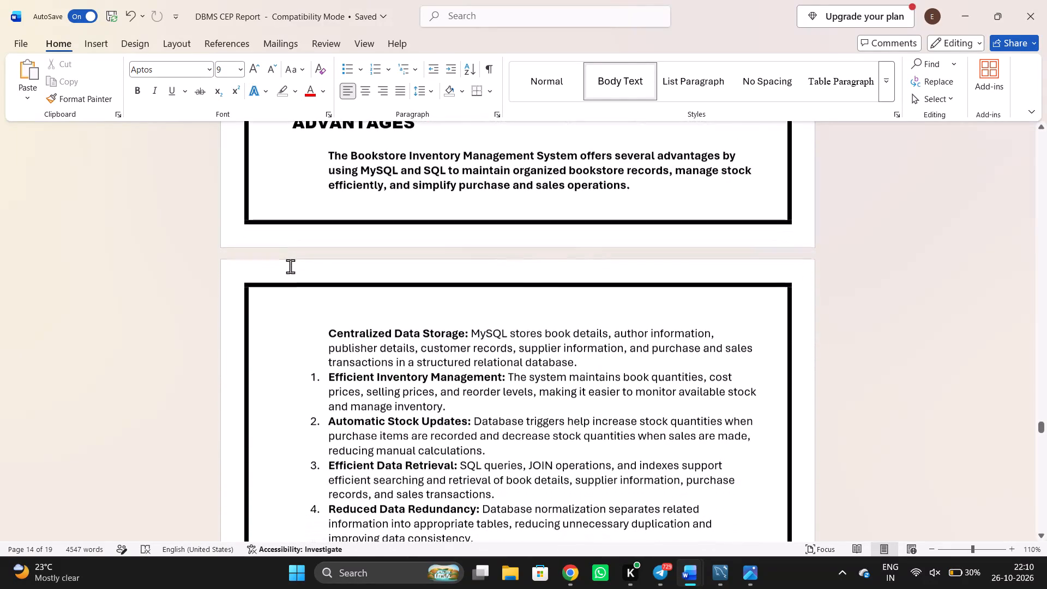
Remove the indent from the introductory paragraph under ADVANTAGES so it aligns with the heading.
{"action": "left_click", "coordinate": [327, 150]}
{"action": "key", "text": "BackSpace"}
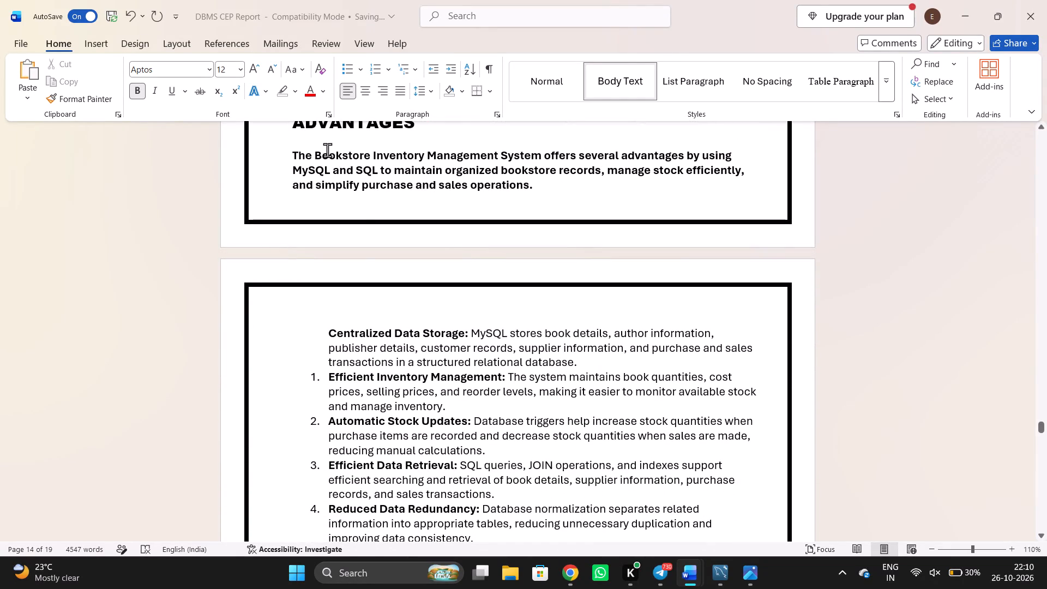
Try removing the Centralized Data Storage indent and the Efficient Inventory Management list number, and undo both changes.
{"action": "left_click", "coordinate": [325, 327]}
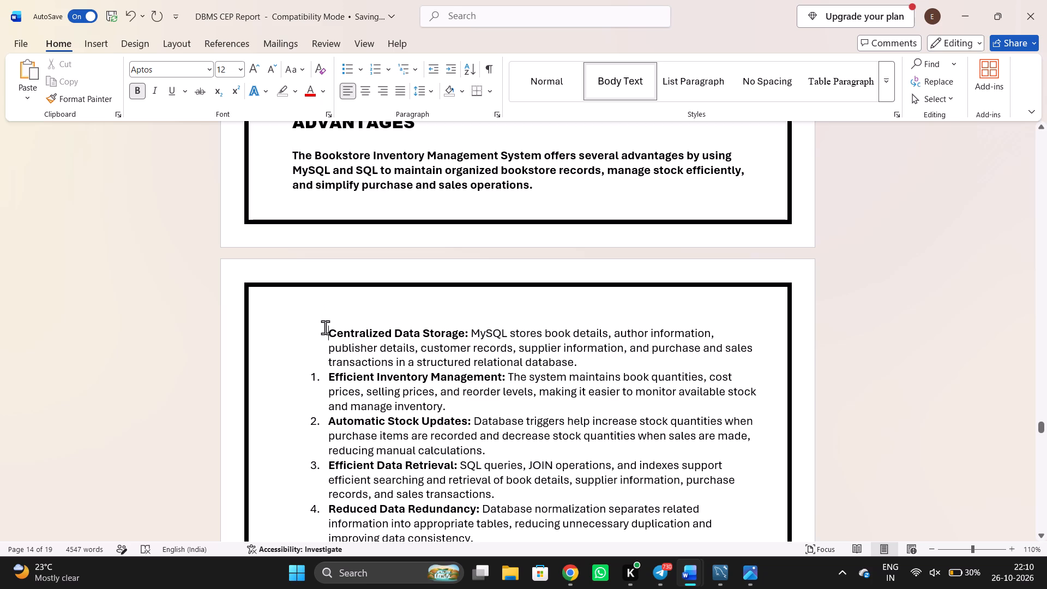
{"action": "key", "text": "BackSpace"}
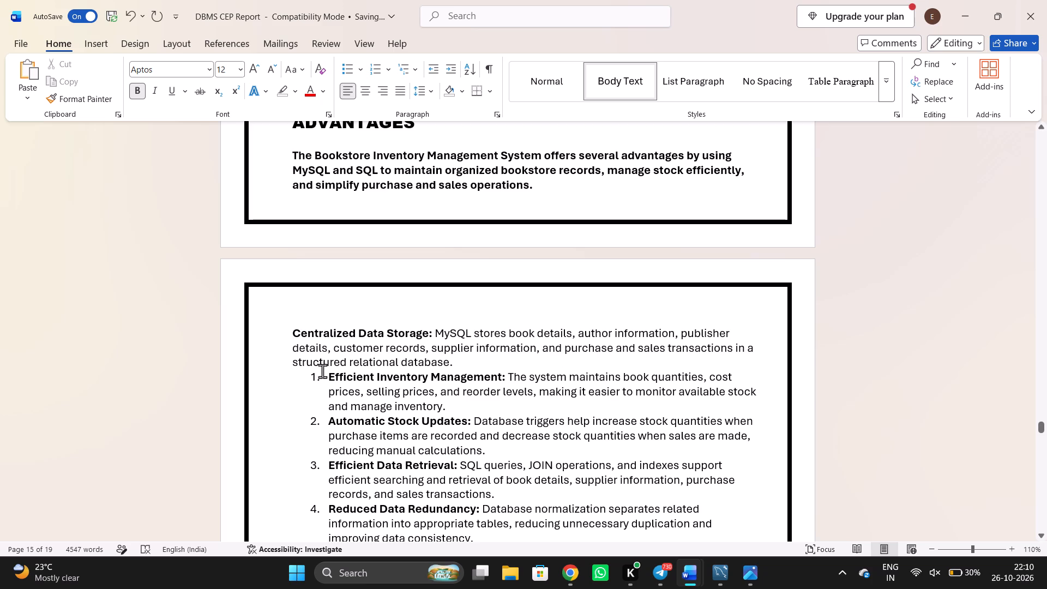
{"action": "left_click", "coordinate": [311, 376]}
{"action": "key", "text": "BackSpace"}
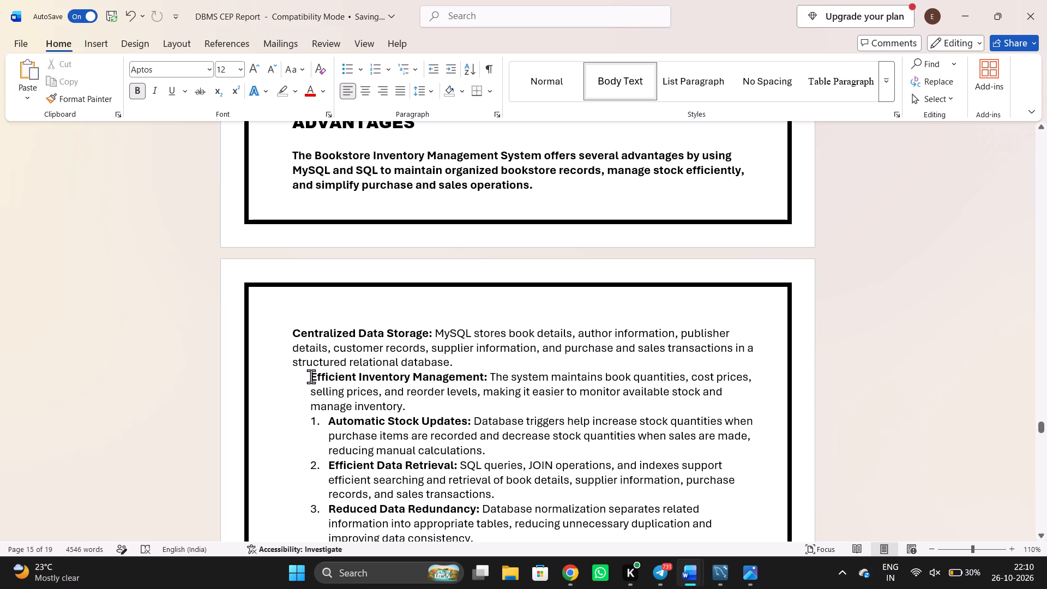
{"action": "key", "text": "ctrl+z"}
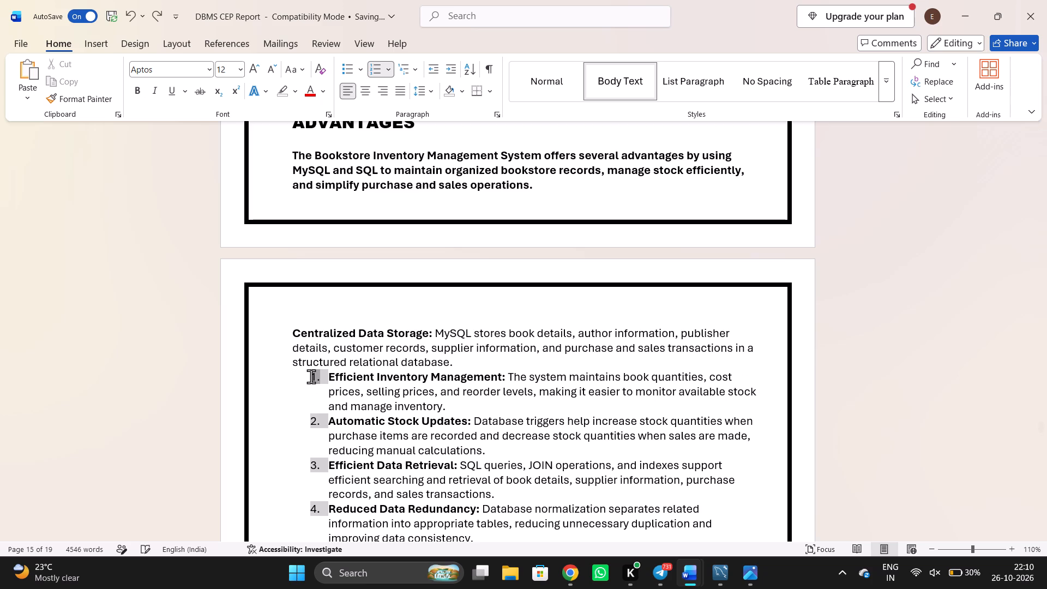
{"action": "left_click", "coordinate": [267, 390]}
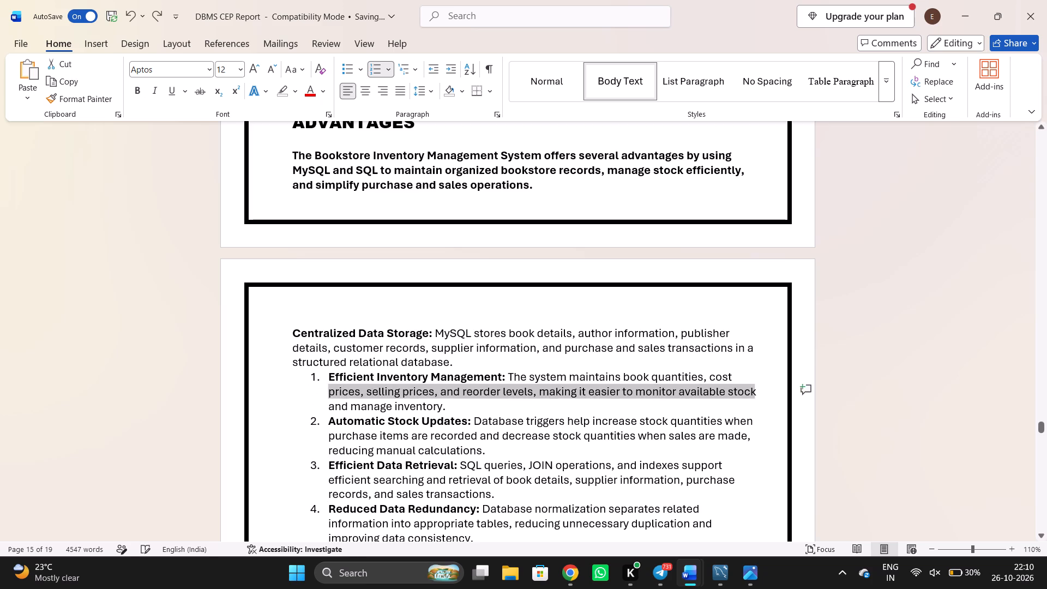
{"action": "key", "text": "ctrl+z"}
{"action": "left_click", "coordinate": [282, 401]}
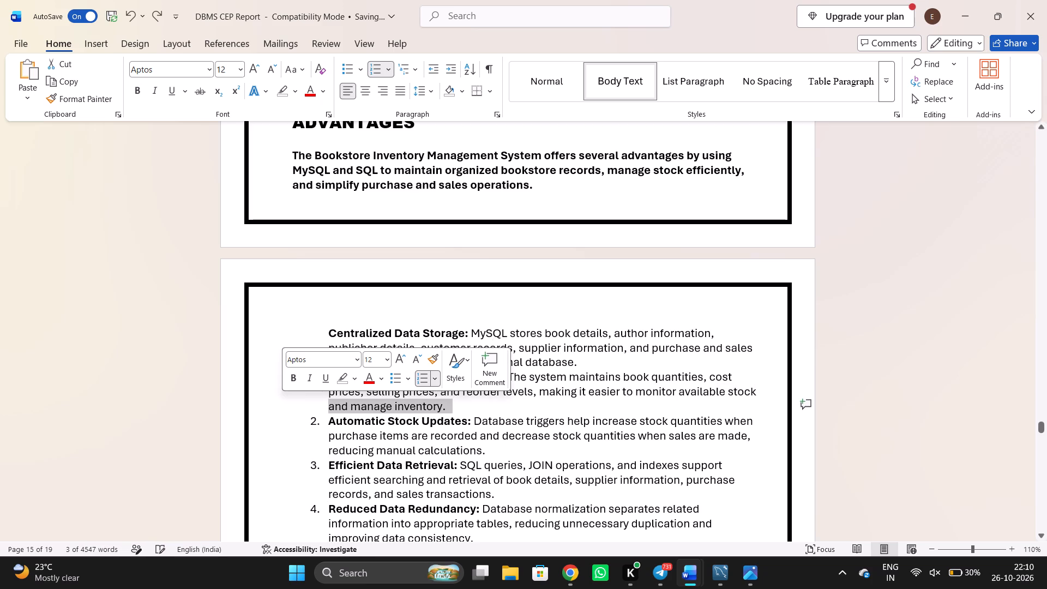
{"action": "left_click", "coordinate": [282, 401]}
Align the Centralized Data Storage and Efficient Inventory Management paragraphs with the body margin, removing their indents and the latter's list number.
{"action": "left_click", "coordinate": [329, 326]}
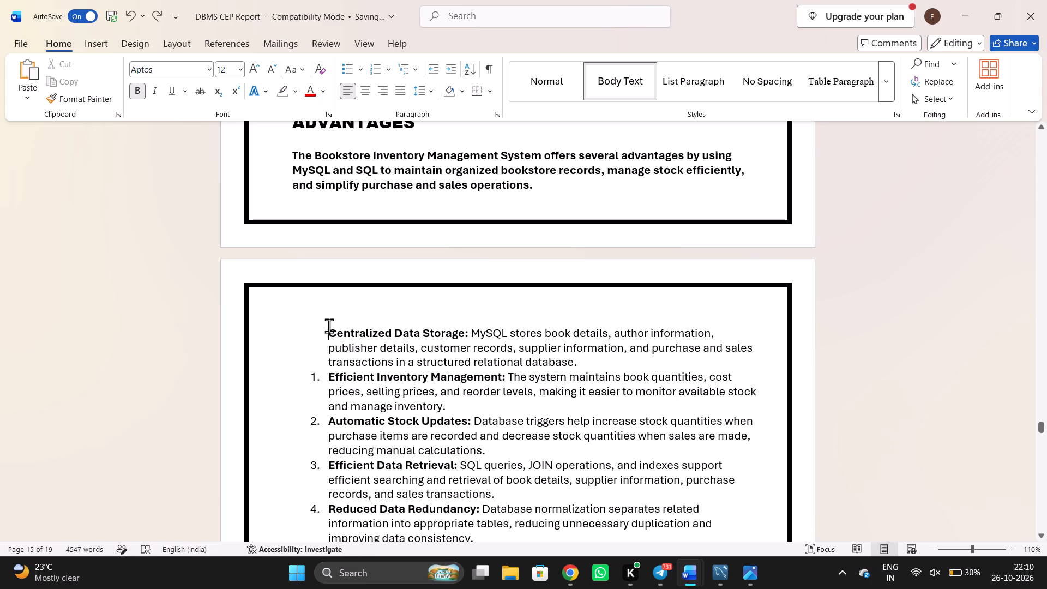
{"action": "key", "text": "BackSpace"}
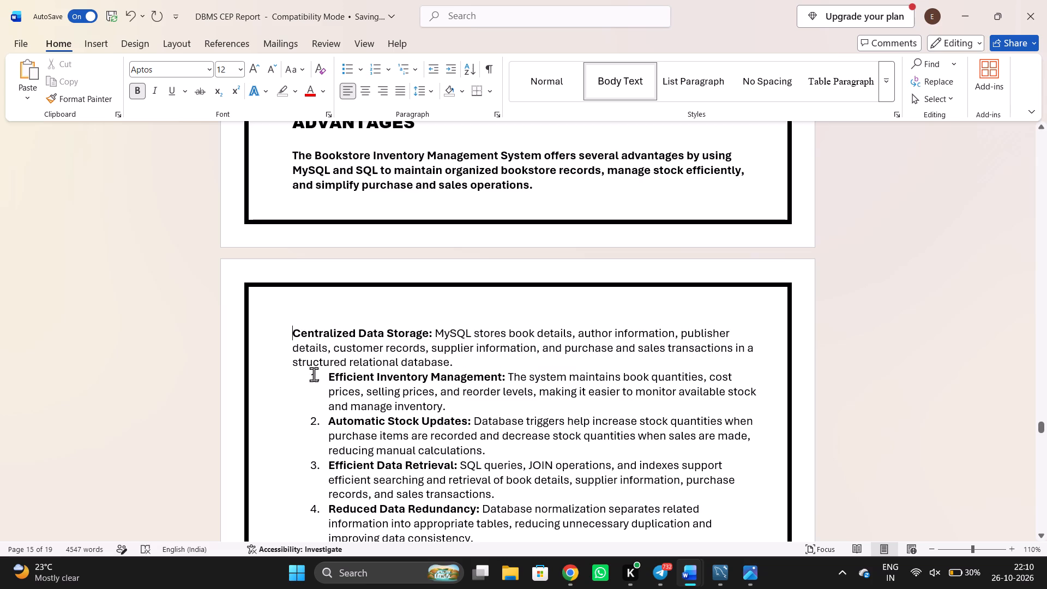
{"action": "left_click", "coordinate": [311, 375]}
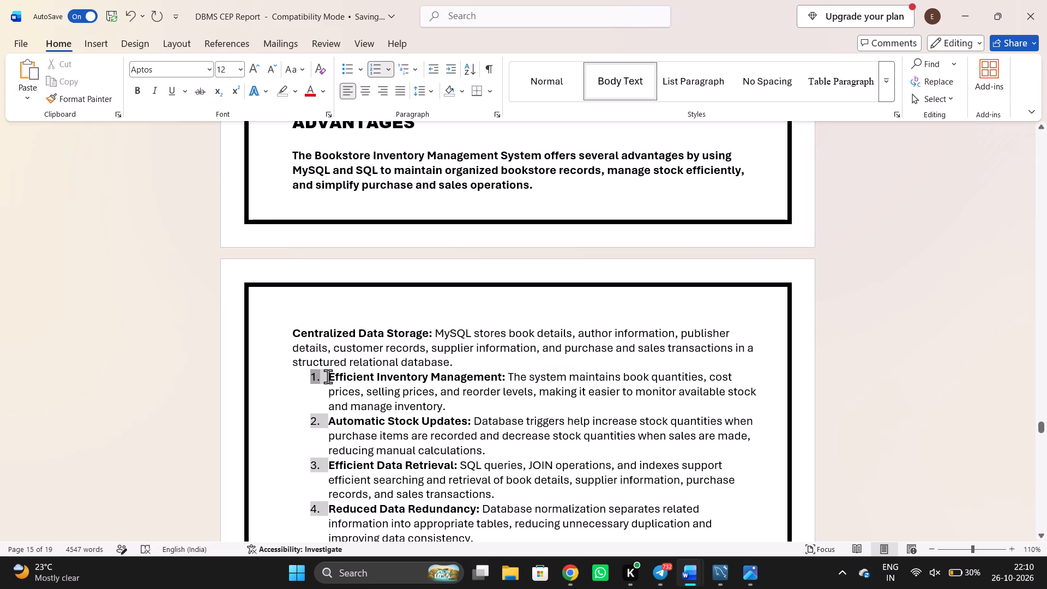
{"action": "left_click", "coordinate": [328, 376]}
{"action": "key", "text": "BackSpace"}
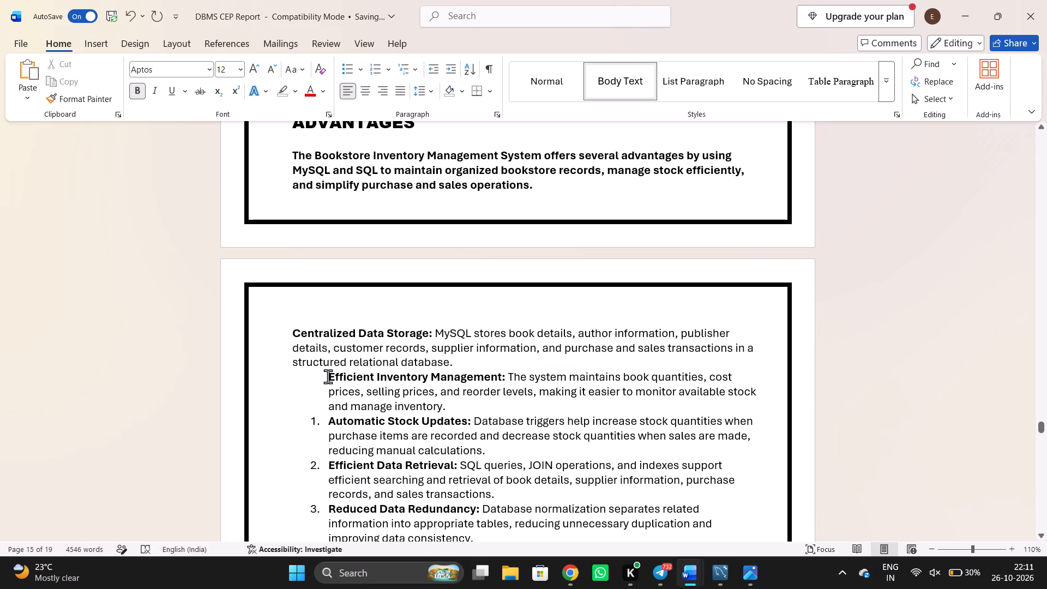
{"action": "key", "text": "BackSpace"}
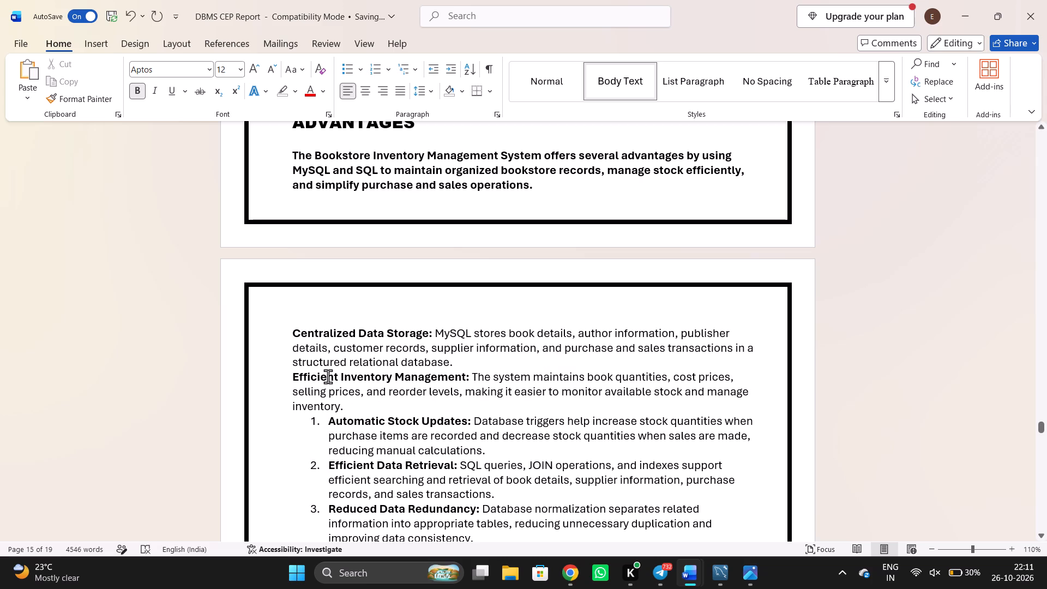
Remove the list numbers and indents from the Automatic Stock Updates, Efficient Data Retrieval and Reduced Data Redundancy paragraphs under ADVANTAGES.
{"action": "left_click", "coordinate": [325, 424]}
{"action": "key", "text": "BackSpace"}
{"action": "key", "text": "BackSpace"}
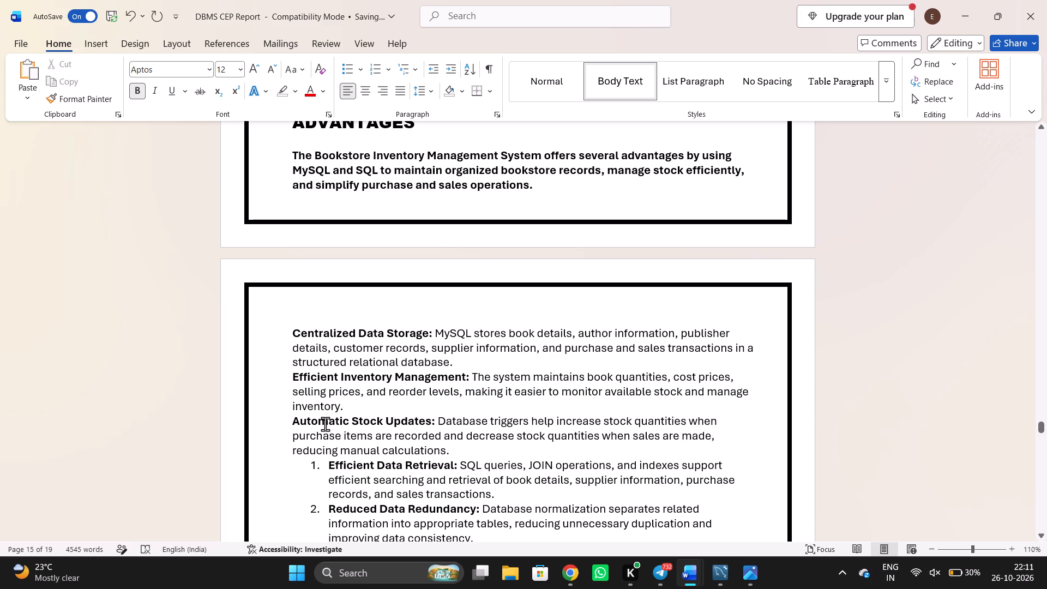
{"action": "left_click", "coordinate": [329, 468]}
{"action": "key", "text": "BackSpace"}
{"action": "key", "text": "BackSpace"}
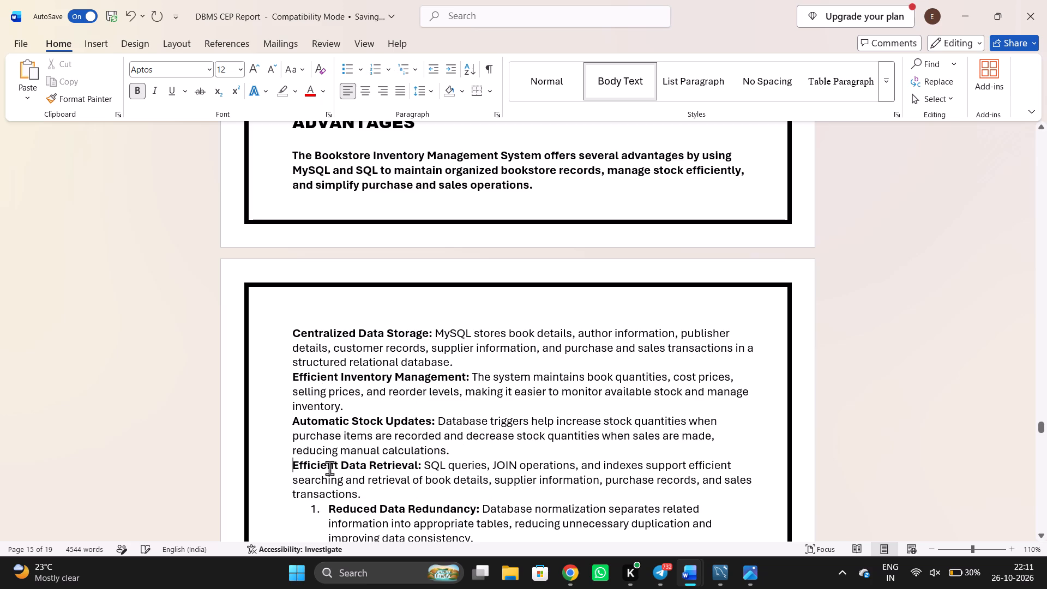
{"action": "left_click", "coordinate": [323, 509]}
{"action": "key", "text": "BackSpace"}
{"action": "key", "text": "BackSpace"}
Remove the list numbers and indents from the Data Integrity, Low-Stock Identification and Simplified Reporting paragraphs, aligning them with the body margin.
{"action": "scroll", "coordinate": [323, 509], "scroll_direction": "down", "scroll_amount": 1}
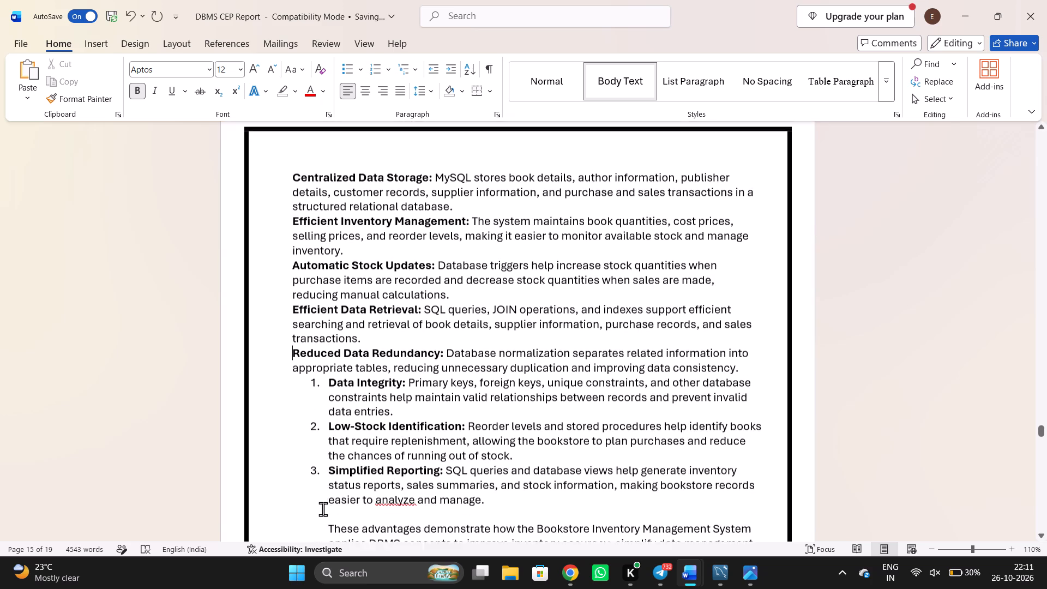
{"action": "scroll", "coordinate": [323, 509], "scroll_direction": "down", "scroll_amount": 2}
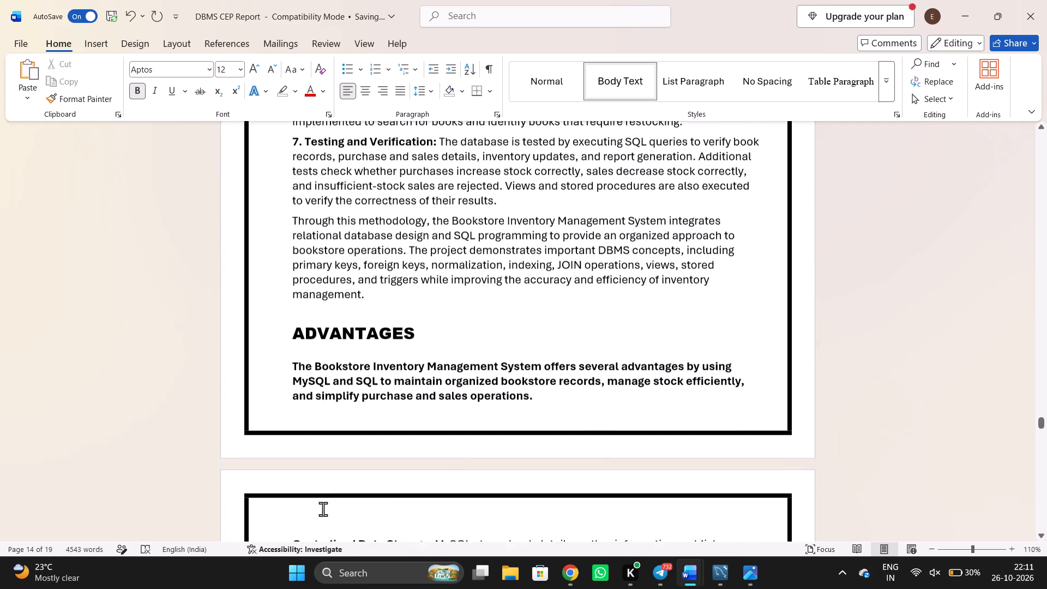
{"action": "scroll", "coordinate": [323, 509], "scroll_direction": "down", "scroll_amount": 1}
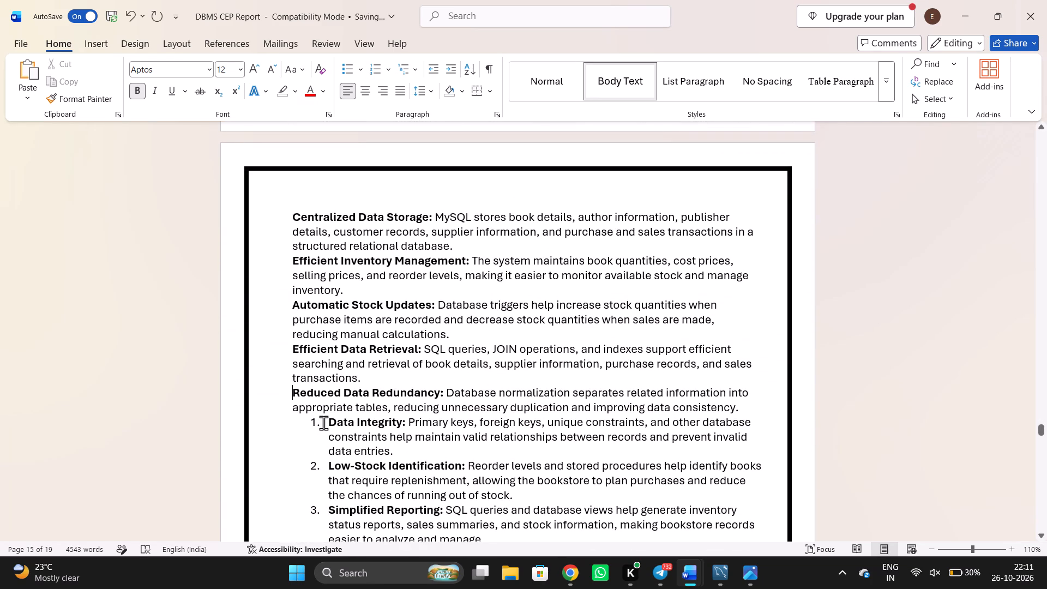
{"action": "left_click", "coordinate": [323, 423]}
{"action": "key", "text": "BackSpace"}
{"action": "key", "text": "BackSpace"}
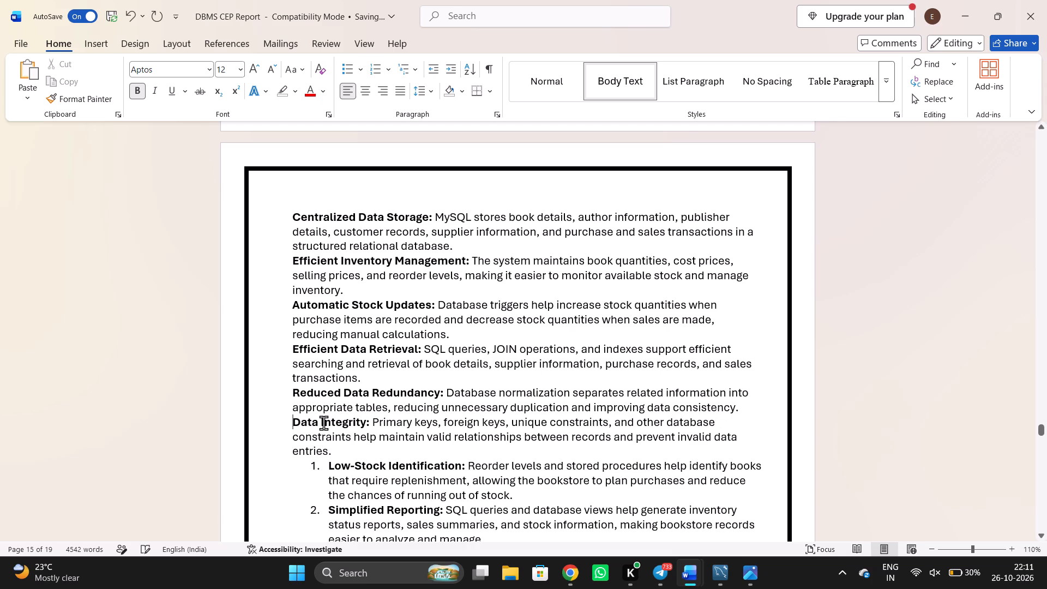
{"action": "left_click", "coordinate": [328, 464]}
{"action": "key", "text": "BackSpace"}
{"action": "key", "text": "BackSpace"}
{"action": "scroll", "coordinate": [328, 464], "scroll_direction": "right", "scroll_amount": 1}
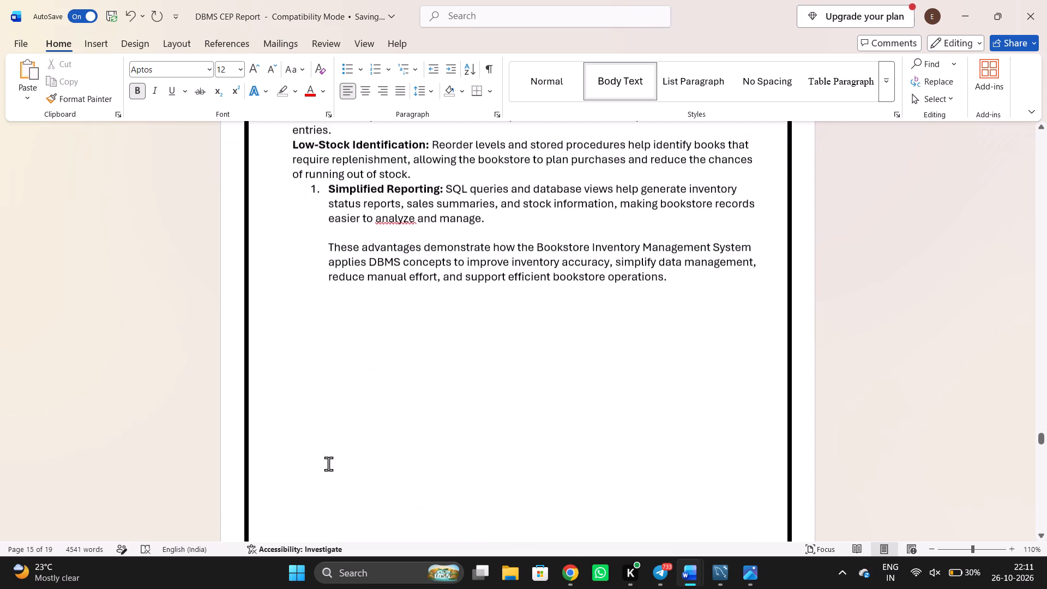
{"action": "scroll", "coordinate": [328, 464], "scroll_direction": "right", "scroll_amount": 1}
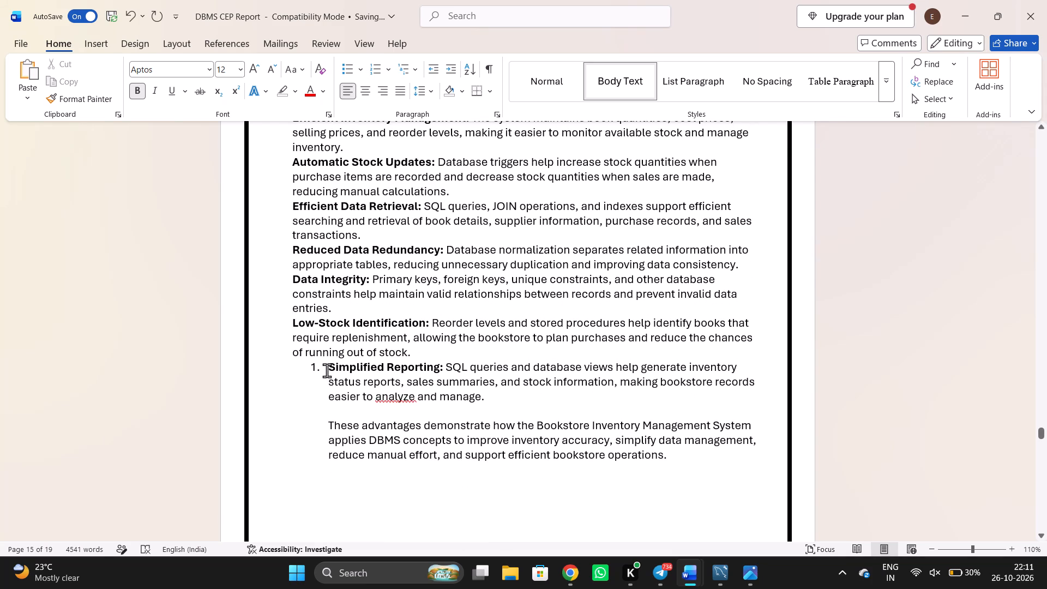
{"action": "left_click", "coordinate": [327, 368]}
{"action": "key", "text": "BackSpace"}
{"action": "key", "text": "BackSpace"}
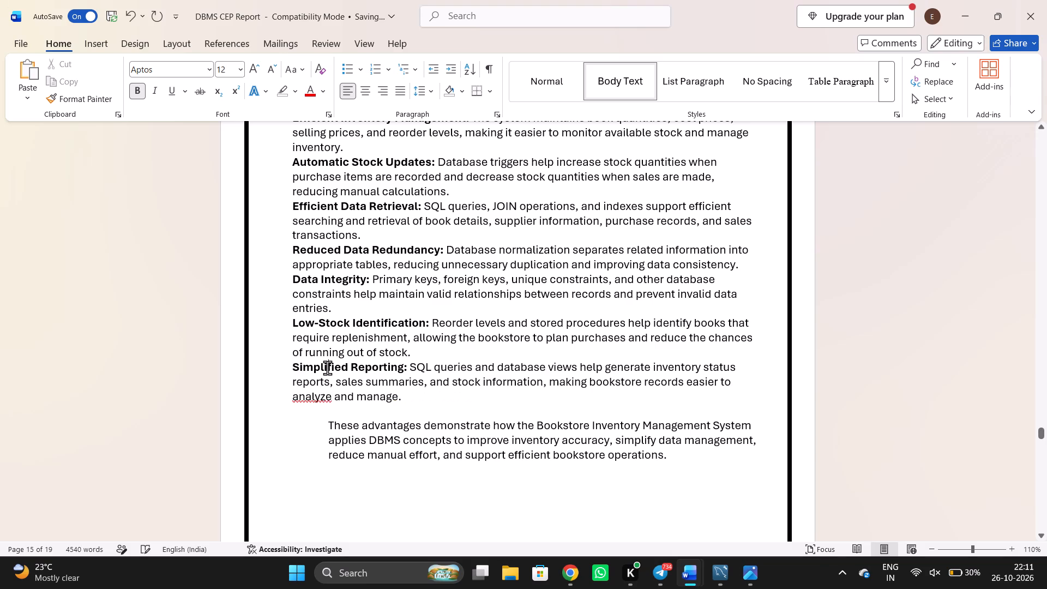
Remove the indent from the closing paragraph beginning "These advantages demonstrate" so it aligns with the body margin.
{"action": "left_click", "coordinate": [327, 422]}
{"action": "key", "text": "BackSpace"}
Manually number the first four advantages, from Centralized Data Storage to Efficient Data Retrieval, with the plain-text prefixes "1." to "4.".
{"action": "scroll", "coordinate": [327, 422], "scroll_direction": "up", "scroll_amount": 1}
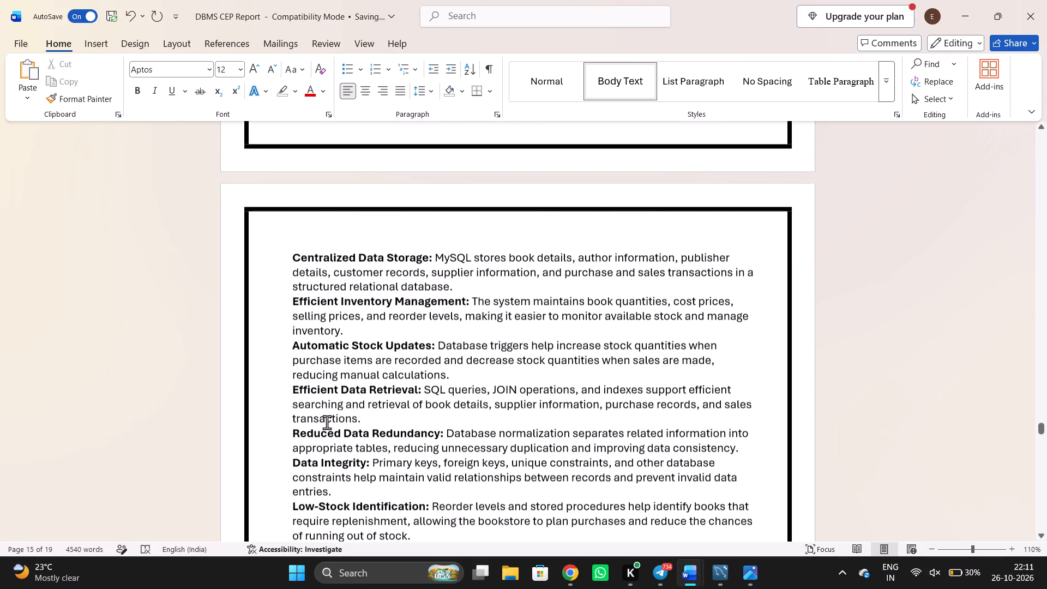
{"action": "scroll", "coordinate": [327, 422], "scroll_direction": "up", "scroll_amount": 2}
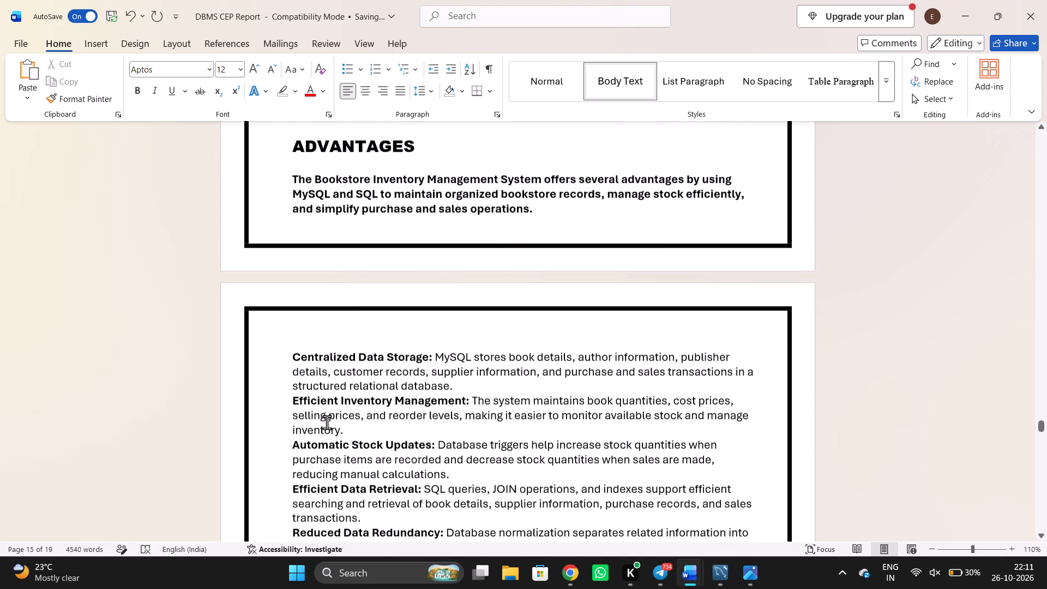
{"action": "left_click", "coordinate": [289, 355]}
{"action": "type", "text": "1."}
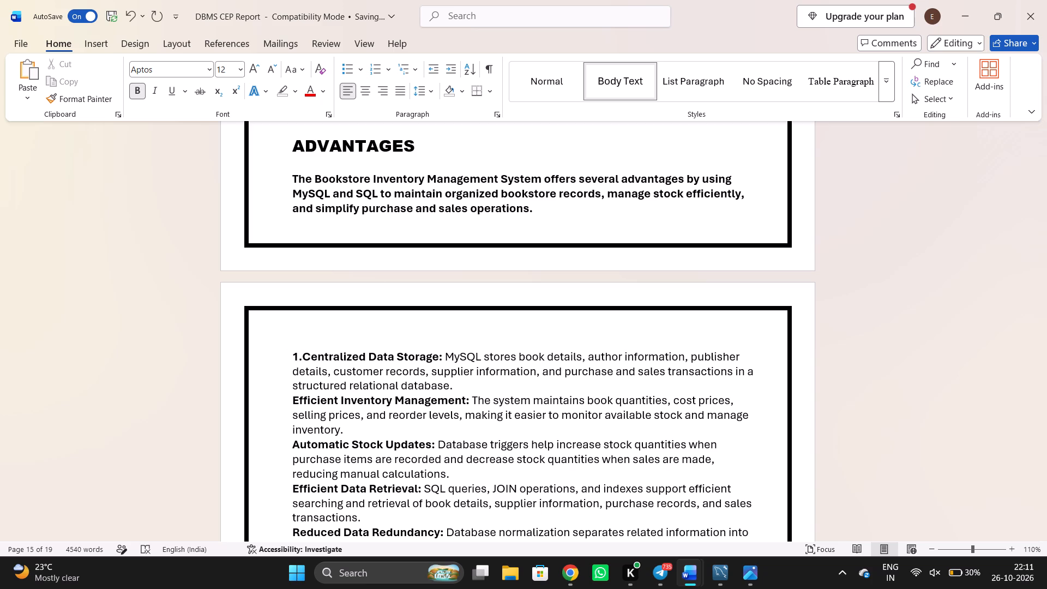
{"action": "left_click", "coordinate": [290, 397]}
{"action": "type", "text": "2."}
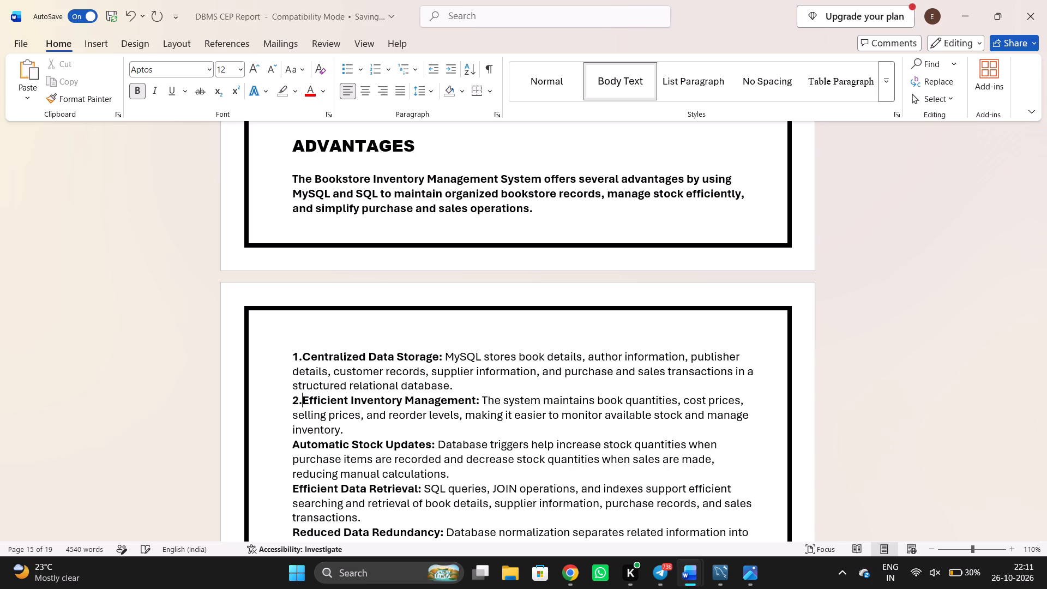
{"action": "left_click", "coordinate": [288, 442]}
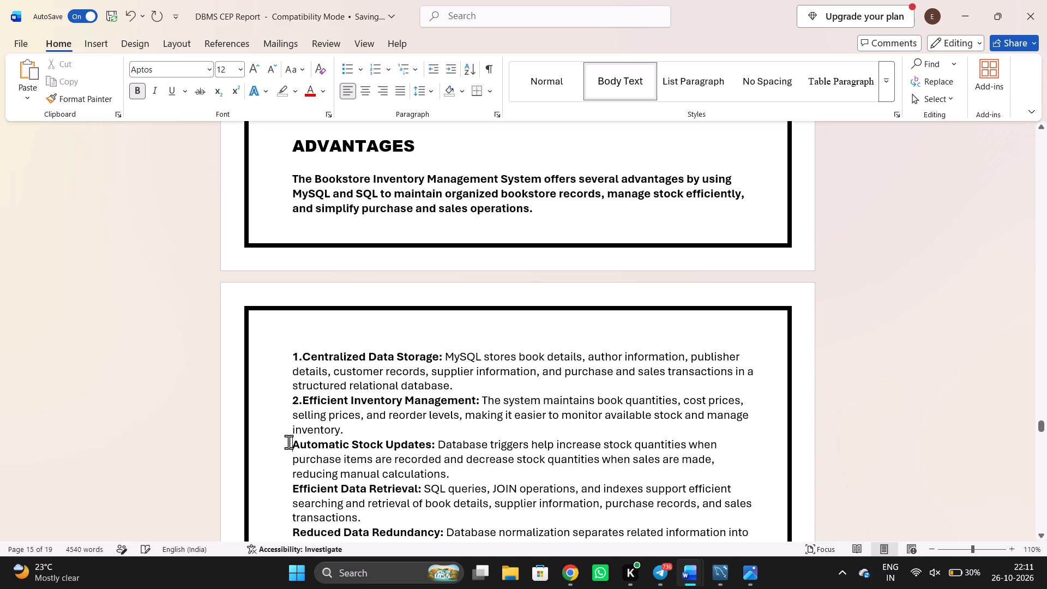
{"action": "type", "text": "3."}
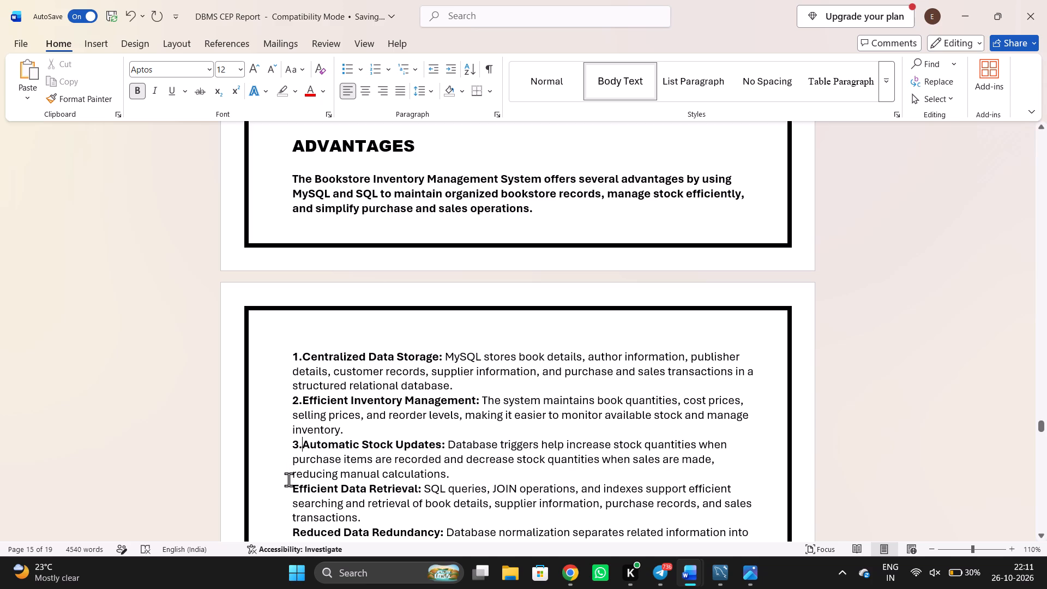
{"action": "left_click", "coordinate": [291, 484]}
{"action": "type", "text": "4."}
Manually number the remaining advantages, from Reduced Data Redundancy to Simplified Reporting, with the plain-text prefixes "5." to "8.".
{"action": "scroll", "coordinate": [298, 525], "scroll_direction": "down", "scroll_amount": 1}
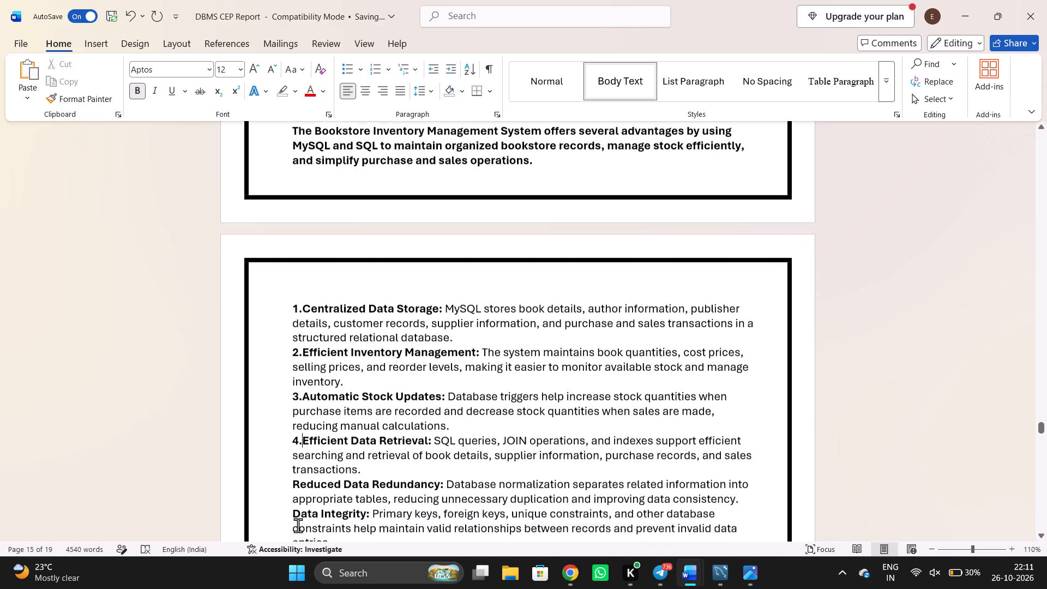
{"action": "scroll", "coordinate": [298, 525], "scroll_direction": "down", "scroll_amount": 2}
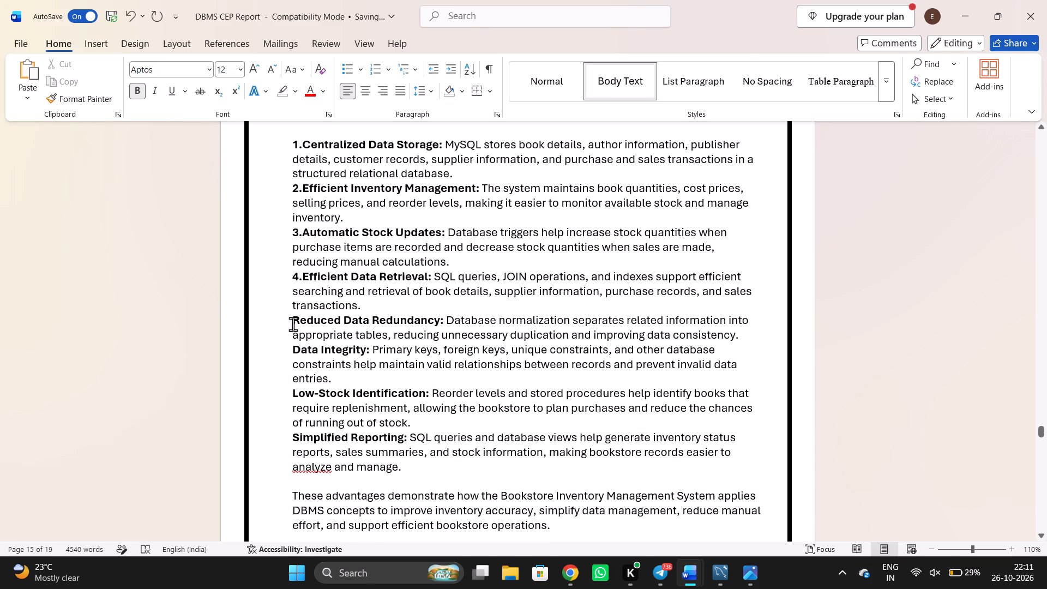
{"action": "left_click", "coordinate": [290, 319]}
{"action": "type", "text": "5."}
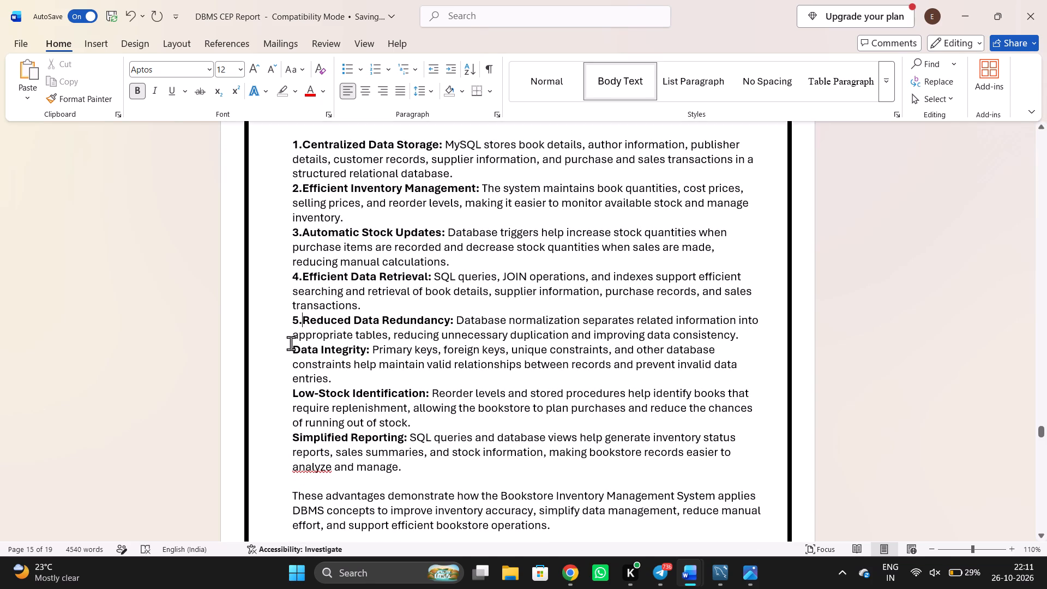
{"action": "left_click", "coordinate": [291, 343]}
{"action": "key", "text": "6"}
{"action": "key", "text": "period"}
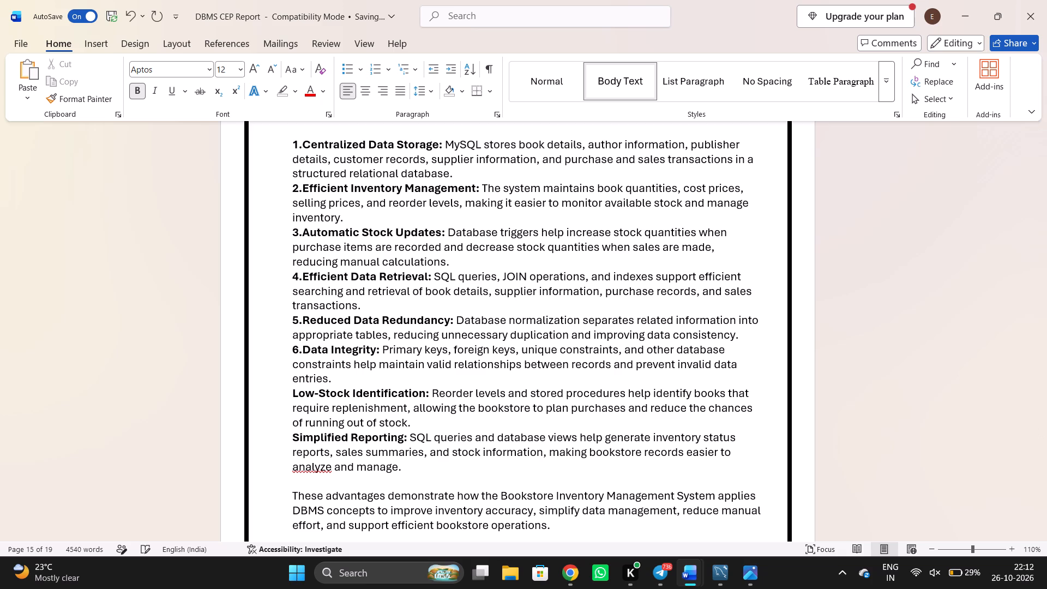
{"action": "left_click", "coordinate": [290, 388]}
{"action": "type", "text": "7."}
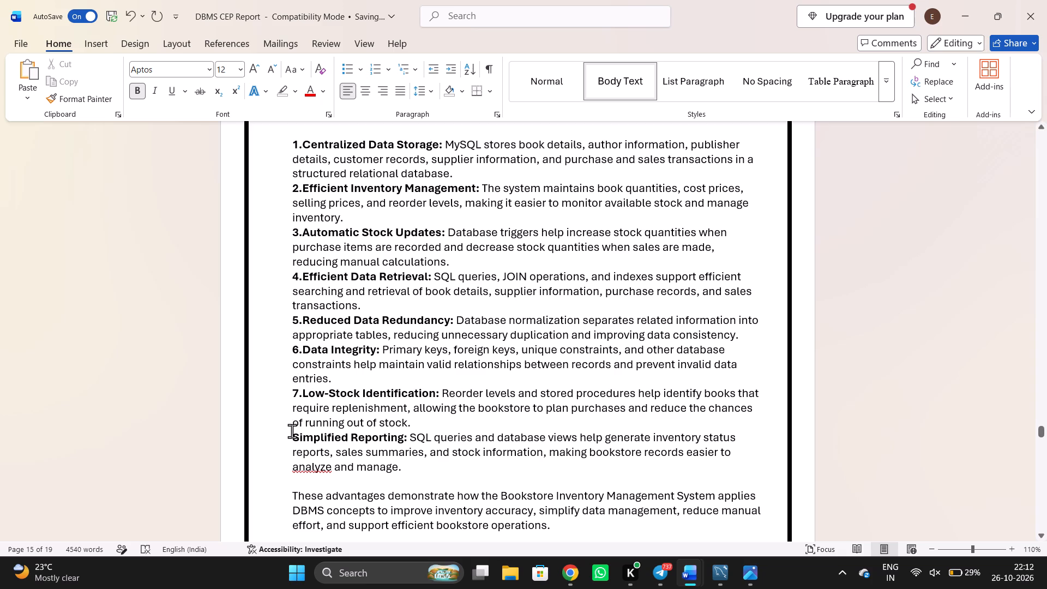
{"action": "left_click", "coordinate": [292, 431]}
{"action": "type", "text": "8."}
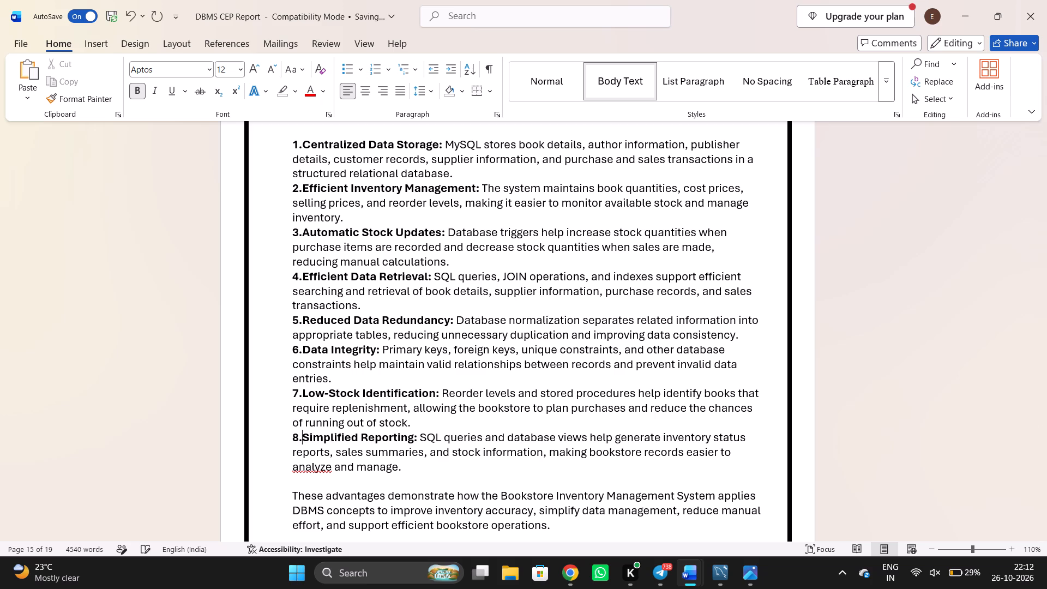
Review the alignment and numbering of the ADVANTAGES section from its heading to the closing paragraph.
{"action": "scroll", "coordinate": [298, 477], "scroll_direction": "up", "scroll_amount": 1}
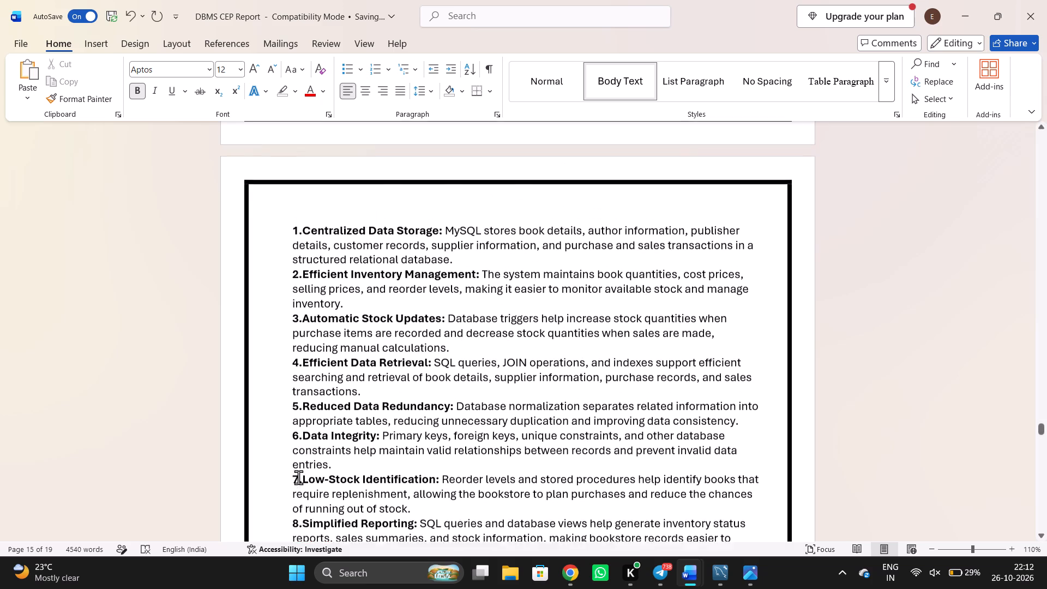
{"action": "scroll", "coordinate": [298, 477], "scroll_direction": "up", "scroll_amount": 2}
{"action": "scroll", "coordinate": [298, 477], "scroll_direction": "down", "scroll_amount": 3}
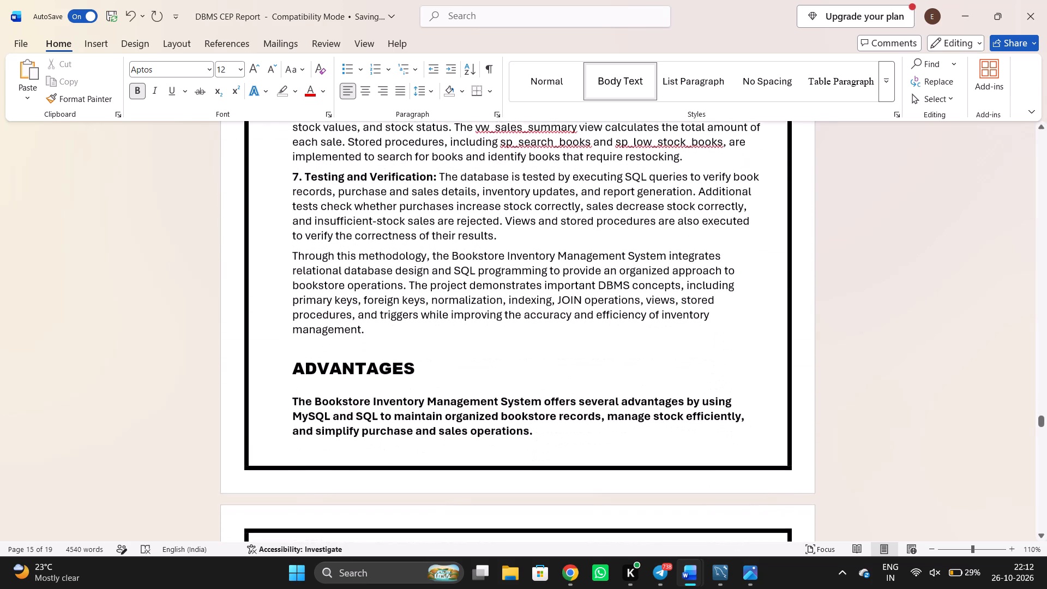
{"action": "scroll", "coordinate": [298, 477], "scroll_direction": "down", "scroll_amount": 6}
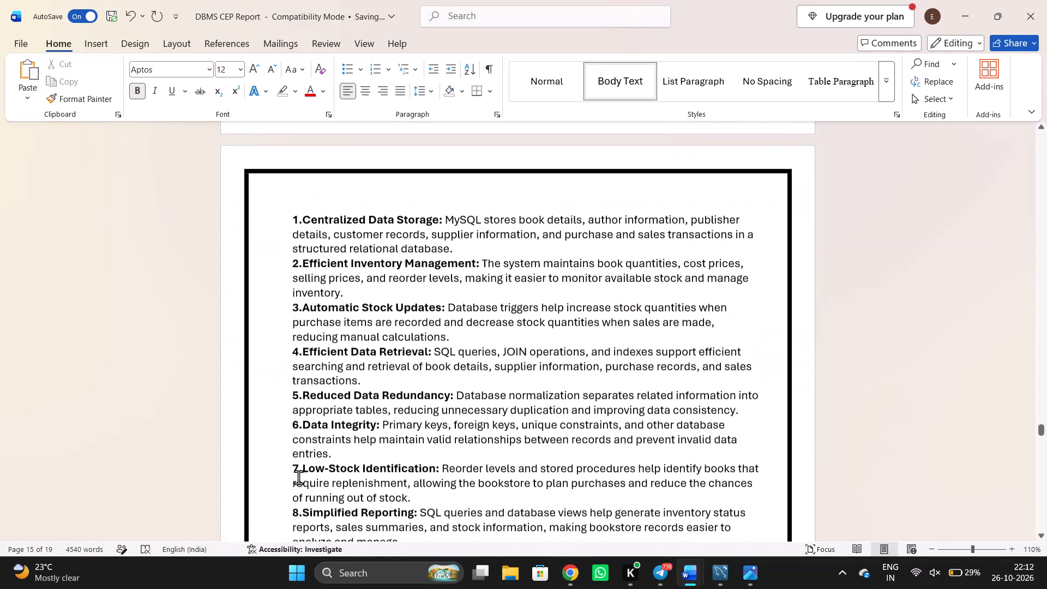
{"action": "scroll", "coordinate": [298, 477], "scroll_direction": "down", "scroll_amount": 1}
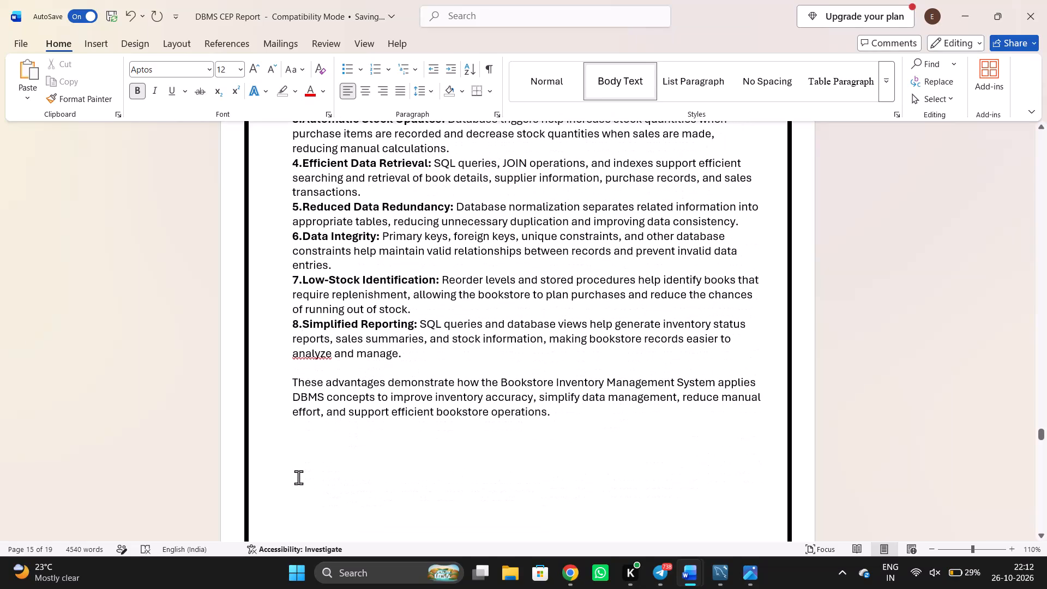
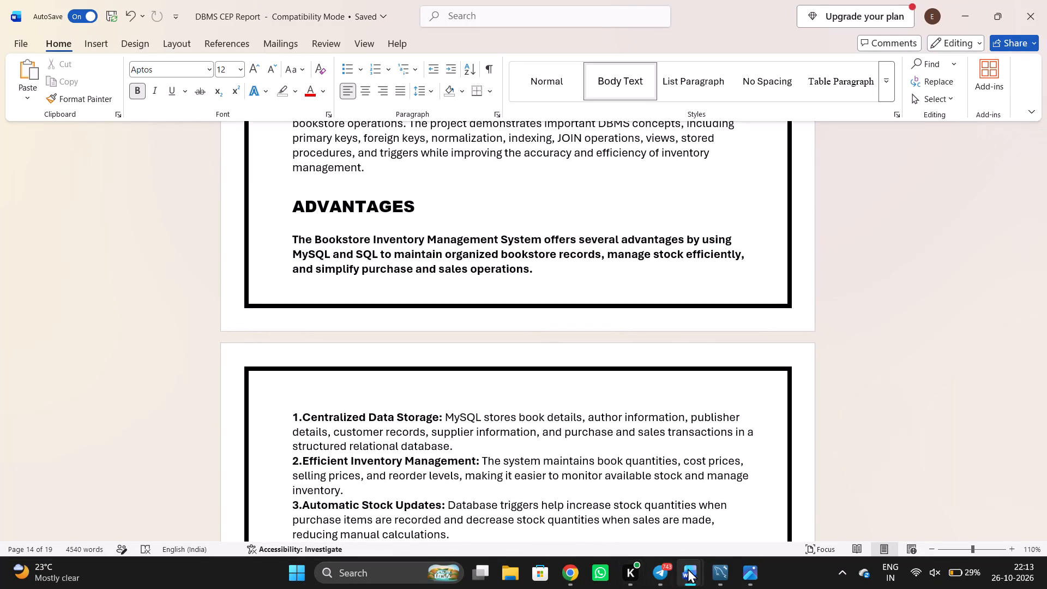
Compare the layout of the sections from ADVANTAGES to CONCLUSION in the armaan 2 document with the DBMS CEP Report.
{"action": "left_click", "coordinate": [736, 529]}
{"action": "scroll", "coordinate": [736, 529], "scroll_direction": "down", "scroll_amount": 1}
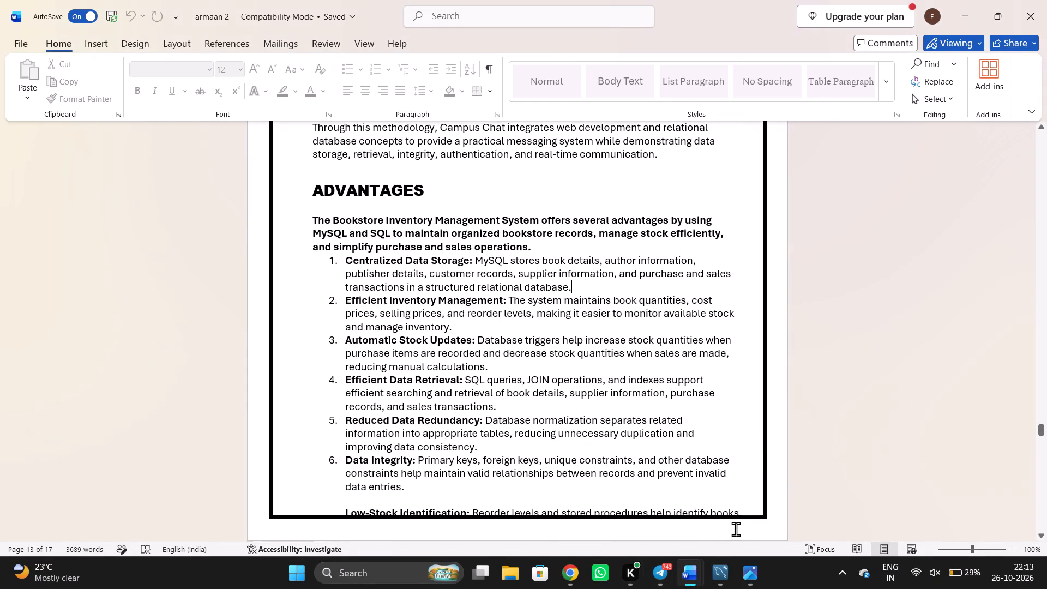
{"action": "scroll", "coordinate": [736, 529], "scroll_direction": "down", "scroll_amount": 14}
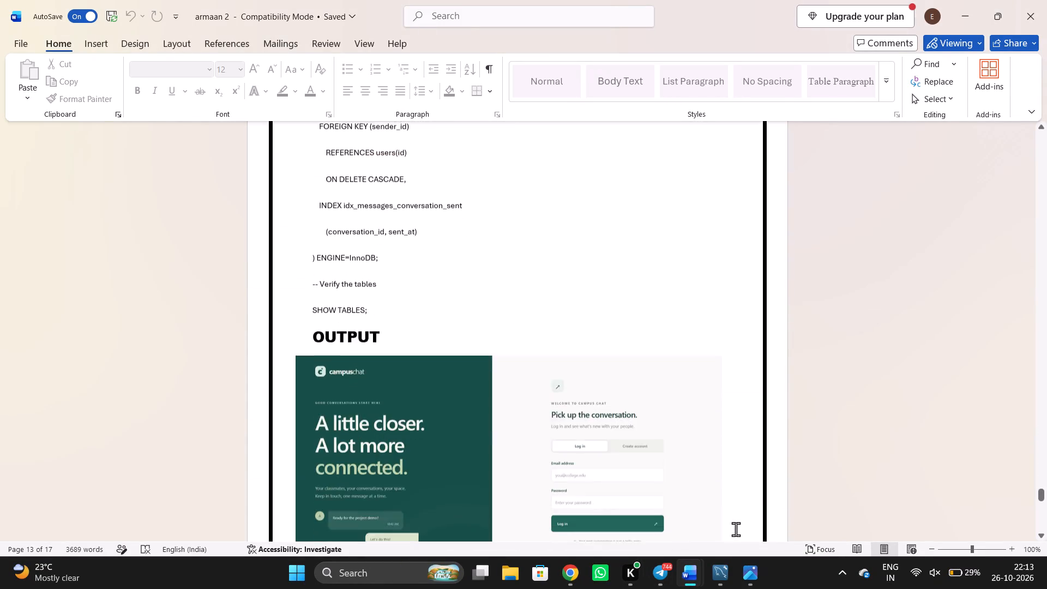
{"action": "scroll", "coordinate": [736, 529], "scroll_direction": "down", "scroll_amount": 9}
{"action": "scroll", "coordinate": [736, 529], "scroll_direction": "up", "scroll_amount": 1}
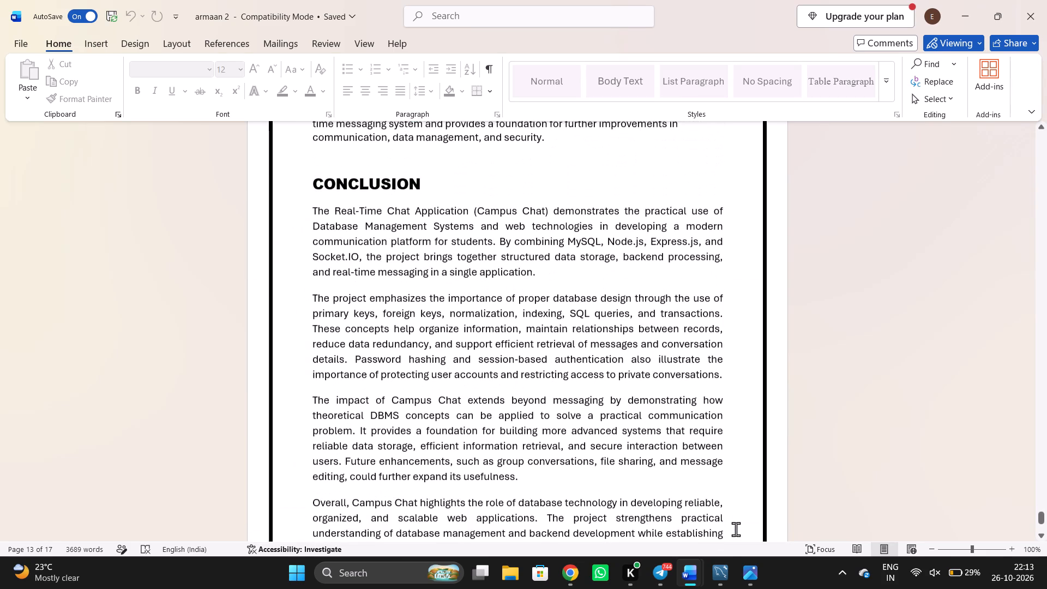
{"action": "scroll", "coordinate": [736, 529], "scroll_direction": "up", "scroll_amount": 1}
{"action": "key", "text": "alt+Tab"}
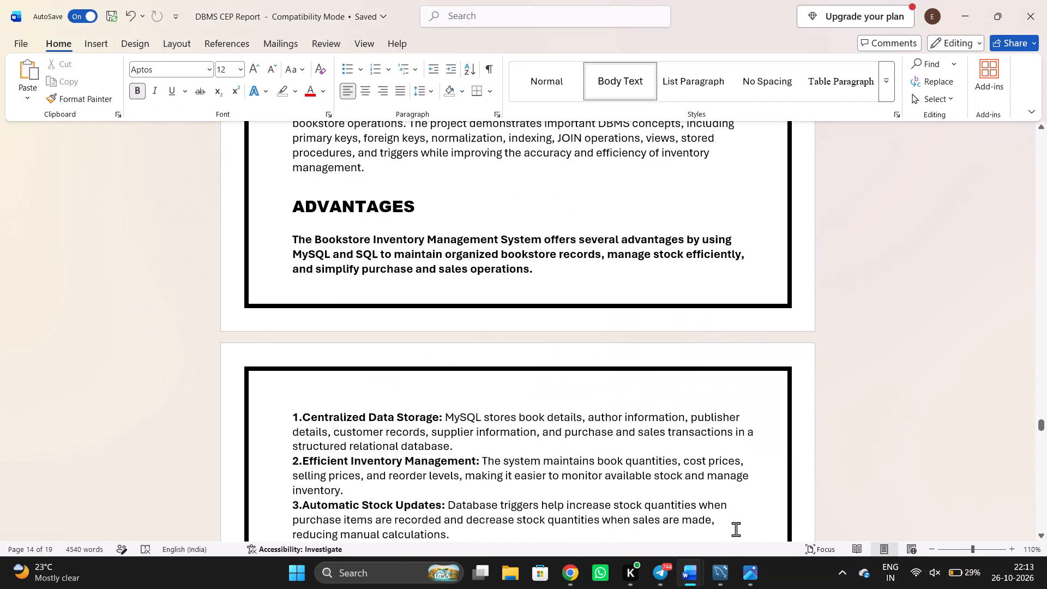
{"action": "scroll", "coordinate": [736, 529], "scroll_direction": "down", "scroll_amount": 5}
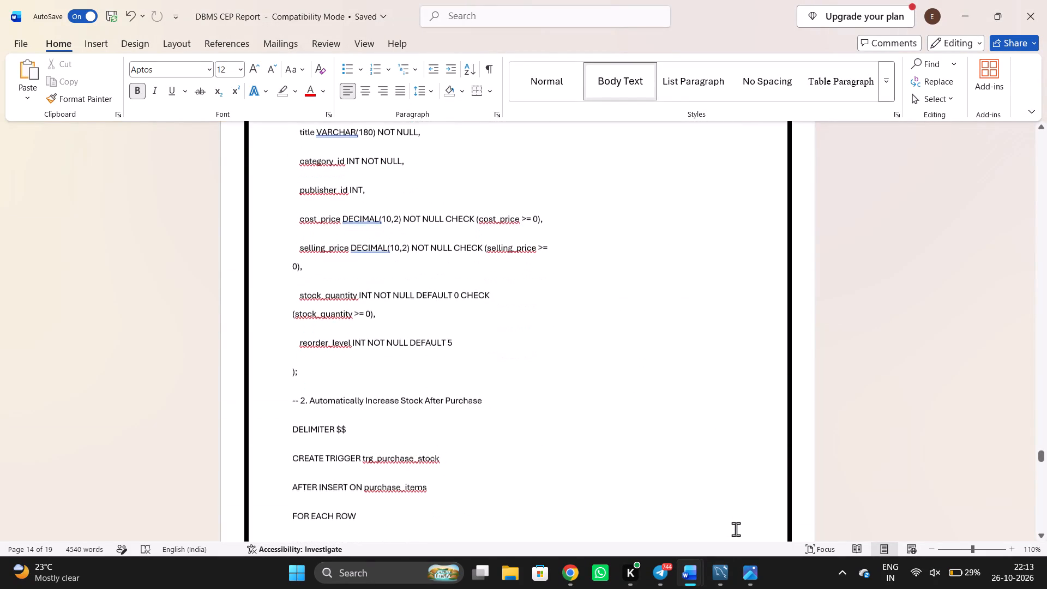
{"action": "scroll", "coordinate": [736, 529], "scroll_direction": "down", "scroll_amount": 1}
{"action": "scroll", "coordinate": [736, 529], "scroll_direction": "up", "scroll_amount": 4}
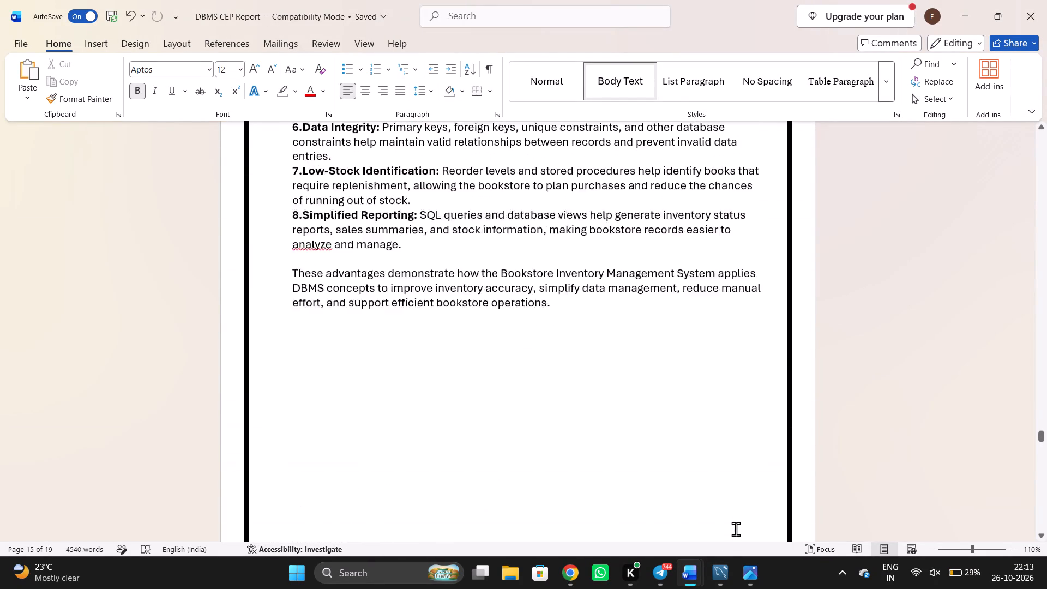
{"action": "scroll", "coordinate": [736, 529], "scroll_direction": "up", "scroll_amount": 1}
In DBMS CEP Report, undo the plain-text number prefixes "1." to "8." added to the advantages.
{"action": "key", "text": "ctrl+z"}
{"action": "key", "text": "ctrl+z"}
{"action": "key", "text": "ctrl+z"}
{"action": "key", "text": "ctrl+z"}
{"action": "key", "text": "ctrl+z"}
{"action": "key", "text": "ctrl+z"}
{"action": "key", "text": "ctrl+z"}
{"action": "key", "text": "ctrl+z"}
{"action": "key", "text": "ctrl+z"}
{"action": "key", "text": "ctrl+z"}
{"action": "key", "text": "ctrl+z"}
{"action": "key", "text": "ctrl+z"}
{"action": "key", "text": "ctrl+z"}
{"action": "key", "text": "ctrl+z"}
{"action": "key", "text": "ctrl+z"}
{"action": "key", "text": "ctrl+z"}
{"action": "key", "text": "ctrl+z"}
{"action": "key", "text": "ctrl+z"}
{"action": "key", "text": "ctrl+z"}
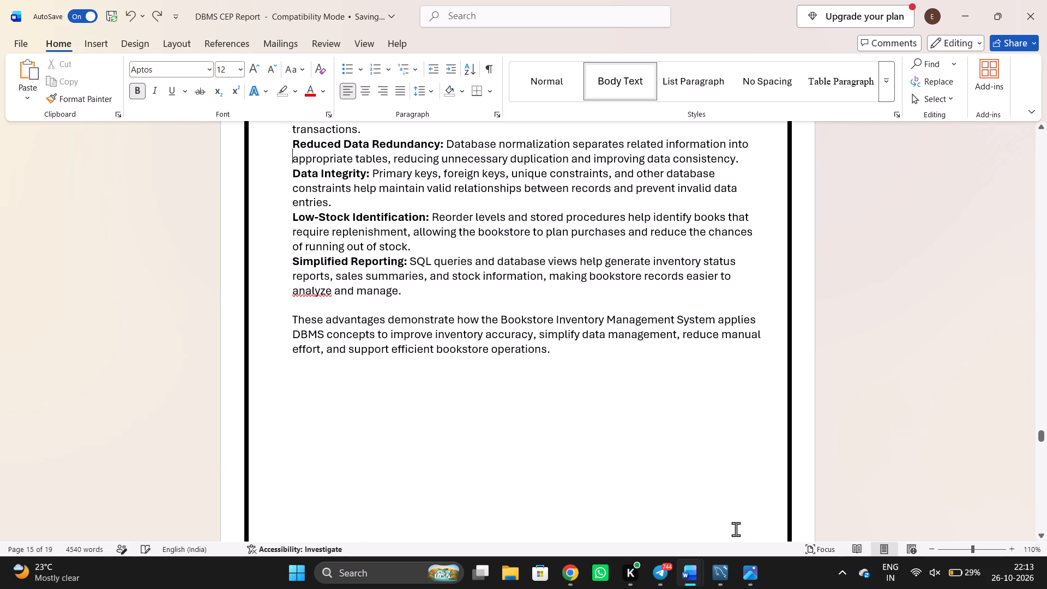
Undo the indent and list-number removals until Efficient Inventory Management through Simplified Reporting are automatically numbered and indented again.
{"action": "key", "text": "ctrl+z"}
{"action": "key", "text": "ctrl+z"}
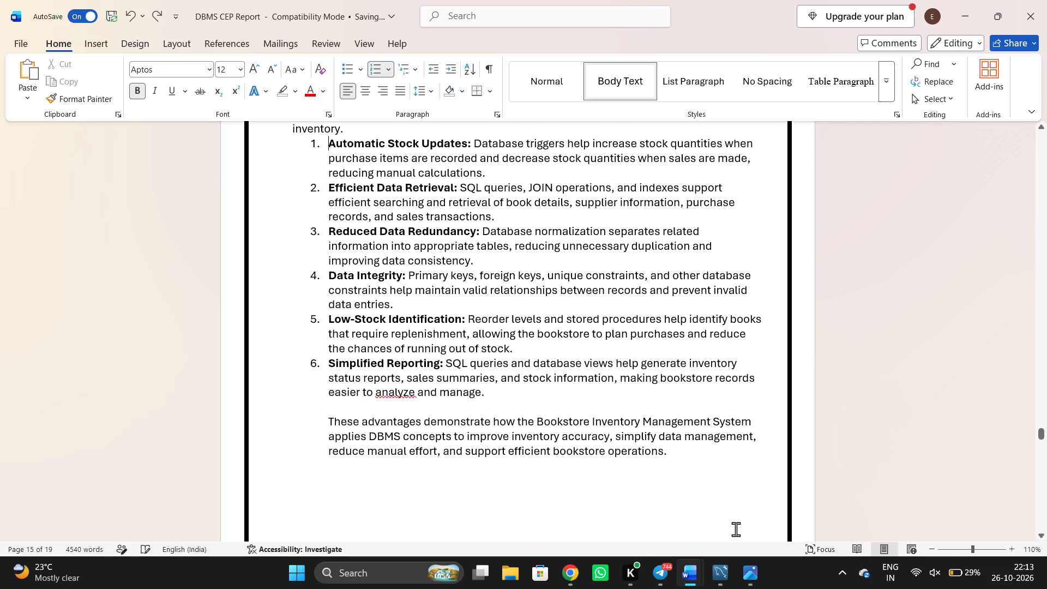
{"action": "key", "text": "ctrl+z"}
{"action": "key", "text": "ctrl+z"}
{"action": "key", "text": "ctrl+z"}
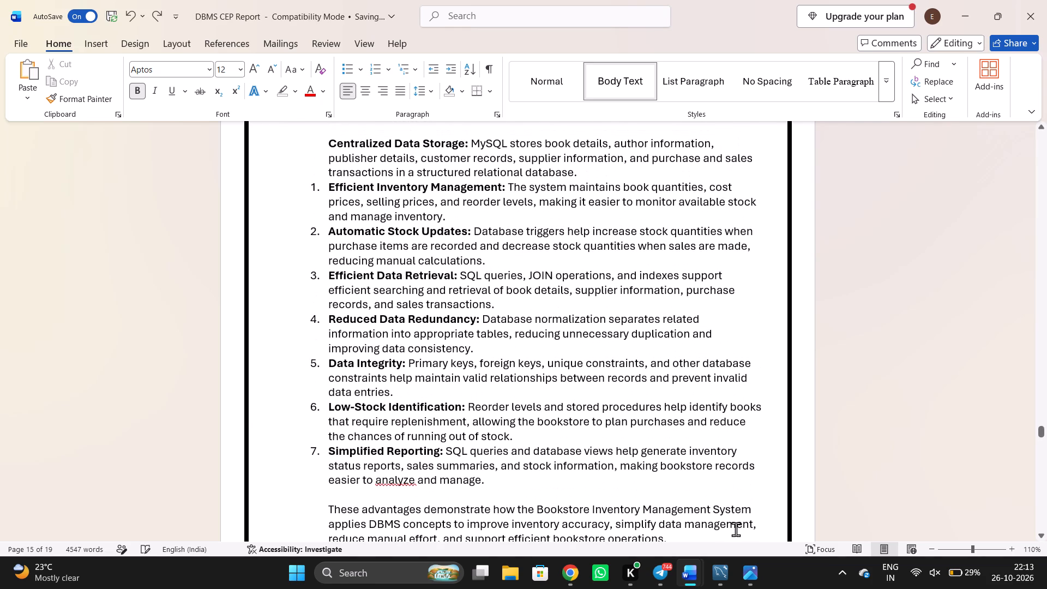
{"action": "key", "text": "ctrl+z"}
{"action": "key", "text": "ctrl+z"}
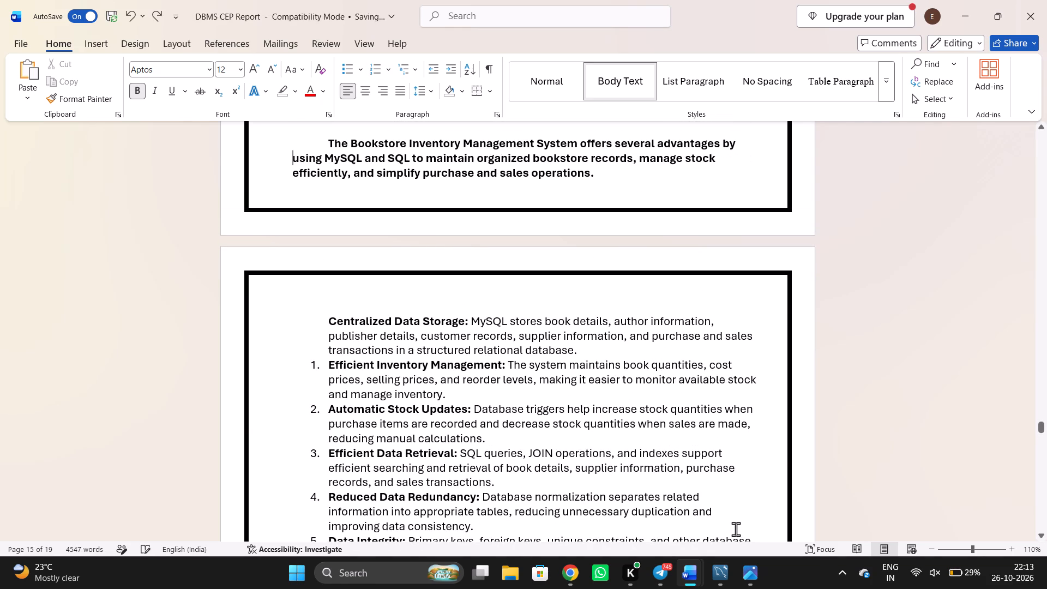
{"action": "key", "text": "ctrl+z"}
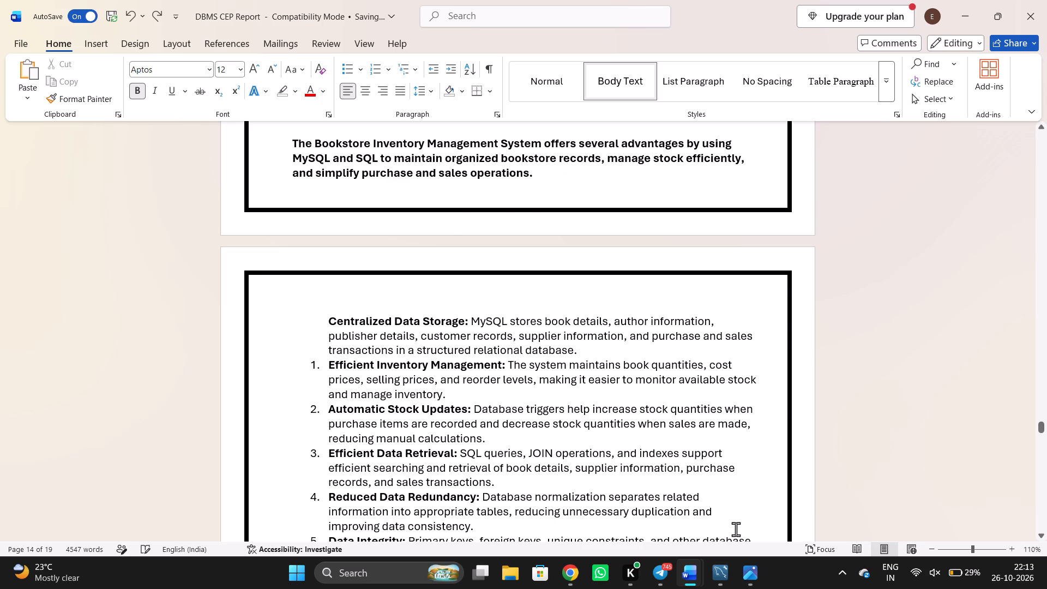
Compare the numbered ADVANTAGES list in the armaan 2 document with the list in DBMS CEP Report.
{"action": "scroll", "coordinate": [736, 529], "scroll_direction": "up", "scroll_amount": 1}
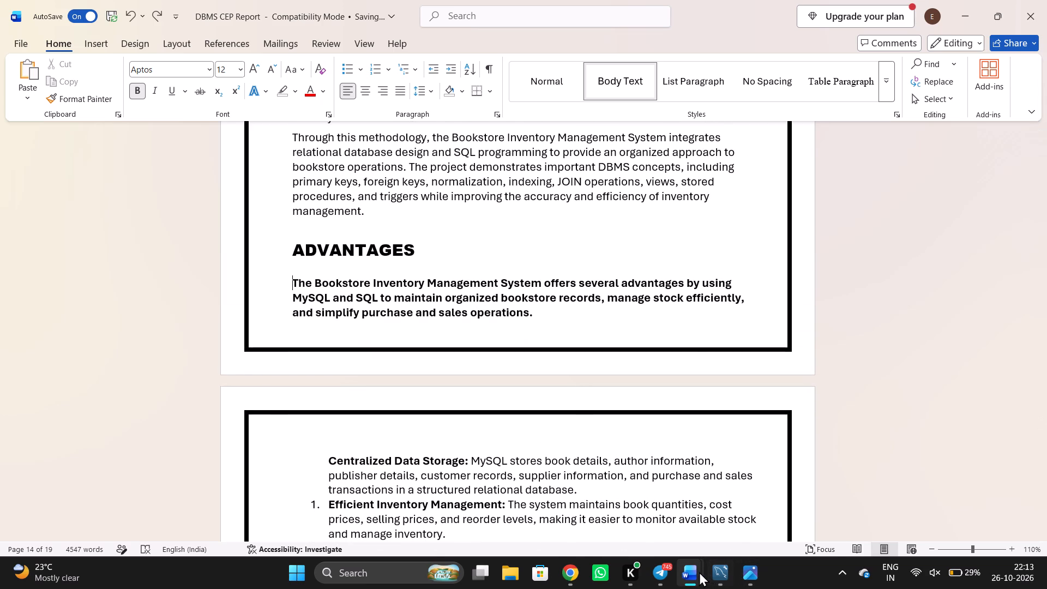
{"action": "left_click", "coordinate": [734, 513]}
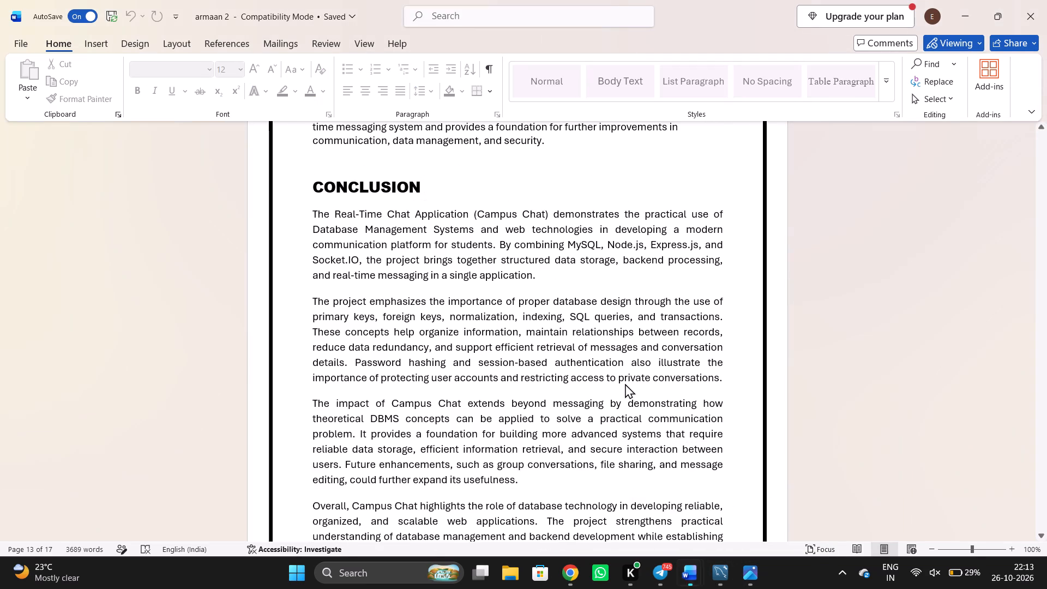
{"action": "scroll", "coordinate": [625, 383], "scroll_direction": "up", "scroll_amount": 9}
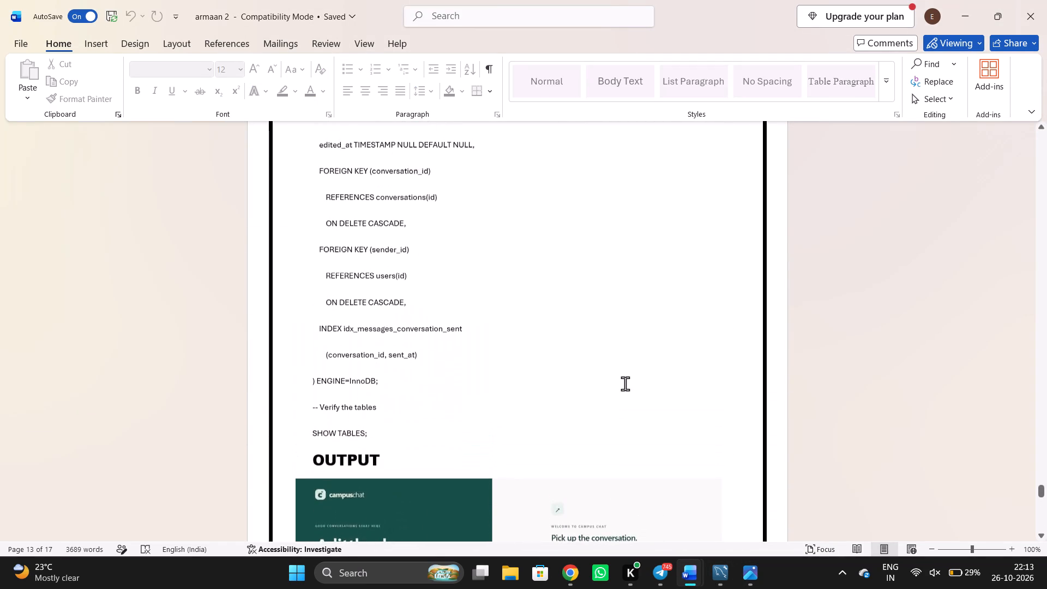
{"action": "scroll", "coordinate": [625, 383], "scroll_direction": "up", "scroll_amount": 4}
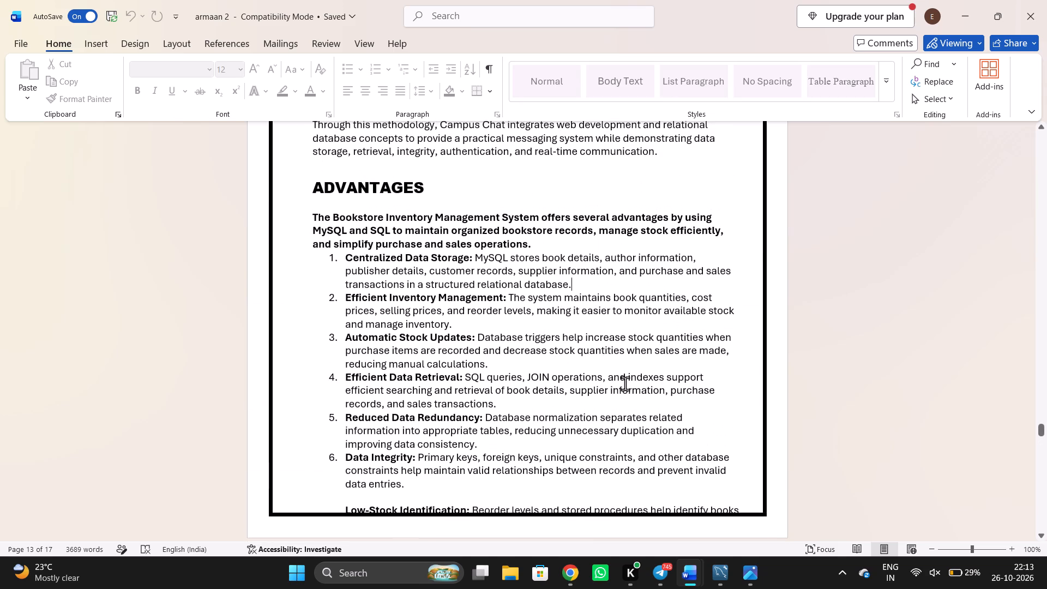
{"action": "scroll", "coordinate": [625, 383], "scroll_direction": "up", "scroll_amount": 1}
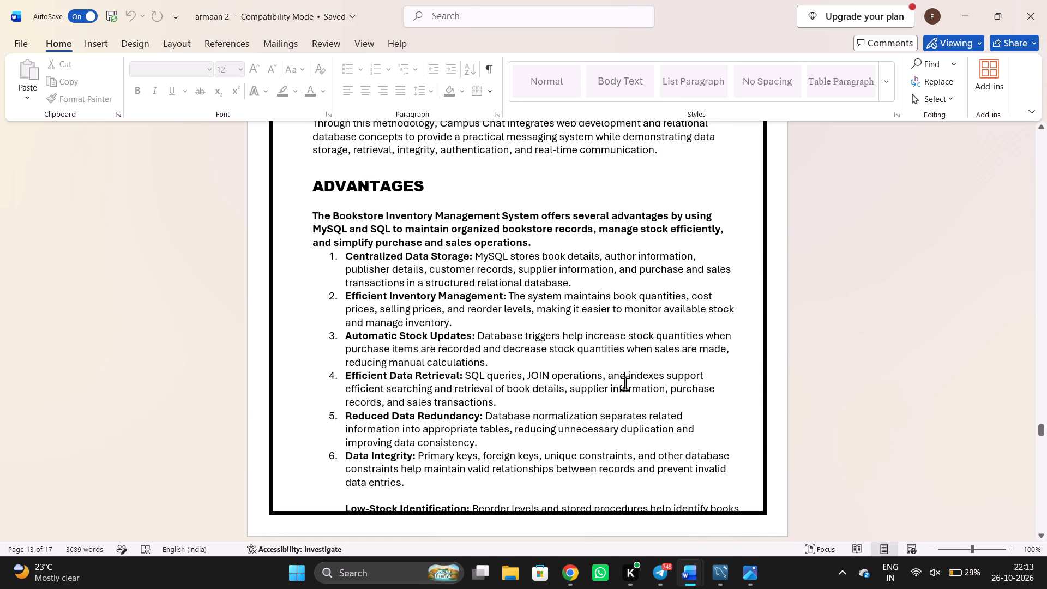
{"action": "key", "text": "alt+Tab"}
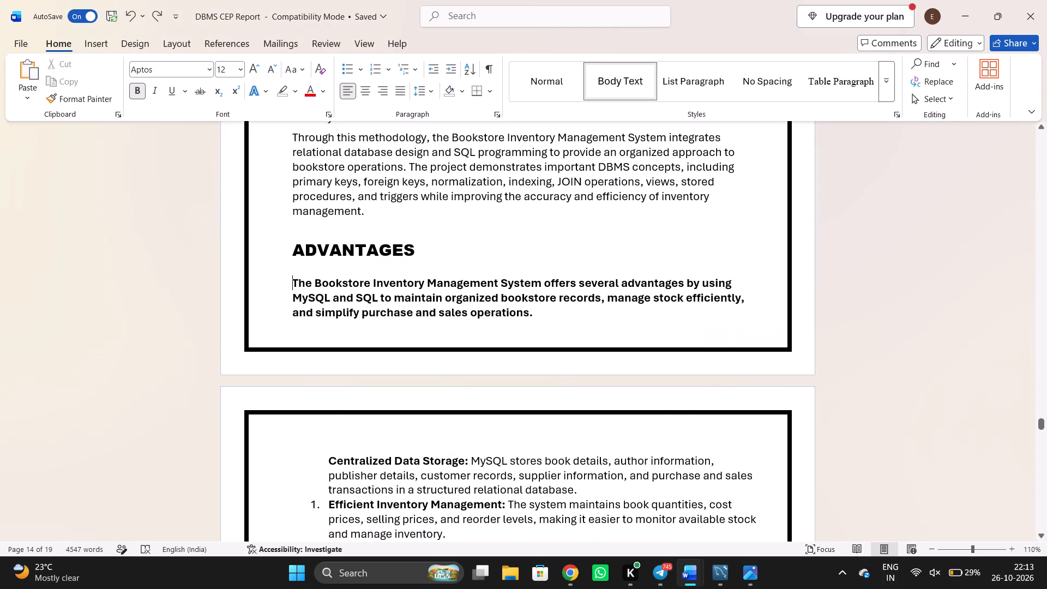
{"action": "key", "text": "alt+Tab"}
{"action": "key", "text": "alt+Tab"}
Undo the remaining ADVANTAGES edits until all eight items are automatically numbered and the duplicate ADVANTAGES line is back.
{"action": "key", "text": "ctrl+z"}
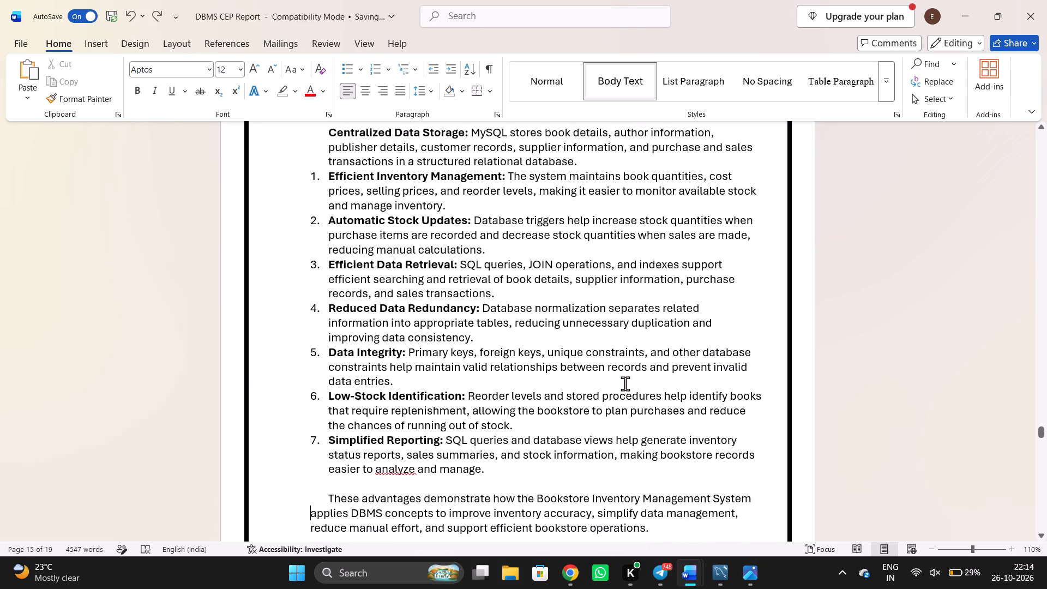
{"action": "scroll", "coordinate": [625, 383], "scroll_direction": "up", "scroll_amount": 1}
{"action": "key", "text": "ctrl+z"}
{"action": "key", "text": "ctrl+z"}
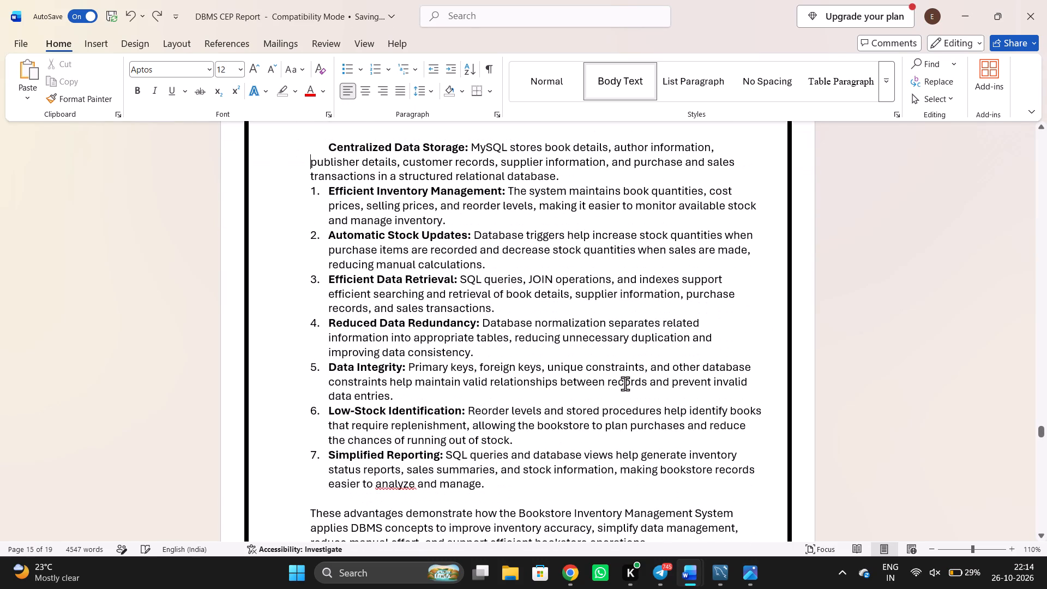
{"action": "key", "text": "ctrl+z"}
{"action": "key", "text": "ctrl+z"}
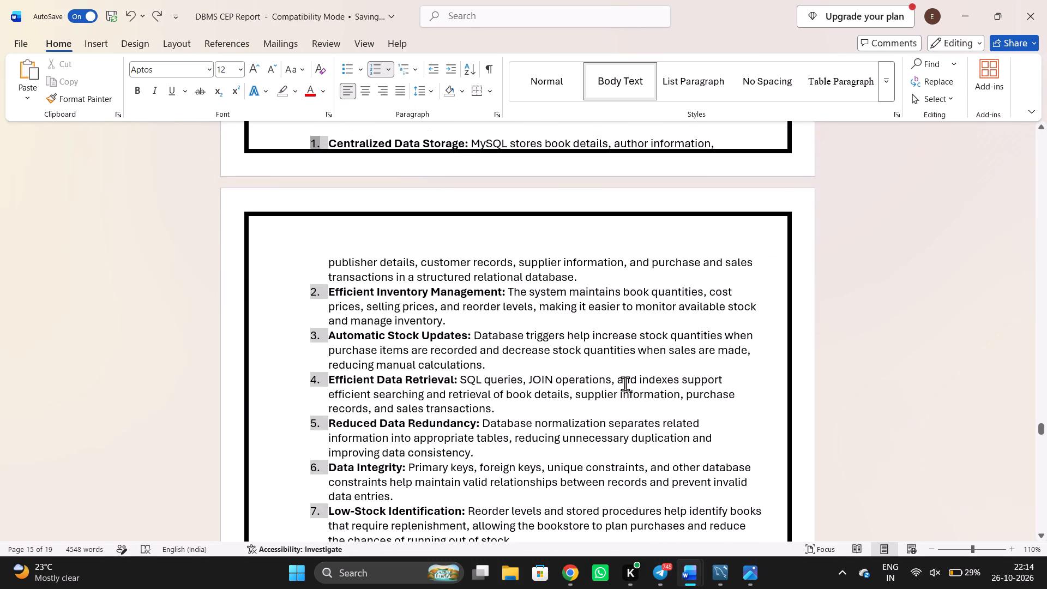
{"action": "key", "text": "ctrl+z"}
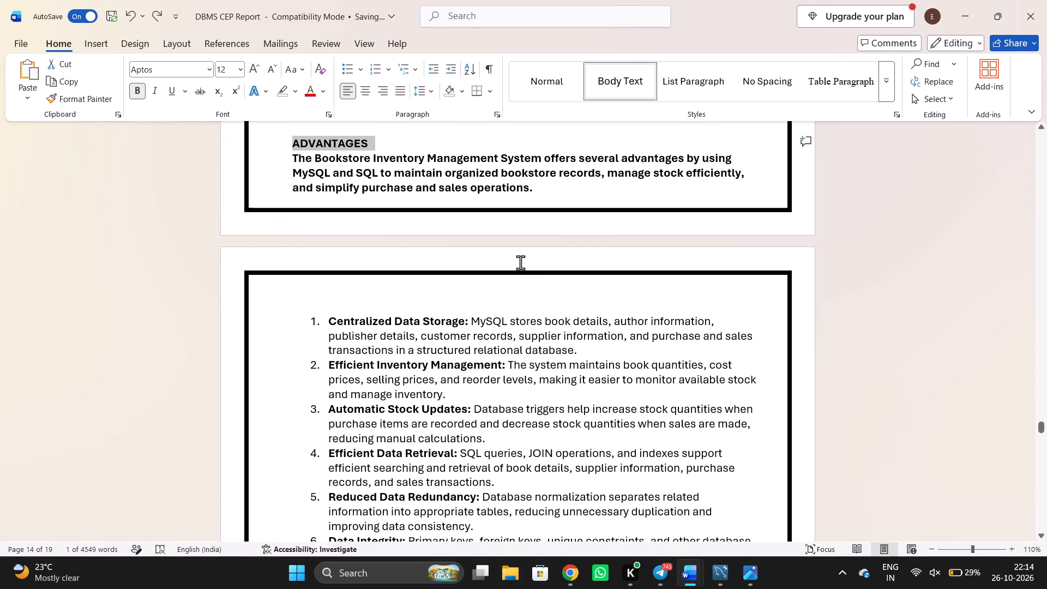
Delete the duplicate ADVANTAGES line between the section heading and the bold introductory paragraph.
{"action": "left_click", "coordinate": [520, 262]}
{"action": "scroll", "coordinate": [426, 241], "scroll_direction": "up", "scroll_amount": 1}
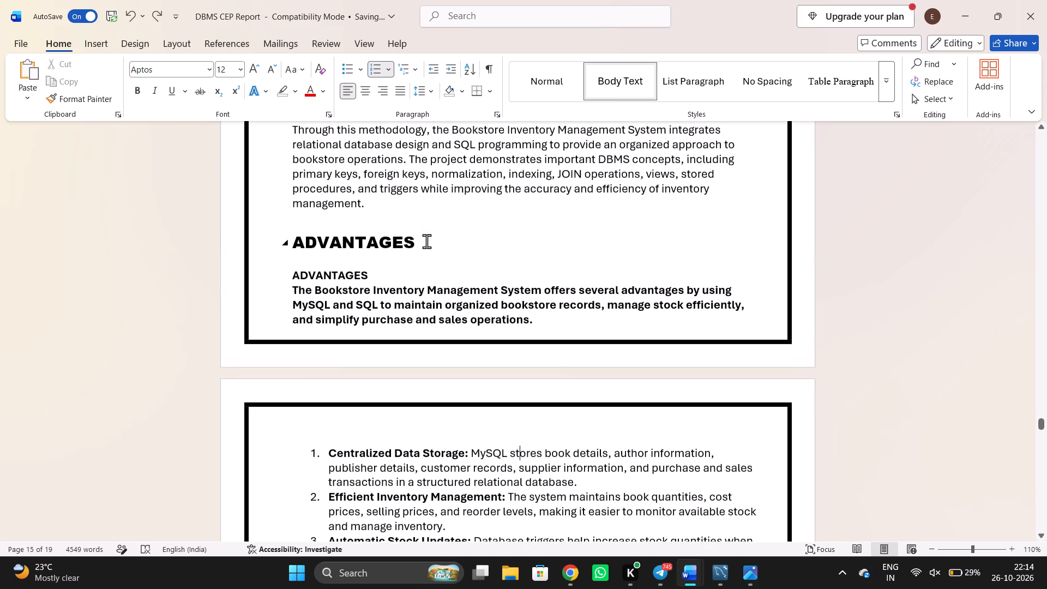
{"action": "left_click_drag", "start_coordinate": [389, 272], "coordinate": [295, 270]}
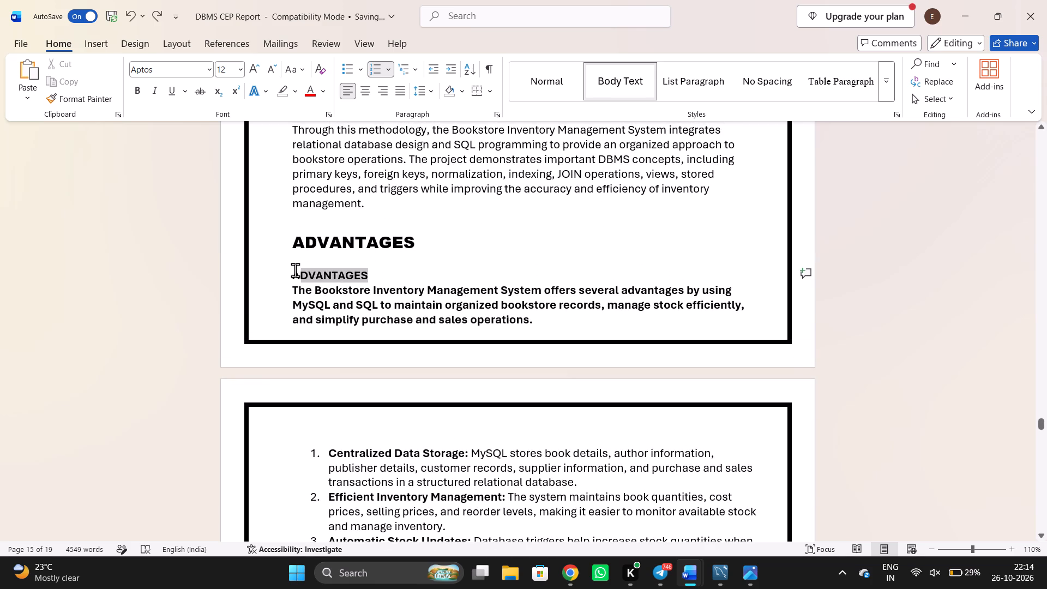
{"action": "left_click_drag", "start_coordinate": [295, 270], "coordinate": [291, 269]}
{"action": "key", "text": "BackSpace"}
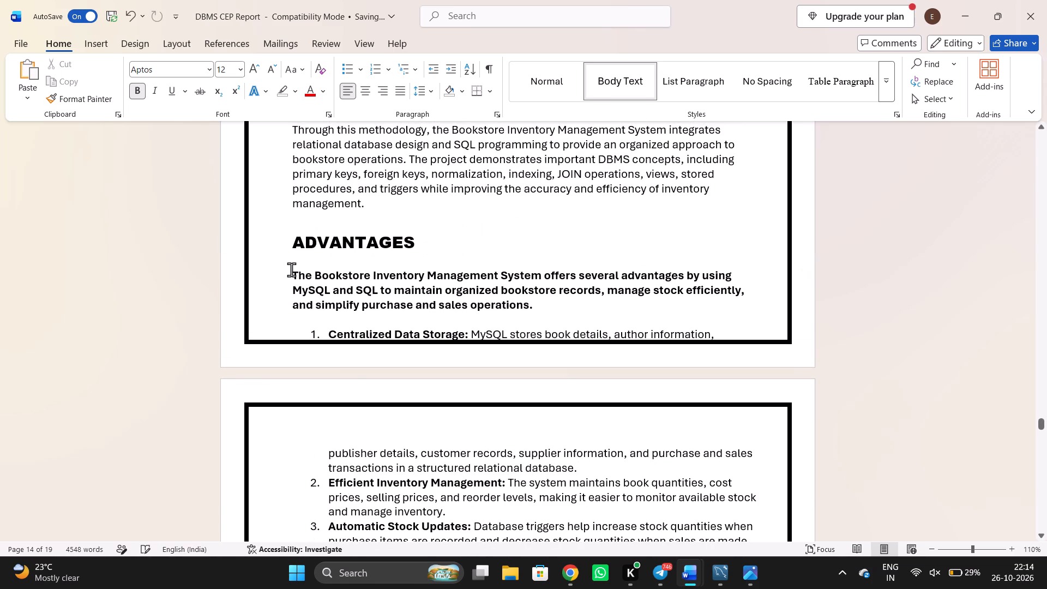
Insert an empty list item before Centralized Data Storage, directly below the introductory paragraph.
{"action": "left_click", "coordinate": [310, 336]}
{"action": "key", "text": "Return"}
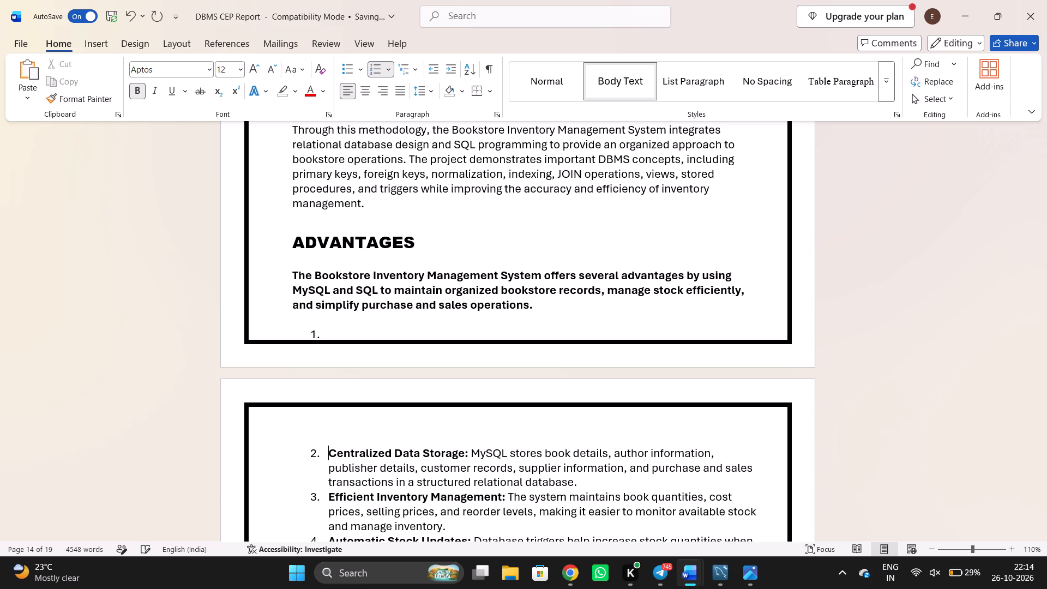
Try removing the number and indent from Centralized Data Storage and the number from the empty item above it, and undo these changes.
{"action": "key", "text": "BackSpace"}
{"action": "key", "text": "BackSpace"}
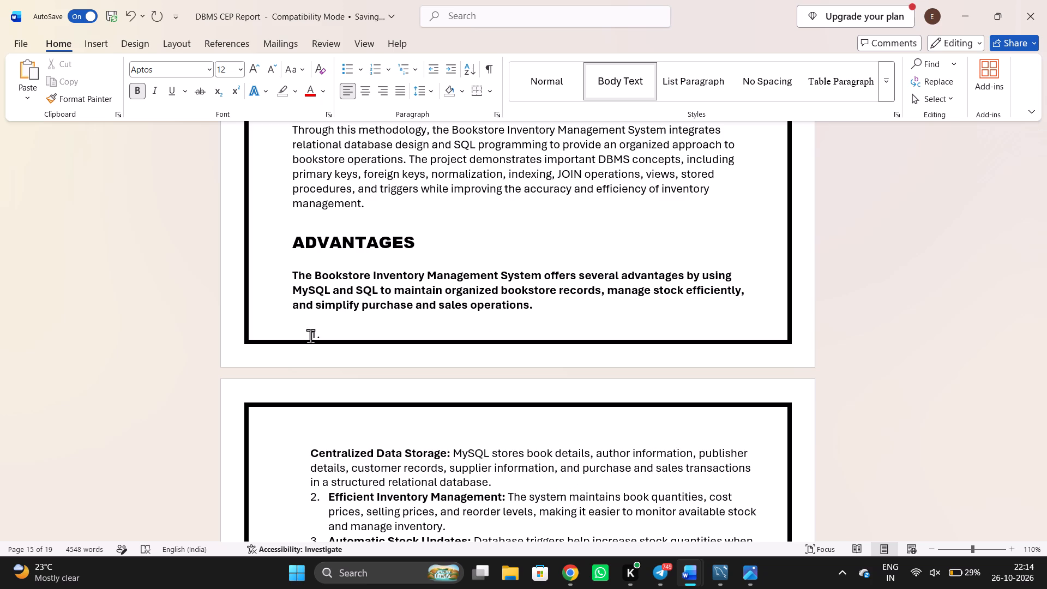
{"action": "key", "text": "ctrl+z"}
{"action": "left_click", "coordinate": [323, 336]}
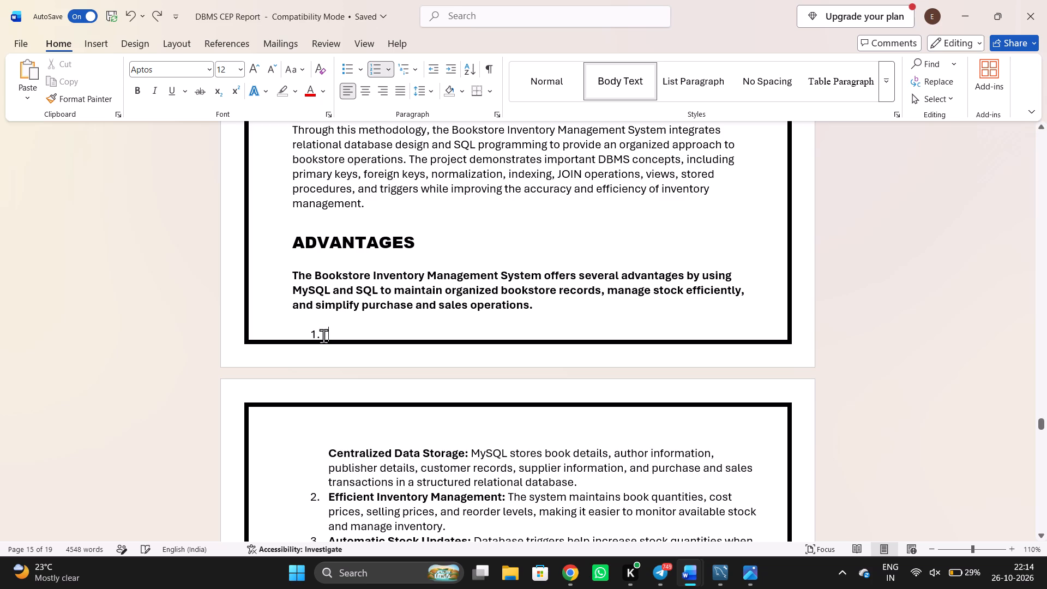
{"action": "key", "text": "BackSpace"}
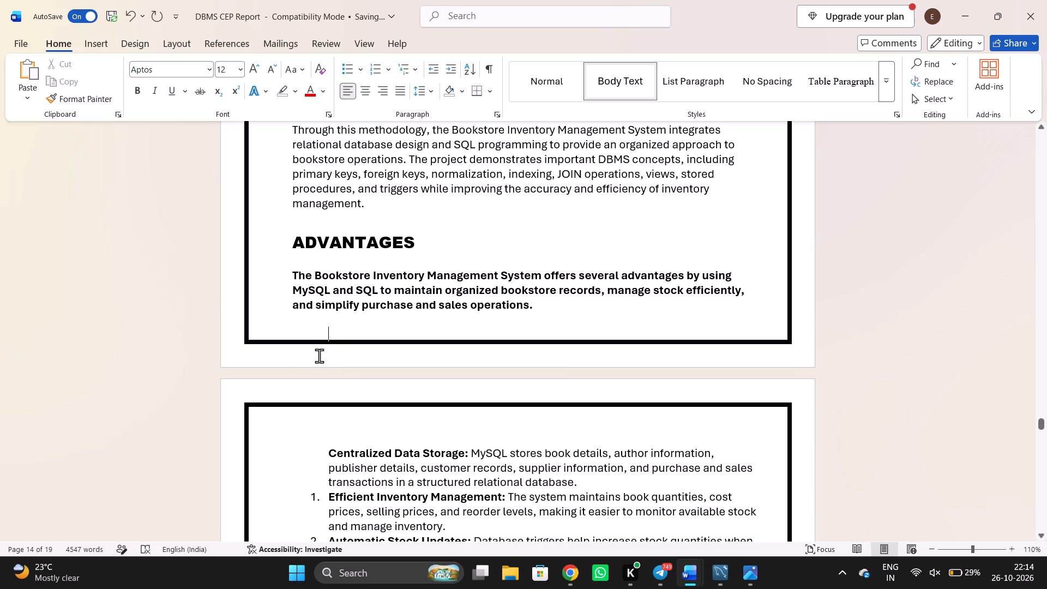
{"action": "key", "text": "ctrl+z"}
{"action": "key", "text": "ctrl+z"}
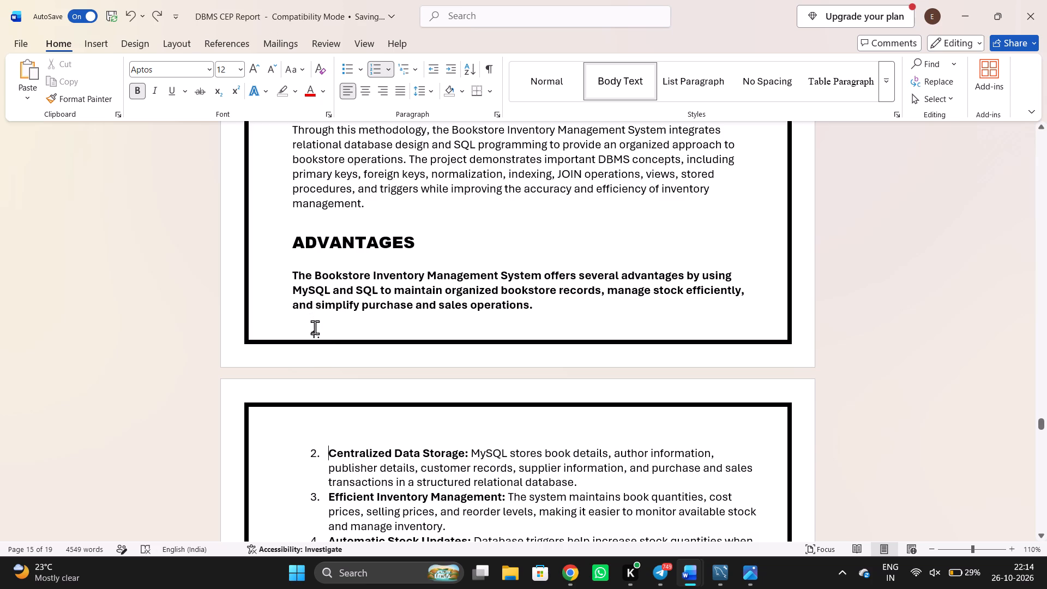
Remove the number from the empty item above Centralized Data Storage so the list numbering starts at that advantage.
{"action": "left_click", "coordinate": [316, 333]}
{"action": "key", "text": "BackSpace"}
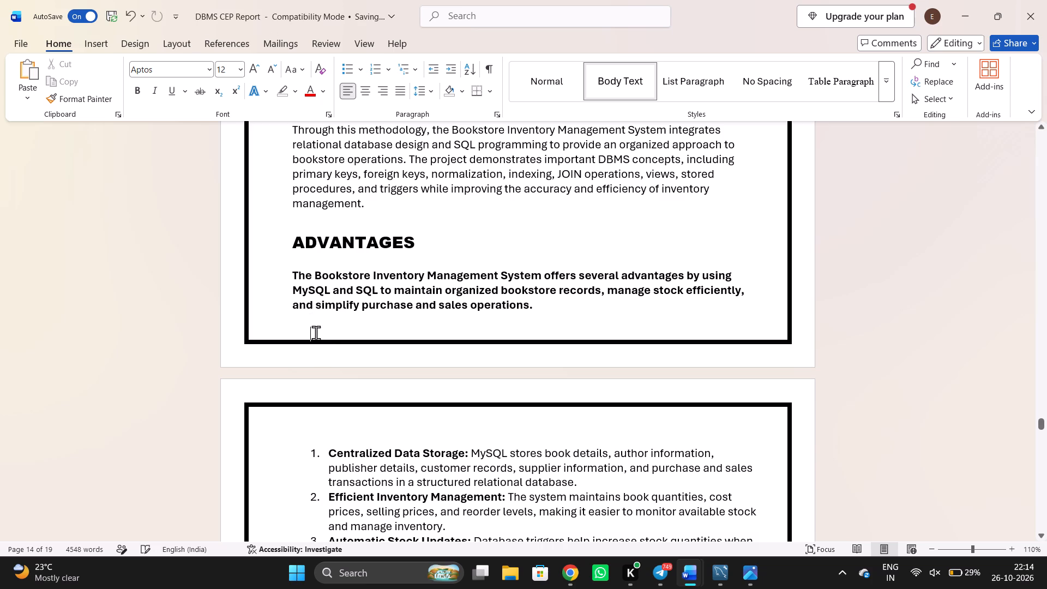
Review the report from the ADVANTAGES list to the end of the conclusion, and the opening Self-Assessment Form pages.
{"action": "scroll", "coordinate": [316, 333], "scroll_direction": "down", "scroll_amount": 5}
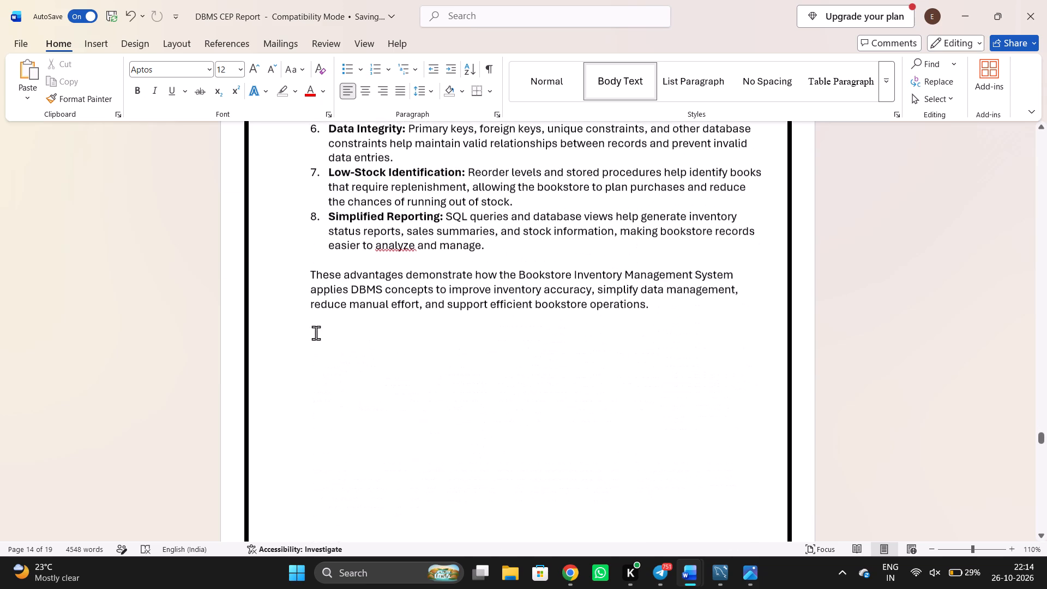
{"action": "scroll", "coordinate": [316, 333], "scroll_direction": "down", "scroll_amount": 9}
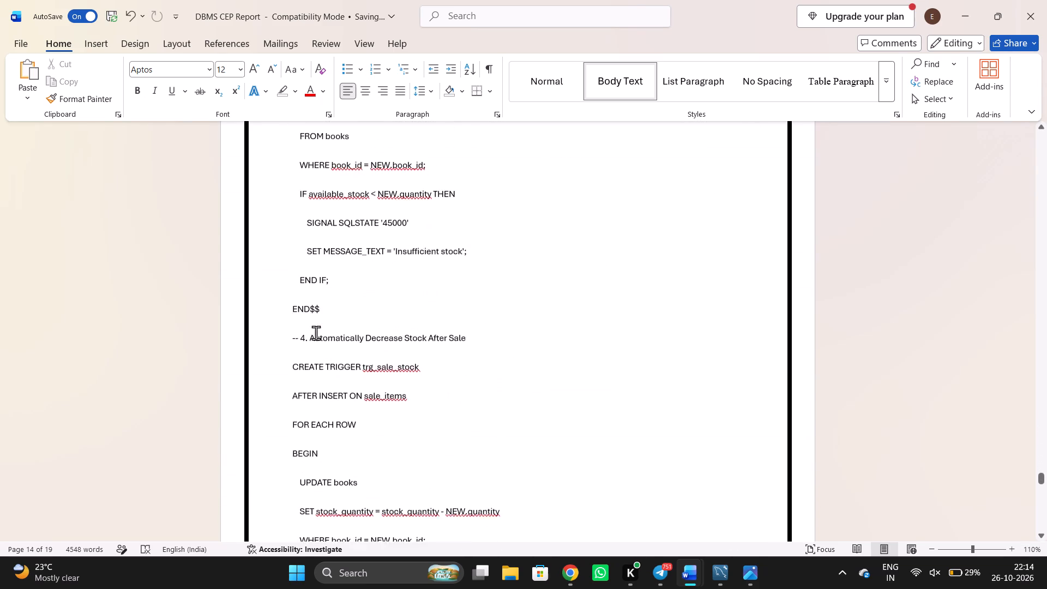
{"action": "scroll", "coordinate": [316, 333], "scroll_direction": "down", "scroll_amount": 8}
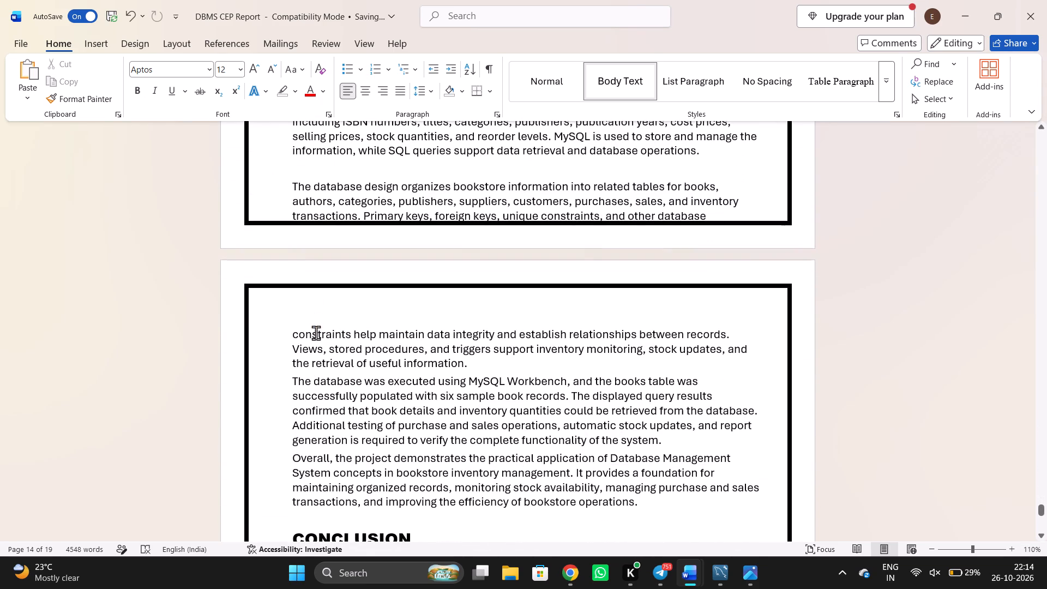
{"action": "scroll", "coordinate": [316, 333], "scroll_direction": "down", "scroll_amount": 5}
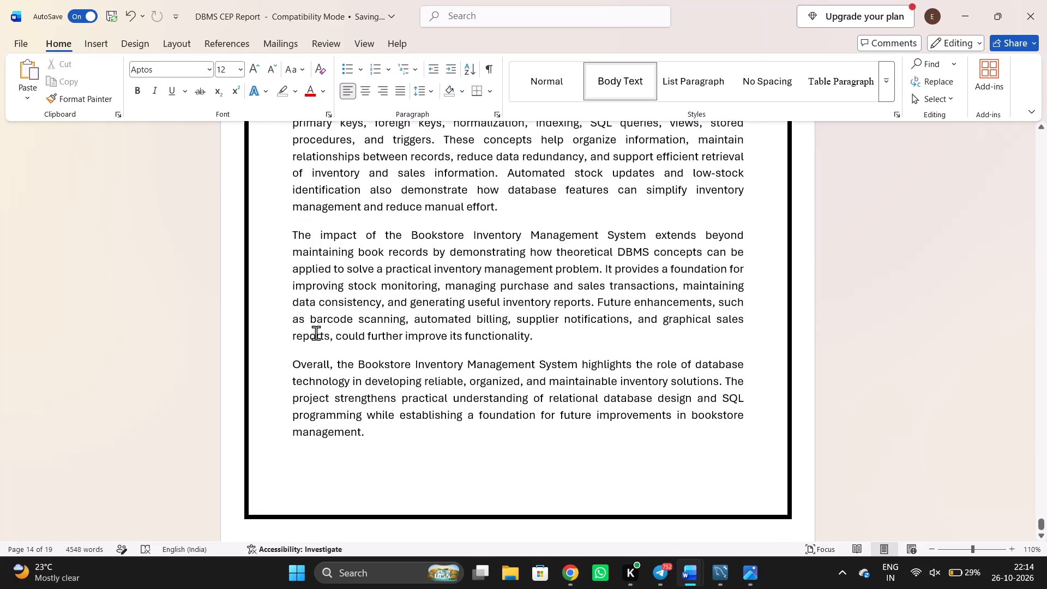
{"action": "scroll", "coordinate": [316, 333], "scroll_direction": "down", "scroll_amount": 3}
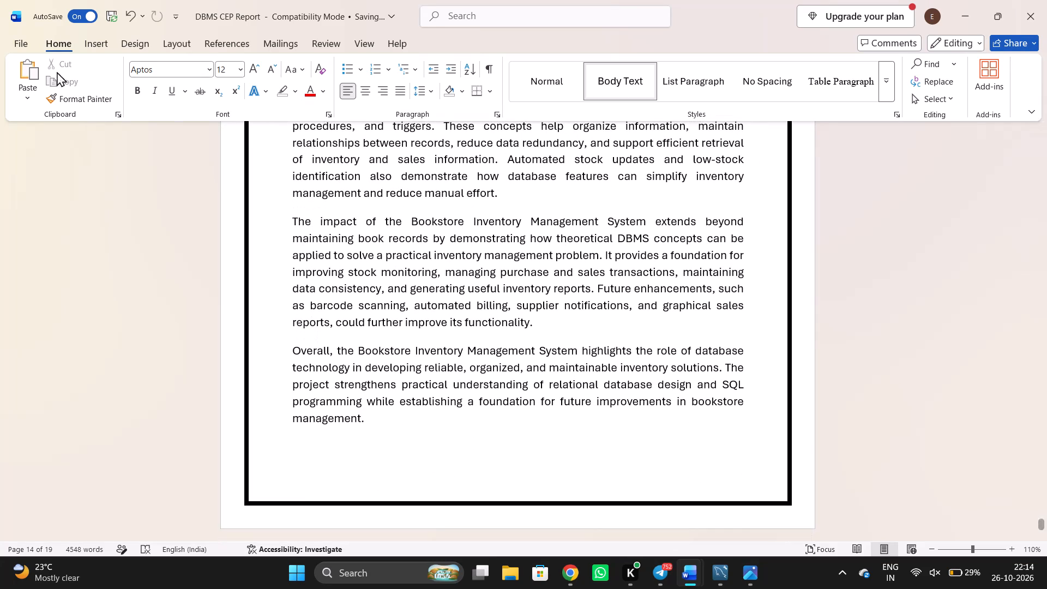
{"action": "scroll", "coordinate": [303, 297], "scroll_direction": "up", "scroll_amount": 20}
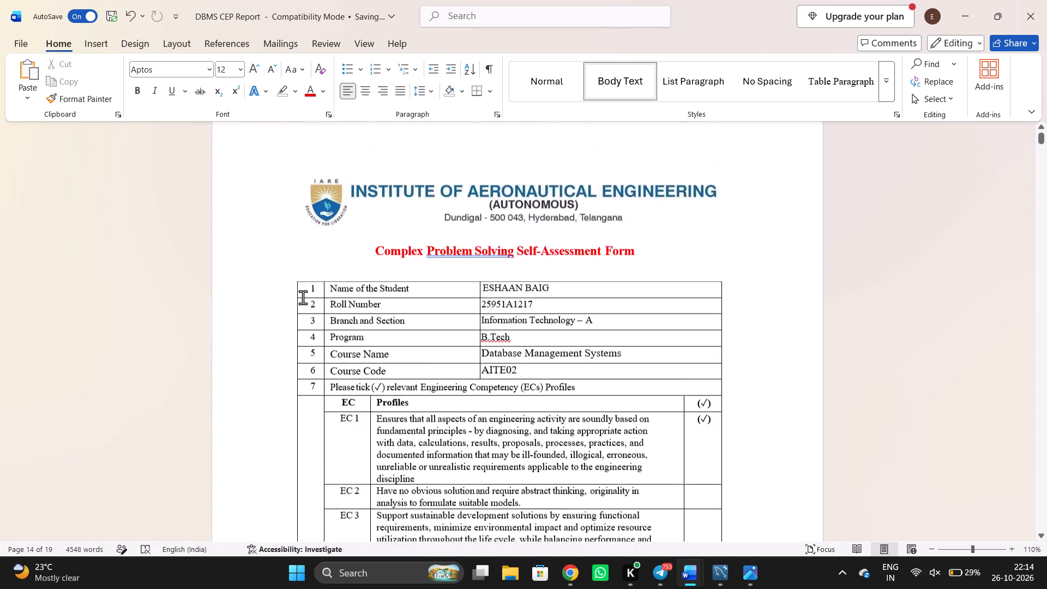
{"action": "scroll", "coordinate": [303, 297], "scroll_direction": "down", "scroll_amount": 5}
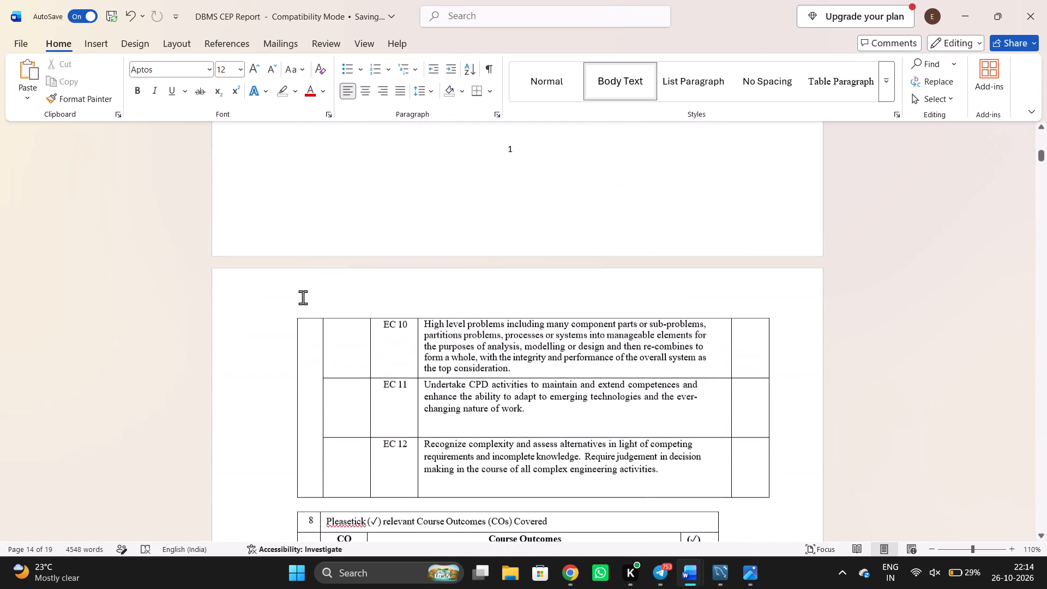
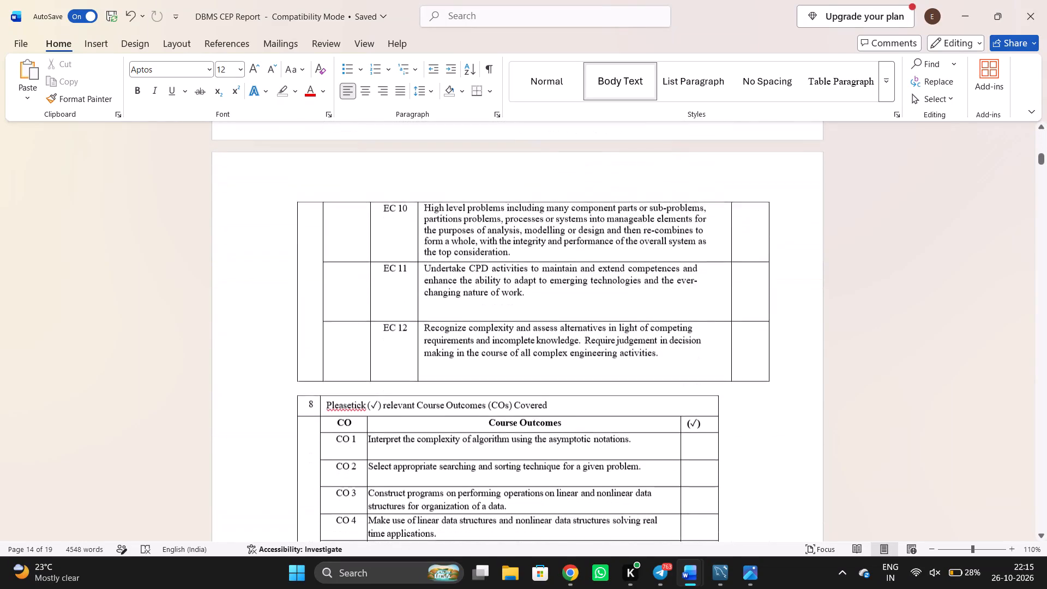
Review the report's front pages, from the Self-Assessment Form through the title page and declaration to the project cover page.
{"action": "scroll", "coordinate": [414, 371], "scroll_direction": "down", "scroll_amount": 5}
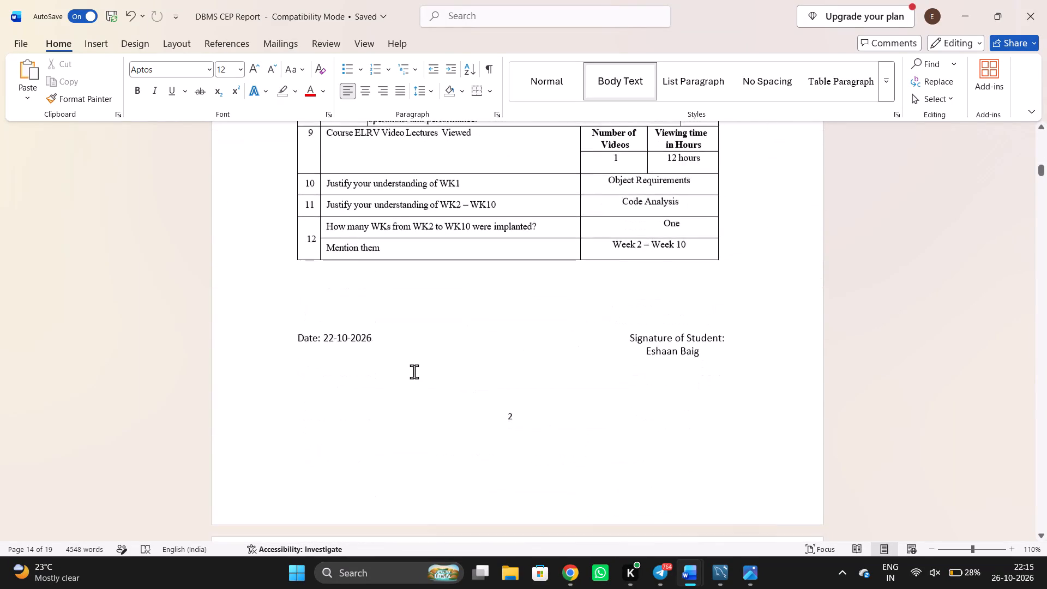
{"action": "scroll", "coordinate": [414, 371], "scroll_direction": "down", "scroll_amount": 5}
{"action": "scroll", "coordinate": [414, 371], "scroll_direction": "up", "scroll_amount": 7}
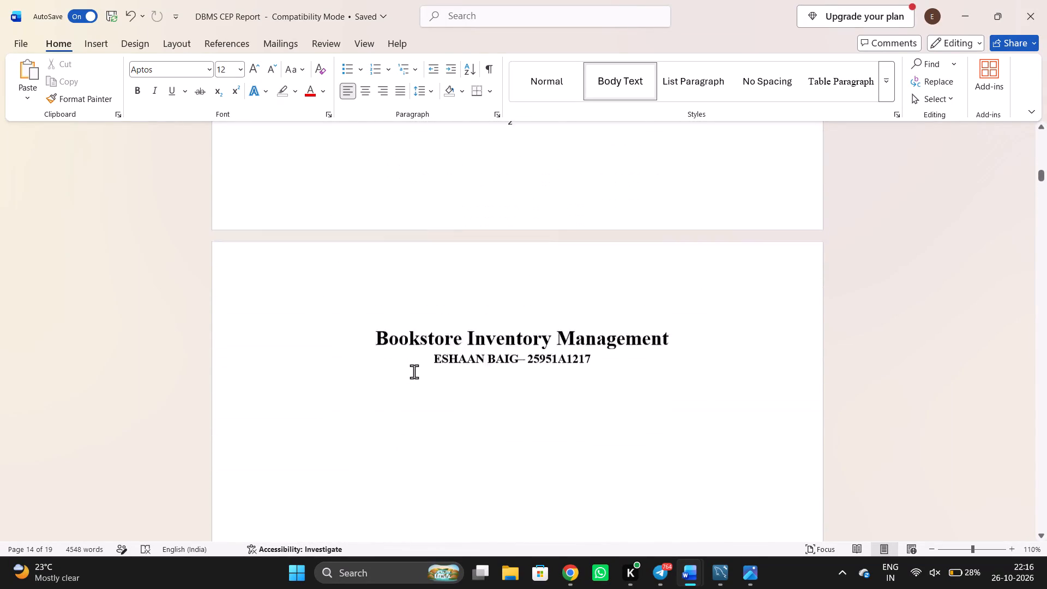
{"action": "scroll", "coordinate": [414, 371], "scroll_direction": "up", "scroll_amount": 3}
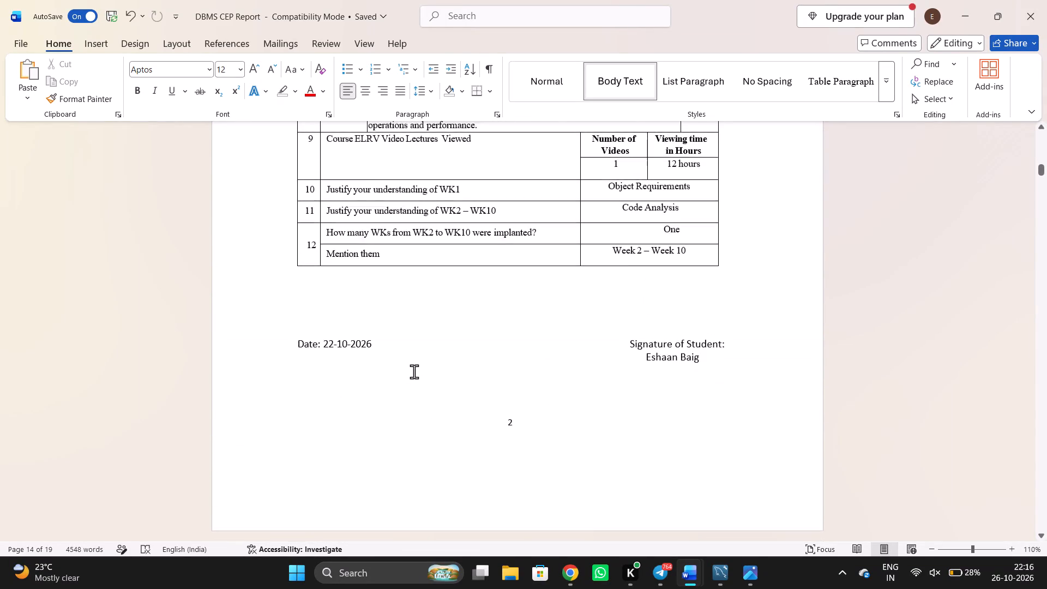
{"action": "scroll", "coordinate": [414, 371], "scroll_direction": "up", "scroll_amount": 7}
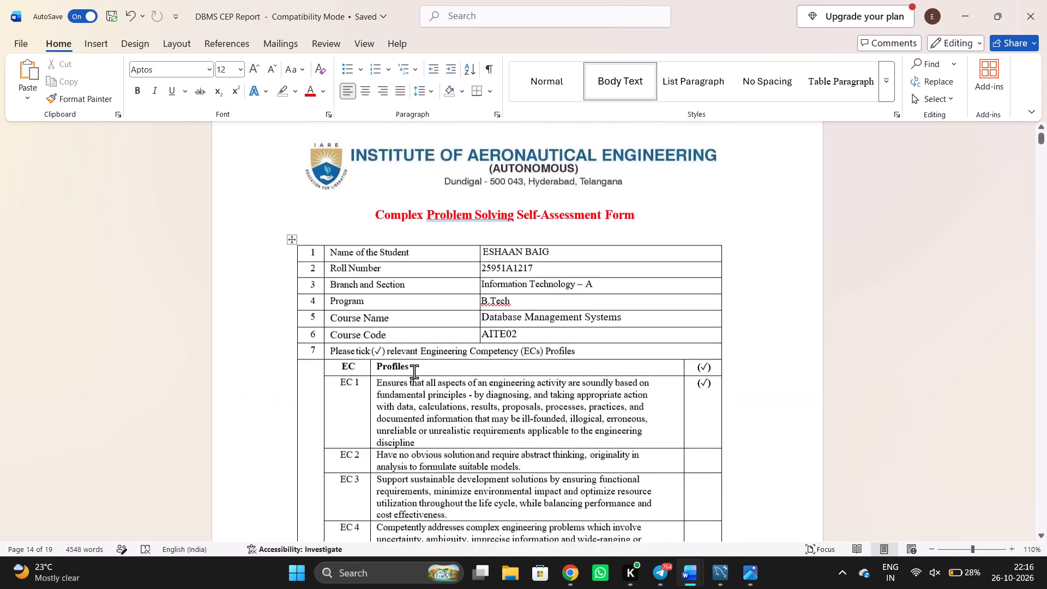
{"action": "scroll", "coordinate": [414, 371], "scroll_direction": "up", "scroll_amount": 3}
{"action": "scroll", "coordinate": [414, 371], "scroll_direction": "down", "scroll_amount": 6}
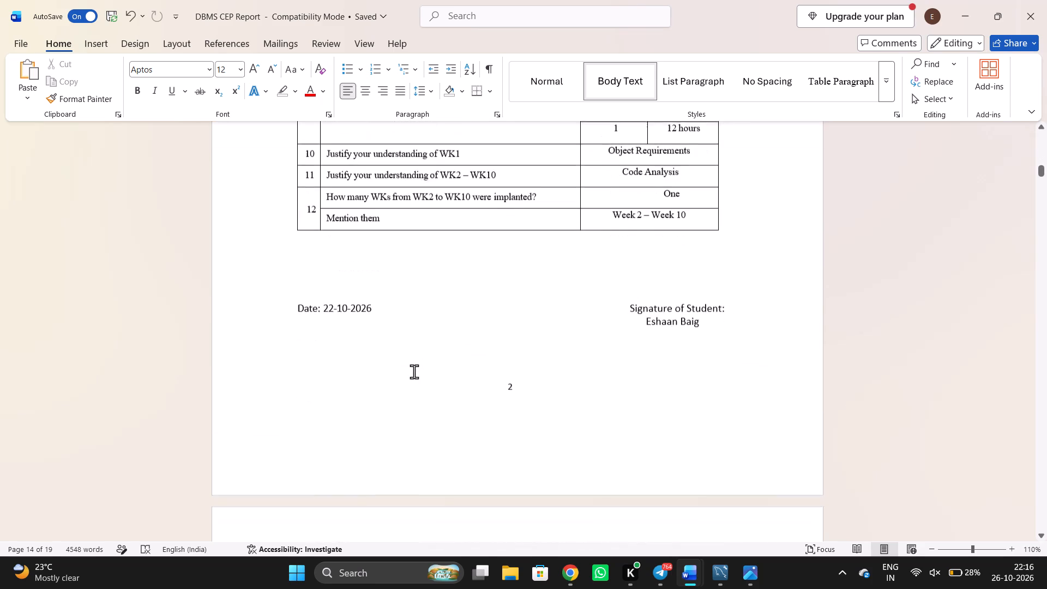
{"action": "scroll", "coordinate": [414, 371], "scroll_direction": "down", "scroll_amount": 10}
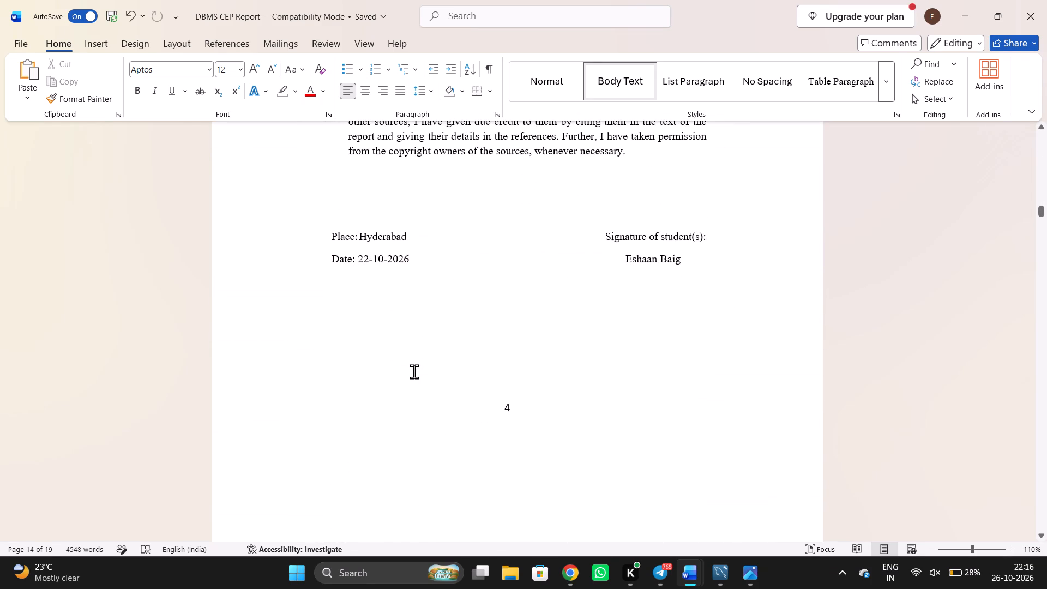
{"action": "scroll", "coordinate": [414, 371], "scroll_direction": "down", "scroll_amount": 1}
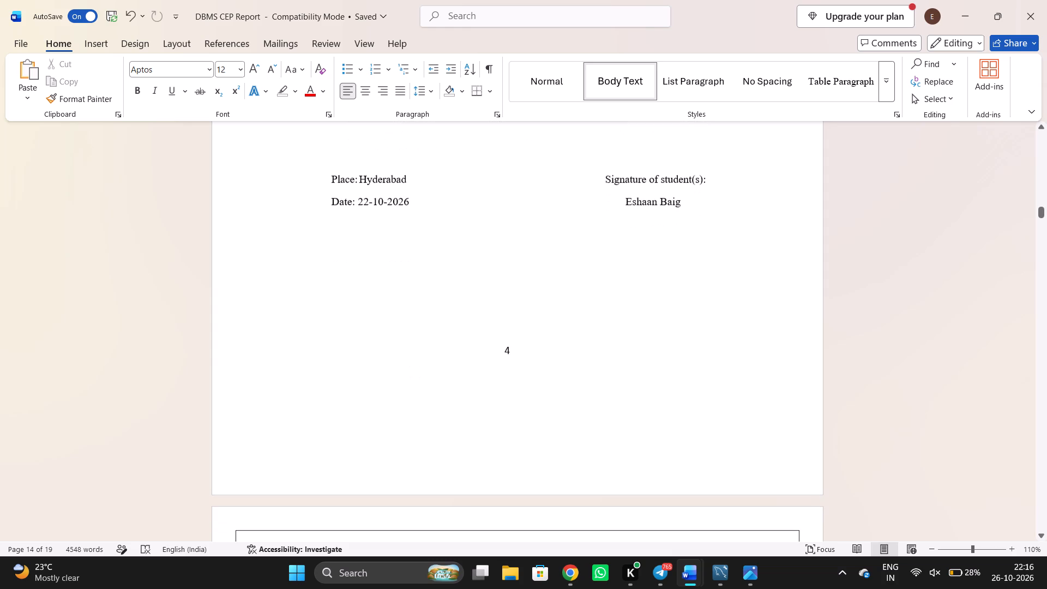
{"action": "scroll", "coordinate": [414, 371], "scroll_direction": "down", "scroll_amount": 5}
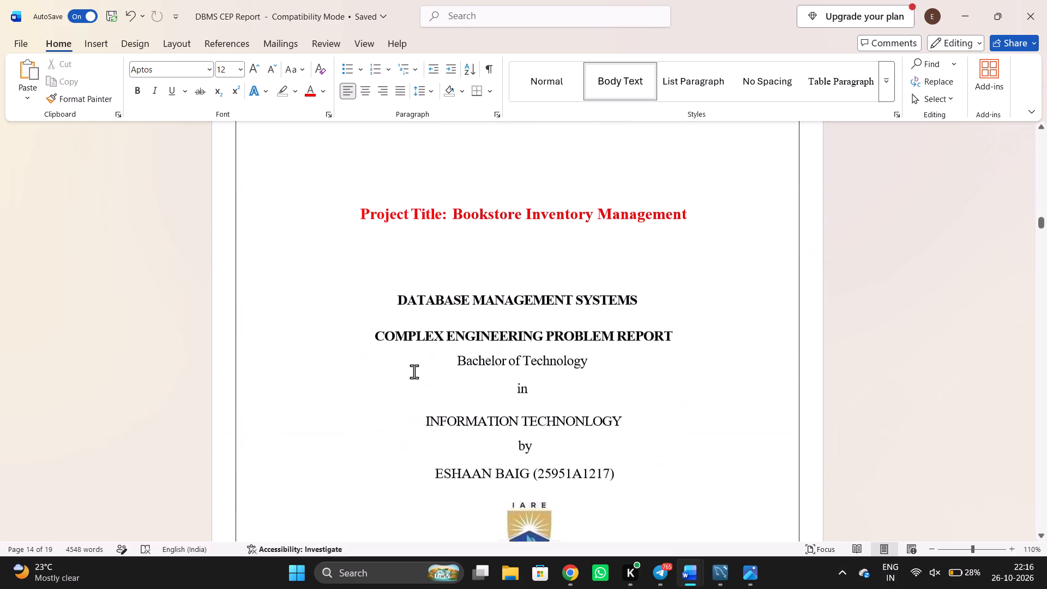
{"action": "scroll", "coordinate": [414, 371], "scroll_direction": "down", "scroll_amount": 3}
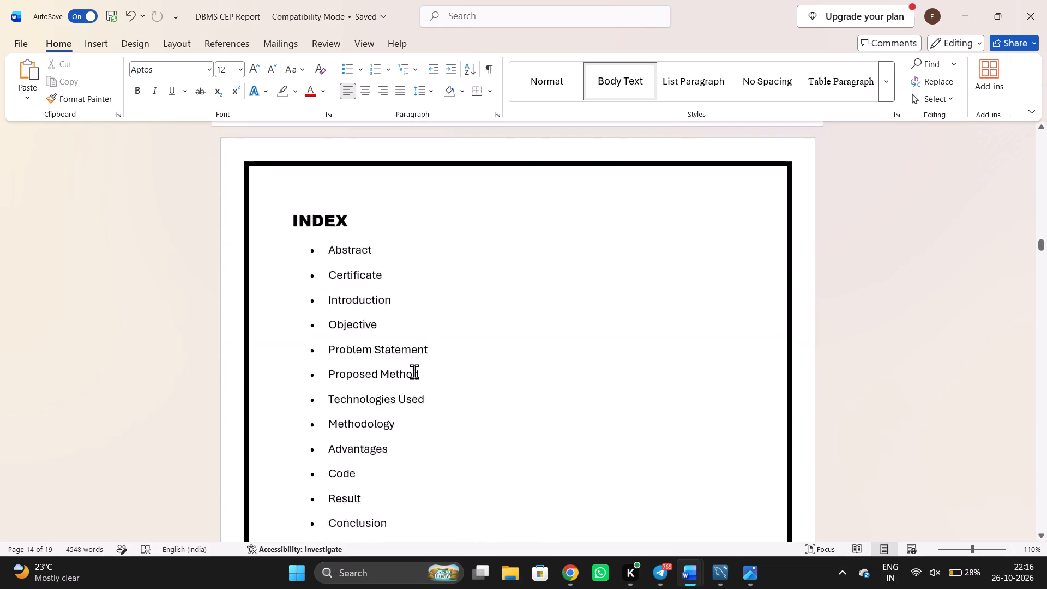
{"action": "scroll", "coordinate": [414, 371], "scroll_direction": "down", "scroll_amount": 4}
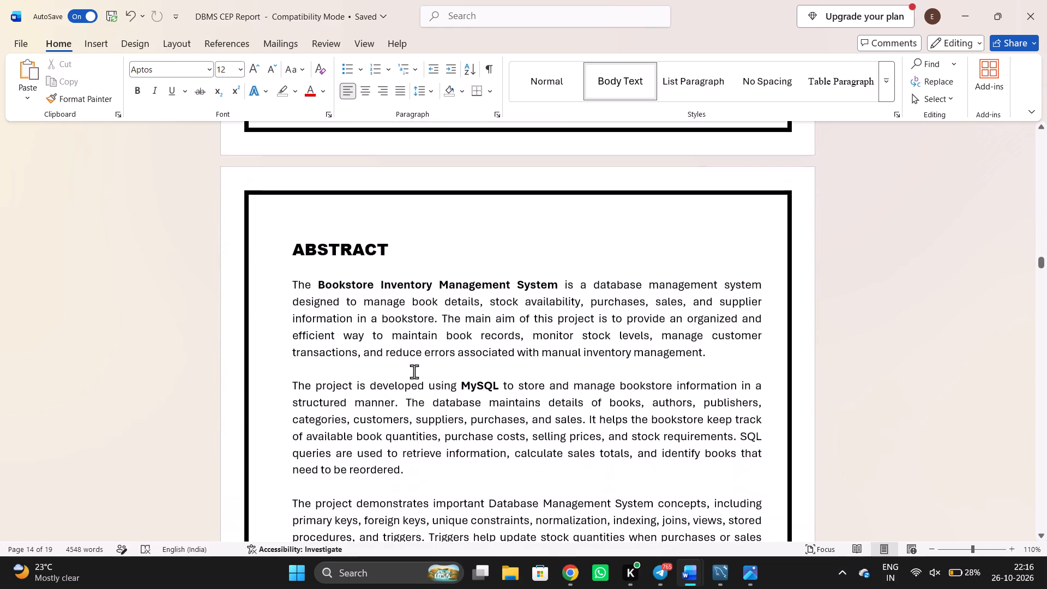
{"action": "scroll", "coordinate": [414, 371], "scroll_direction": "down", "scroll_amount": 3}
{"action": "scroll", "coordinate": [414, 371], "scroll_direction": "up", "scroll_amount": 2}
{"action": "scroll", "coordinate": [414, 371], "scroll_direction": "down", "scroll_amount": 2}
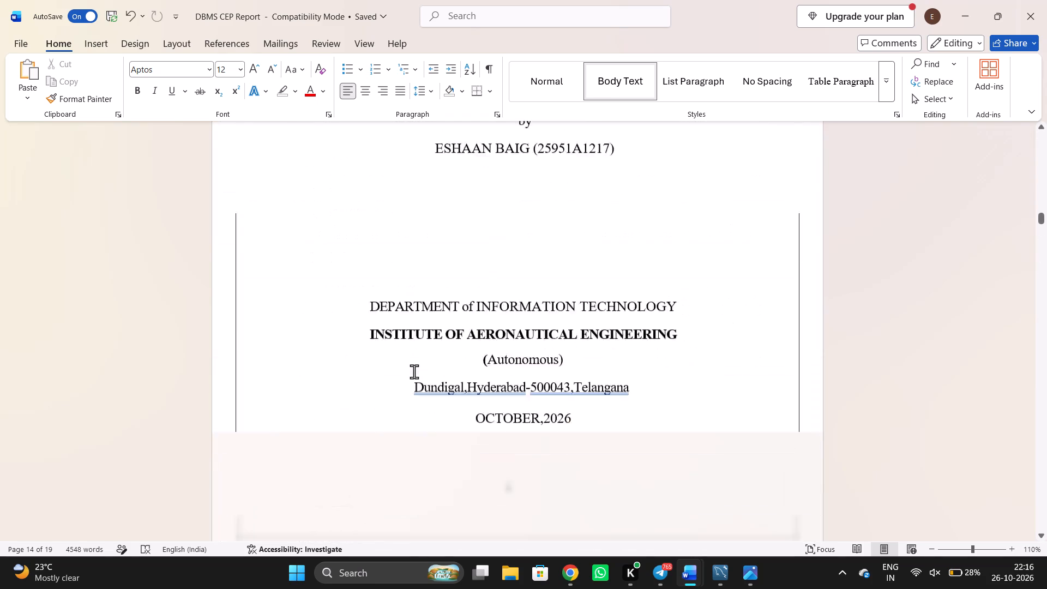
{"action": "scroll", "coordinate": [414, 371], "scroll_direction": "down", "scroll_amount": 8}
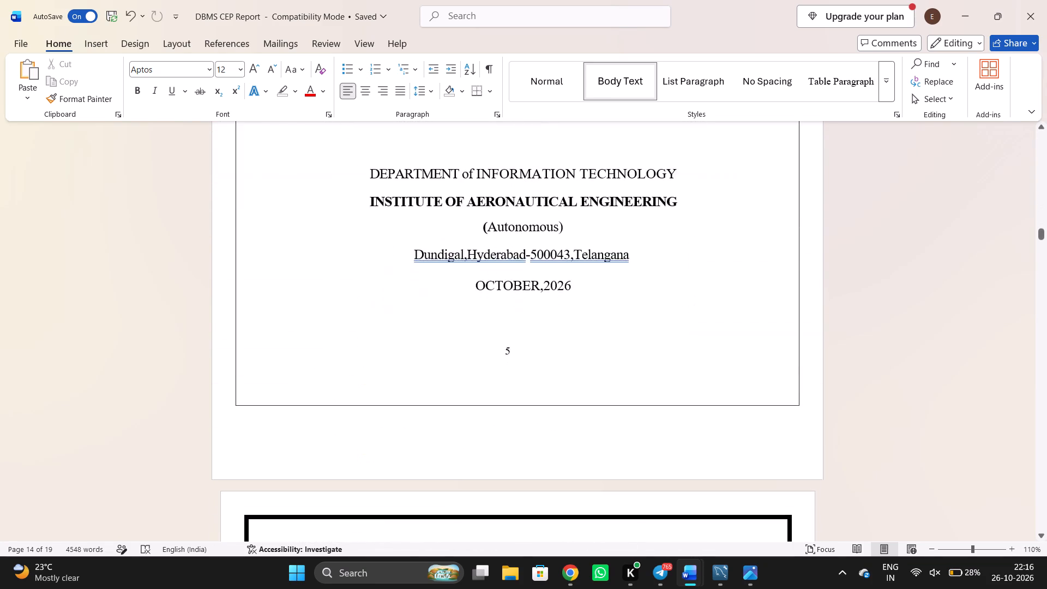
Review the report's body from the INDEX and ABSTRACT through the objectives and problem statement to the end of the proposed method.
{"action": "scroll", "coordinate": [414, 371], "scroll_direction": "down", "scroll_amount": 6}
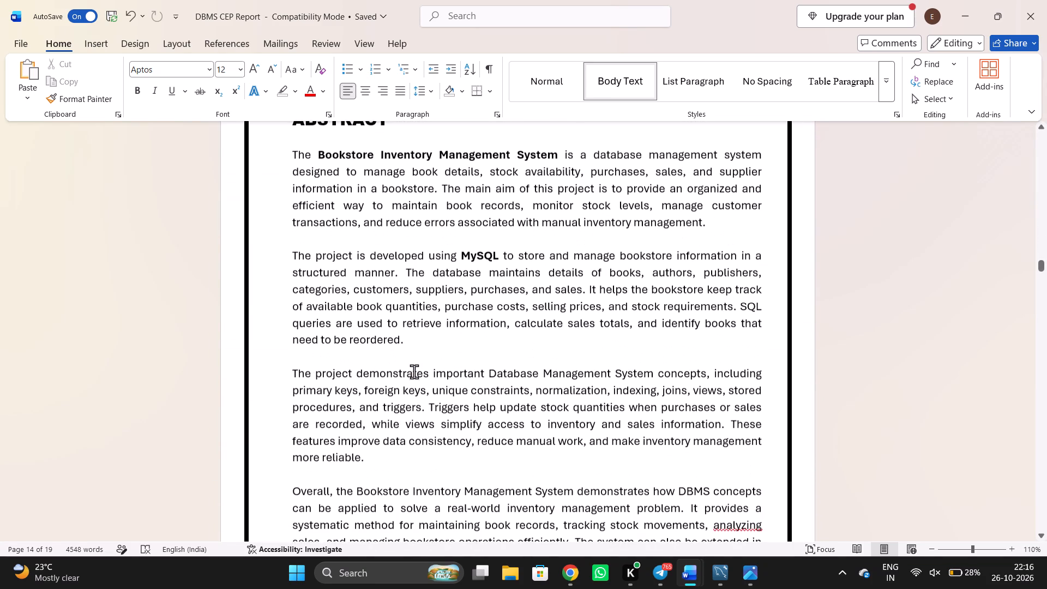
{"action": "scroll", "coordinate": [414, 371], "scroll_direction": "down", "scroll_amount": 2}
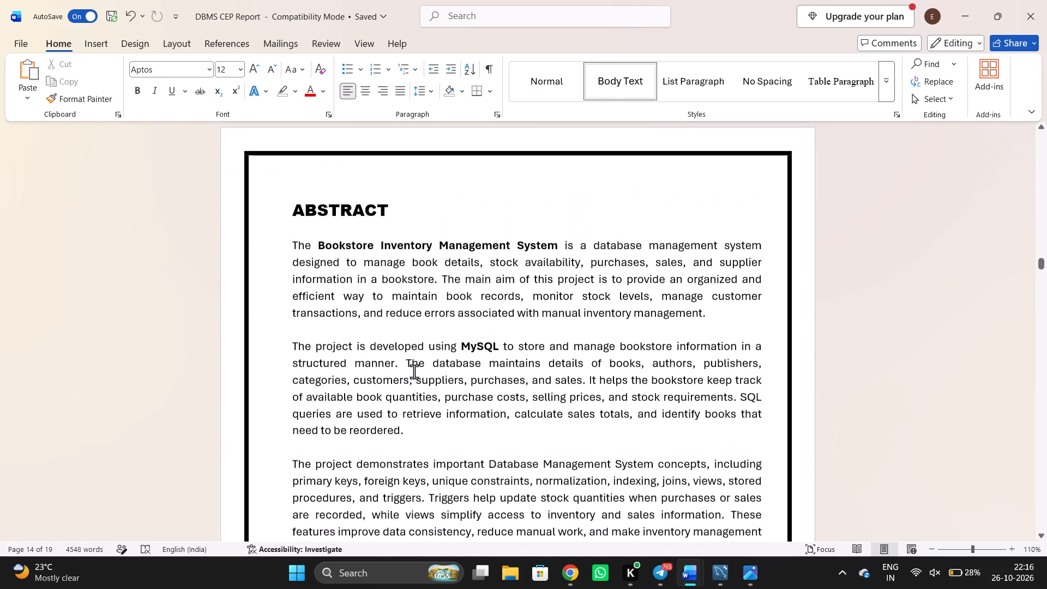
{"action": "scroll", "coordinate": [414, 371], "scroll_direction": "down", "scroll_amount": 2}
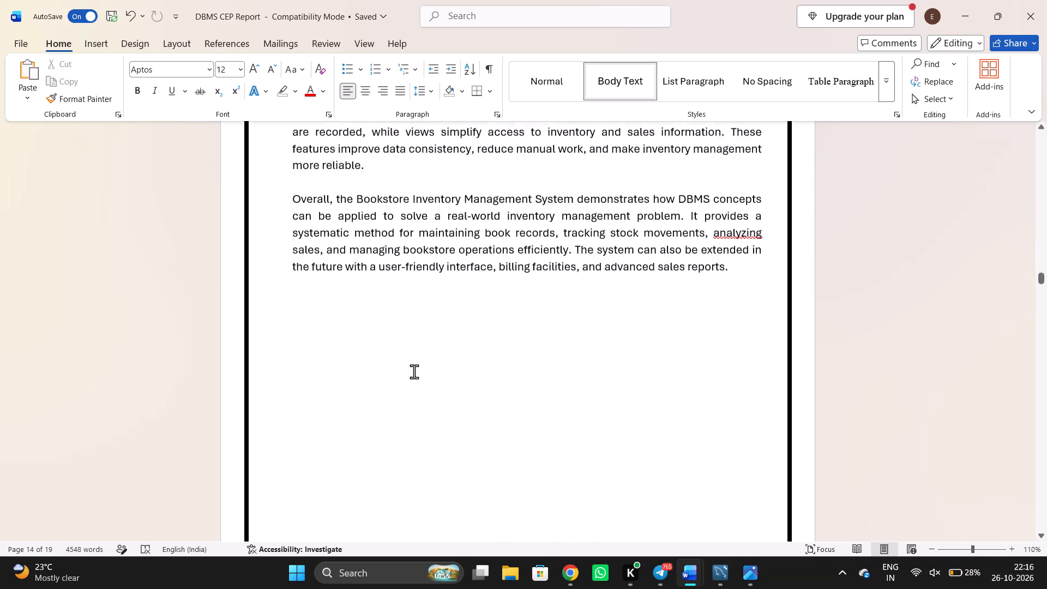
{"action": "scroll", "coordinate": [414, 371], "scroll_direction": "down", "scroll_amount": 3}
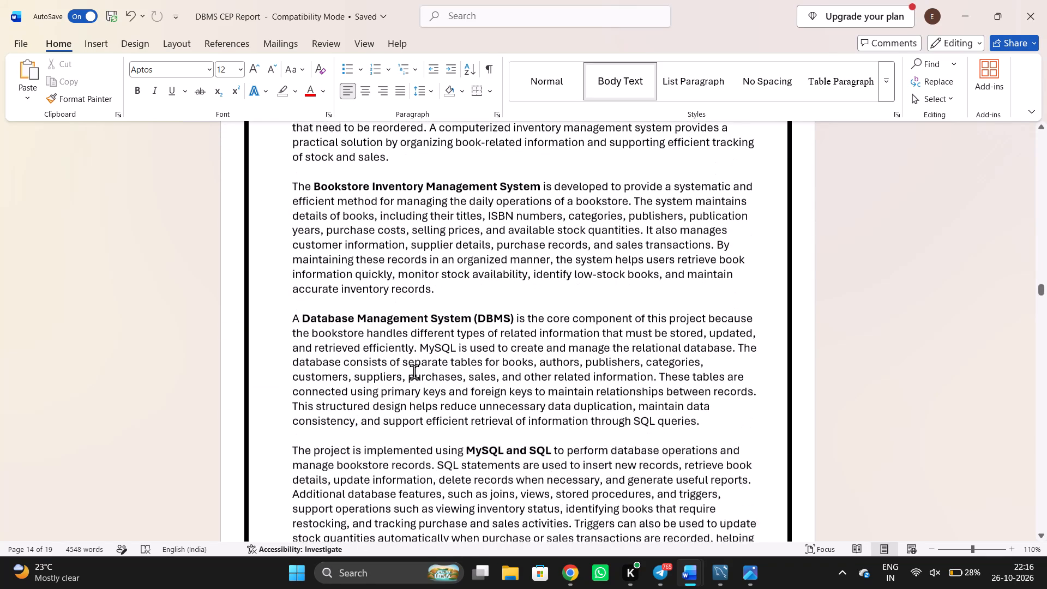
{"action": "scroll", "coordinate": [414, 371], "scroll_direction": "down", "scroll_amount": 1}
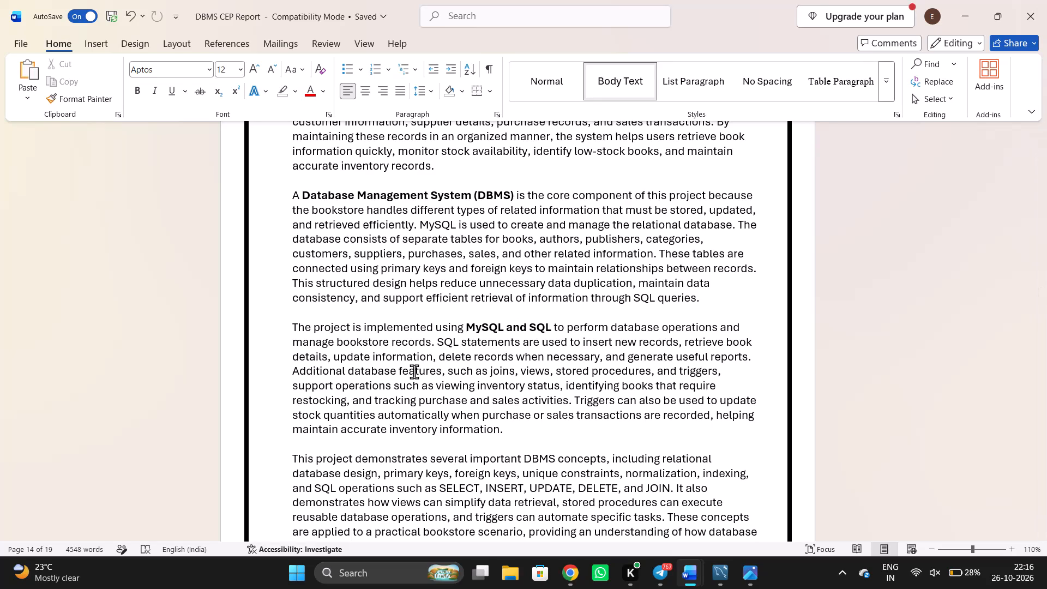
{"action": "scroll", "coordinate": [414, 371], "scroll_direction": "up", "scroll_amount": 1}
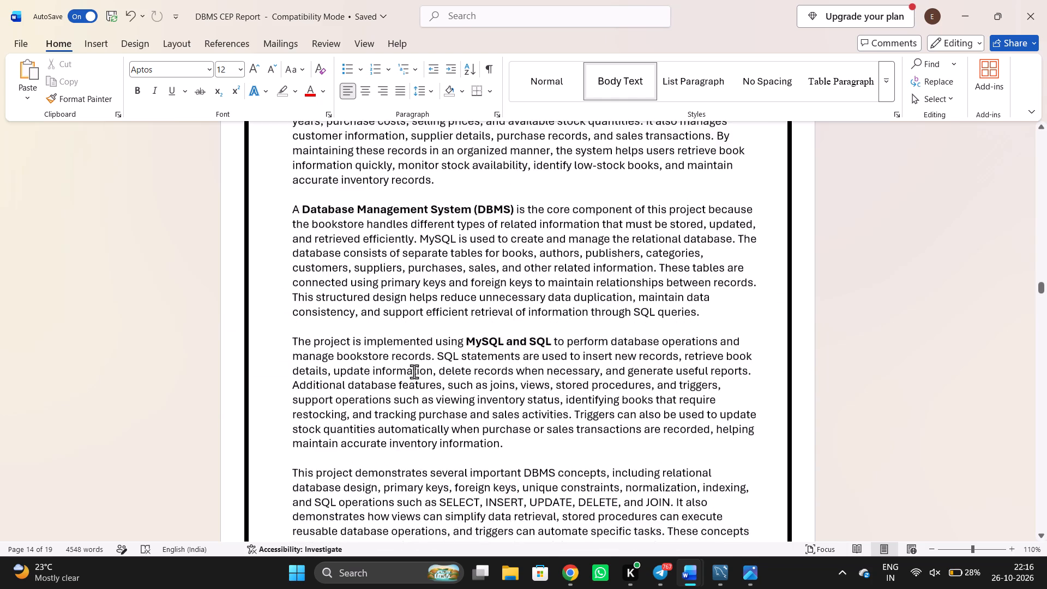
{"action": "scroll", "coordinate": [414, 371], "scroll_direction": "down", "scroll_amount": 3}
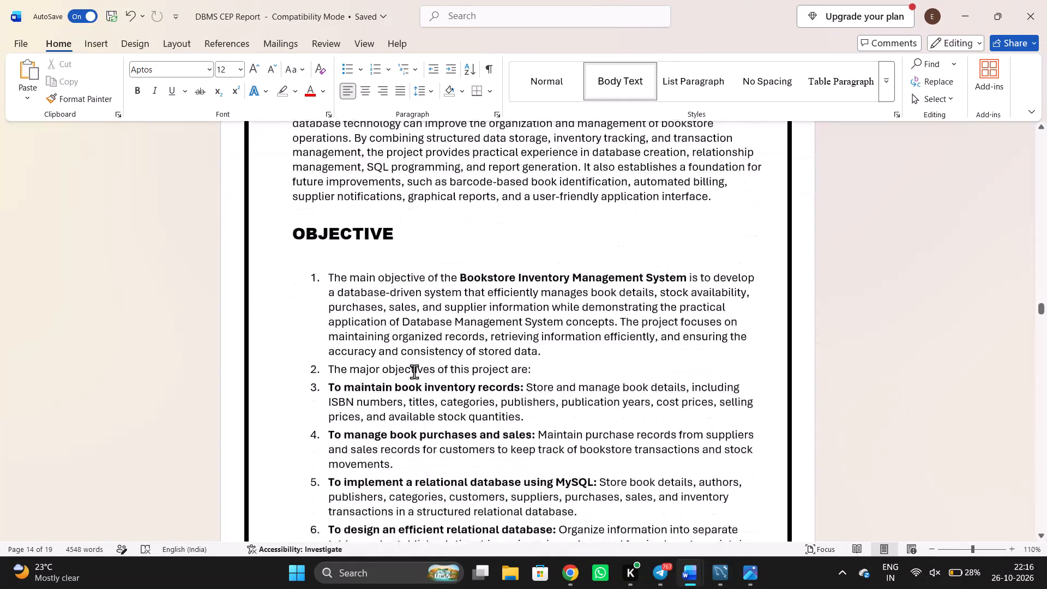
{"action": "scroll", "coordinate": [414, 371], "scroll_direction": "down", "scroll_amount": 6}
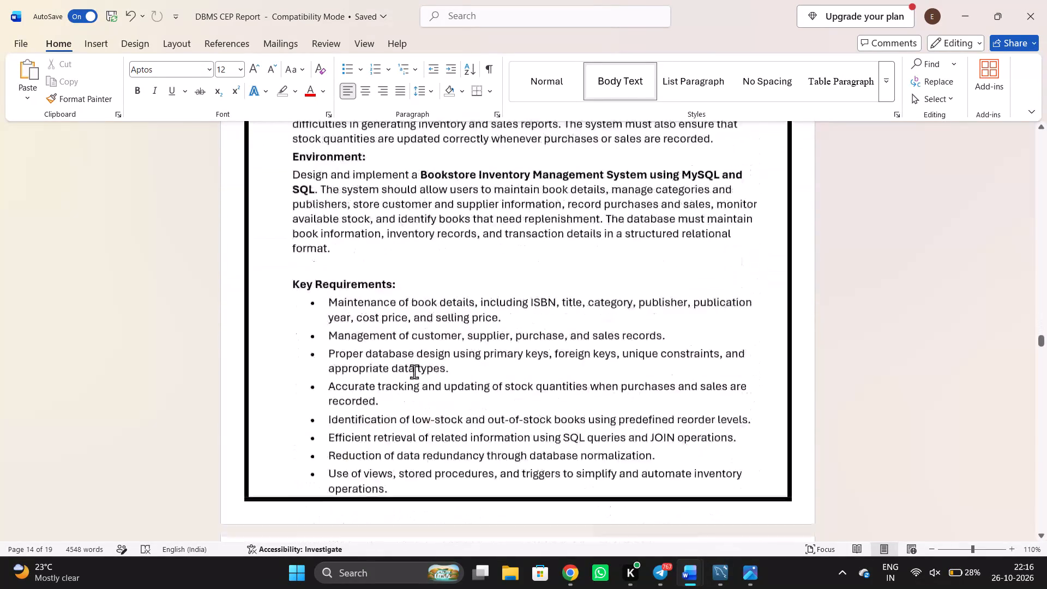
{"action": "scroll", "coordinate": [414, 371], "scroll_direction": "down", "scroll_amount": 1}
{"action": "scroll", "coordinate": [425, 312], "scroll_direction": "down", "scroll_amount": 9}
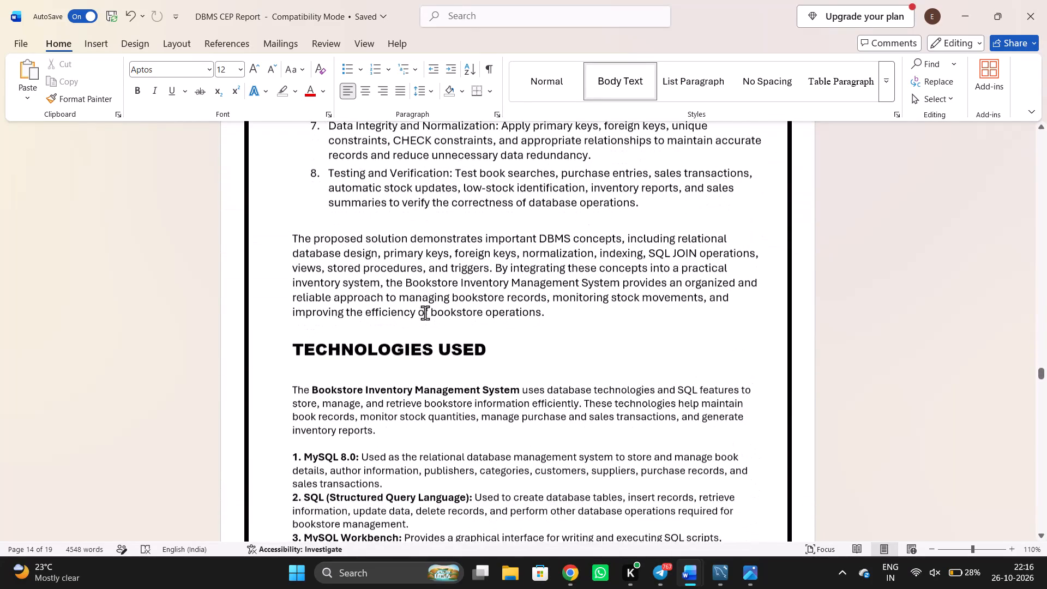
Review the report from TECHNOLOGIES USED through the workflow, methodology, advantages, code and output to the end of the CONCLUSION.
{"action": "scroll", "coordinate": [425, 312], "scroll_direction": "down", "scroll_amount": 6}
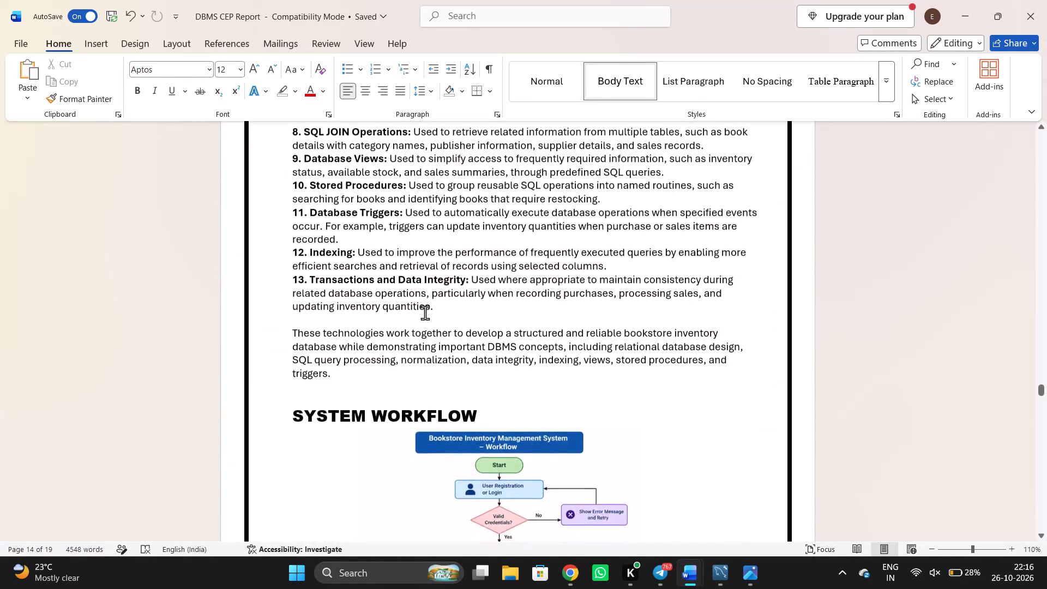
{"action": "scroll", "coordinate": [425, 312], "scroll_direction": "down", "scroll_amount": 4}
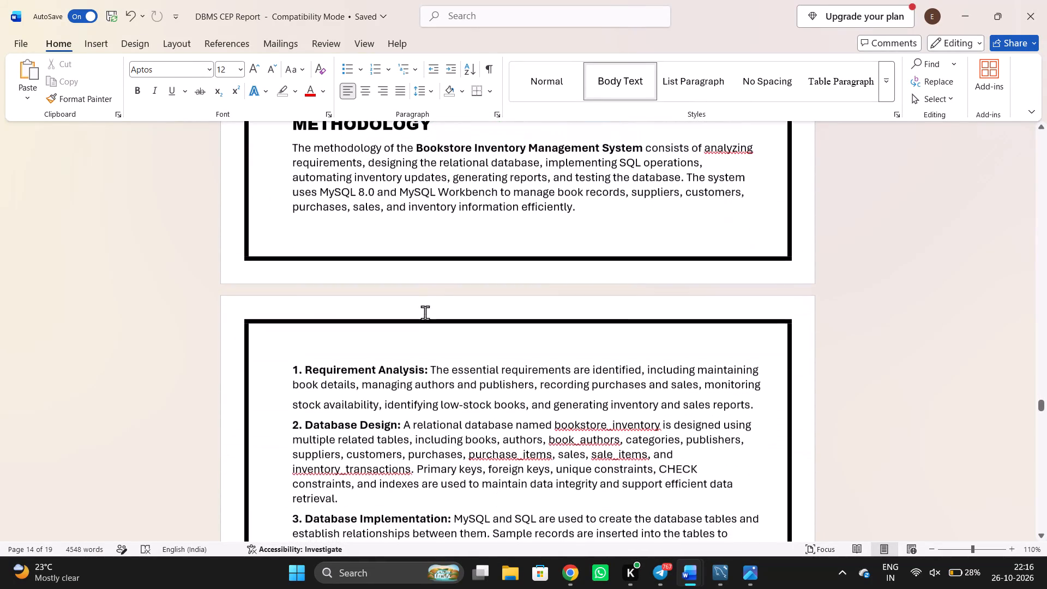
{"action": "scroll", "coordinate": [425, 312], "scroll_direction": "down", "scroll_amount": 4}
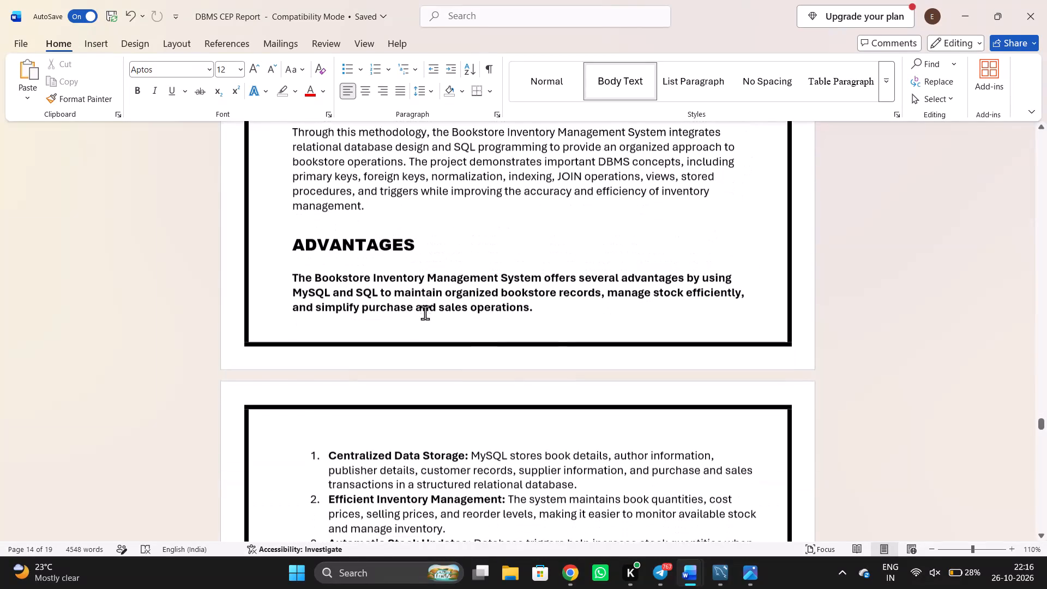
{"action": "scroll", "coordinate": [425, 312], "scroll_direction": "down", "scroll_amount": 9}
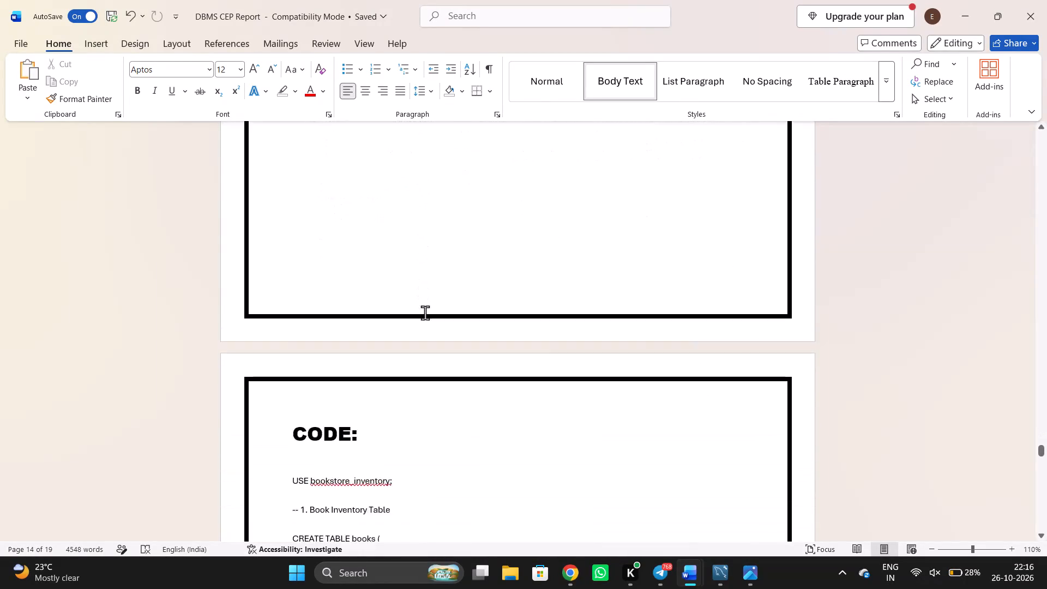
{"action": "scroll", "coordinate": [425, 312], "scroll_direction": "down", "scroll_amount": 9}
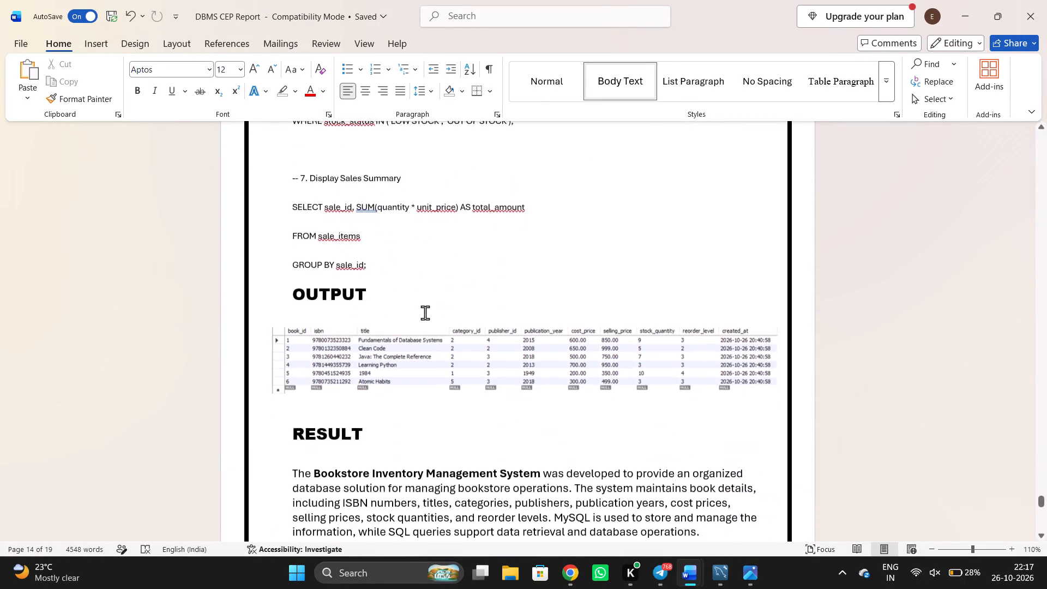
{"action": "scroll", "coordinate": [425, 312], "scroll_direction": "down", "scroll_amount": 4}
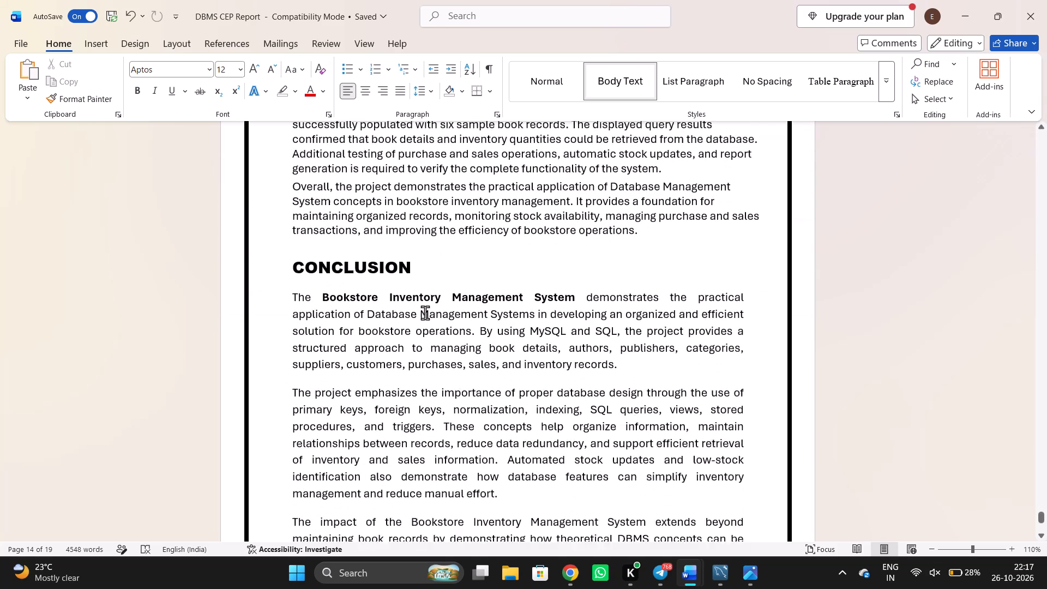
{"action": "scroll", "coordinate": [425, 312], "scroll_direction": "down", "scroll_amount": 3}
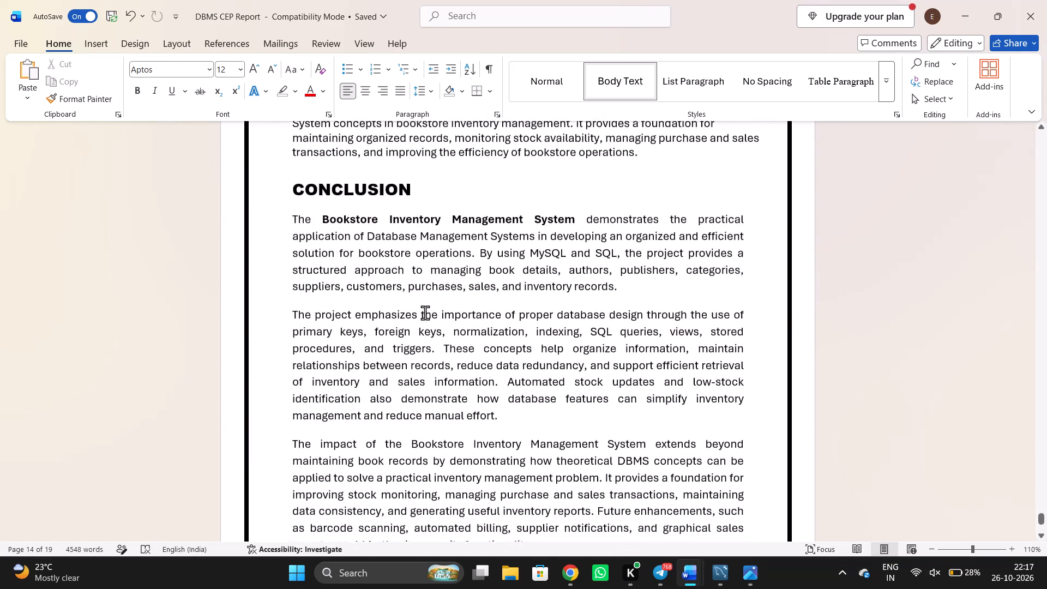
{"action": "scroll", "coordinate": [425, 312], "scroll_direction": "down", "scroll_amount": 6}
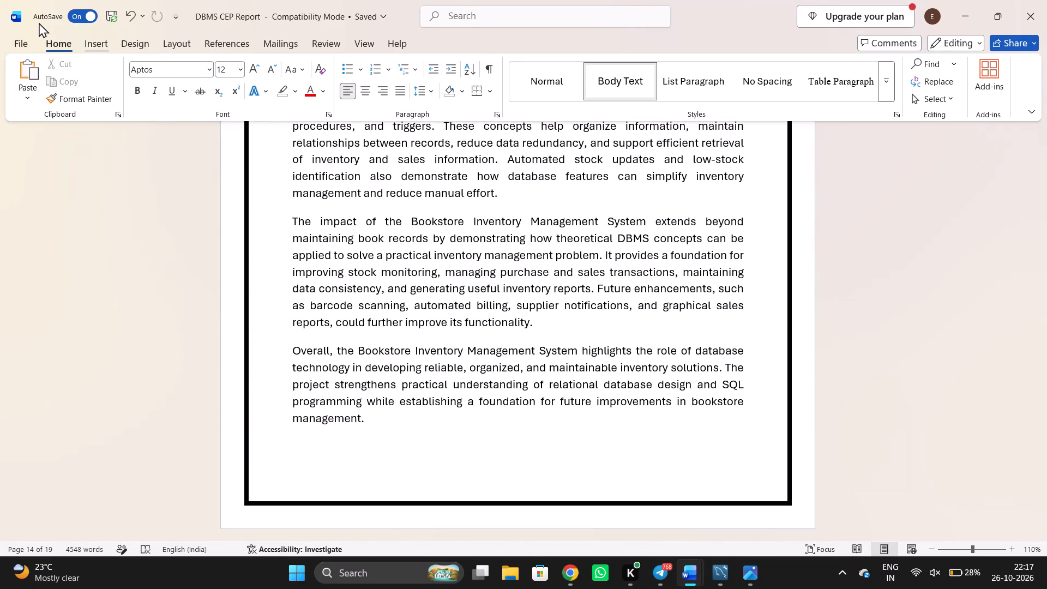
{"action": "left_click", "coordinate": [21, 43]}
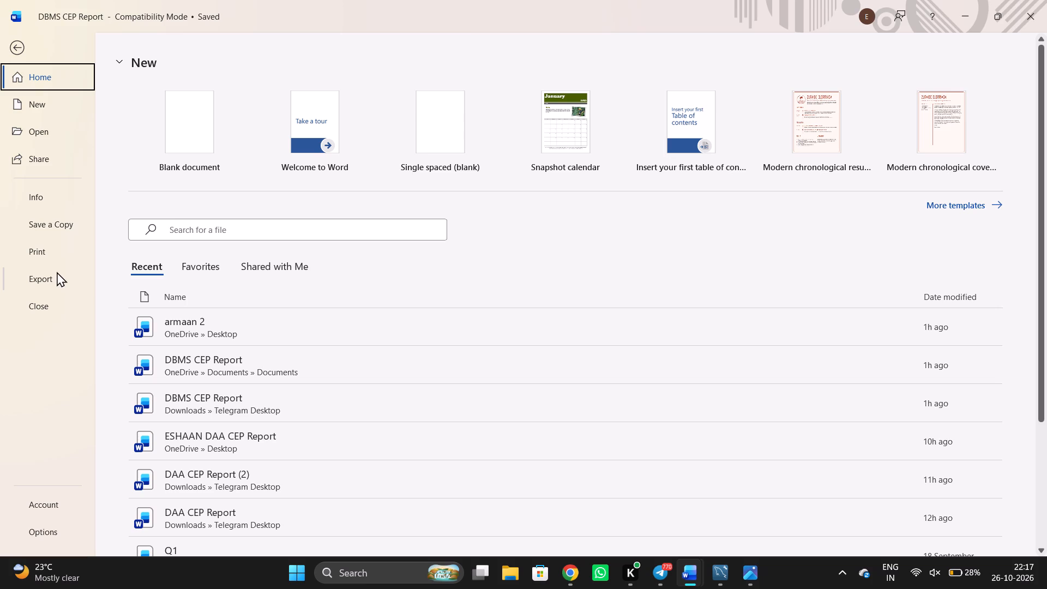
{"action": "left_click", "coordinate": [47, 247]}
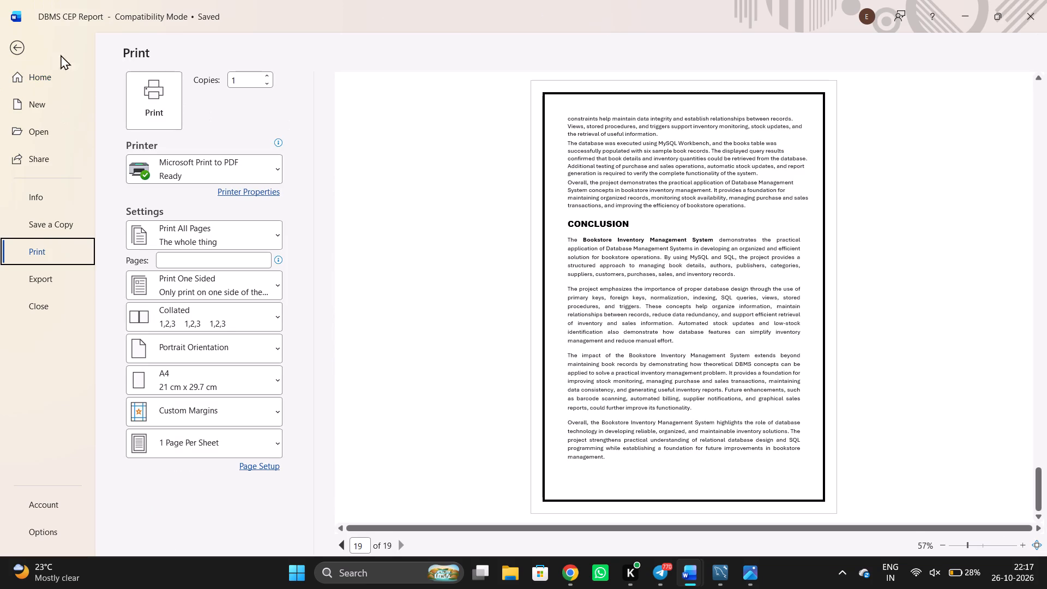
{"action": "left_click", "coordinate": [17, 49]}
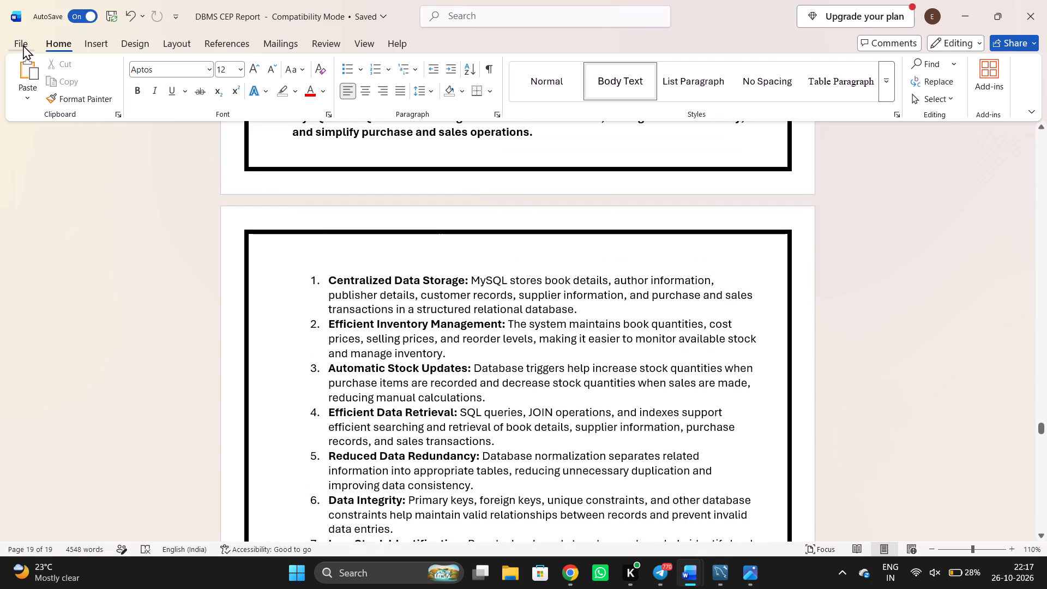
Save a copy of the report to the Desktop as a PDF named DBMS CEP Report 2.
{"action": "left_click", "coordinate": [23, 45]}
{"action": "left_click", "coordinate": [47, 224]}
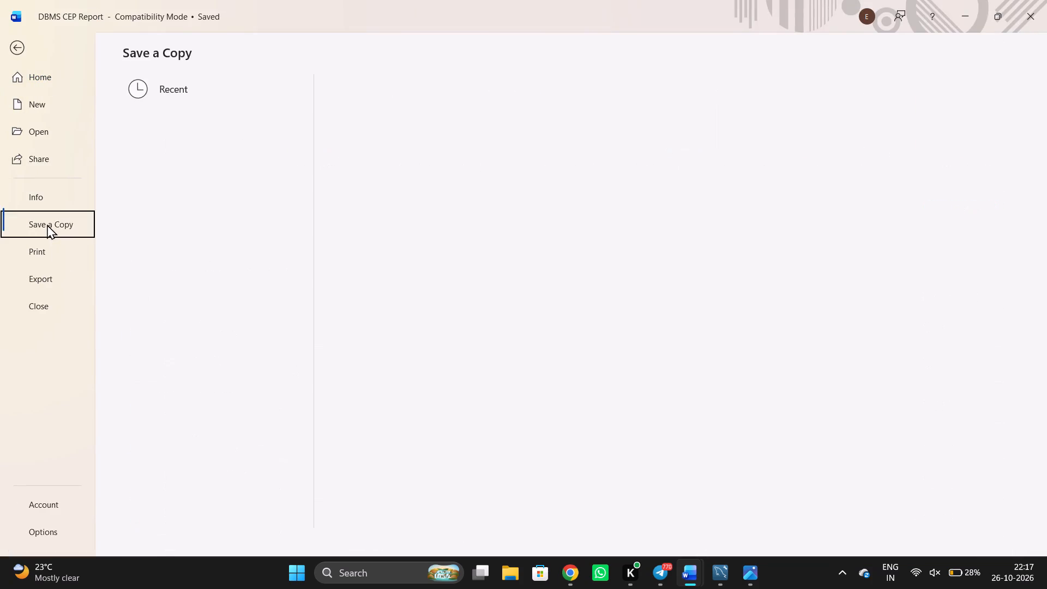
{"action": "left_click", "coordinate": [211, 290]}
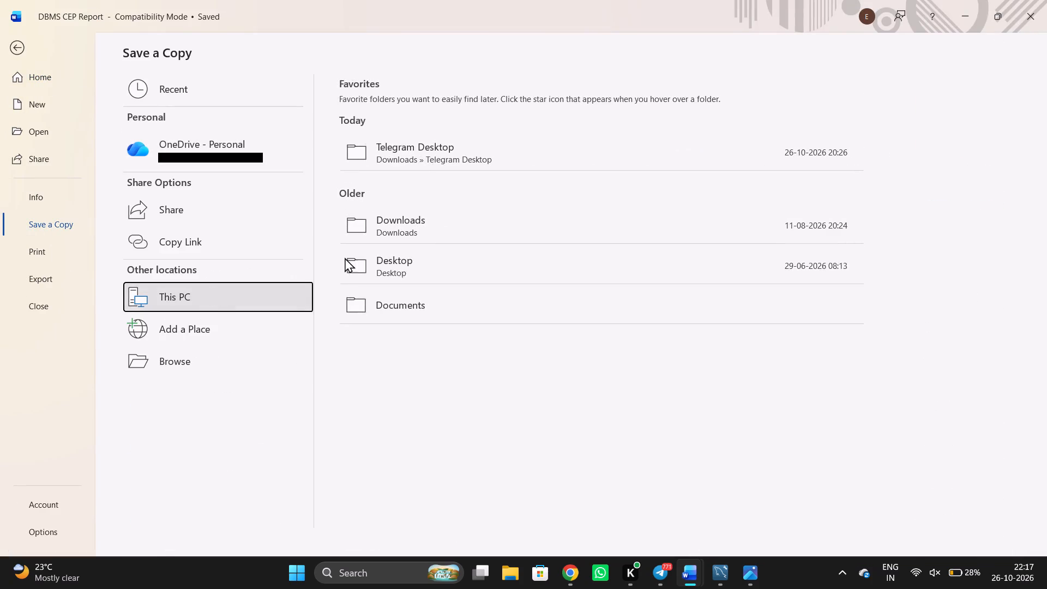
{"action": "left_click", "coordinate": [396, 261]}
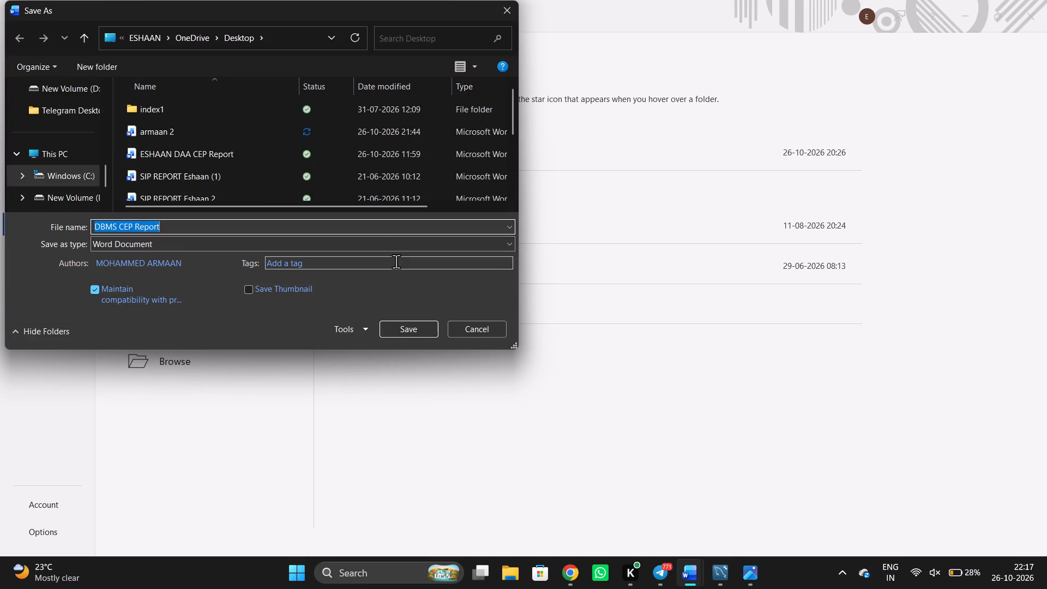
{"action": "left_click", "coordinate": [374, 230]}
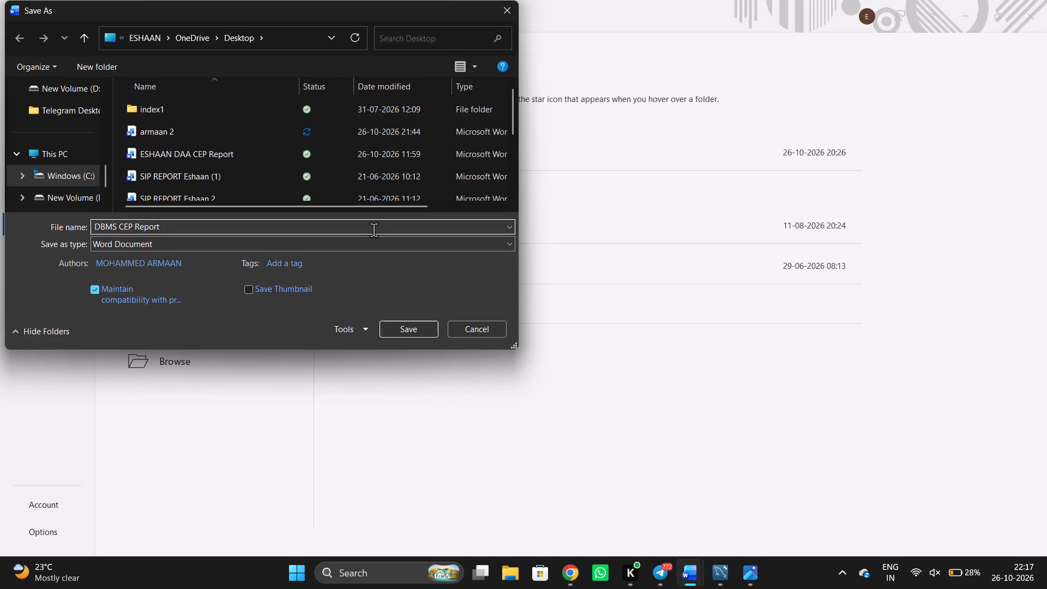
{"action": "key", "text": "space"}
{"action": "key", "text": "2"}
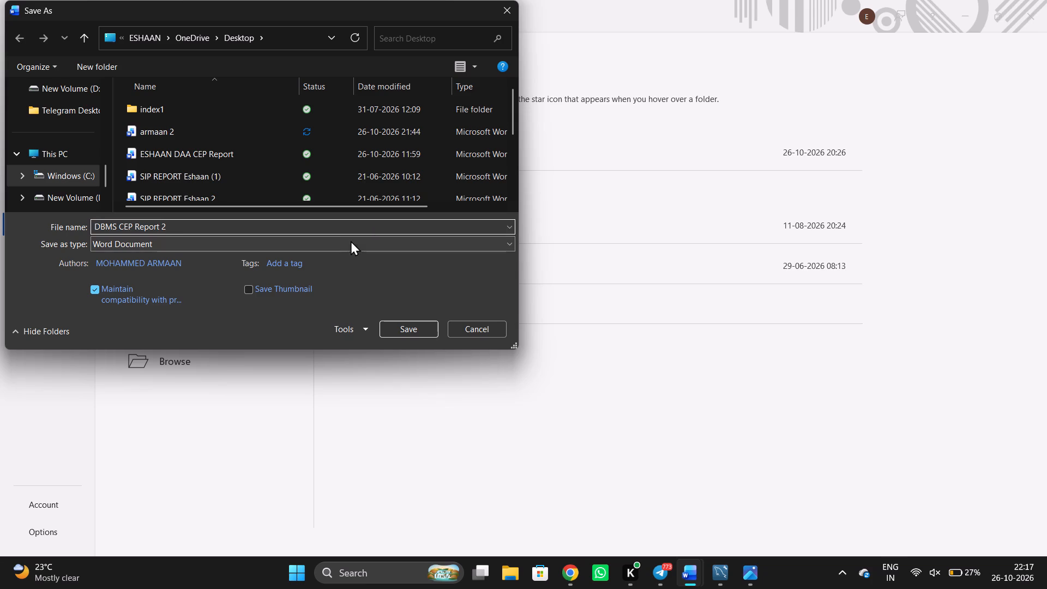
{"action": "left_click", "coordinate": [344, 244]}
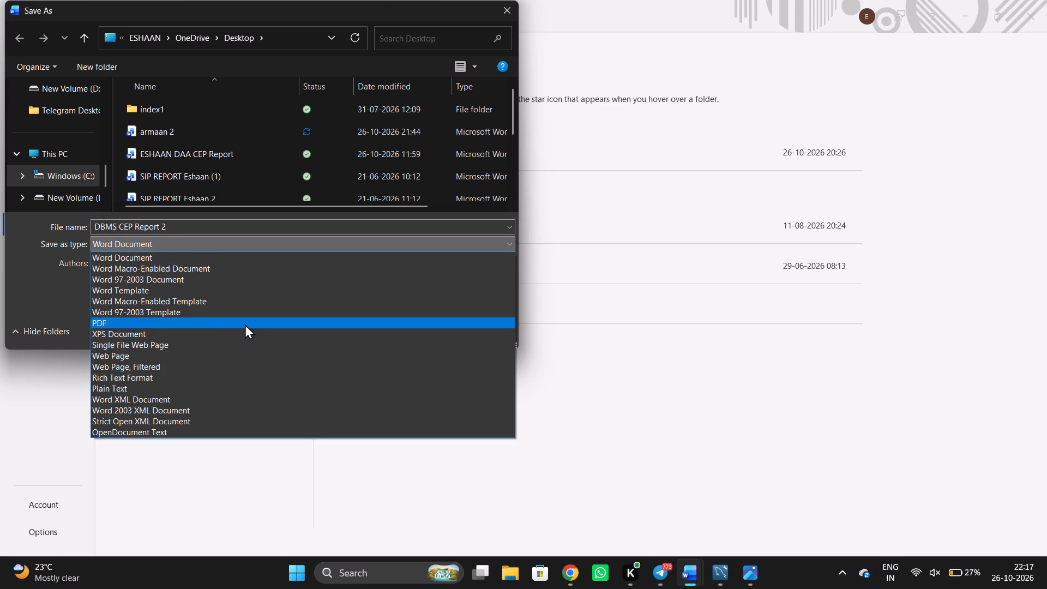
{"action": "left_click", "coordinate": [245, 324]}
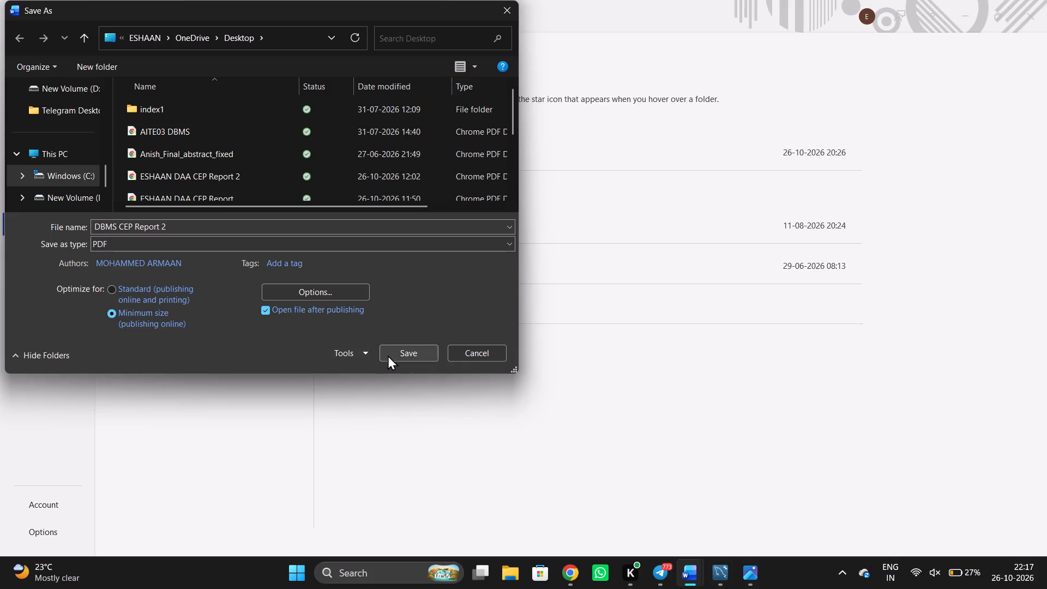
{"action": "left_click", "coordinate": [388, 355]}
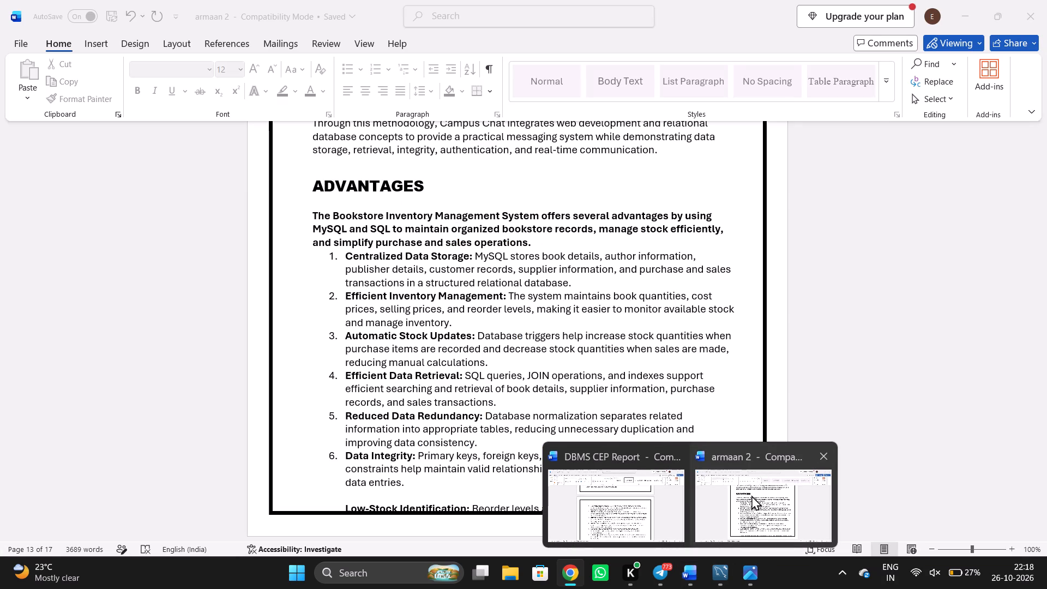
Switch back to the DBMS CEP Report in Word and review it backwards from ADVANTAGES through METHODOLOGY and the flowchart to the implementation steps.
{"action": "left_click", "coordinate": [613, 468]}
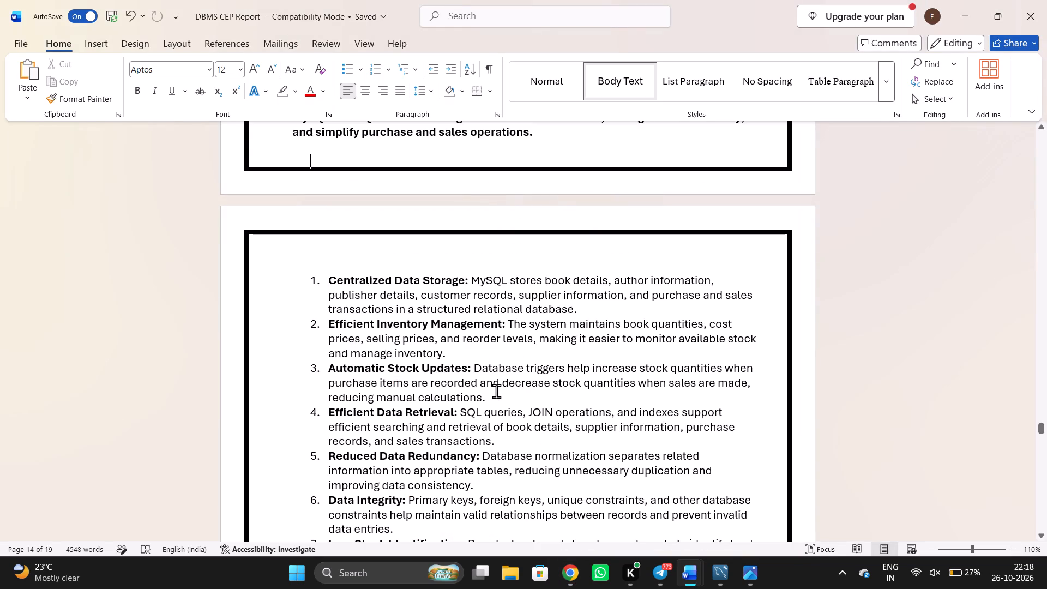
{"action": "scroll", "coordinate": [496, 391], "scroll_direction": "up", "scroll_amount": 5}
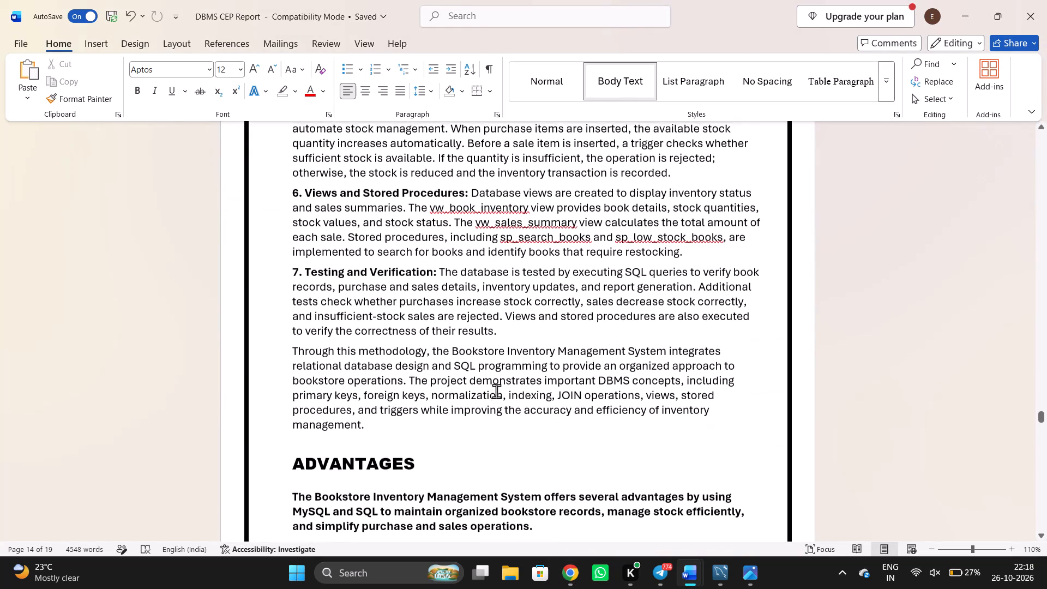
{"action": "scroll", "coordinate": [496, 391], "scroll_direction": "up", "scroll_amount": 7}
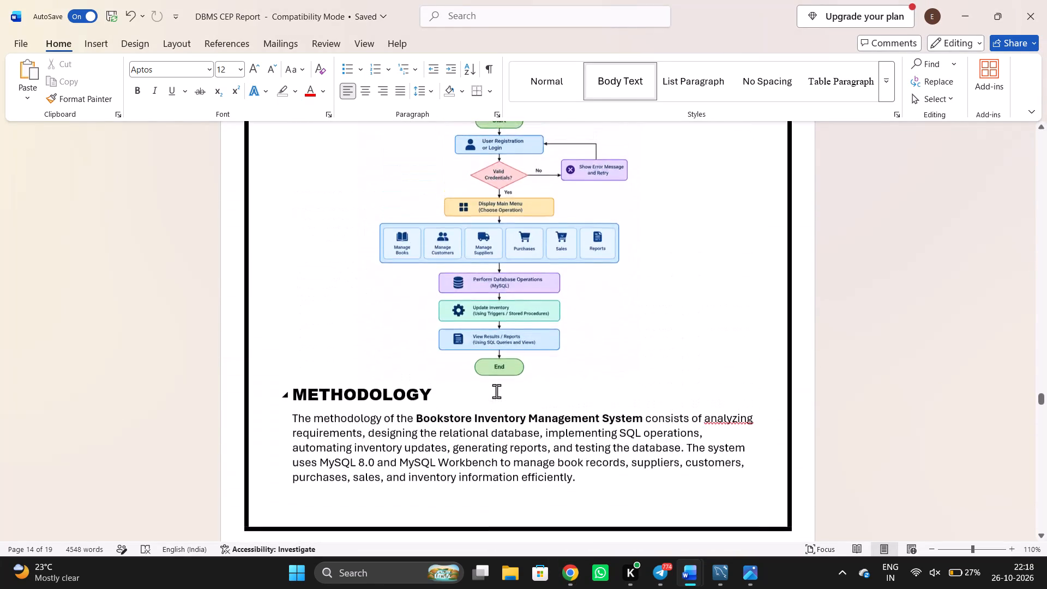
{"action": "scroll", "coordinate": [496, 391], "scroll_direction": "up", "scroll_amount": 8}
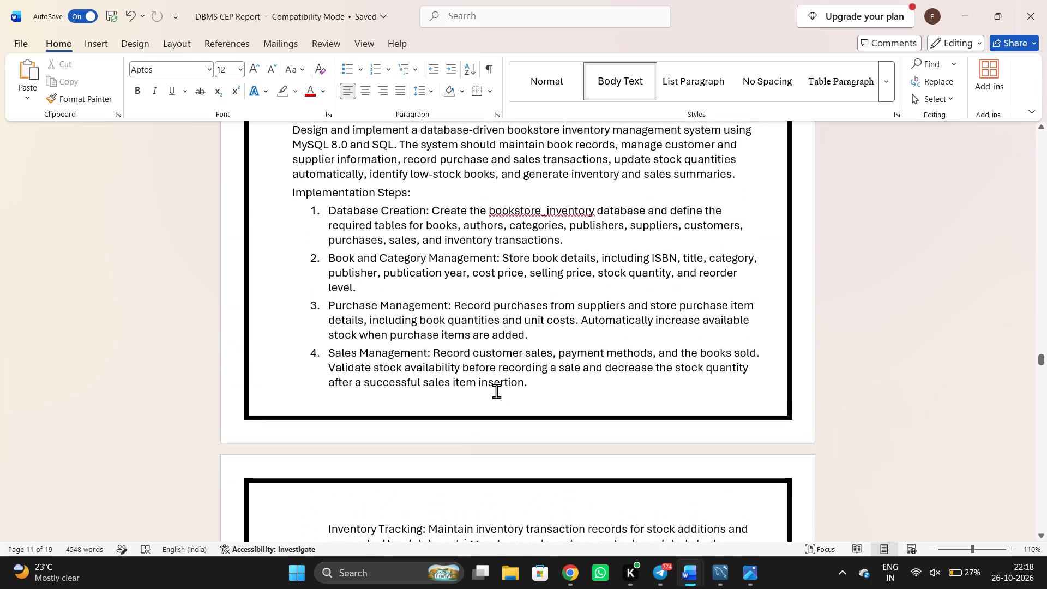
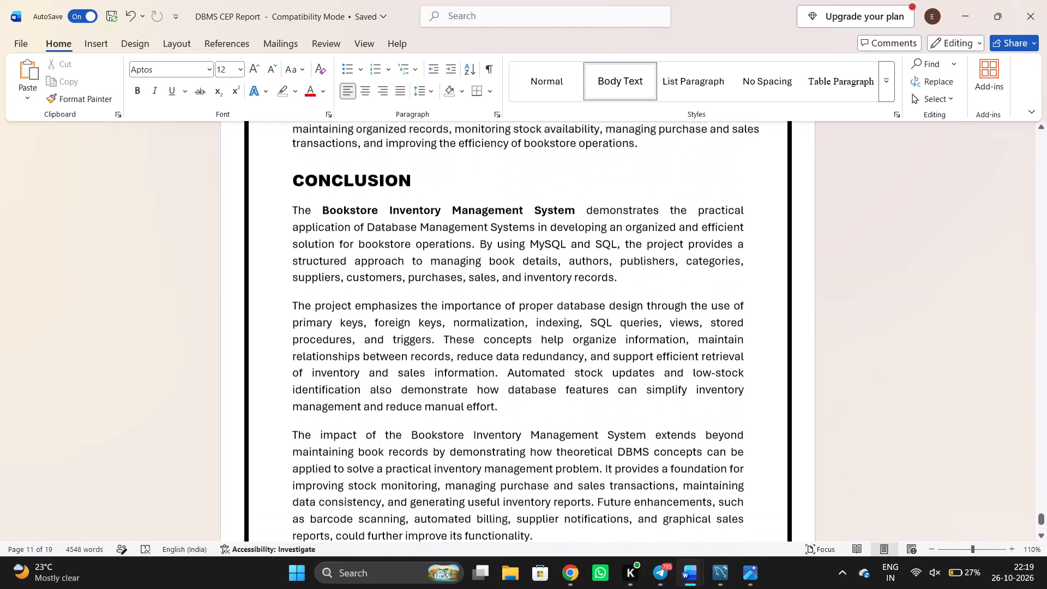
Review the report backwards from CONCLUSION through RESULT, OUTPUT and the SQL code to the ADVANTAGES section and its page layout.
{"action": "scroll", "coordinate": [155, 377], "scroll_direction": "up", "scroll_amount": 2}
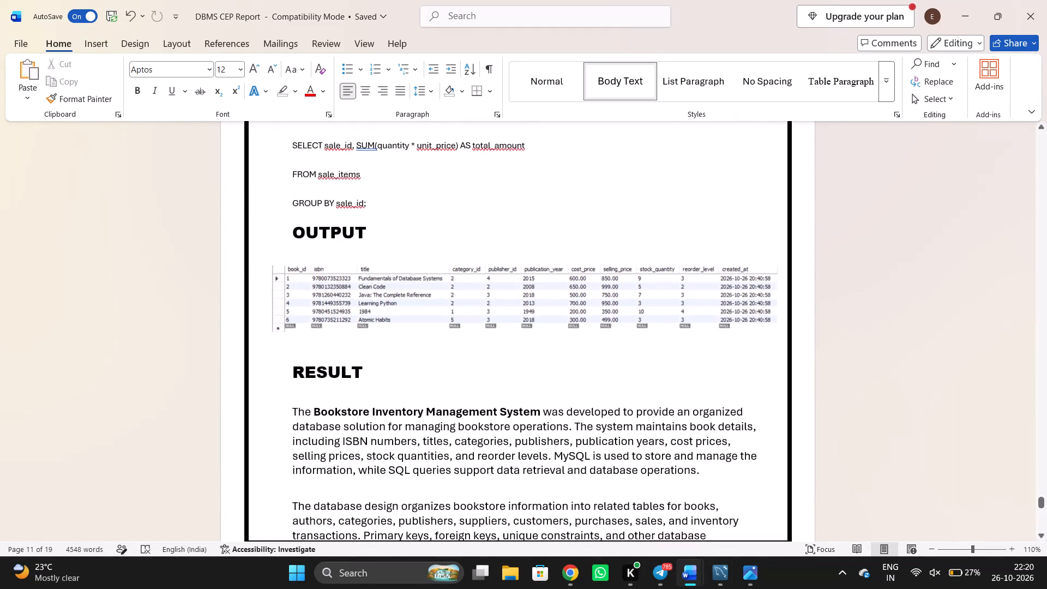
{"action": "scroll", "coordinate": [155, 377], "scroll_direction": "up", "scroll_amount": 3}
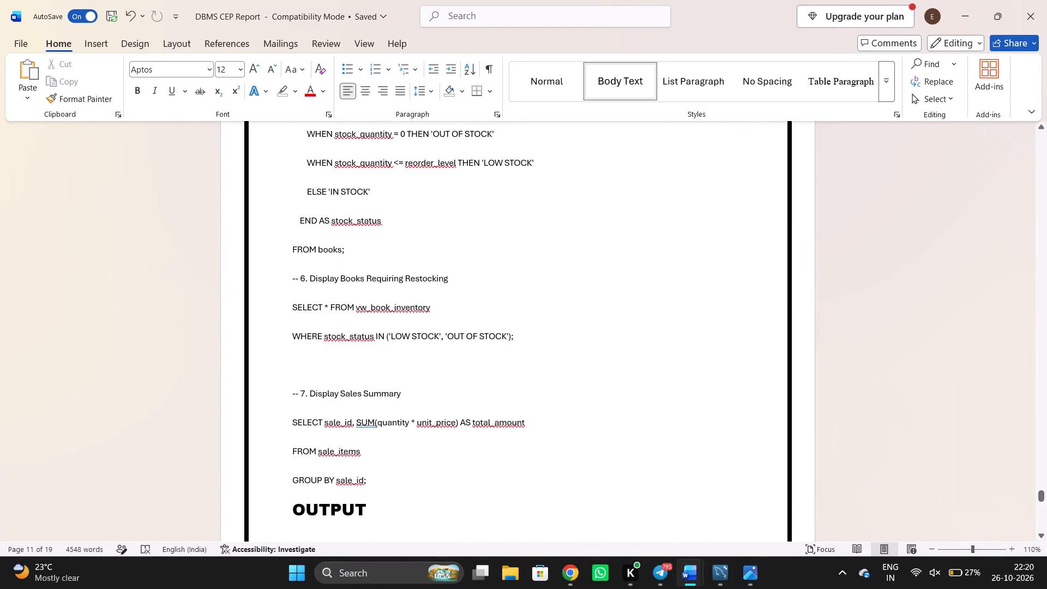
{"action": "scroll", "coordinate": [155, 377], "scroll_direction": "up", "scroll_amount": 8}
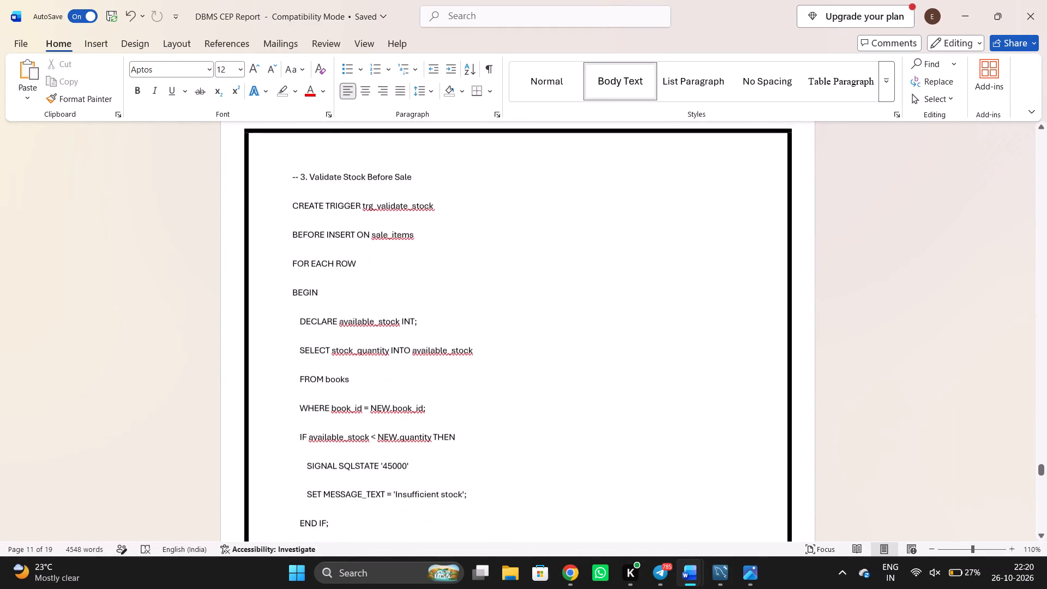
{"action": "scroll", "coordinate": [155, 377], "scroll_direction": "up", "scroll_amount": 6}
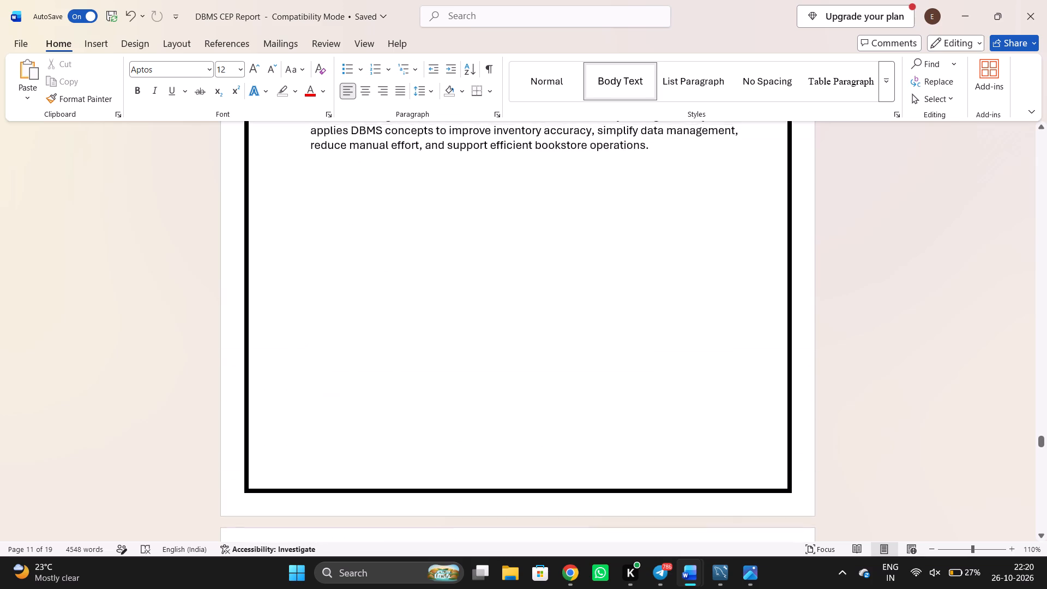
{"action": "scroll", "coordinate": [155, 377], "scroll_direction": "up", "scroll_amount": 8}
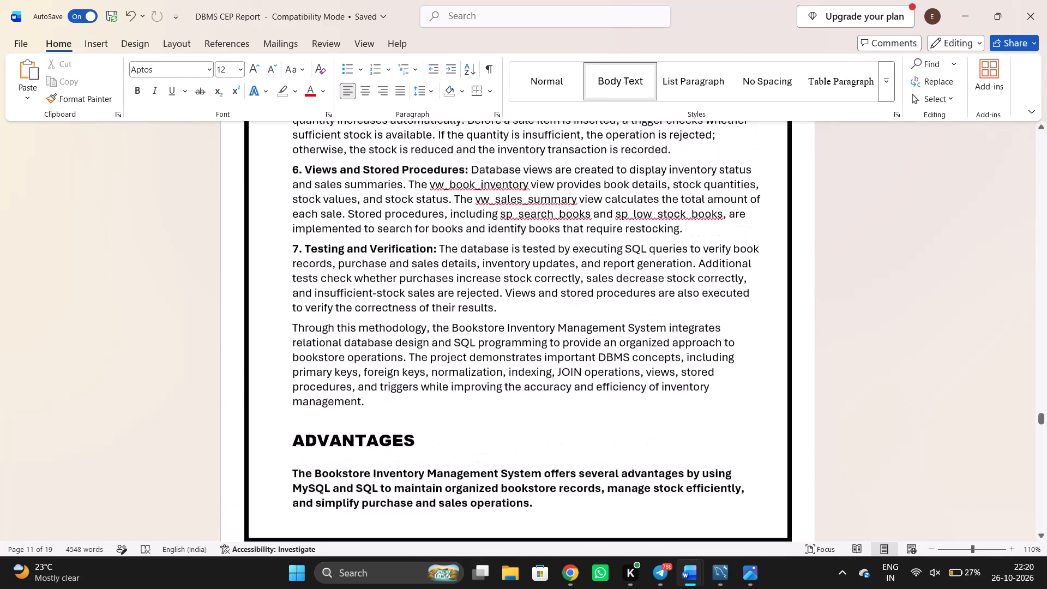
{"action": "scroll", "coordinate": [155, 377], "scroll_direction": "up", "scroll_amount": 1}
{"action": "scroll", "coordinate": [155, 377], "scroll_direction": "down", "scroll_amount": 2}
{"action": "scroll", "coordinate": [155, 377], "scroll_direction": "up", "scroll_amount": 1}
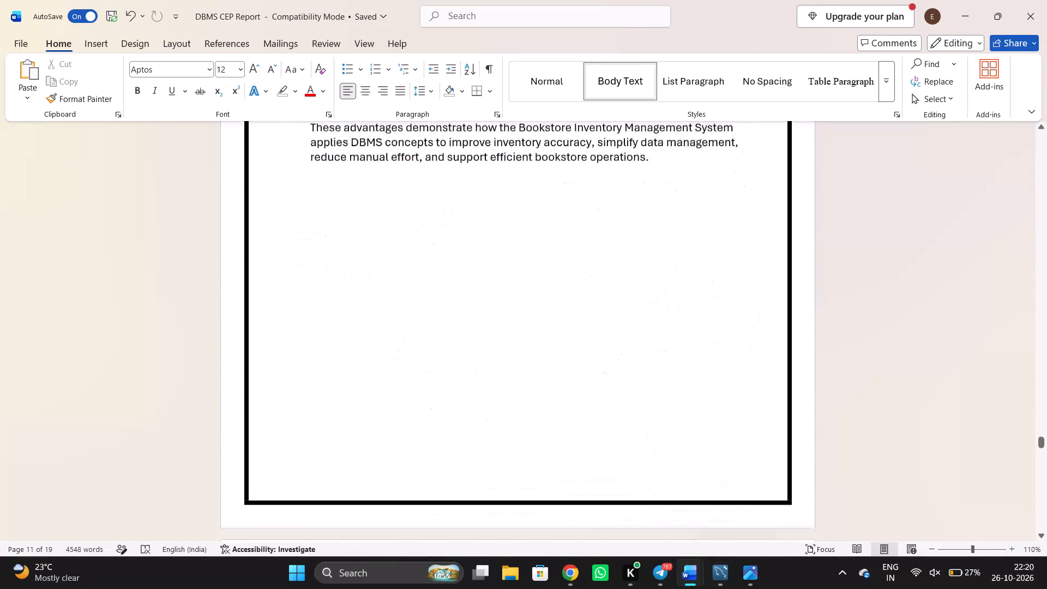
{"action": "scroll", "coordinate": [155, 377], "scroll_direction": "up", "scroll_amount": 1}
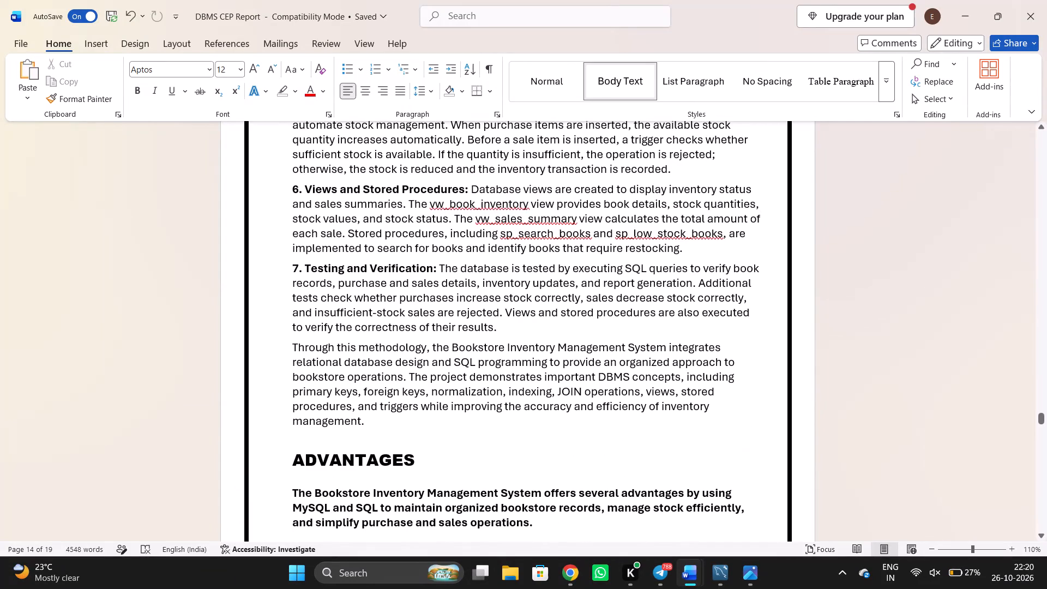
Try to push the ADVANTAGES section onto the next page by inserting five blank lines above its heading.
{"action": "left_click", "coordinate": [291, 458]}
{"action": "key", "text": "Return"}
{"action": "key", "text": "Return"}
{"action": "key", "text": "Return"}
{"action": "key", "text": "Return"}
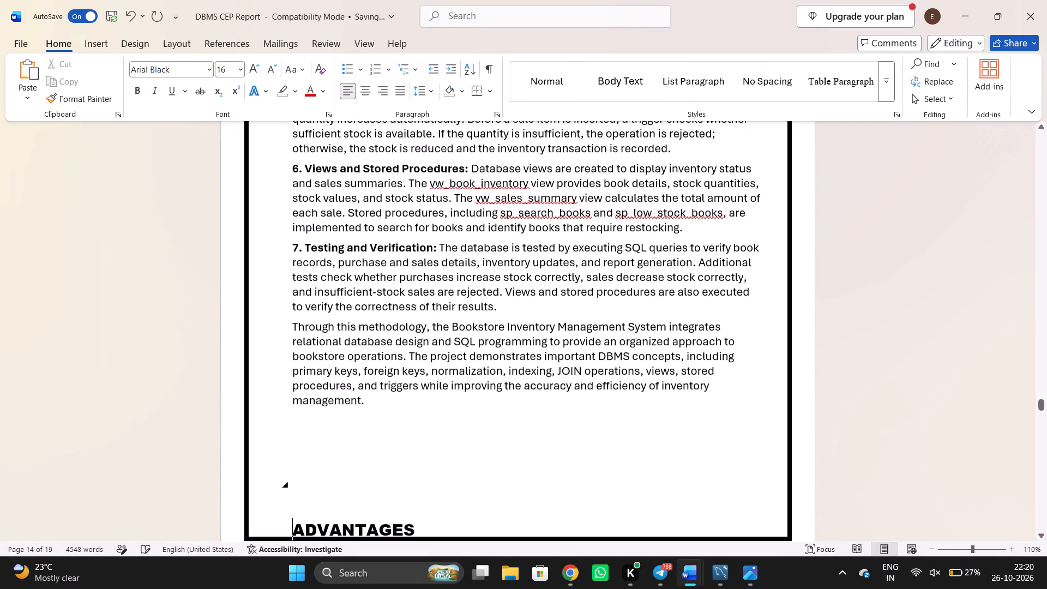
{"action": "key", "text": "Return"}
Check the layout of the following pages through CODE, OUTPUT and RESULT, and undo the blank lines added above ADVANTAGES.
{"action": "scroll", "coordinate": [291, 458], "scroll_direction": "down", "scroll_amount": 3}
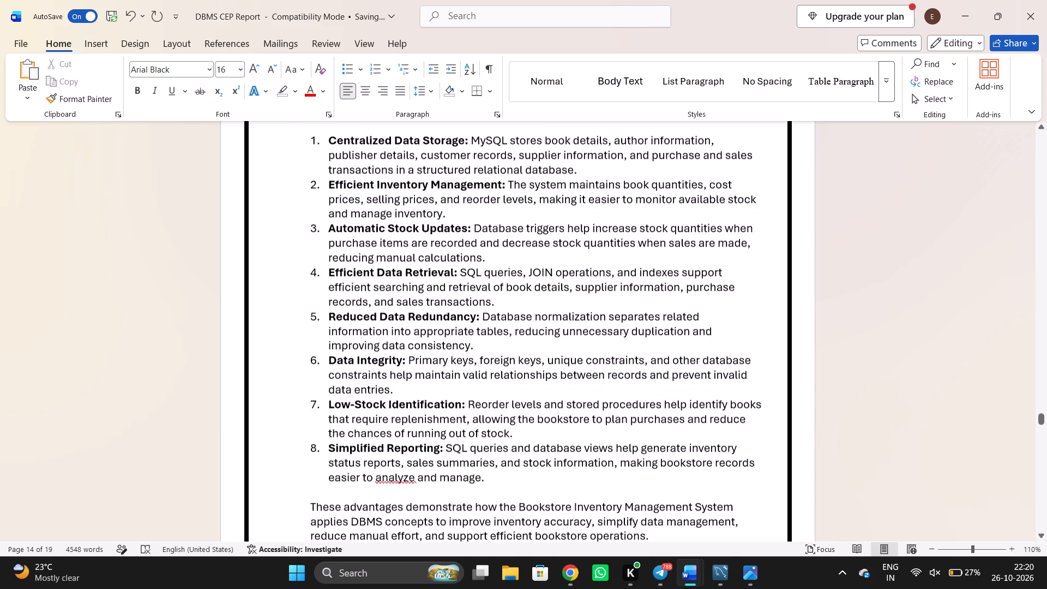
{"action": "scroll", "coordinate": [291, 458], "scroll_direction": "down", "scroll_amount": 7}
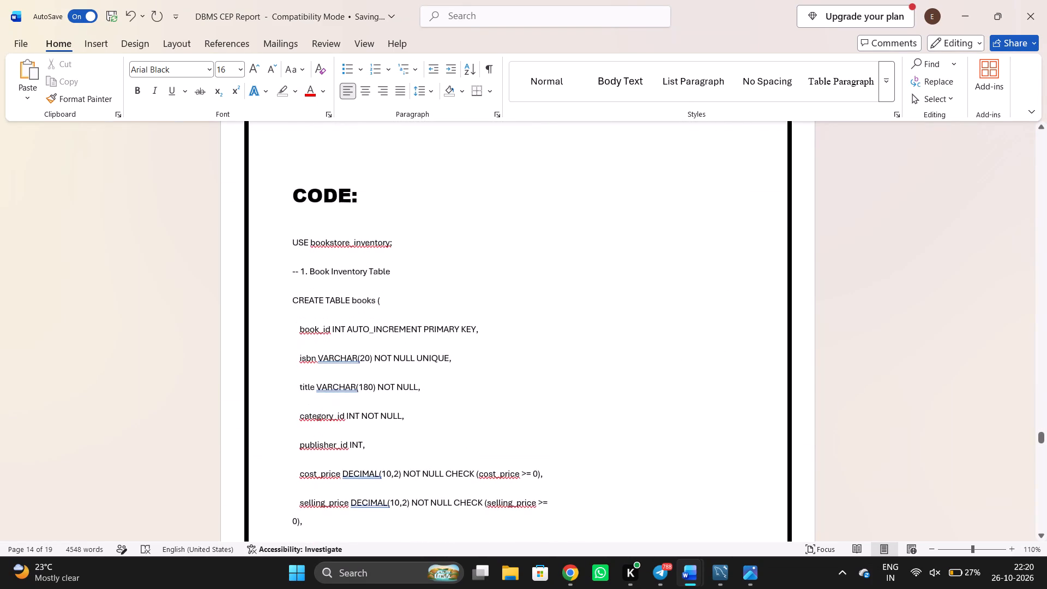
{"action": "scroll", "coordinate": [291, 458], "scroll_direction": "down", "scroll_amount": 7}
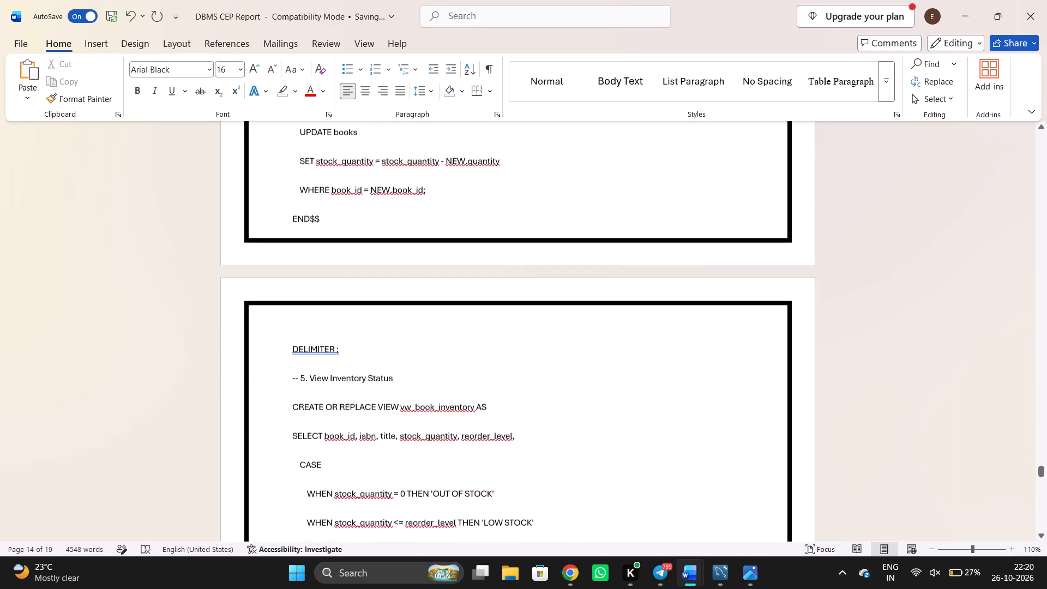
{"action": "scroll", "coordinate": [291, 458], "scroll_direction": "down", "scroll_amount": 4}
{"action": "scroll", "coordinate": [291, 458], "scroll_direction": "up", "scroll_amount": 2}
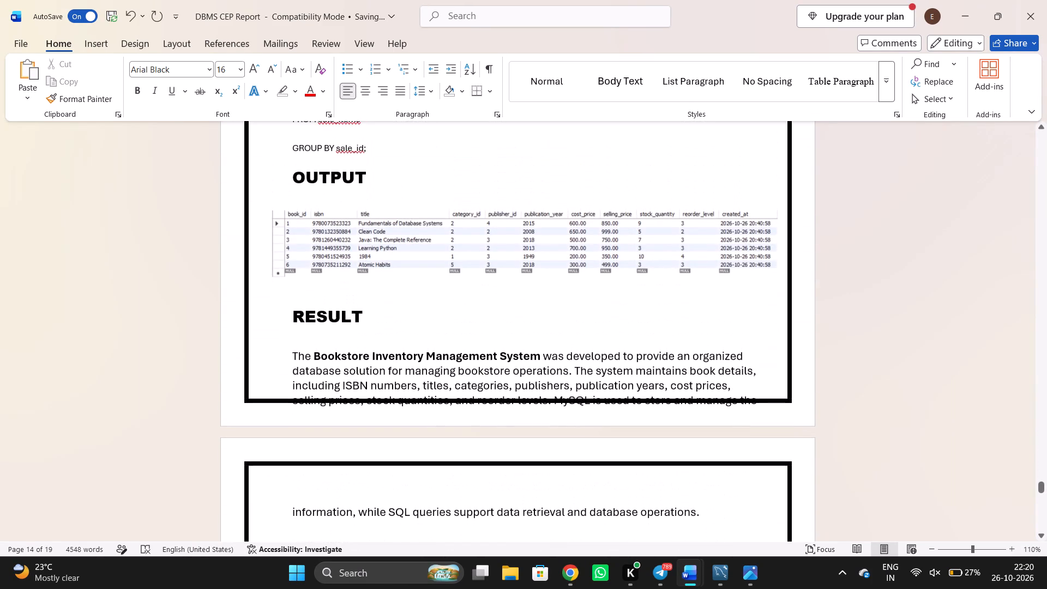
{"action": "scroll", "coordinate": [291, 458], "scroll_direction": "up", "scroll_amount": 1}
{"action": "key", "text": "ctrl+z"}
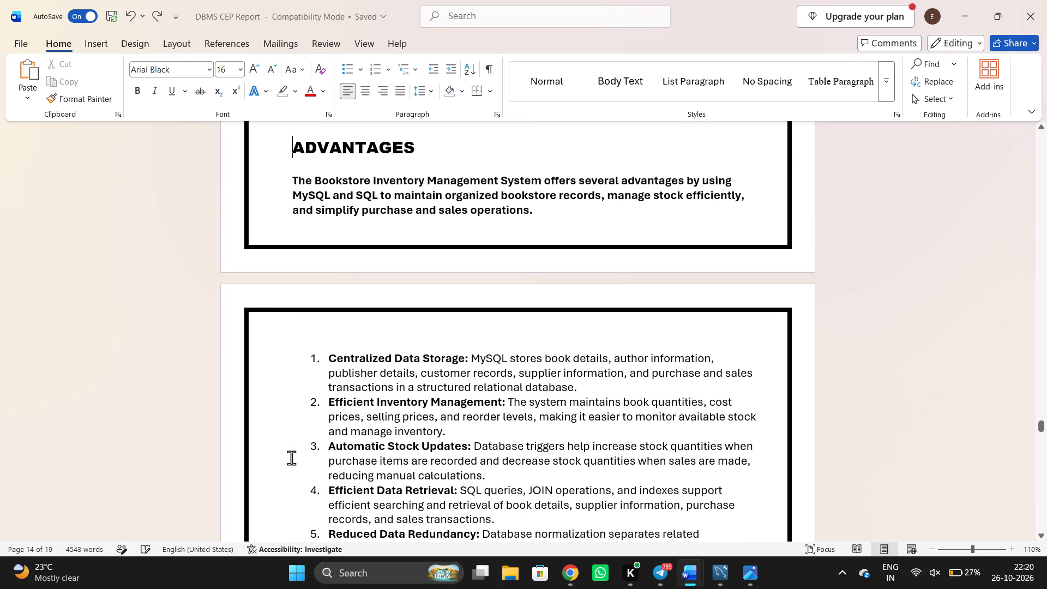
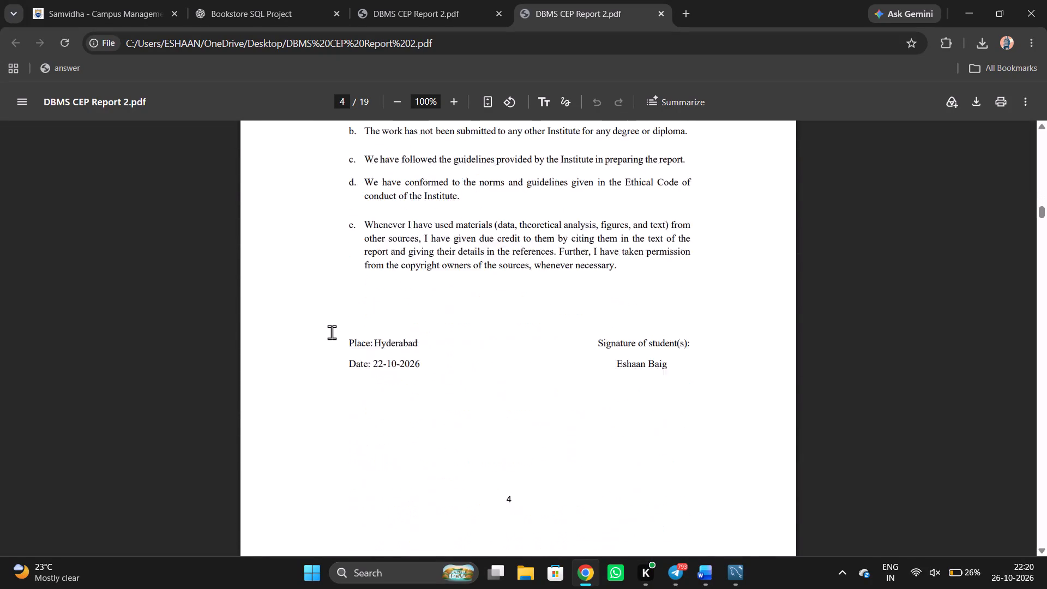
Review the exported DBMS CEP Report 2 PDF from the declaration page through ABSTRACT, OBJECTIVE and PROBLEM STATEMENT.
{"action": "scroll", "coordinate": [332, 332], "scroll_direction": "down", "scroll_amount": 3}
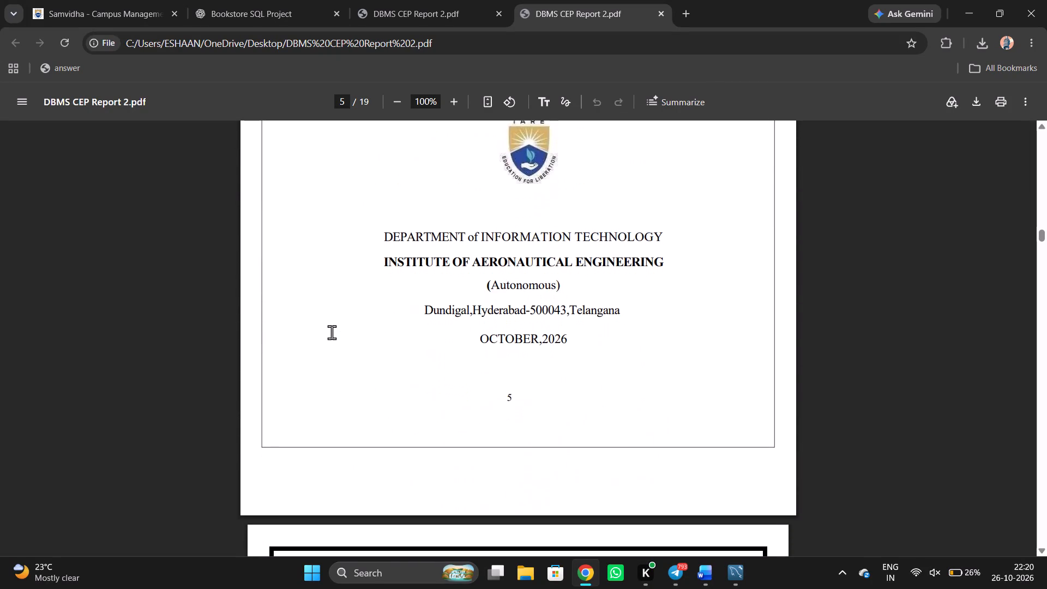
{"action": "scroll", "coordinate": [332, 332], "scroll_direction": "down", "scroll_amount": 10}
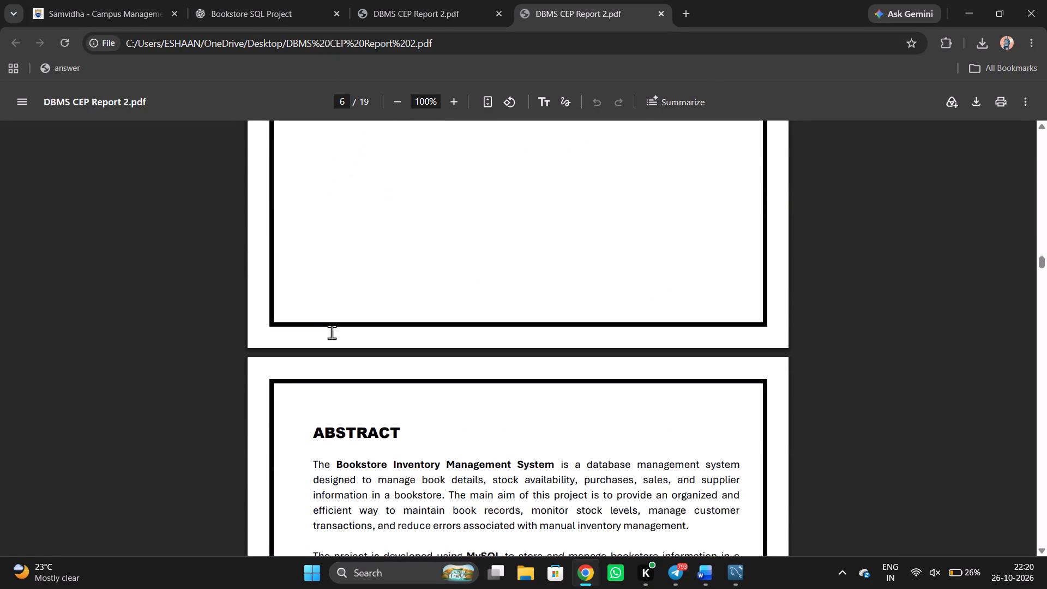
{"action": "scroll", "coordinate": [332, 332], "scroll_direction": "down", "scroll_amount": 10}
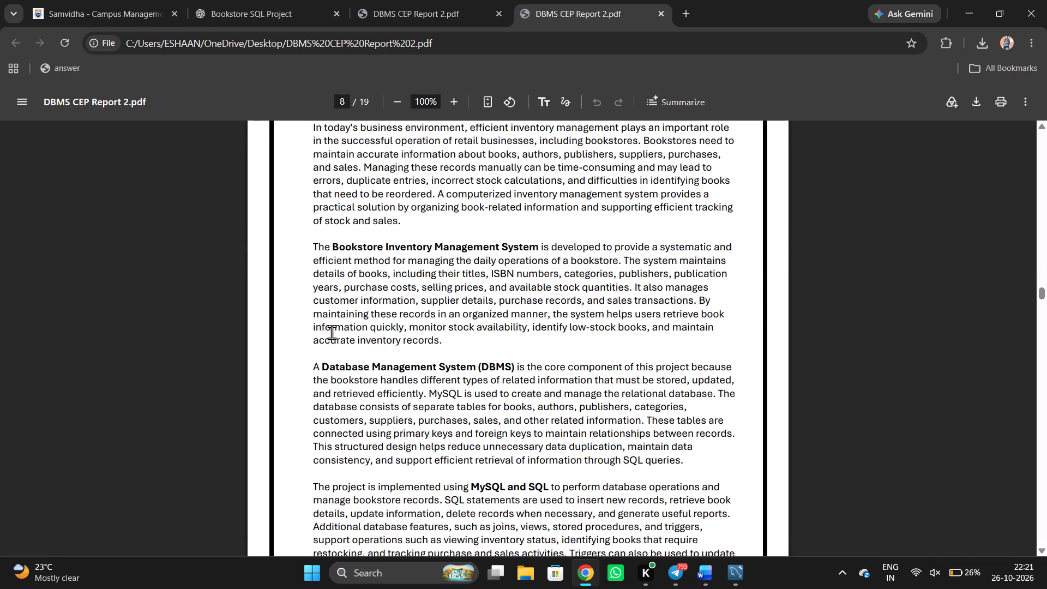
{"action": "scroll", "coordinate": [332, 332], "scroll_direction": "down", "scroll_amount": 7}
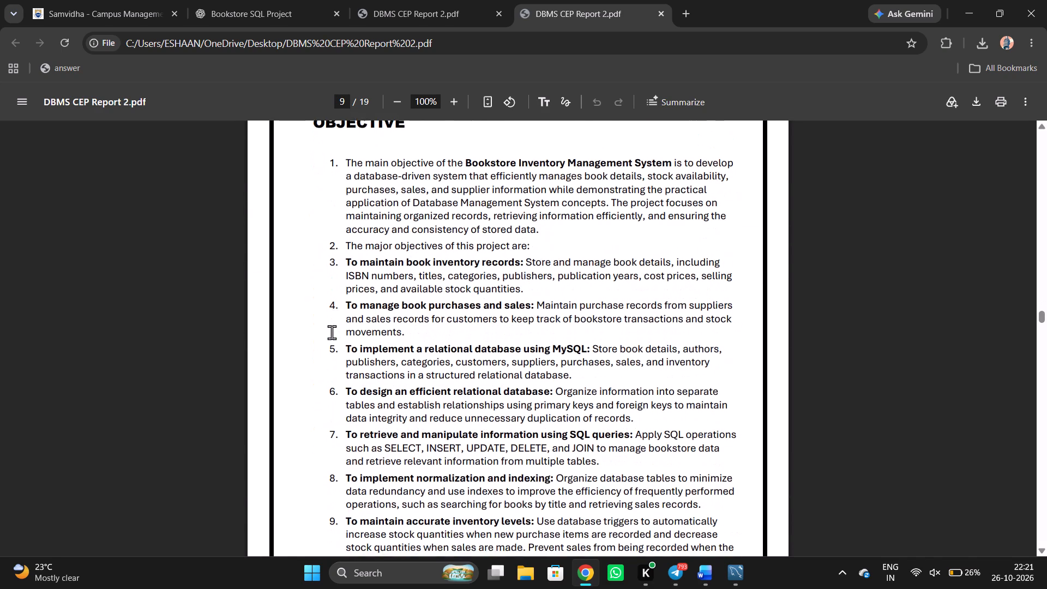
{"action": "scroll", "coordinate": [332, 332], "scroll_direction": "down", "scroll_amount": 1}
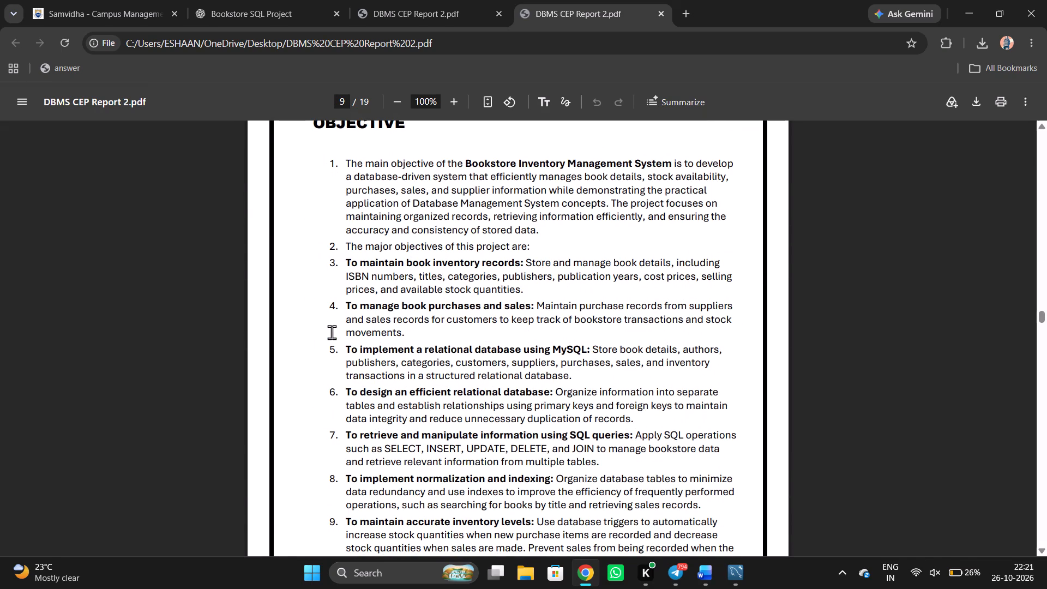
{"action": "scroll", "coordinate": [332, 332], "scroll_direction": "down", "scroll_amount": 3}
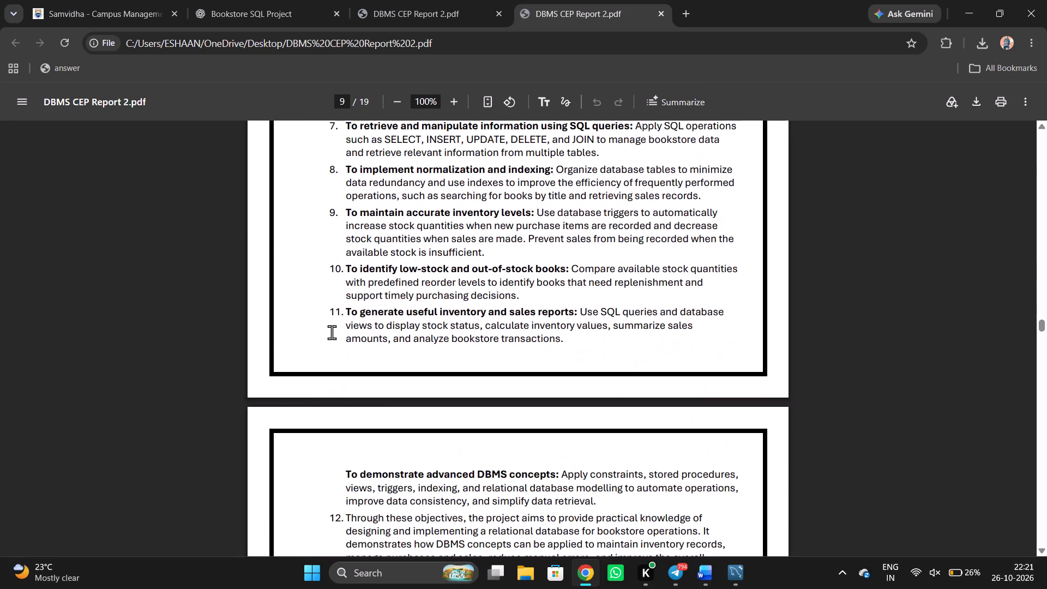
{"action": "scroll", "coordinate": [332, 332], "scroll_direction": "down", "scroll_amount": 5}
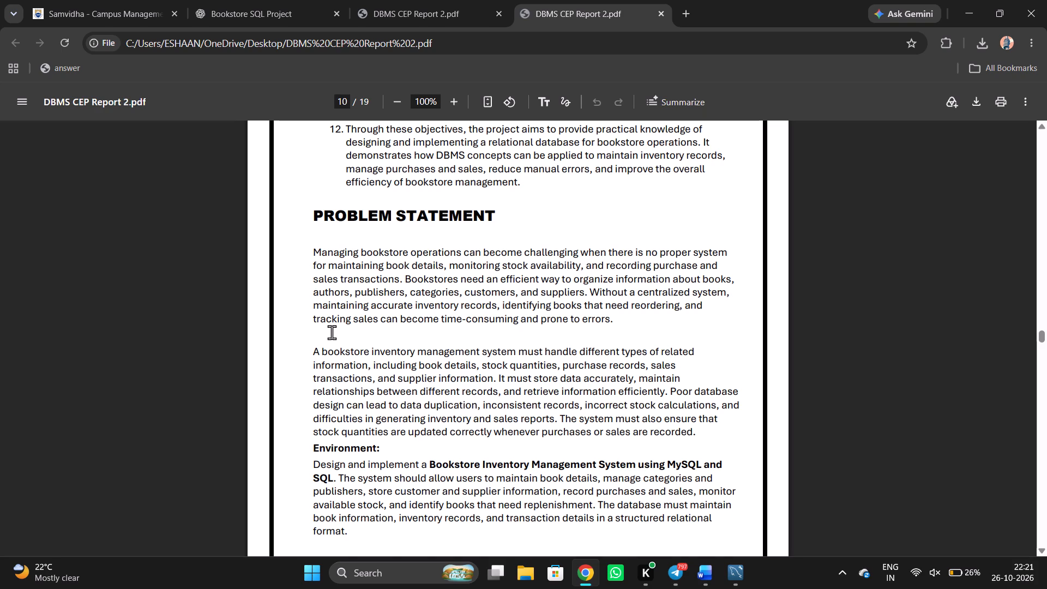
{"action": "scroll", "coordinate": [332, 332], "scroll_direction": "down", "scroll_amount": 2}
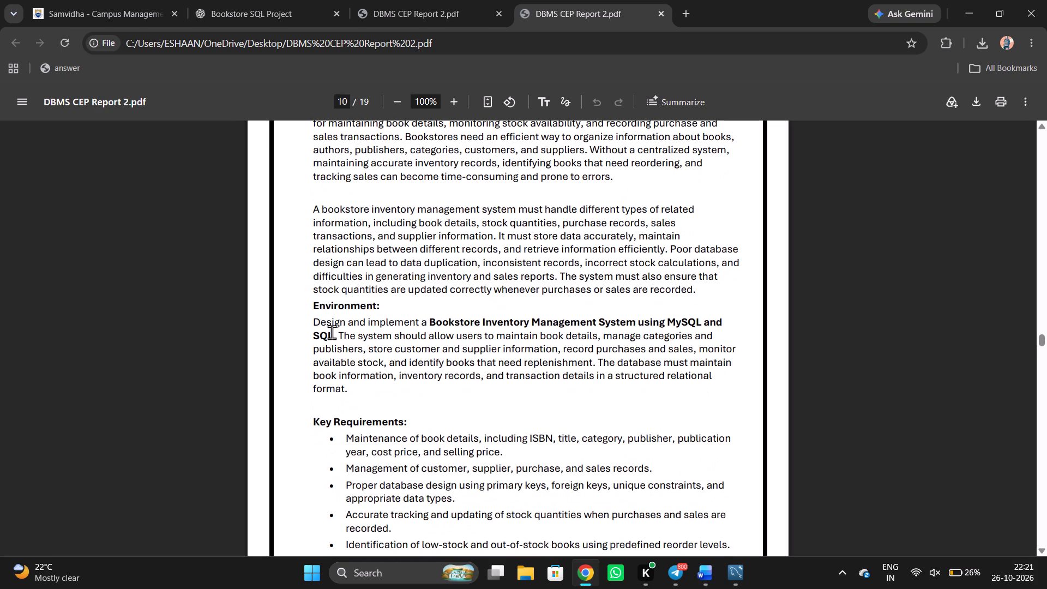
{"action": "scroll", "coordinate": [332, 332], "scroll_direction": "down", "scroll_amount": 5}
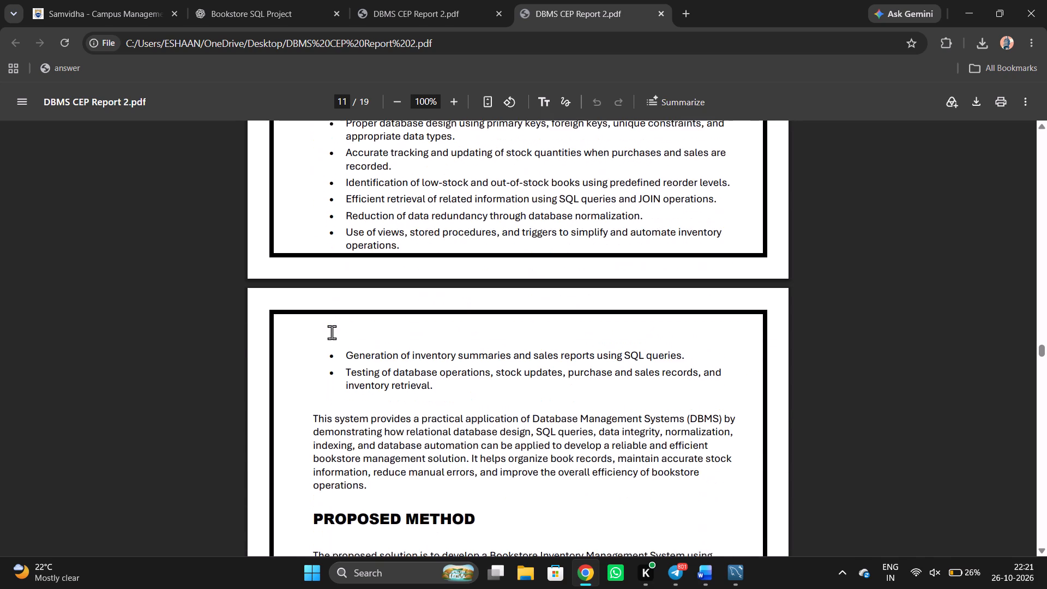
Check the PDF's text flow and page breaks through PROPOSED METHOD, TECHNOLOGIES USED and the SYSTEM WORKFLOW diagram.
{"action": "scroll", "coordinate": [332, 332], "scroll_direction": "down", "scroll_amount": 5}
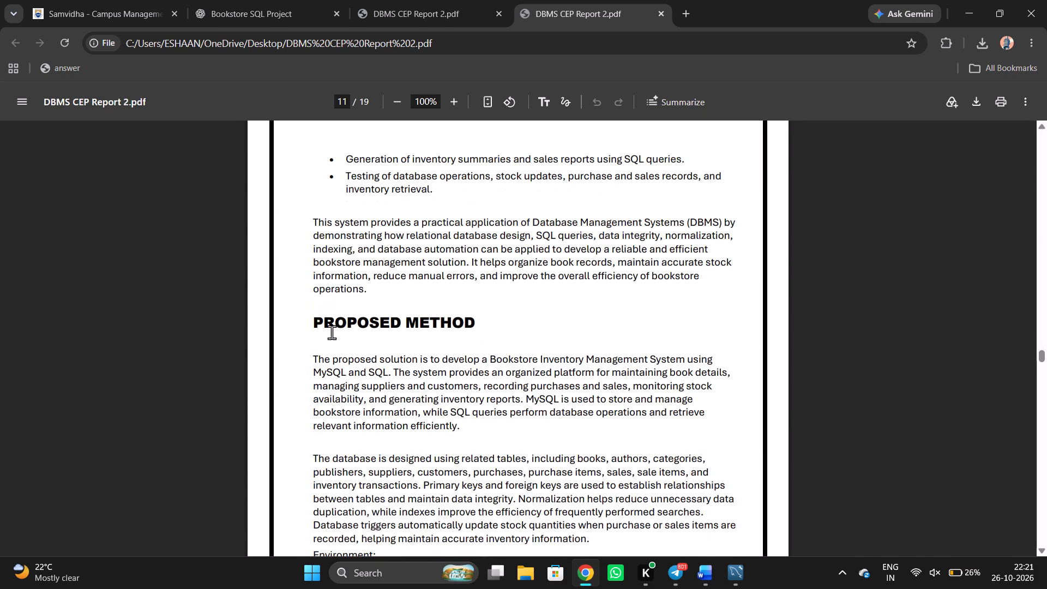
{"action": "scroll", "coordinate": [332, 332], "scroll_direction": "down", "scroll_amount": 8}
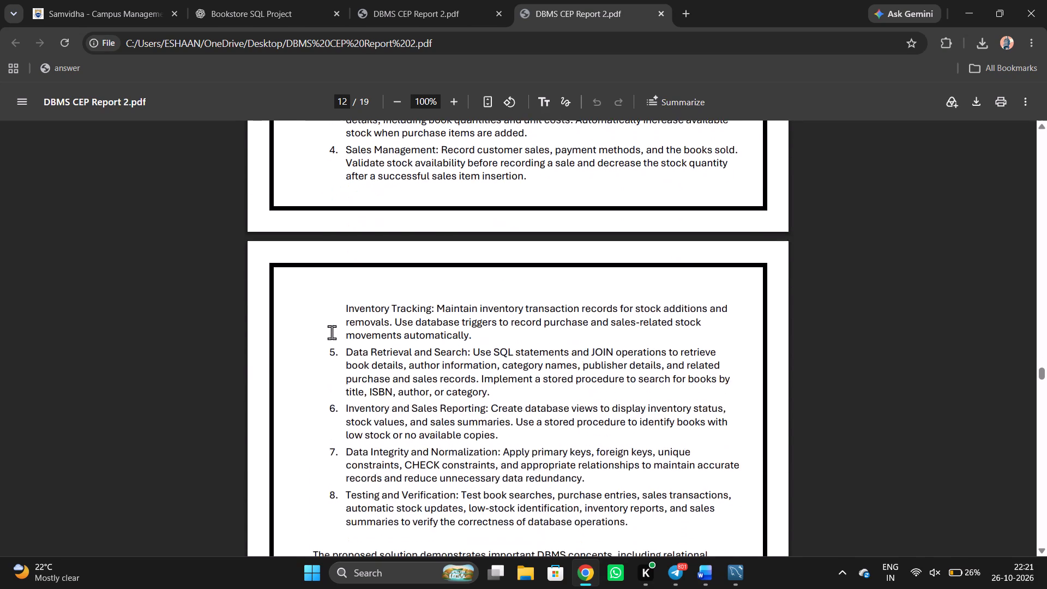
{"action": "scroll", "coordinate": [332, 332], "scroll_direction": "down", "scroll_amount": 3}
{"action": "scroll", "coordinate": [332, 332], "scroll_direction": "up", "scroll_amount": 1}
{"action": "scroll", "coordinate": [332, 332], "scroll_direction": "down", "scroll_amount": 2}
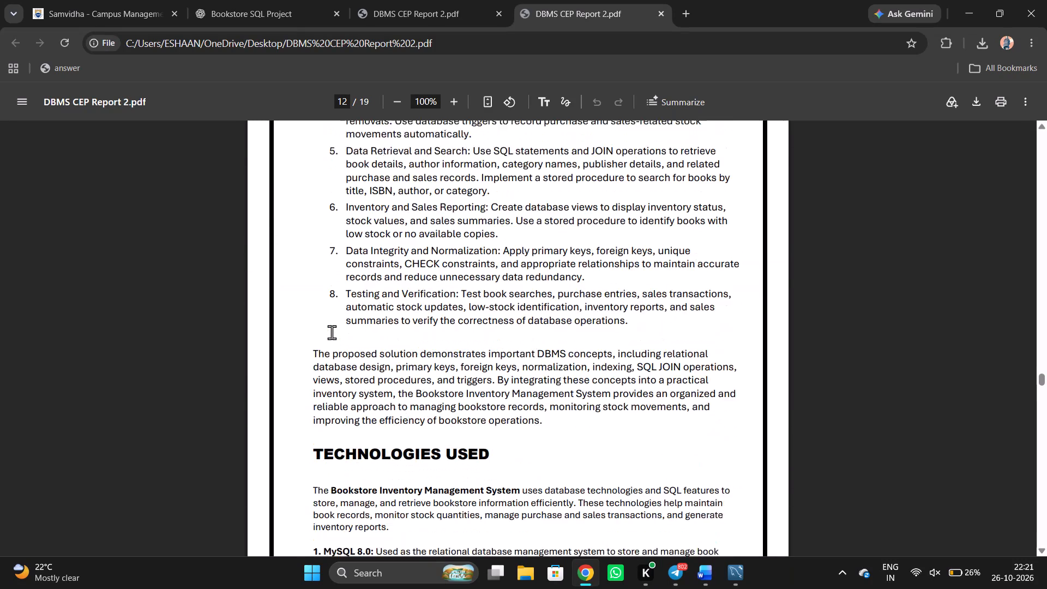
{"action": "scroll", "coordinate": [332, 332], "scroll_direction": "down", "scroll_amount": 9}
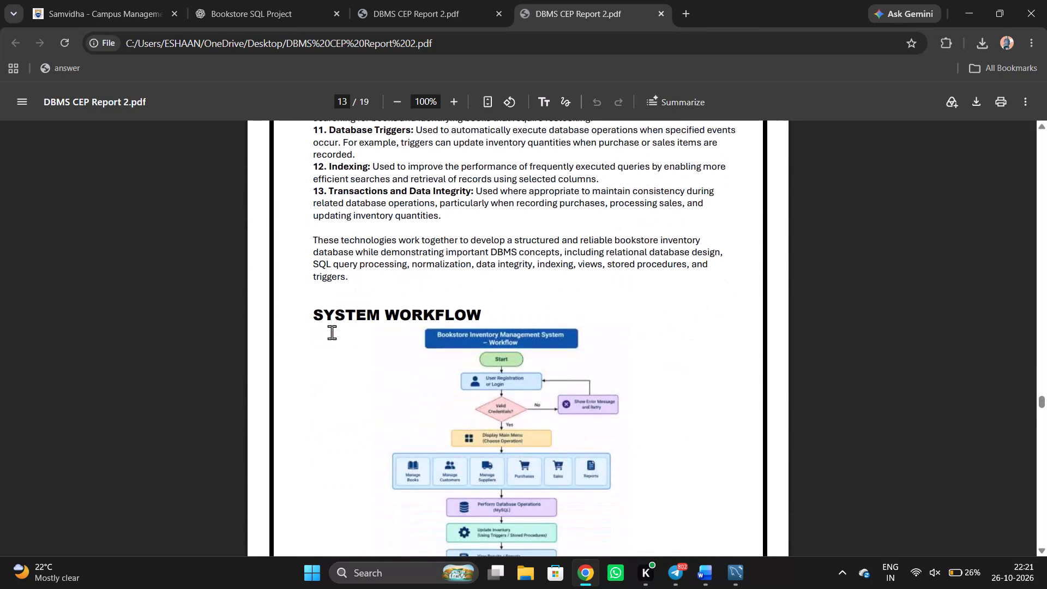
Check the PDF's layout from the methodology and ADVANTAGES through CODE and OUTPUT to the end of the last page.
{"action": "scroll", "coordinate": [332, 332], "scroll_direction": "down", "scroll_amount": 9}
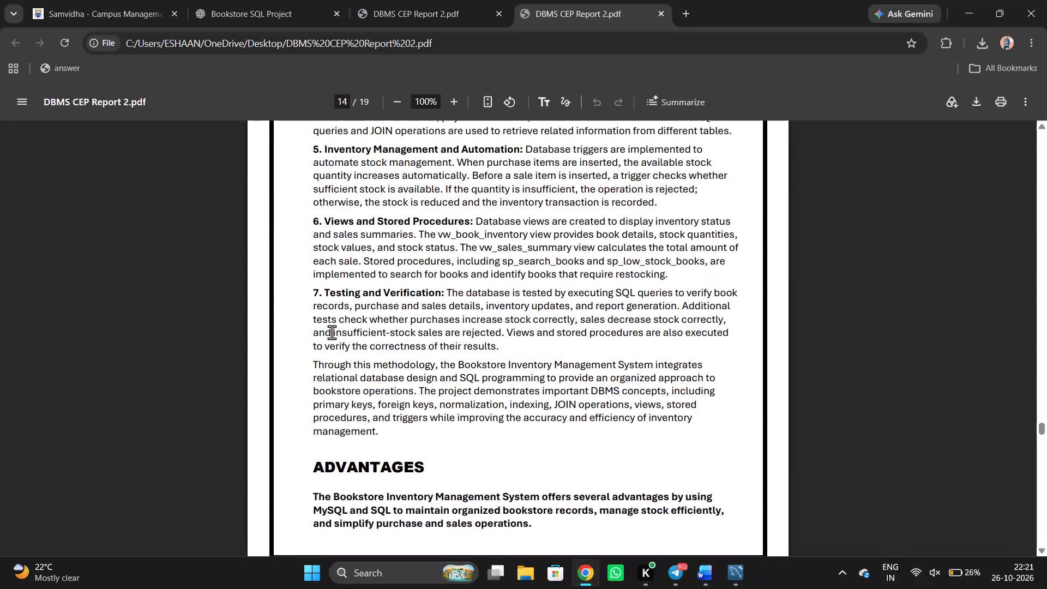
{"action": "scroll", "coordinate": [332, 332], "scroll_direction": "down", "scroll_amount": 8}
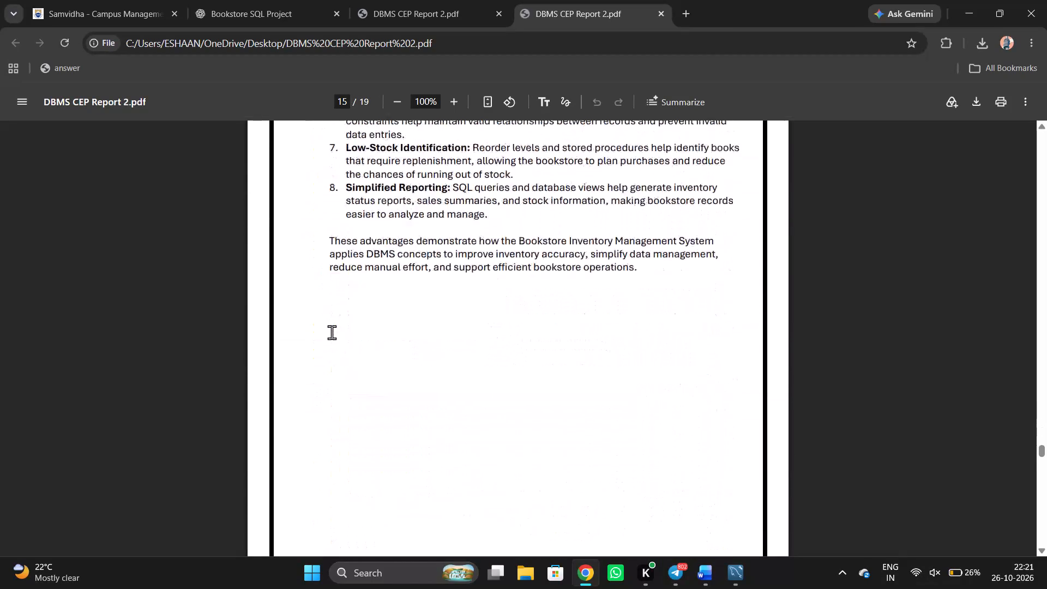
{"action": "scroll", "coordinate": [332, 332], "scroll_direction": "down", "scroll_amount": 4}
{"action": "scroll", "coordinate": [332, 332], "scroll_direction": "up", "scroll_amount": 6}
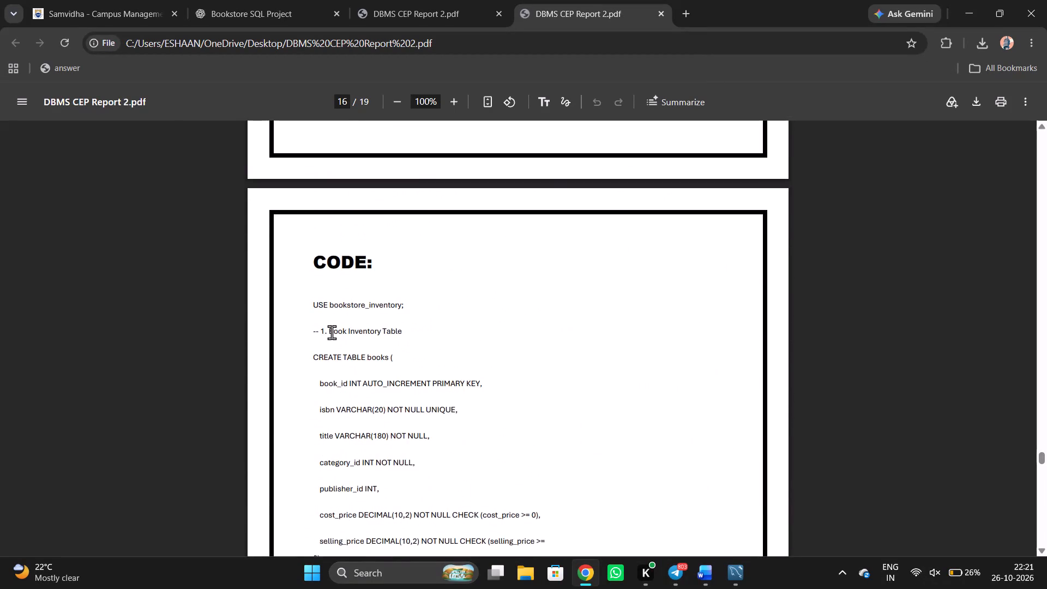
{"action": "scroll", "coordinate": [332, 332], "scroll_direction": "up", "scroll_amount": 6}
{"action": "scroll", "coordinate": [332, 332], "scroll_direction": "down", "scroll_amount": 5}
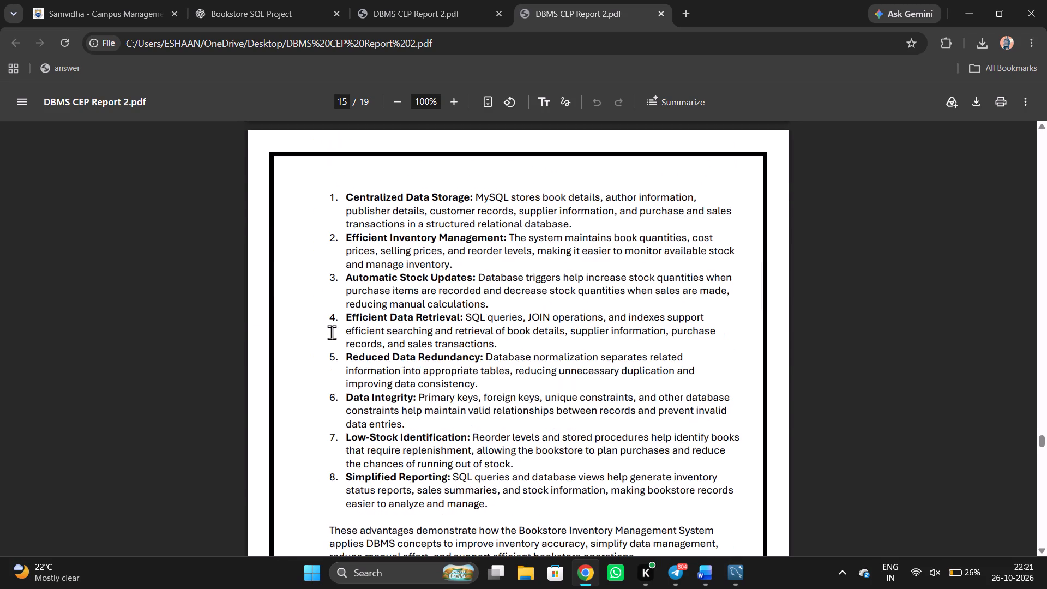
{"action": "scroll", "coordinate": [332, 332], "scroll_direction": "down", "scroll_amount": 17}
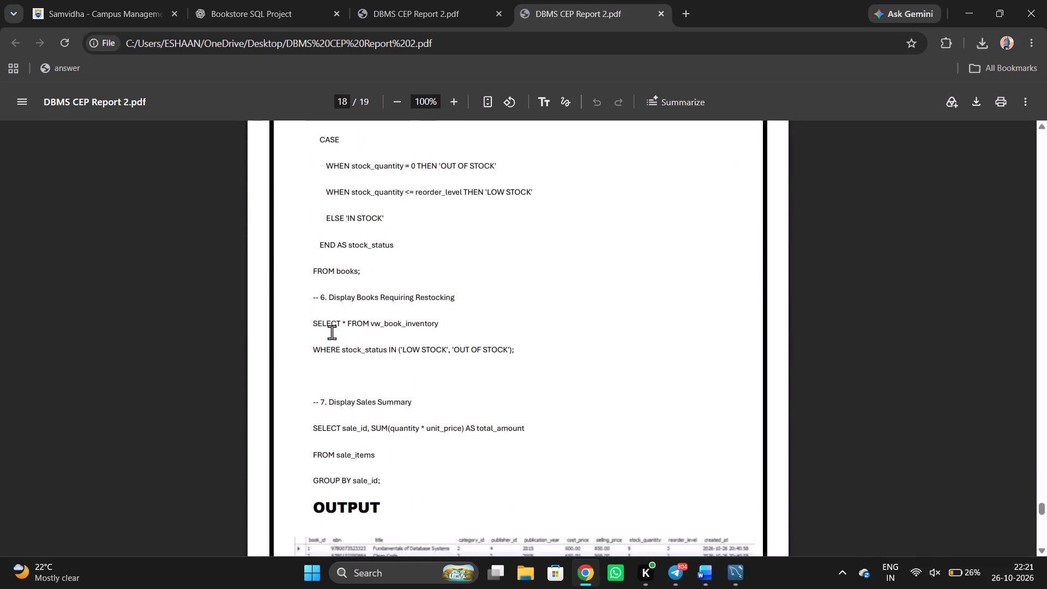
{"action": "scroll", "coordinate": [332, 332], "scroll_direction": "down", "scroll_amount": 13}
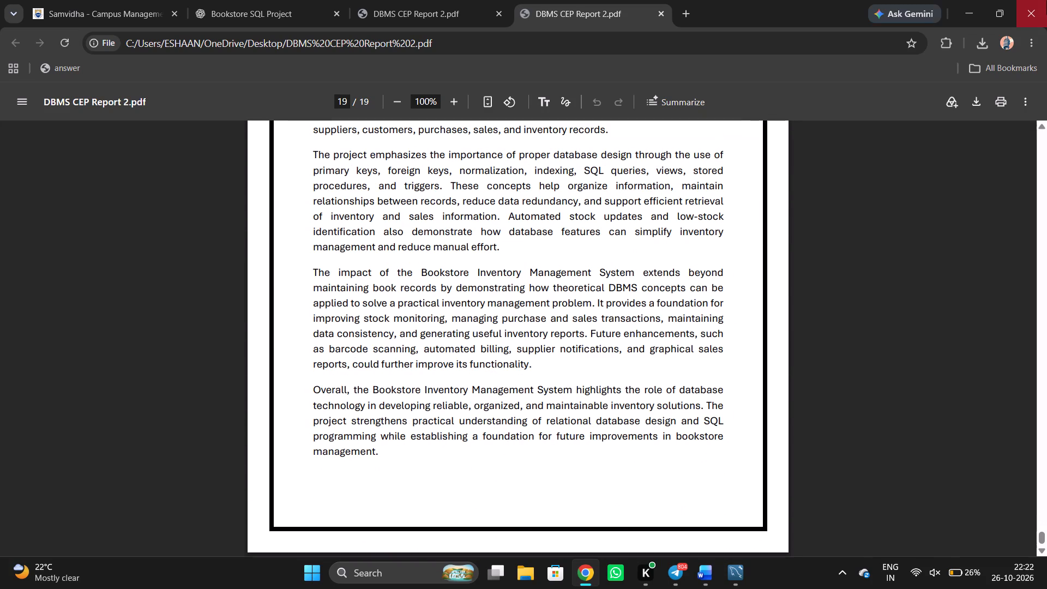